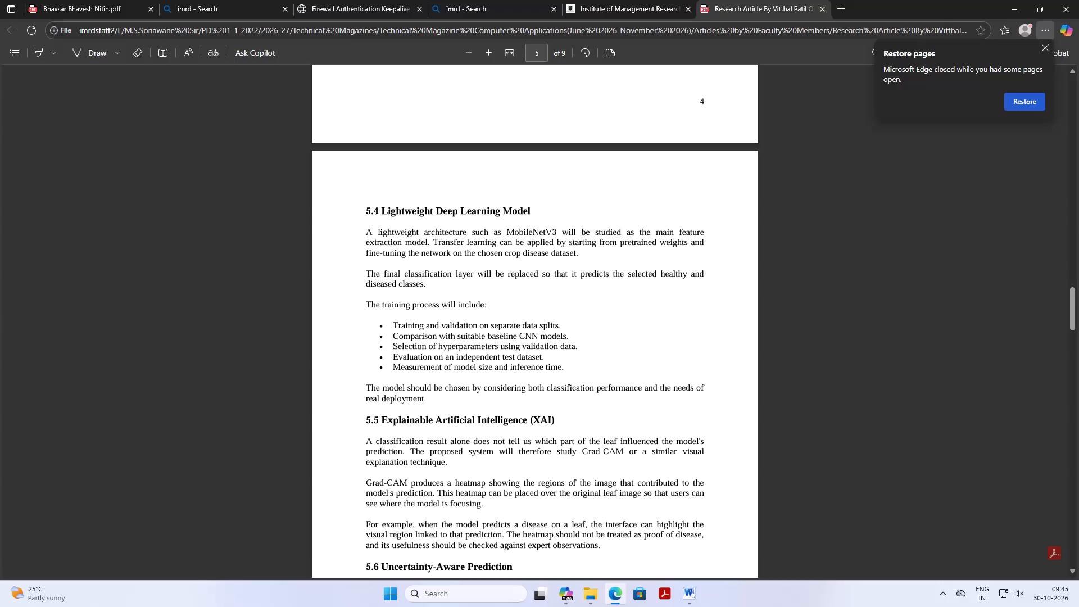
# Read through the crop disease detection research article PDF, from its abstract to its references, and close it.
pyautogui.scroll(-7, 536, 350)
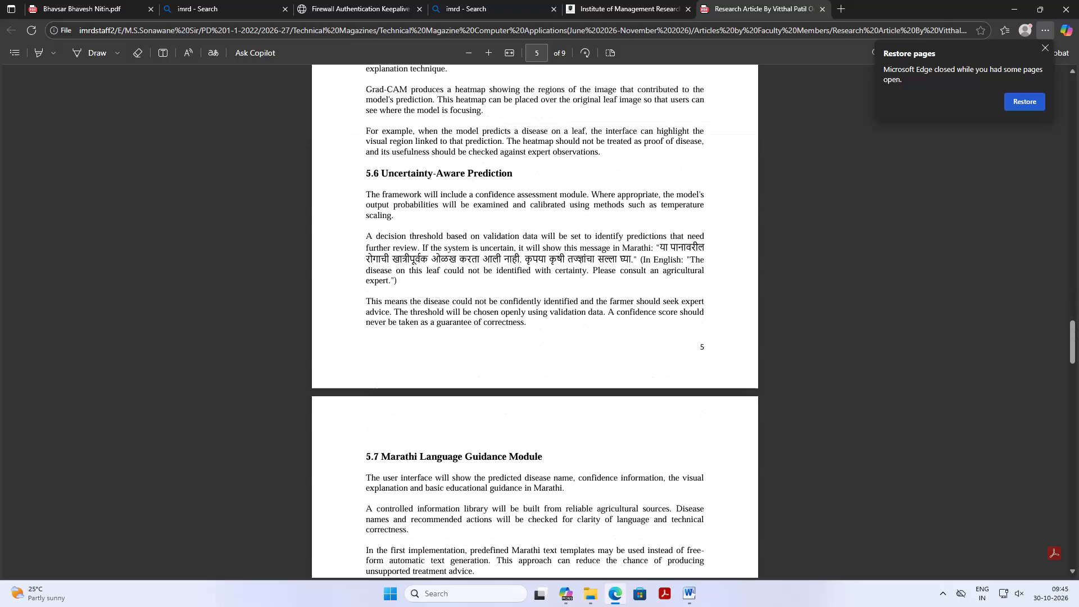
pyautogui.scroll(-12, 536, 350)
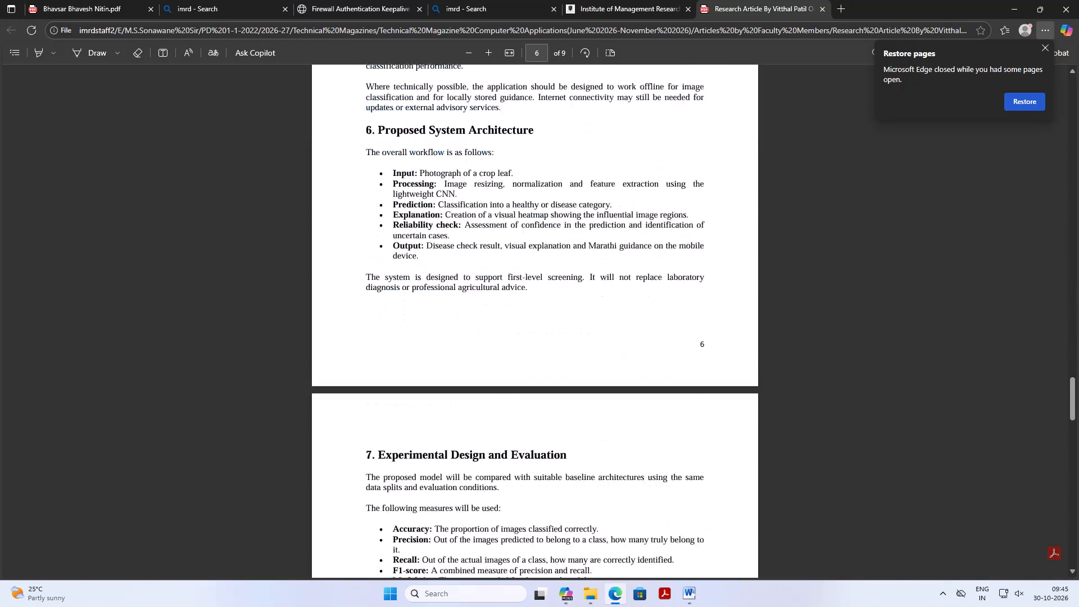
pyautogui.scroll(-6, 536, 351)
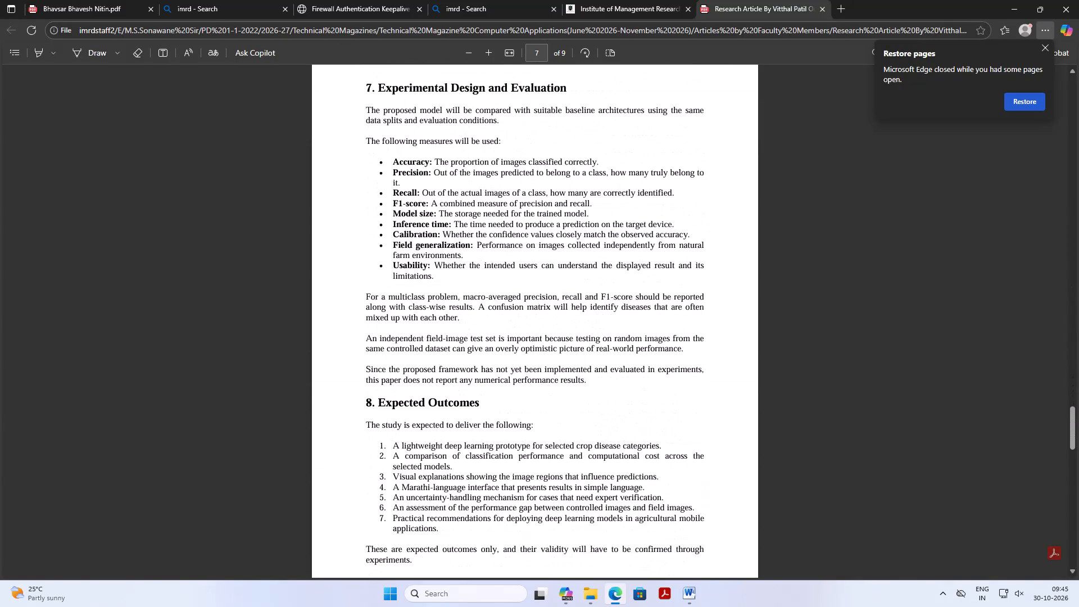
pyautogui.scroll(-6, 548, 358)
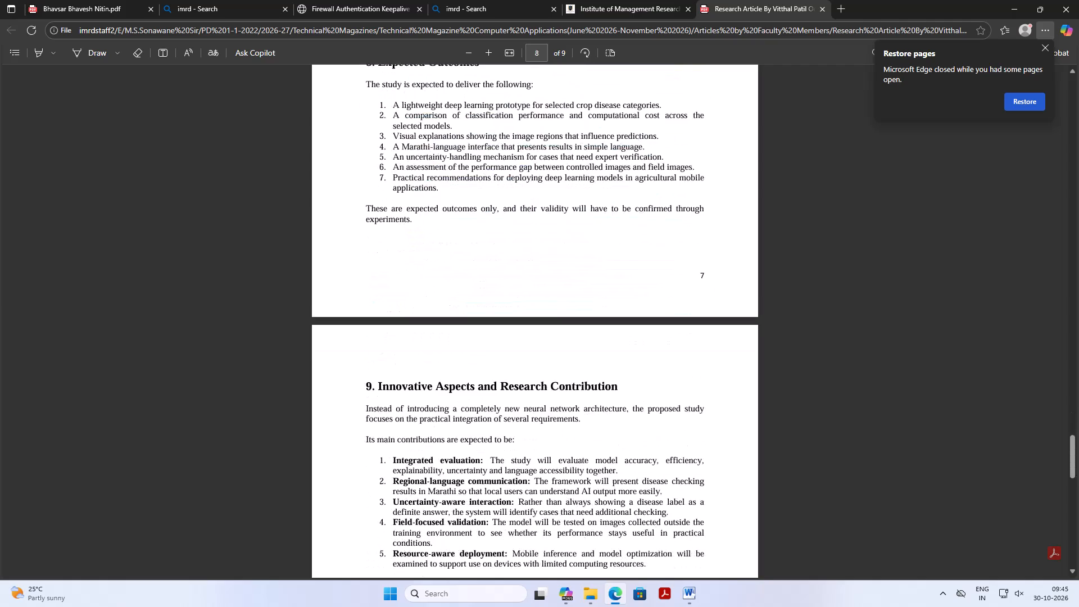
pyautogui.scroll(-13, 548, 358)
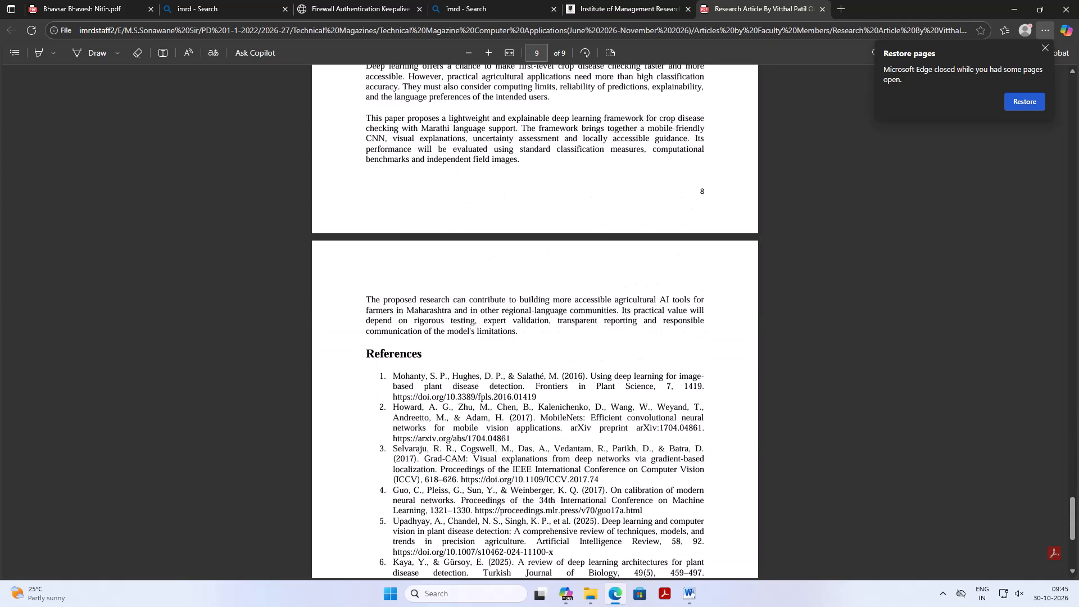
pyautogui.scroll(8, 548, 358)
pyautogui.scroll(15, 548, 358)
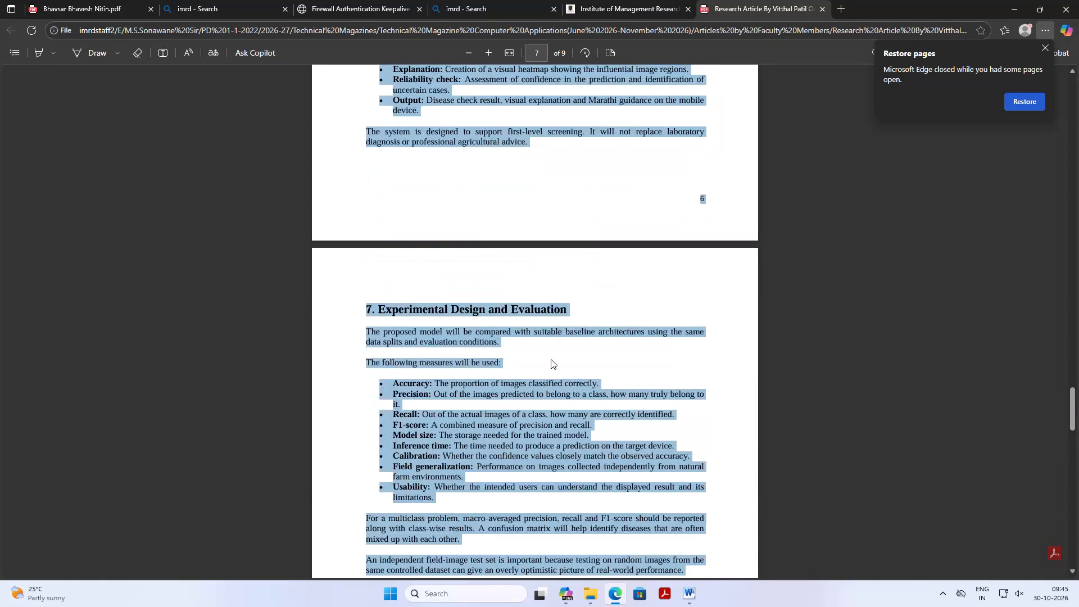
pyautogui.click(1032, 232)
pyautogui.click(1046, 44)
pyautogui.scroll(8, 501, 214)
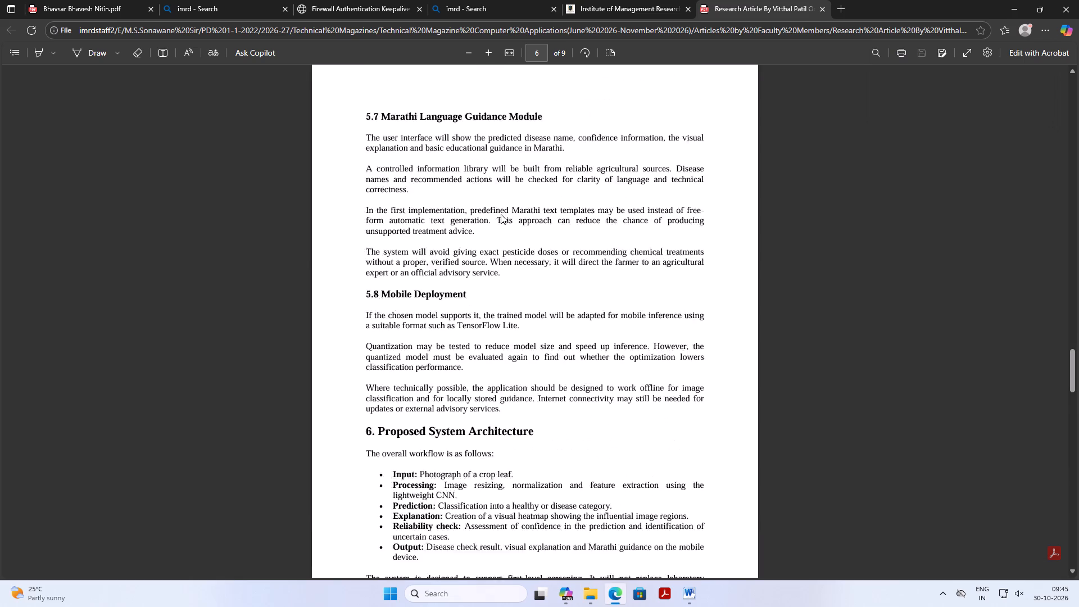
pyautogui.scroll(20, 501, 214)
pyautogui.scroll(20, 501, 214)
pyautogui.scroll(15, 501, 214)
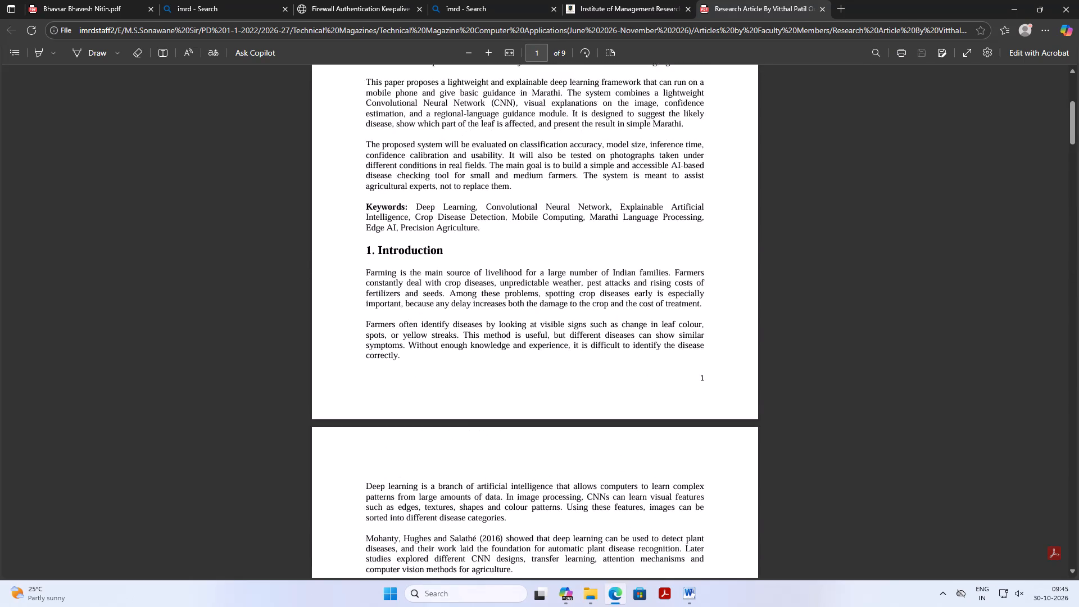
pyautogui.scroll(3, 500, 218)
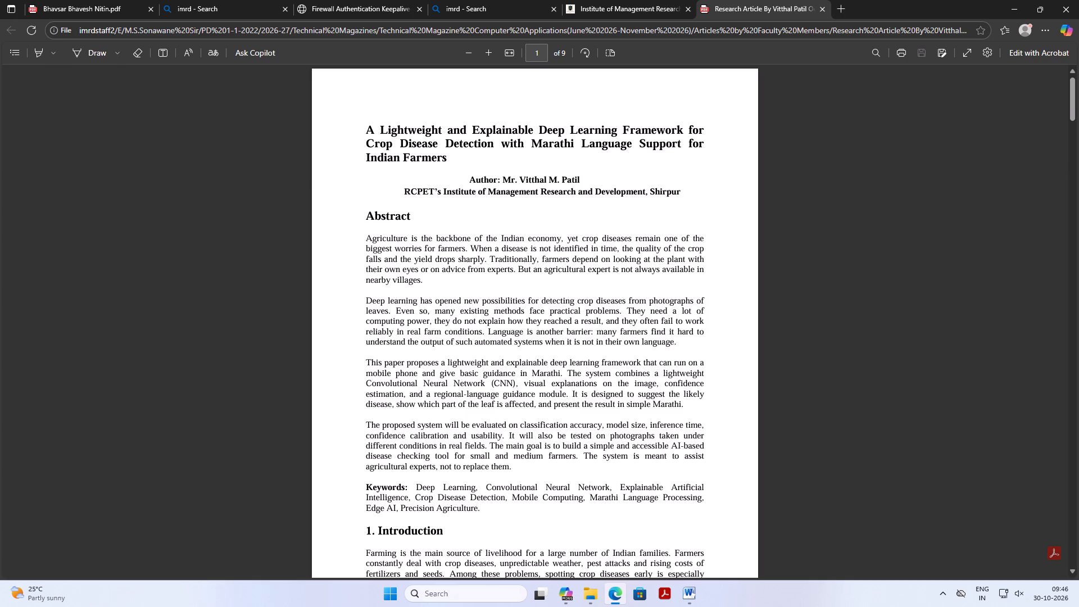
pyautogui.scroll(-13, 402, 263)
pyautogui.scroll(-6, 451, 343)
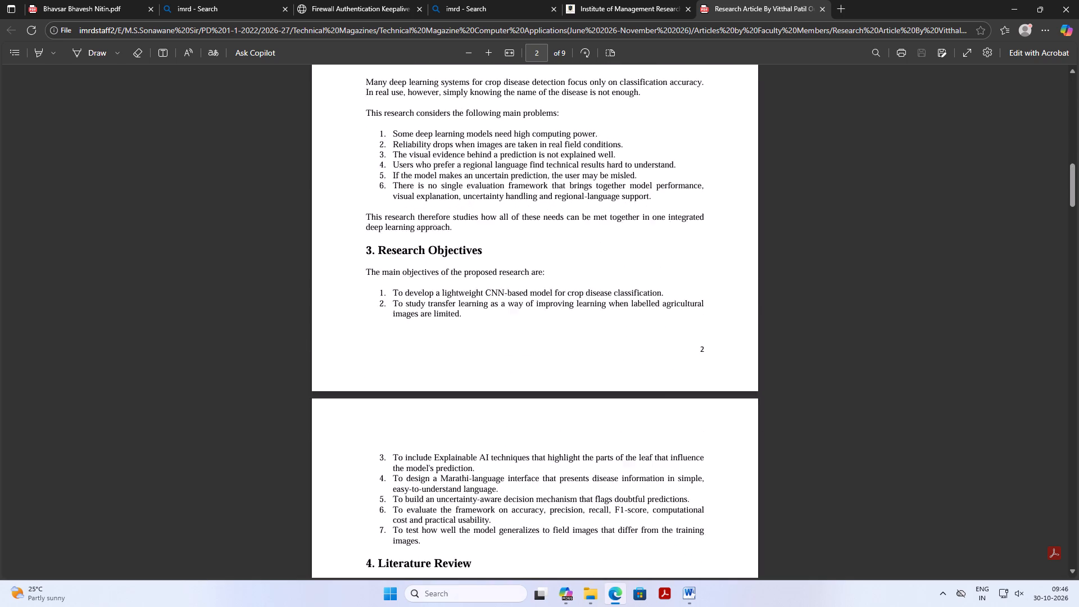
pyautogui.scroll(-2, 548, 380)
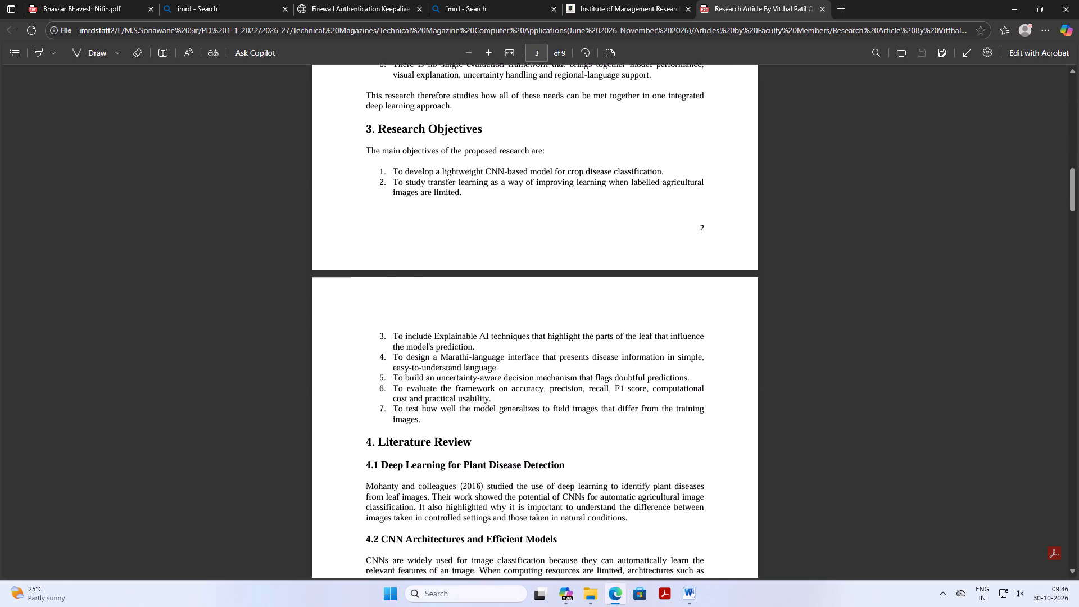
pyautogui.scroll(-3, 548, 380)
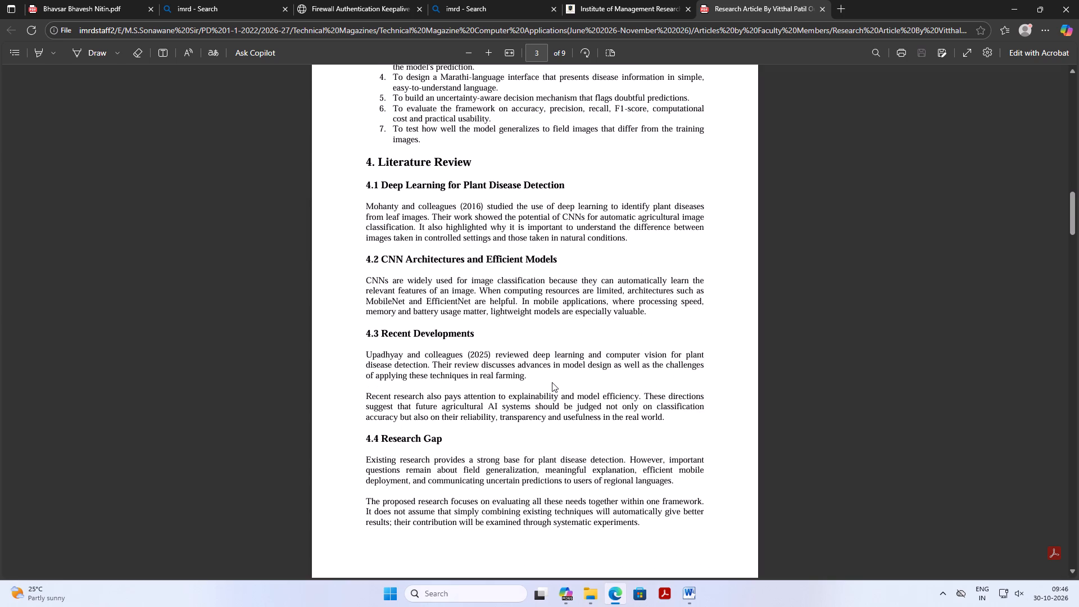
pyautogui.scroll(-13, 552, 382)
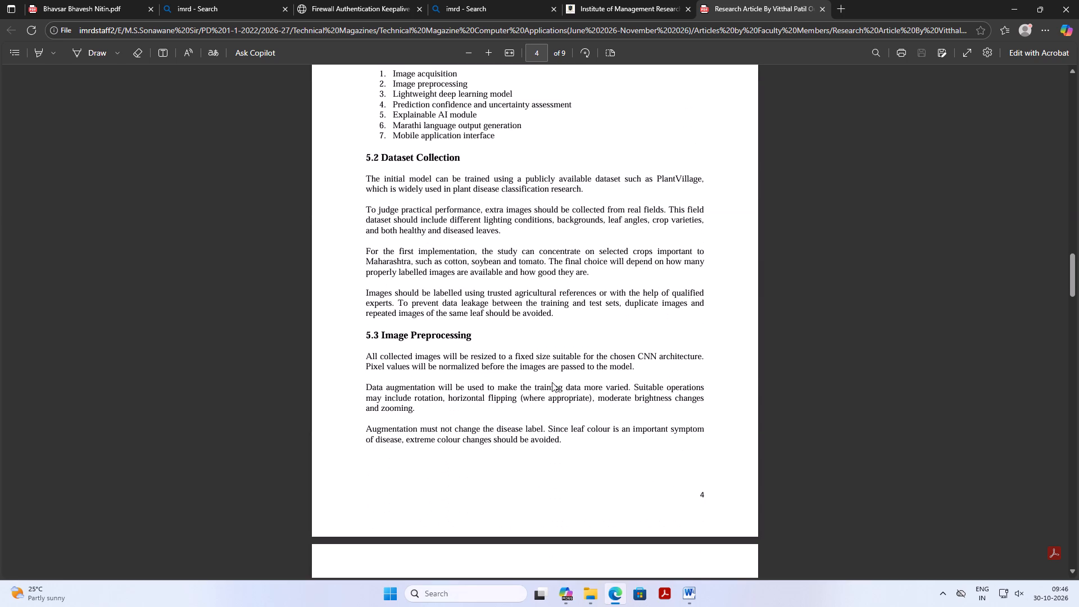
pyautogui.click(825, 12)
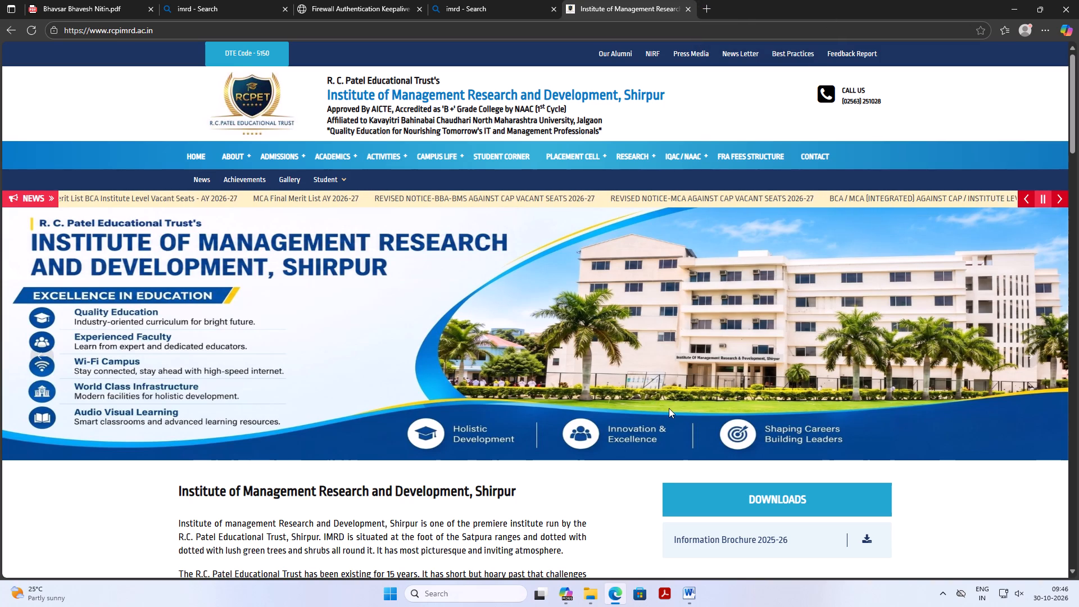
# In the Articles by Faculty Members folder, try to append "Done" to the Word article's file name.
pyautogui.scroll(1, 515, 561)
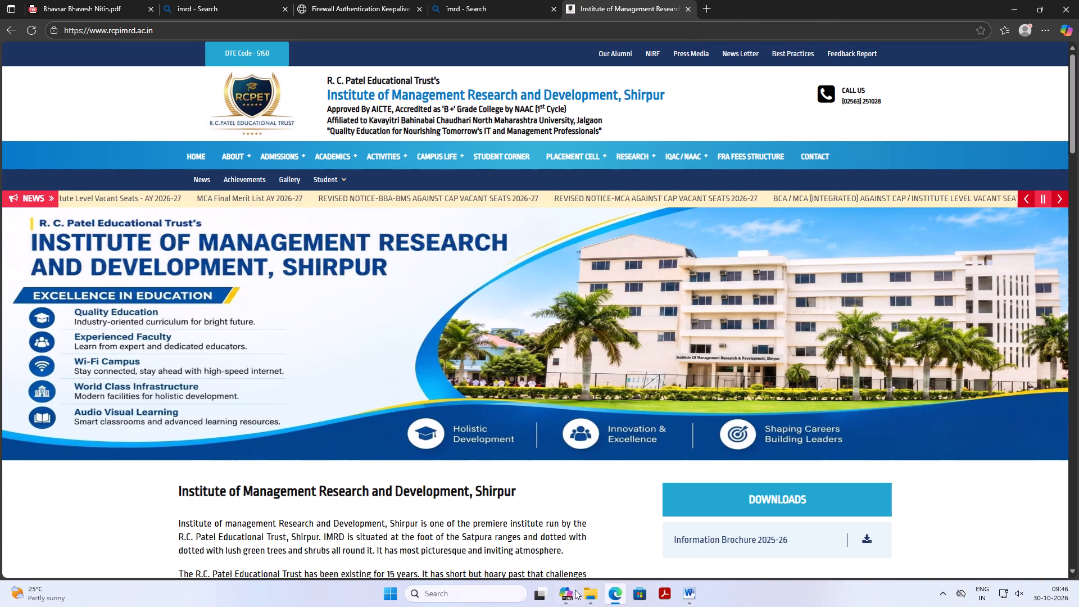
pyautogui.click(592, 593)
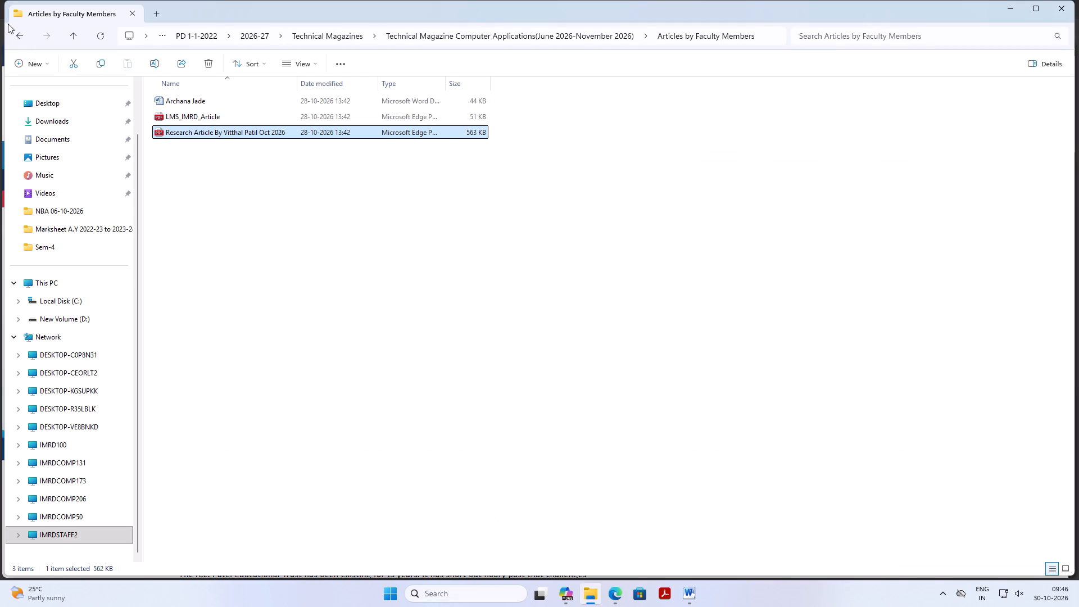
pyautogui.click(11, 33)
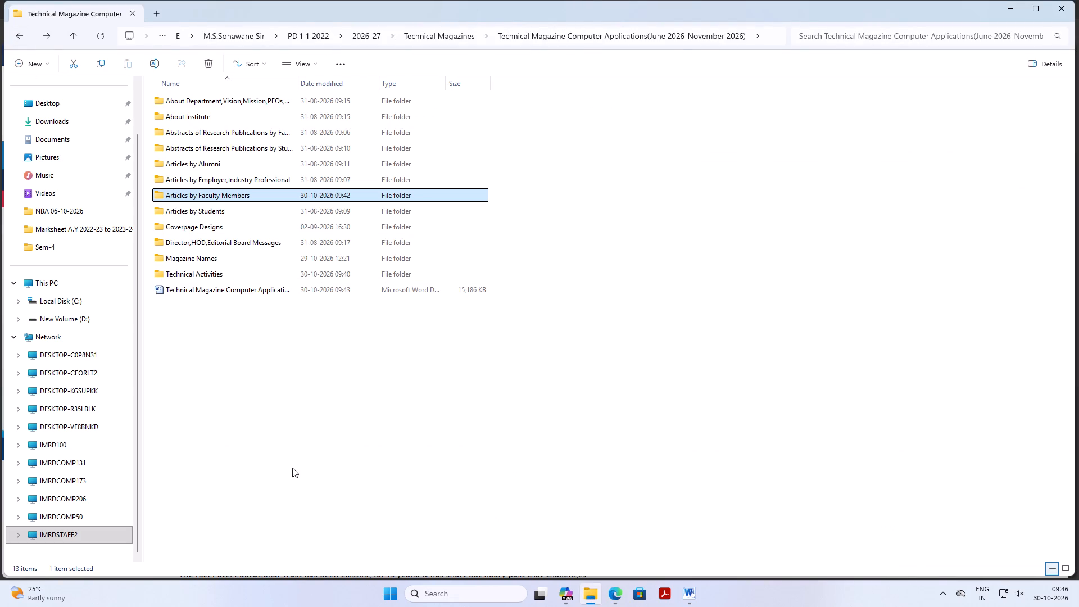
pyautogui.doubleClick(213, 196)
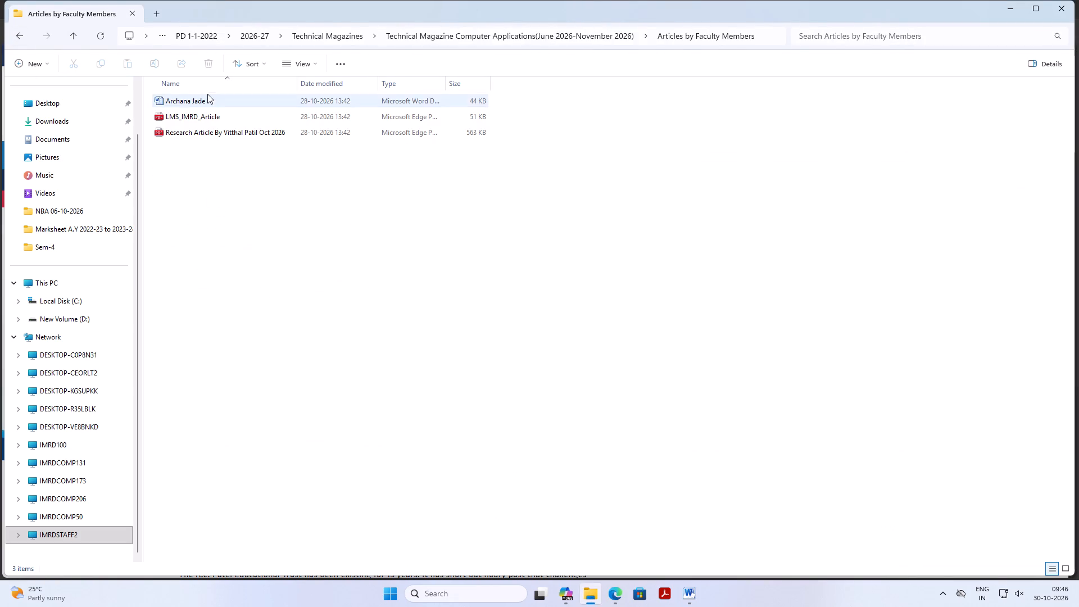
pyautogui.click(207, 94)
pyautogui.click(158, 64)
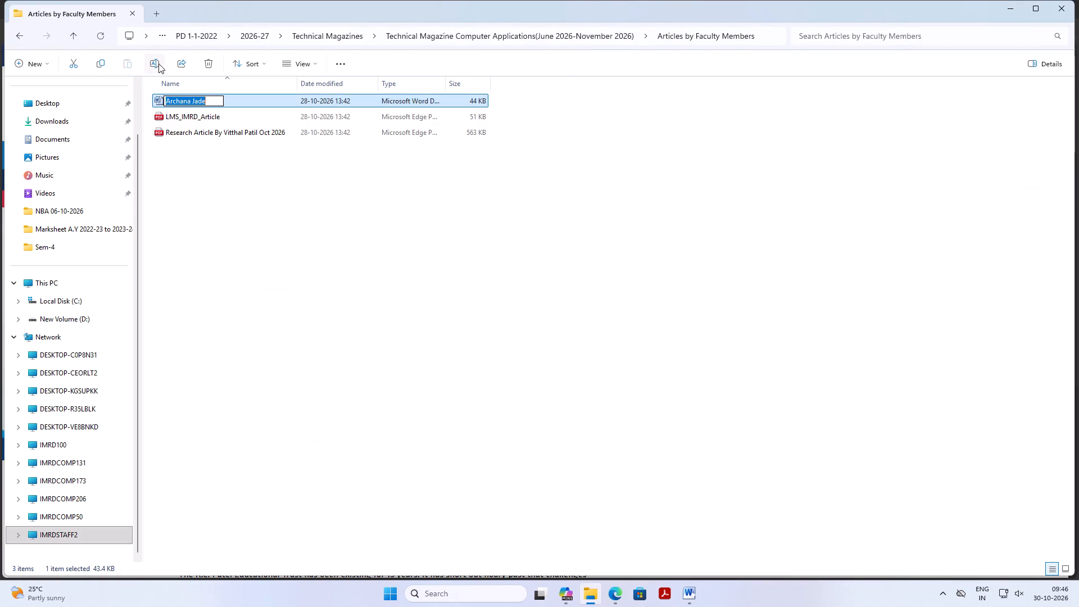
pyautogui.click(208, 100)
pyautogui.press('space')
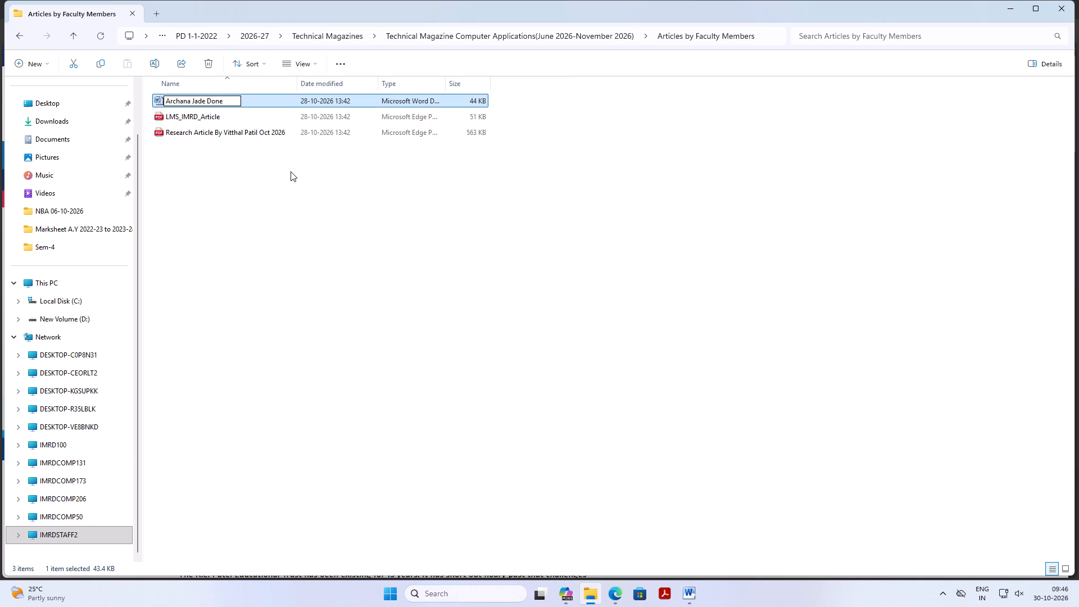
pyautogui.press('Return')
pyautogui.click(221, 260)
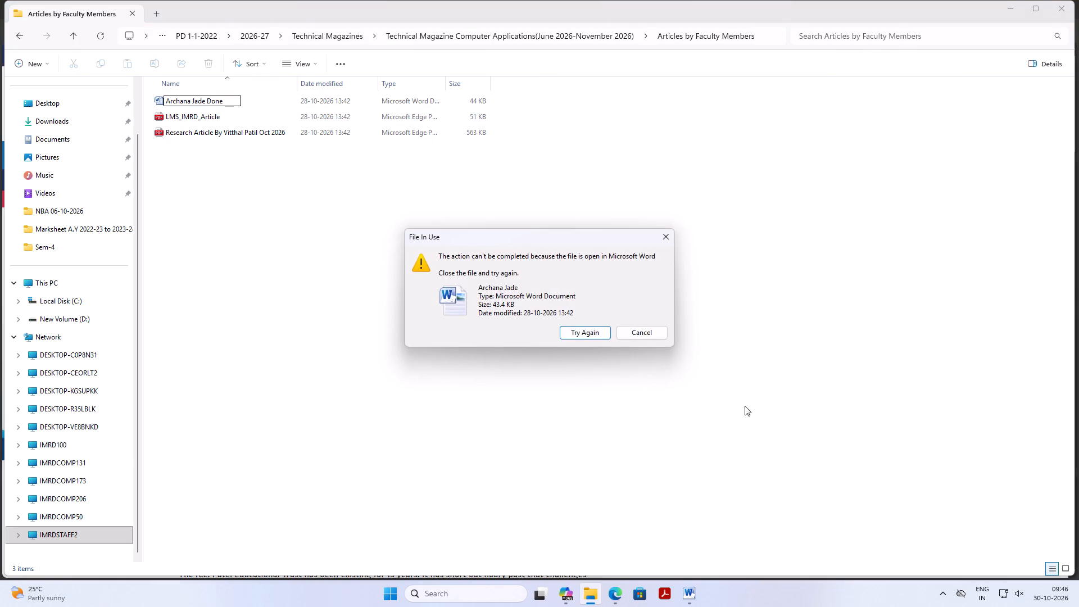
# Cancel the pending rename and close the faculty member's article in Word, saving the document.
pyautogui.click(690, 585)
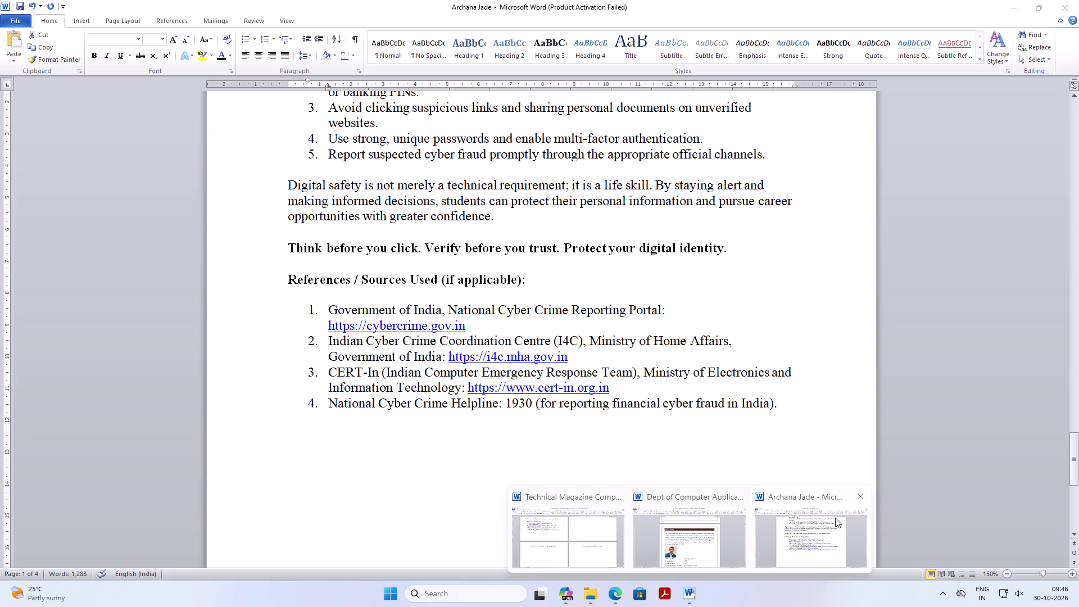
pyautogui.click(863, 500)
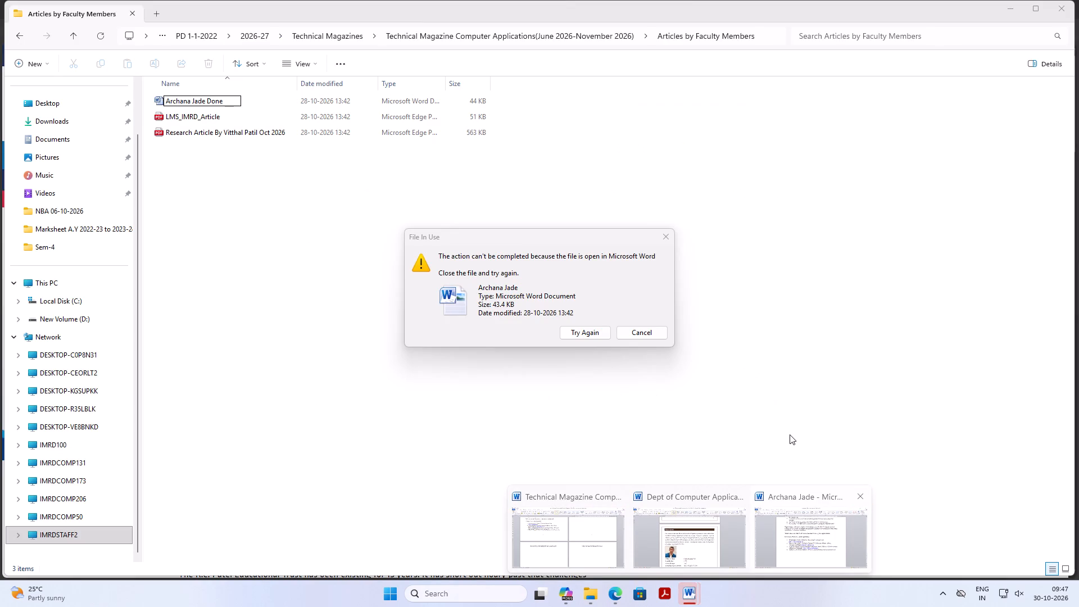
pyautogui.click(862, 501)
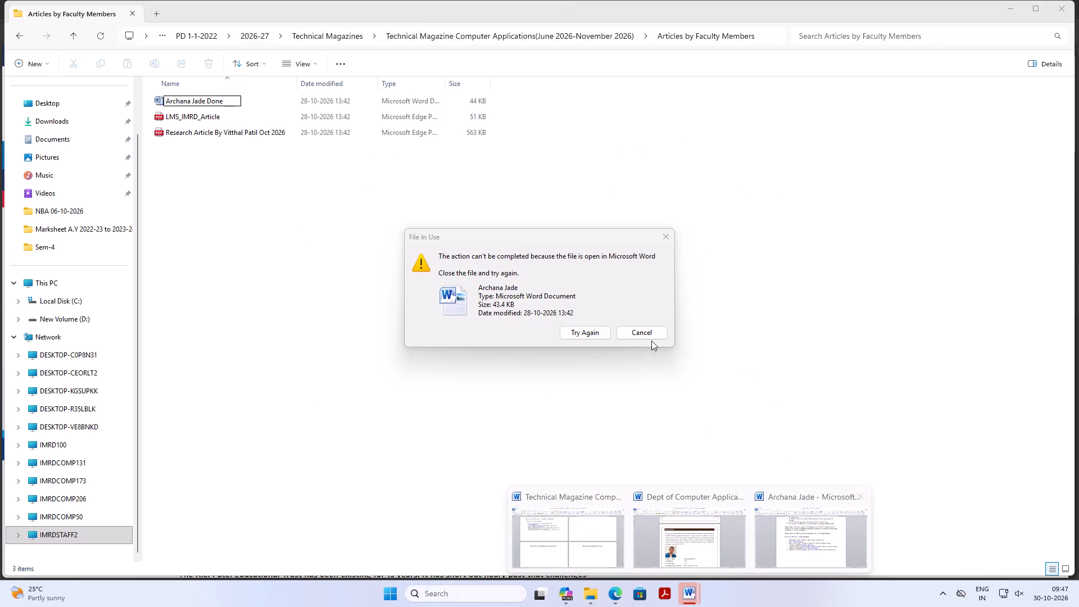
pyautogui.click(651, 339)
pyautogui.click(696, 591)
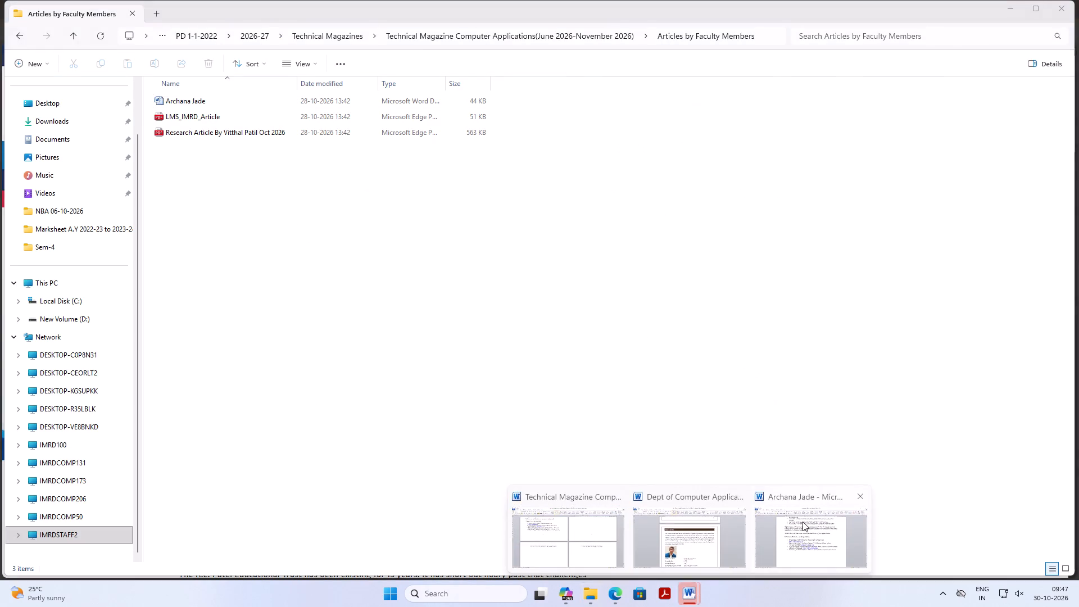
pyautogui.click(803, 522)
pyautogui.click(492, 305)
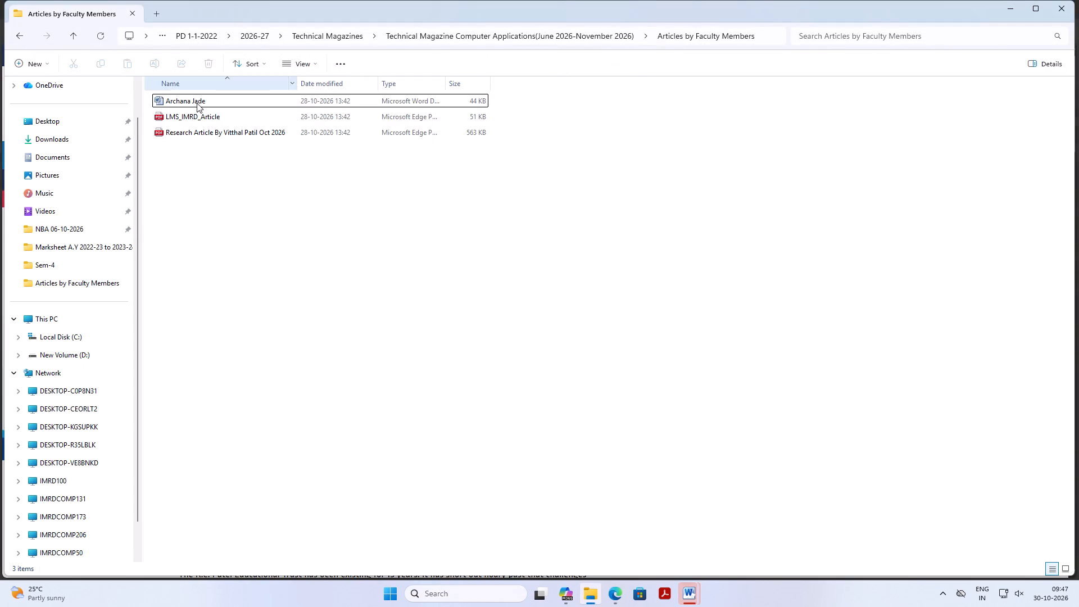
# Append "Done" to the Word article's file name in the Articles by Faculty Members folder.
pyautogui.click(196, 101)
pyautogui.click(151, 62)
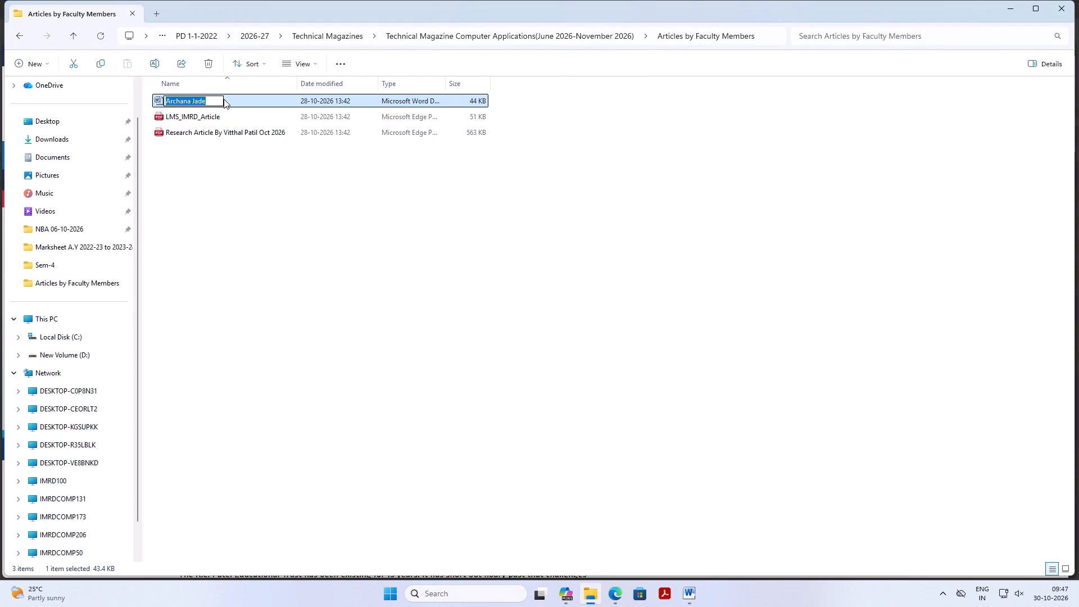
pyautogui.click(214, 99)
pyautogui.press('space')
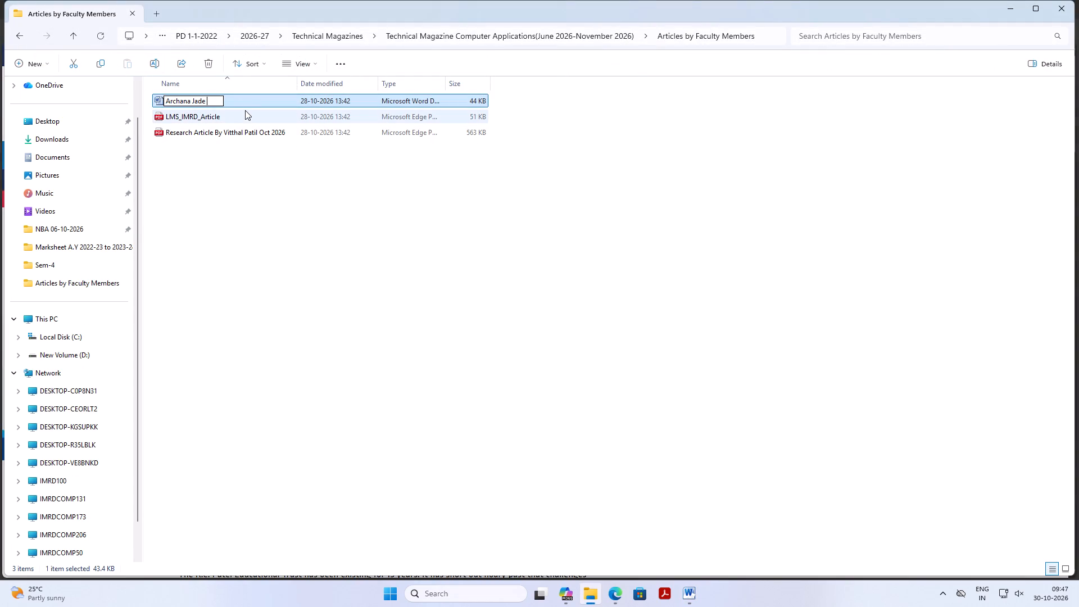
pyautogui.press('Return')
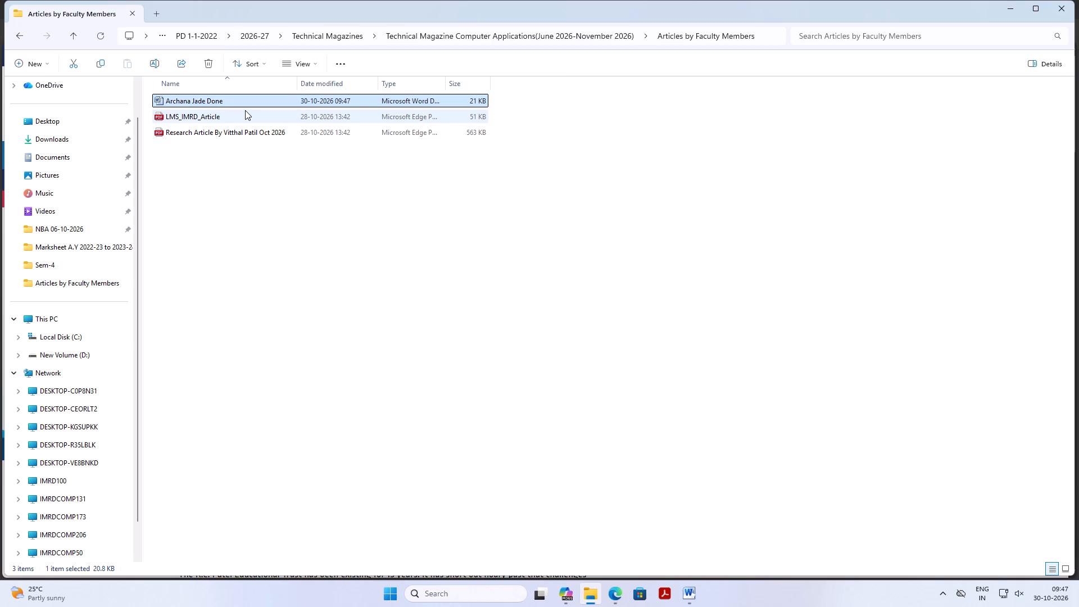
# Open the LMS_IMRD_Article Word document from the BCA folder under the magazine's Articles by Students.
pyautogui.click(11, 34)
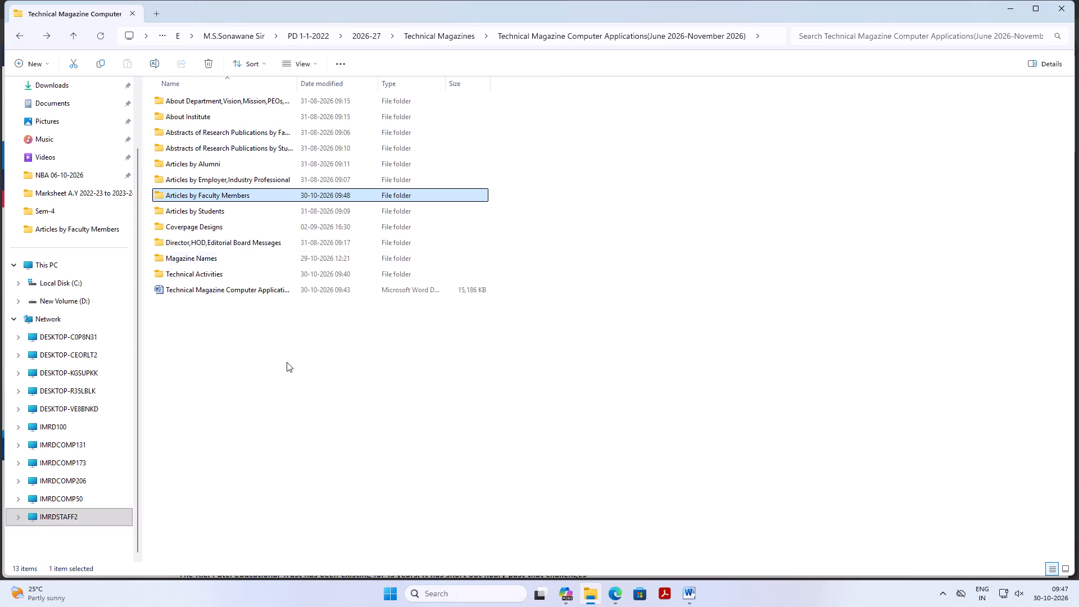
pyautogui.click(290, 434)
pyautogui.doubleClick(221, 208)
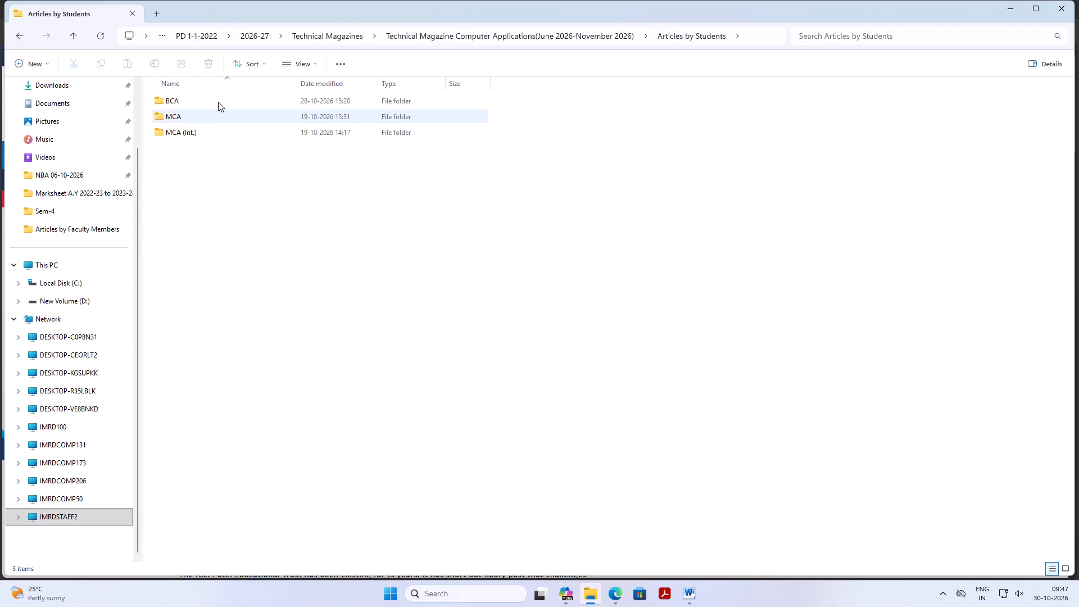
pyautogui.doubleClick(218, 100)
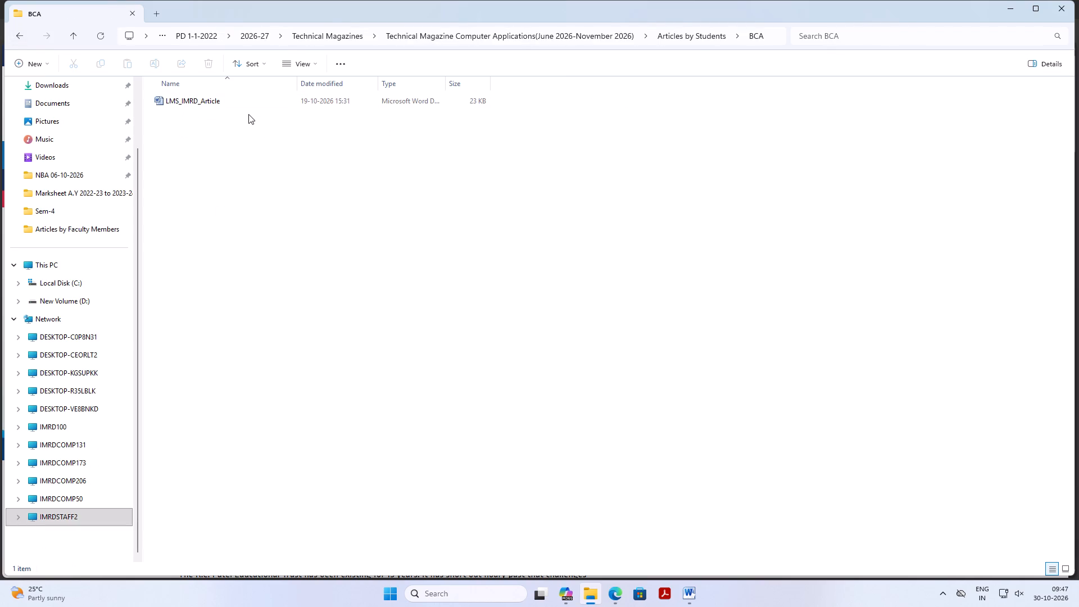
pyautogui.doubleClick(248, 102)
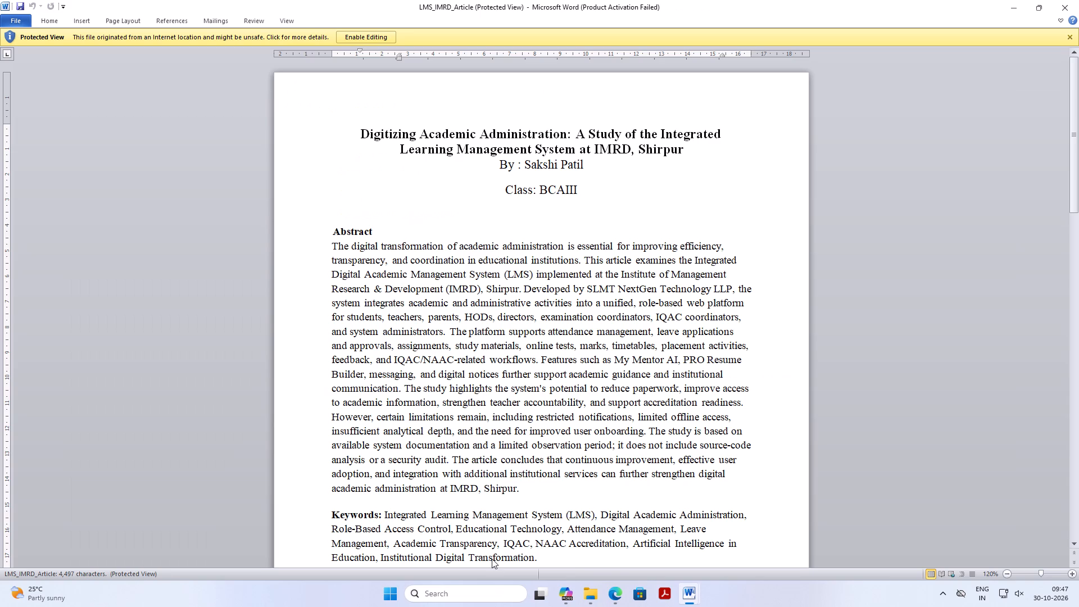
# Read through the BCA student's article on digitizing academic administration, from its title and abstract to the conclusion.
pyautogui.scroll(-13, 500, 490)
pyautogui.scroll(11, 466, 489)
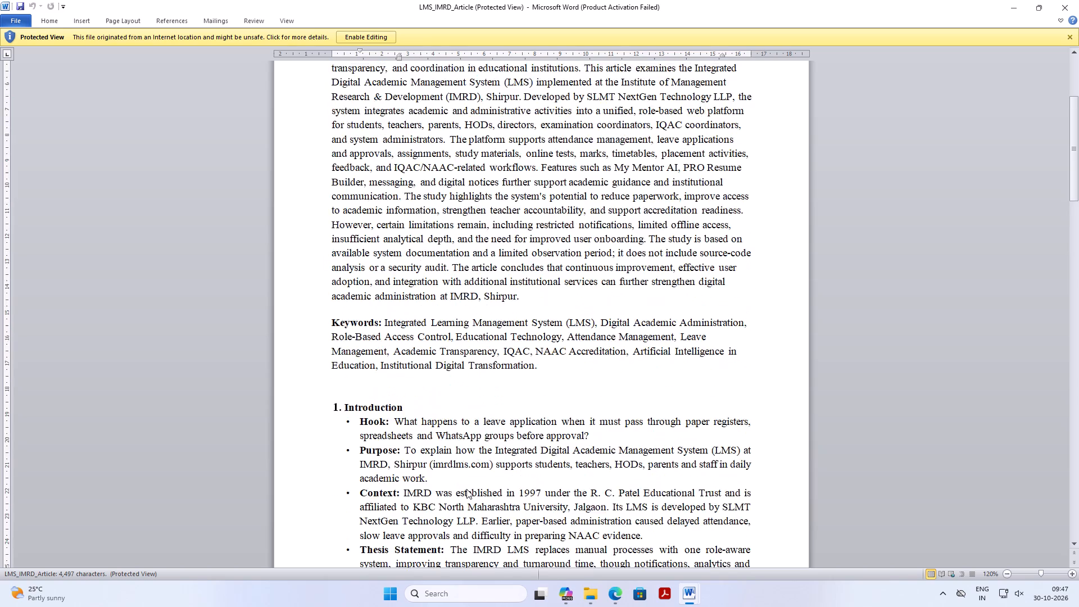
pyautogui.scroll(4, 466, 489)
pyautogui.scroll(-7, 452, 398)
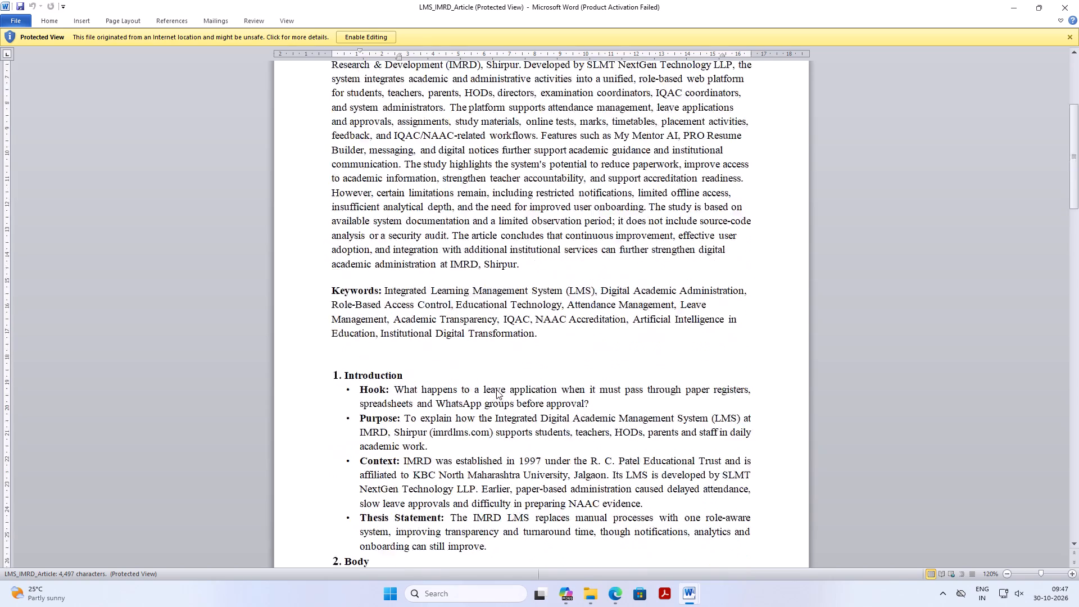
pyautogui.scroll(-17, 496, 389)
pyautogui.scroll(-20, 506, 389)
pyautogui.scroll(-3, 506, 389)
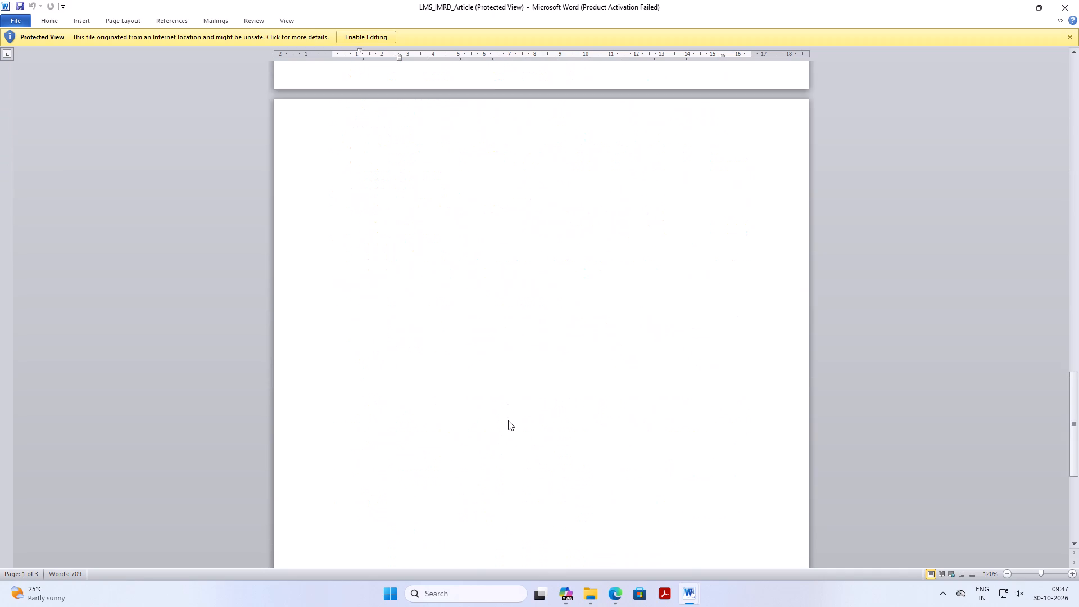
pyautogui.scroll(18, 508, 420)
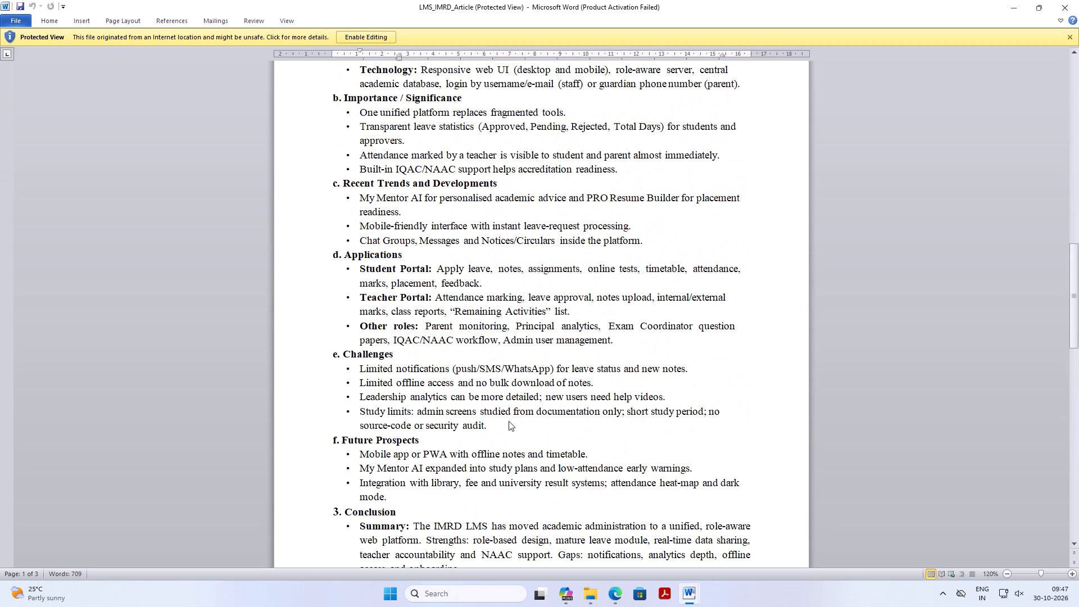
pyautogui.scroll(6, 509, 421)
pyautogui.scroll(4, 561, 434)
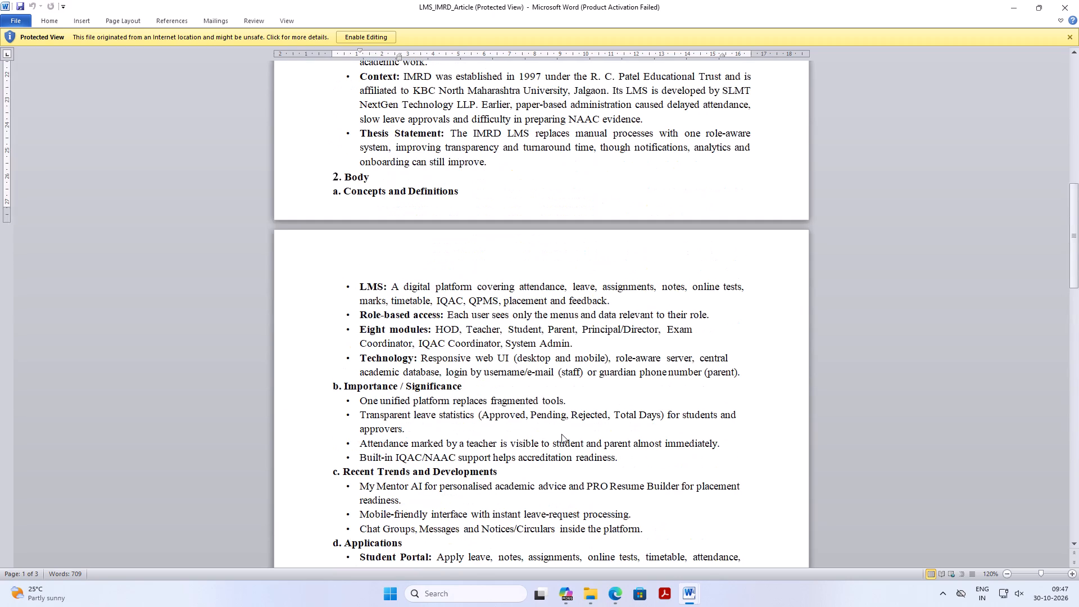
pyautogui.scroll(4, 561, 434)
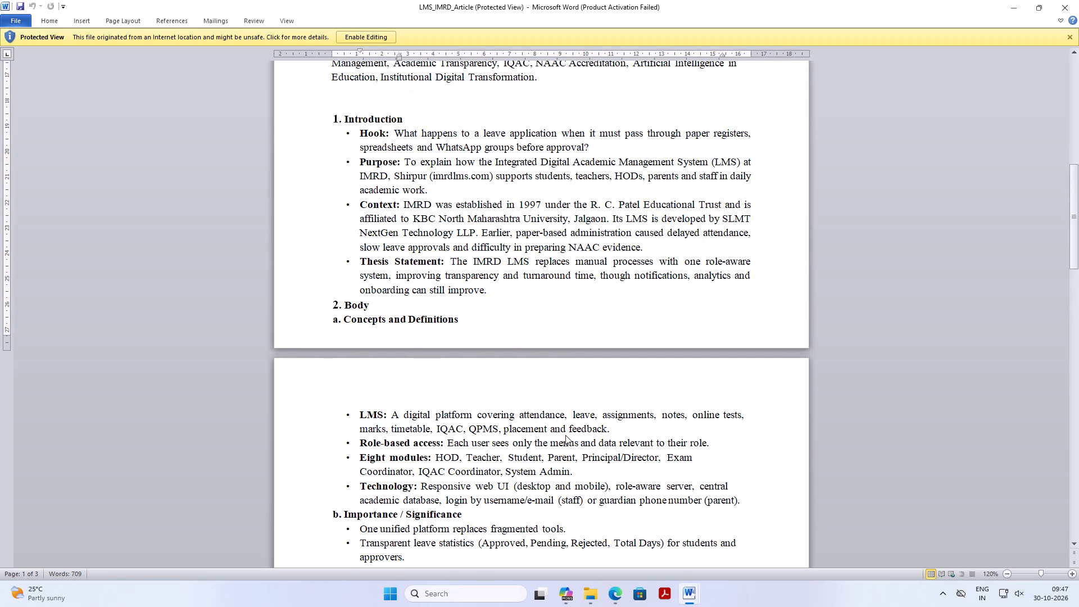
pyautogui.scroll(4, 570, 437)
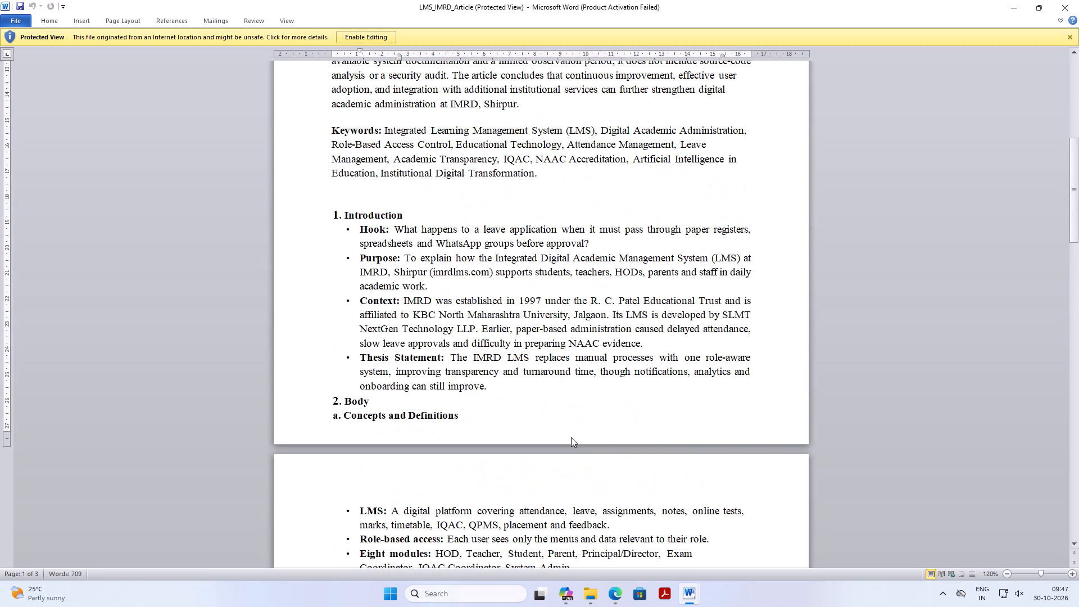
pyautogui.scroll(9, 571, 437)
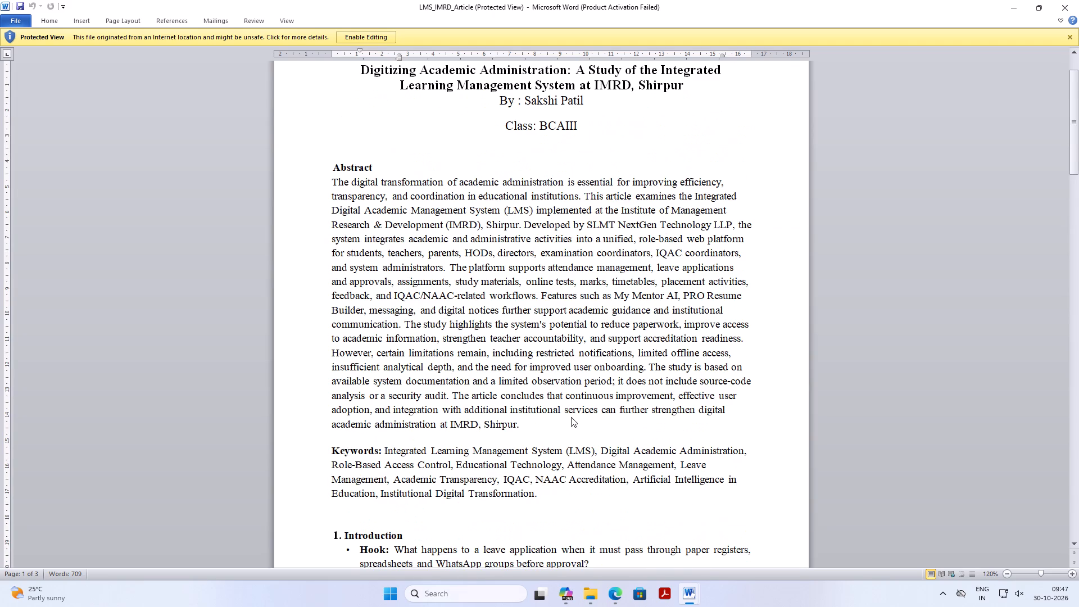
pyautogui.scroll(-10, 559, 419)
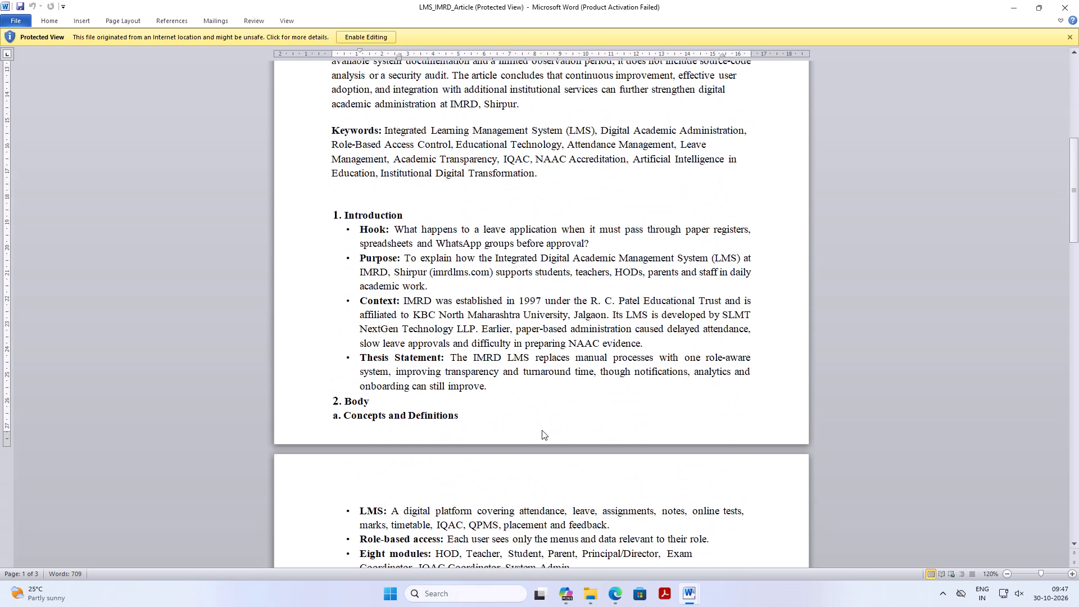
pyautogui.scroll(-15, 542, 430)
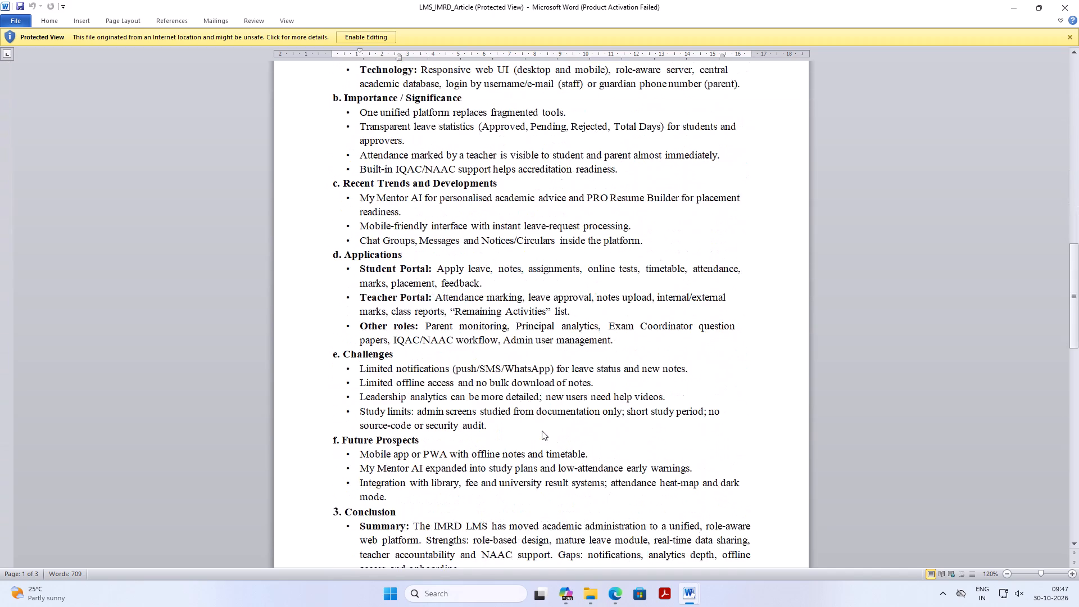
pyautogui.scroll(-13, 542, 431)
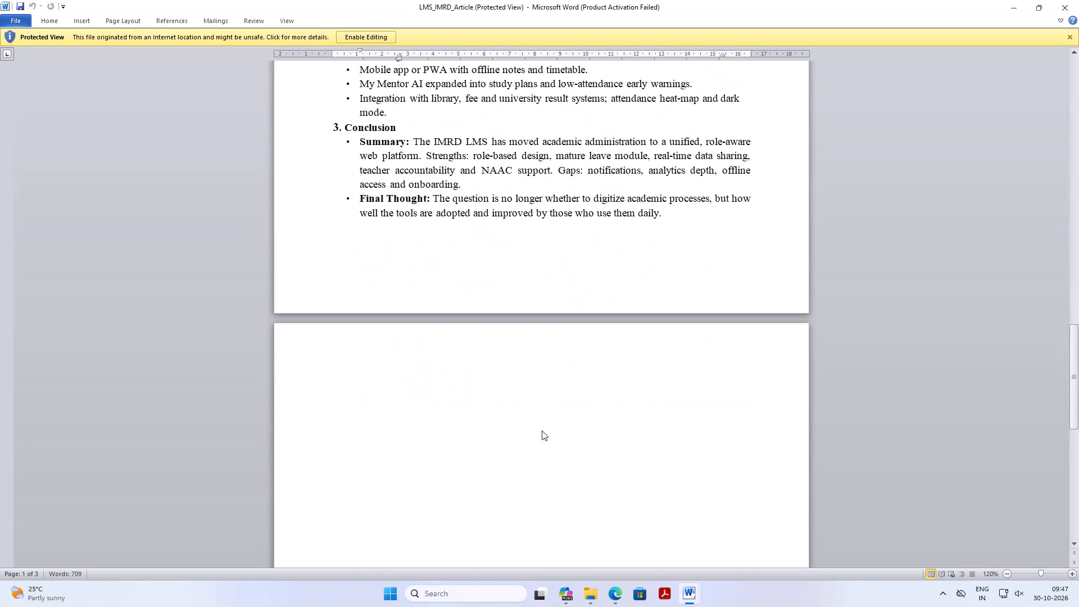
pyautogui.scroll(5, 542, 431)
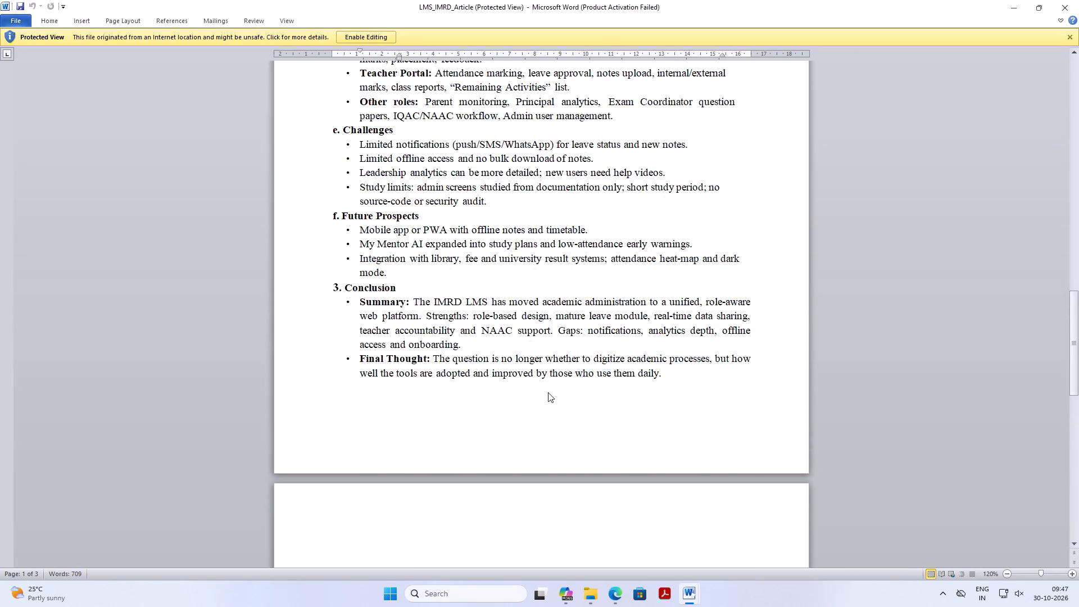
pyautogui.scroll(6, 550, 393)
pyautogui.scroll(6, 438, 264)
pyautogui.scroll(20, 444, 264)
pyautogui.scroll(5, 444, 264)
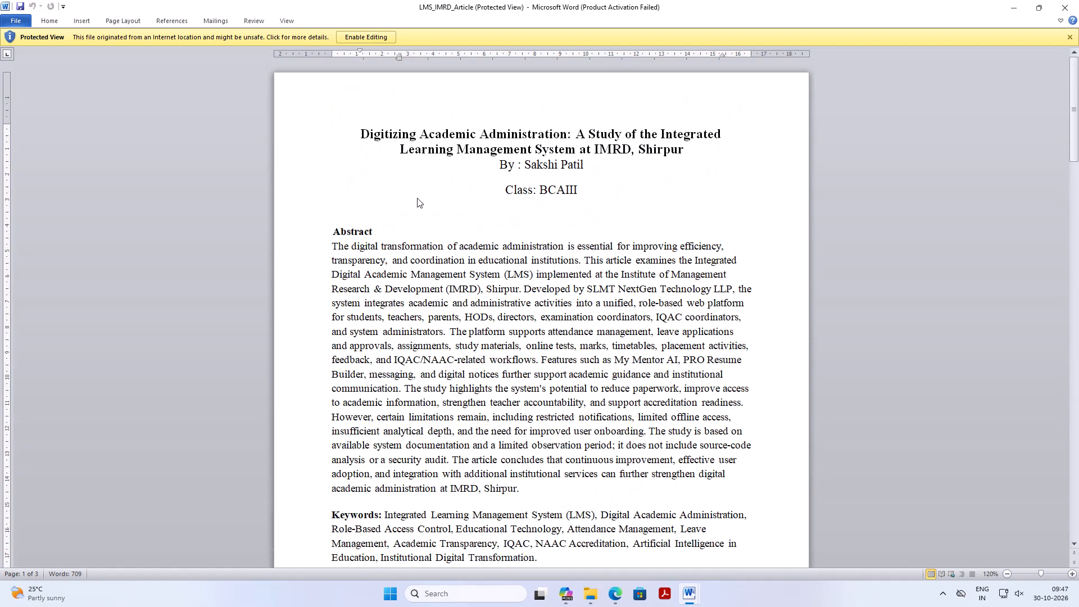
# Enable editing of LMS_IMRD_Article, copy the whole article from its title through the Final Thought paragraph, and close the document.
pyautogui.click(343, 31)
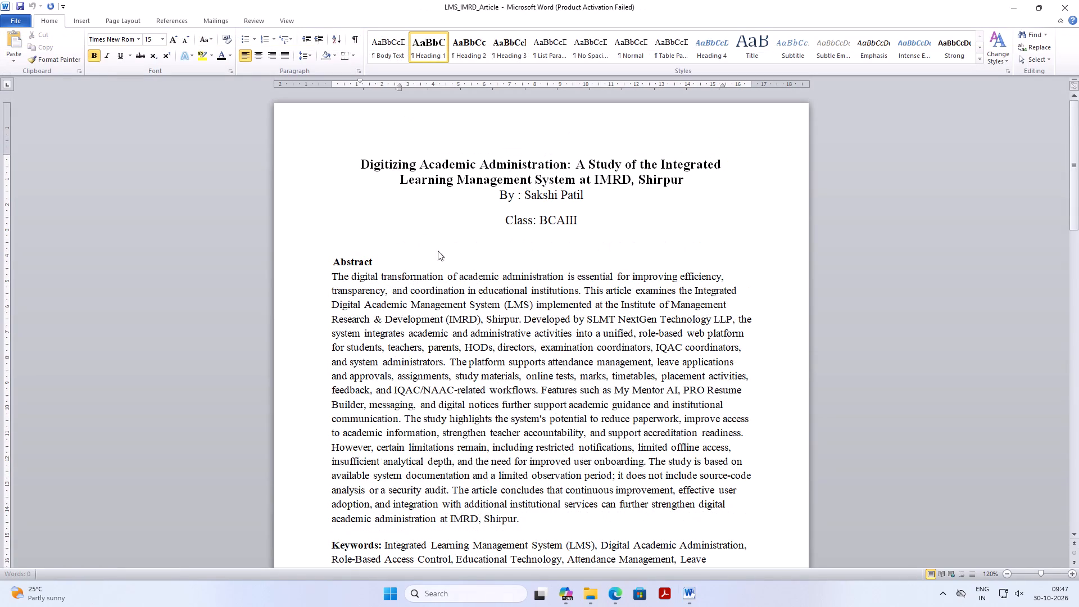
pyautogui.moveTo(363, 159); pyautogui.dragTo(569, 523)
pyautogui.scroll(-7, 585, 480)
pyautogui.scroll(-20, 569, 523)
pyautogui.scroll(-5, 569, 523)
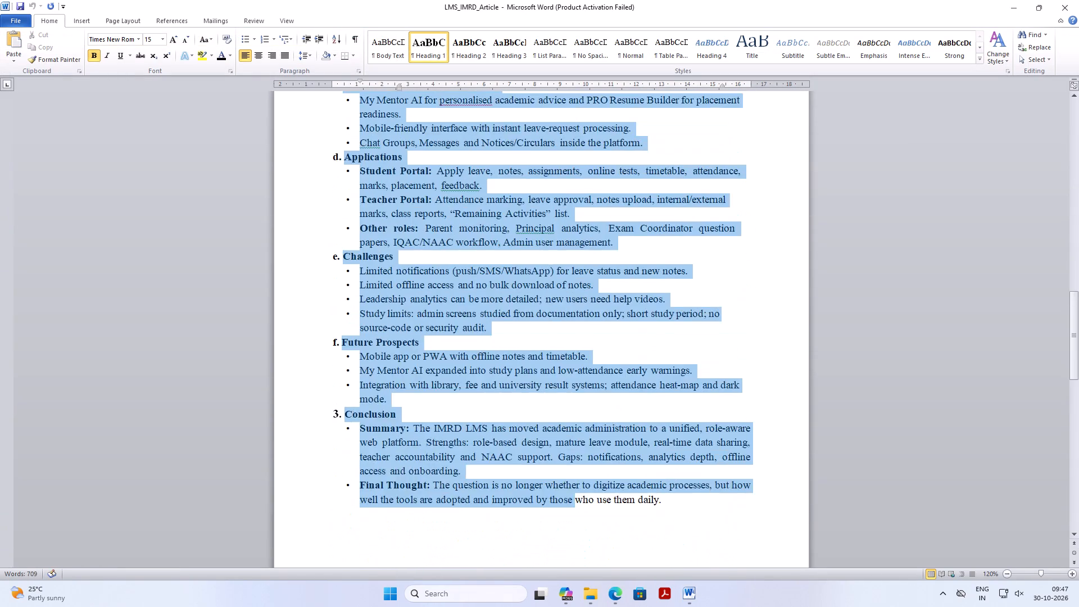
pyautogui.scroll(-5, 569, 523)
pyautogui.moveTo(569, 523); pyautogui.dragTo(670, 343)
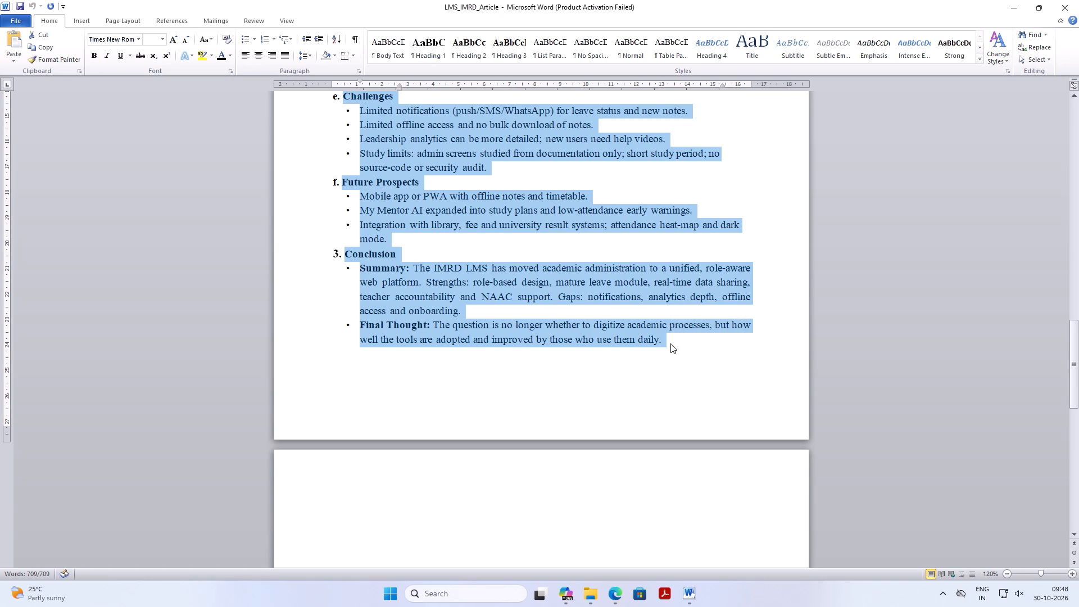
pyautogui.hotkey('ctrl', 'c')
pyautogui.scroll(-20, 469, 577)
pyautogui.scroll(-6, 469, 577)
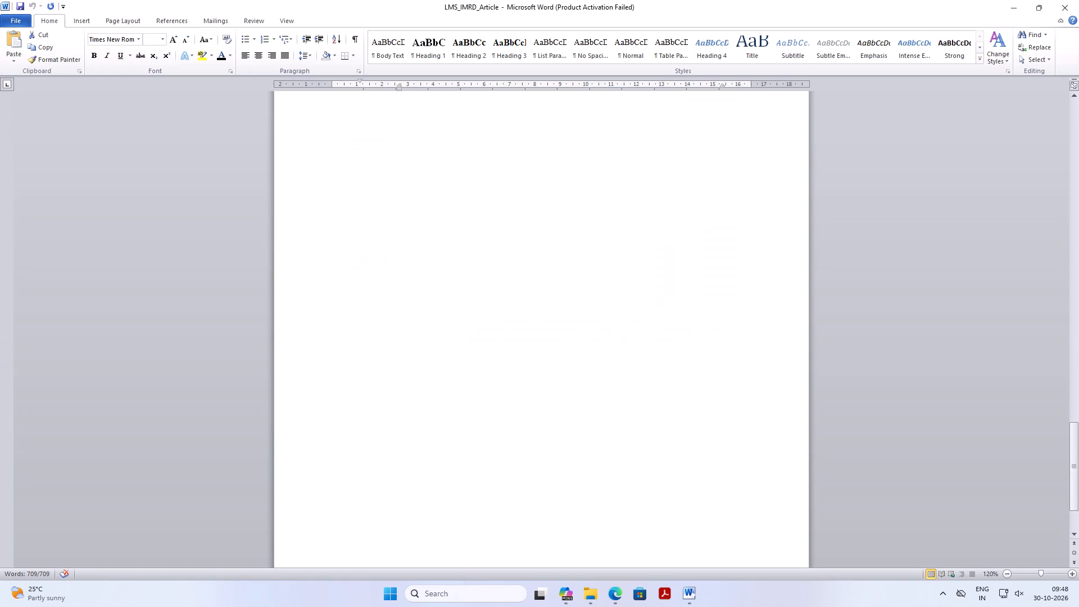
pyautogui.scroll(-10, 456, 352)
pyautogui.scroll(15, 457, 352)
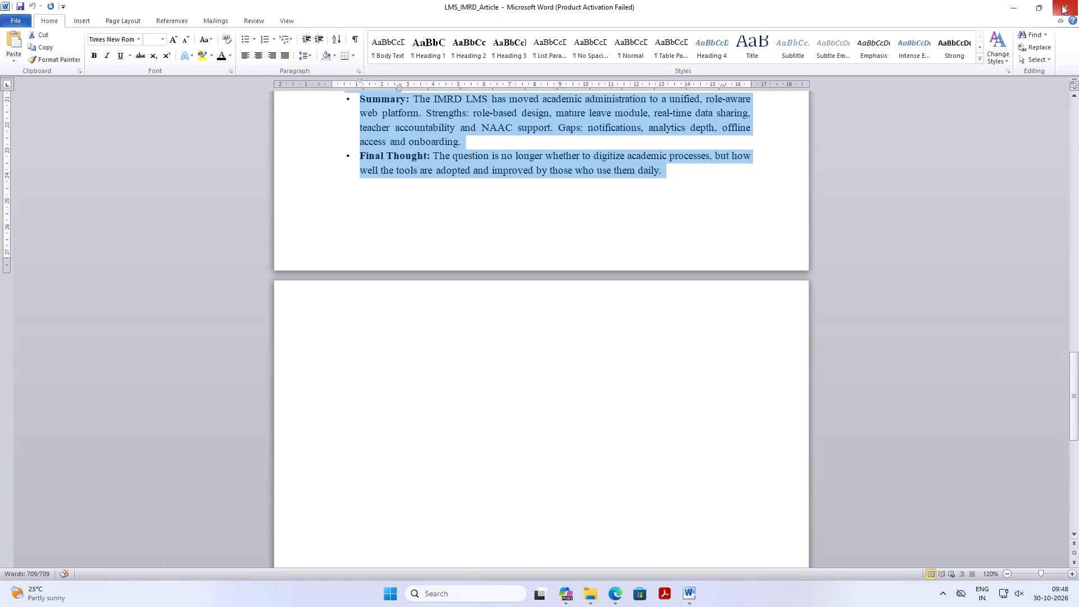
pyautogui.click(1062, 5)
pyautogui.click(406, 404)
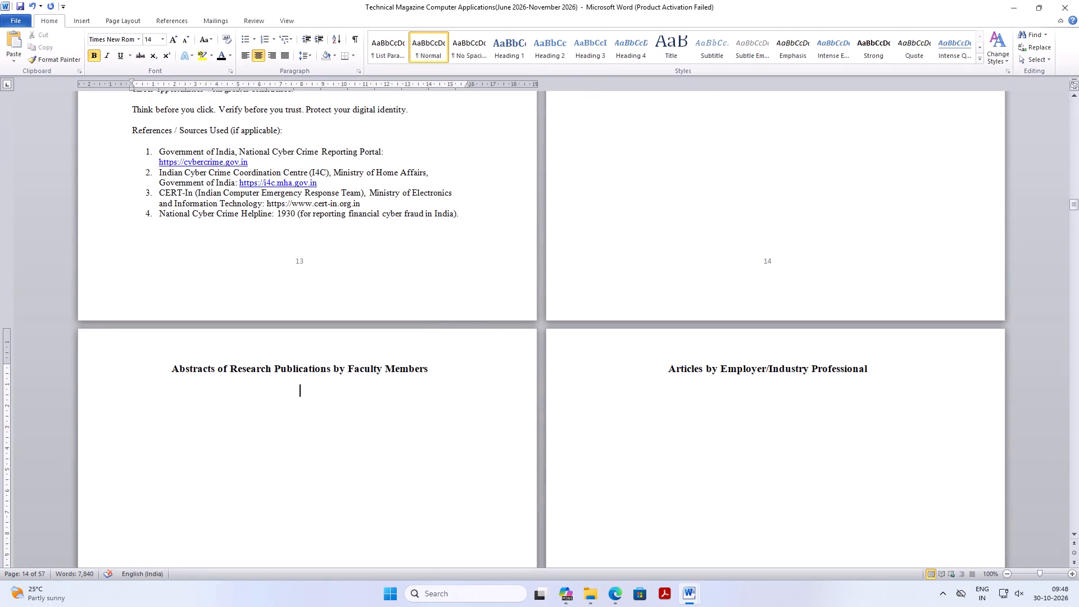
# Paste the copied LMS article under the BCA heading on the magazine's Articles by Students page.
pyautogui.click(795, 377)
pyautogui.scroll(-17, 232, 345)
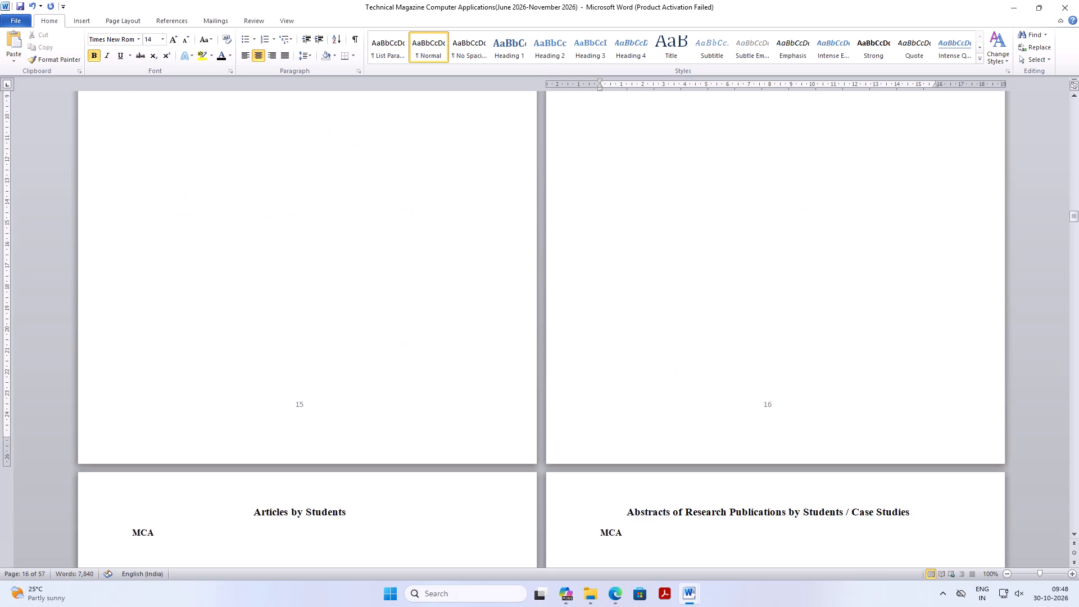
pyautogui.scroll(-7, 859, 302)
pyautogui.click(248, 348)
pyautogui.click(215, 432)
pyautogui.click(215, 449)
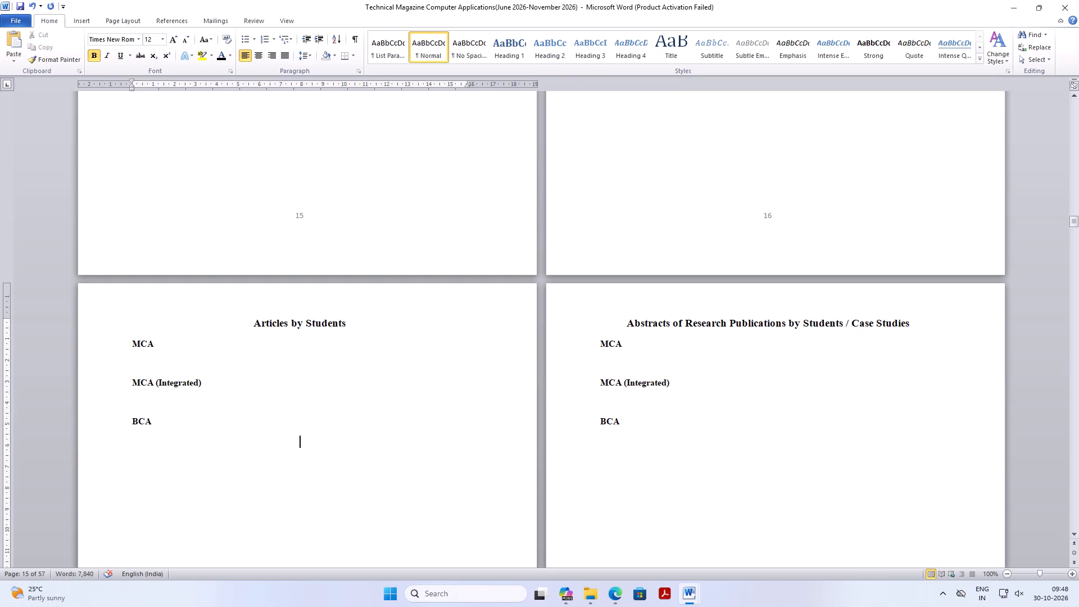
pyautogui.press('BackSpace')
pyautogui.hotkey('ctrl', 'v')
# Centre the two-line title of the pasted article, "Digitizing Academic Administration: A Study of the Integrated Learning Management System at IMRD, Shirpur".
pyautogui.scroll(3, 213, 468)
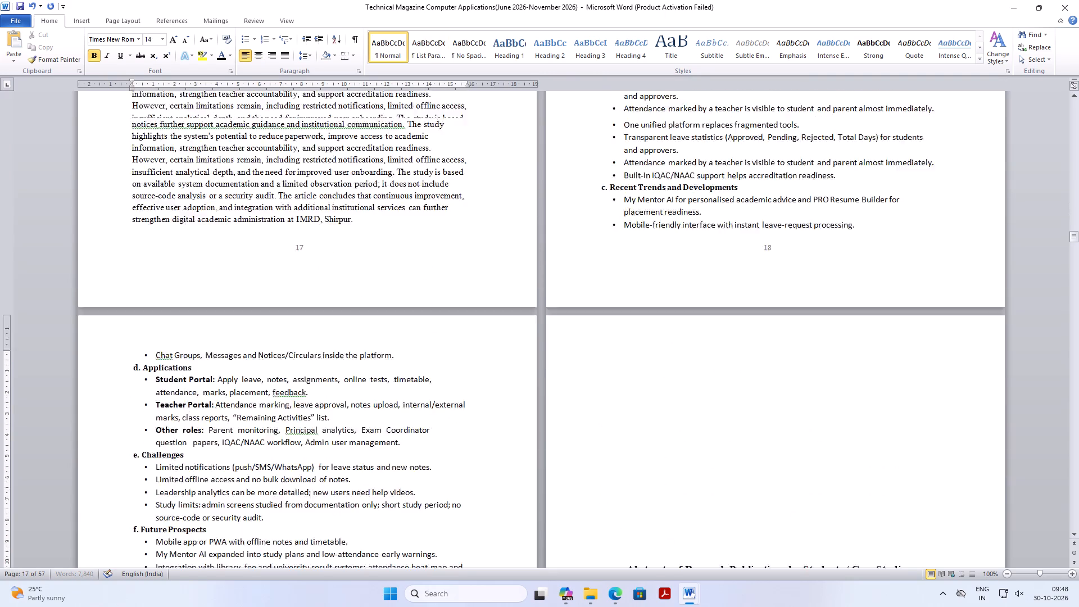
pyautogui.scroll(15, 213, 468)
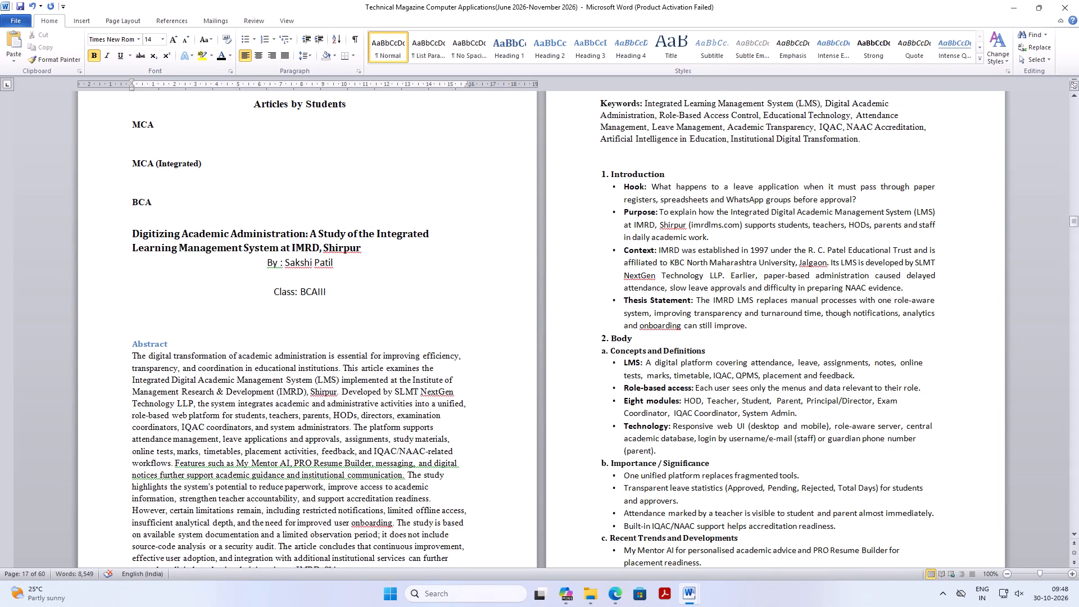
pyautogui.click(283, 265)
pyautogui.moveTo(385, 250); pyautogui.dragTo(176, 250)
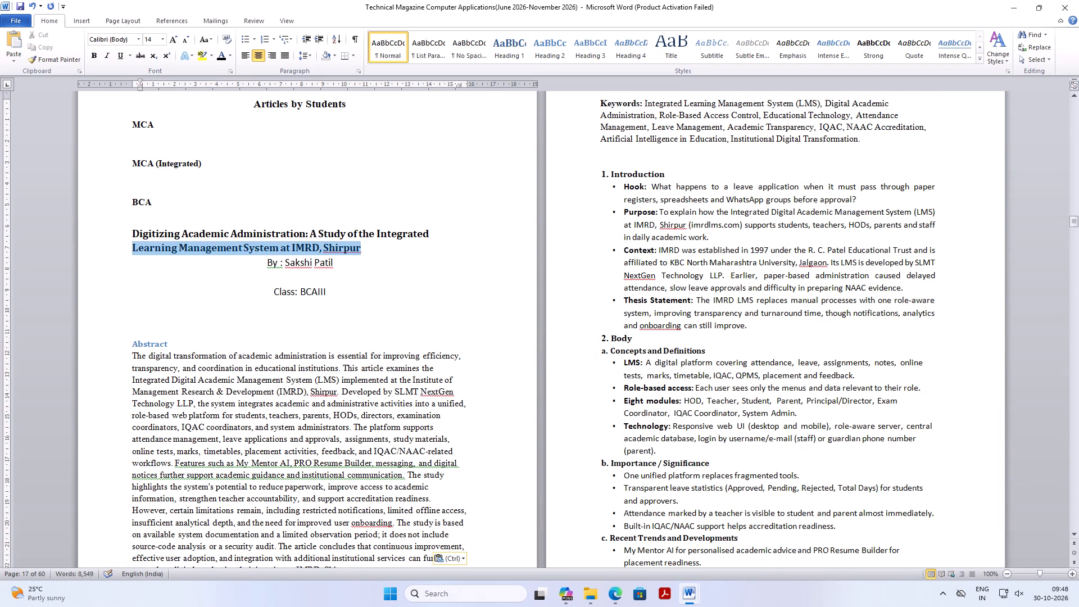
pyautogui.moveTo(176, 250); pyautogui.dragTo(167, 232)
pyautogui.click(257, 57)
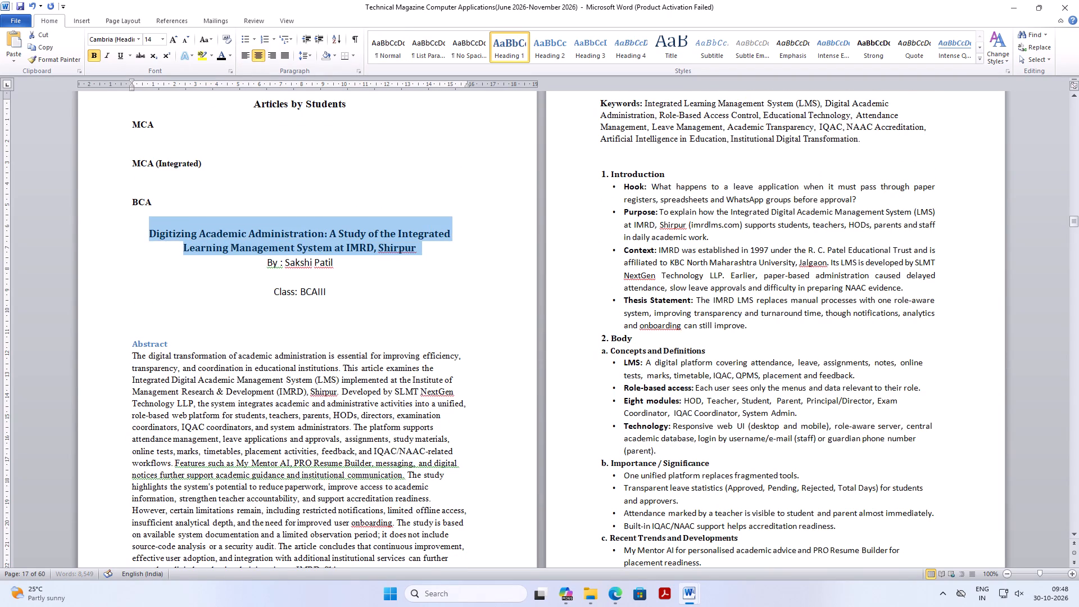
# Replace "By :" before the student author's name with "Ms." in the line under the article title.
pyautogui.click(340, 271)
pyautogui.click(284, 262)
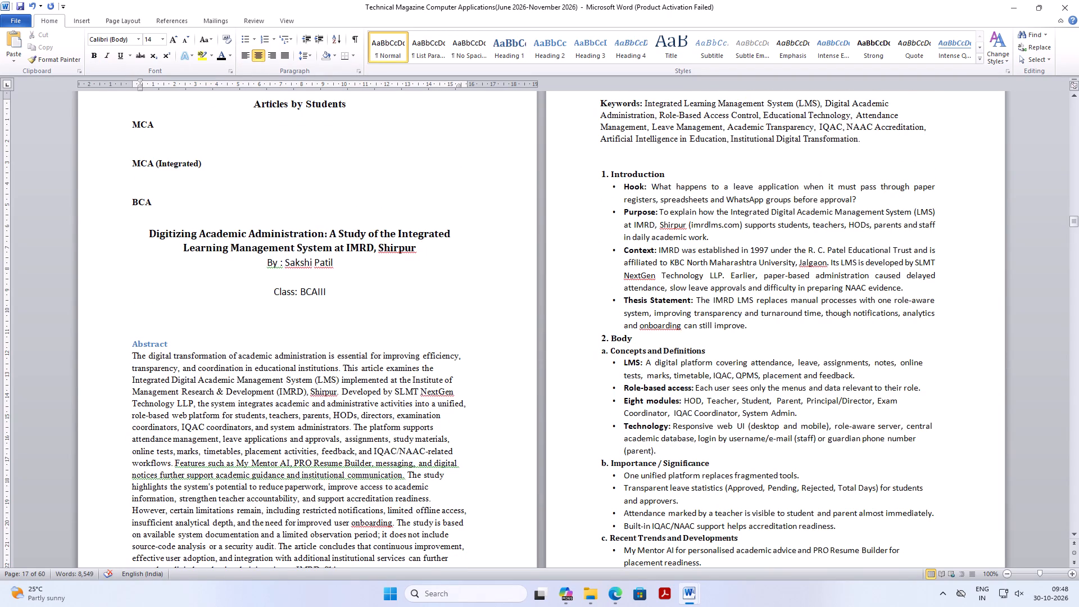
pyautogui.press('BackSpace')
pyautogui.press('BackSpace')
pyautogui.press('BackSpace')
pyautogui.press('BackSpace')
pyautogui.press('BackSpace')
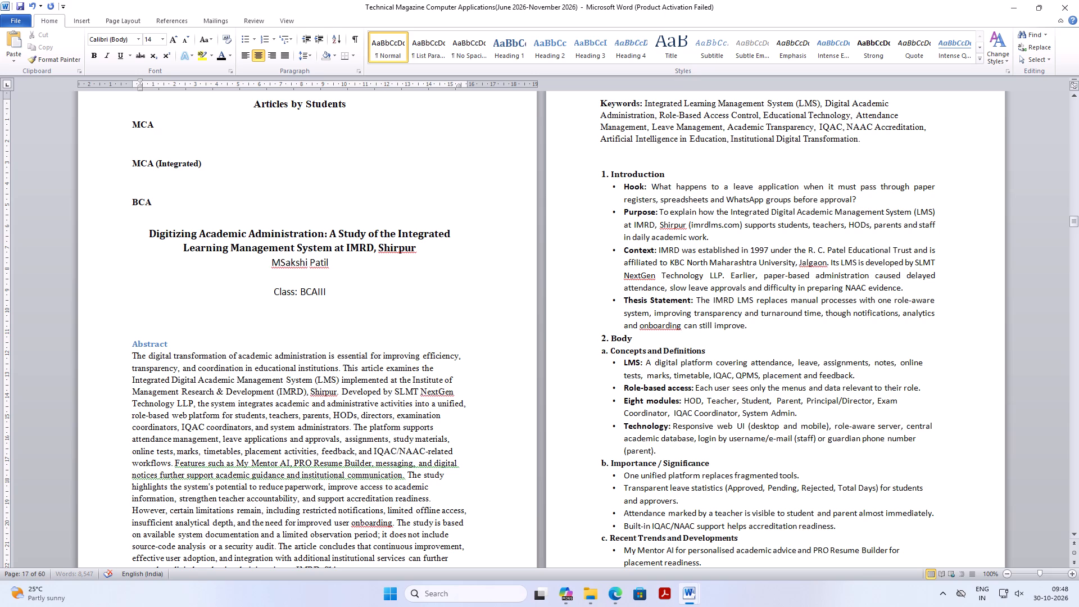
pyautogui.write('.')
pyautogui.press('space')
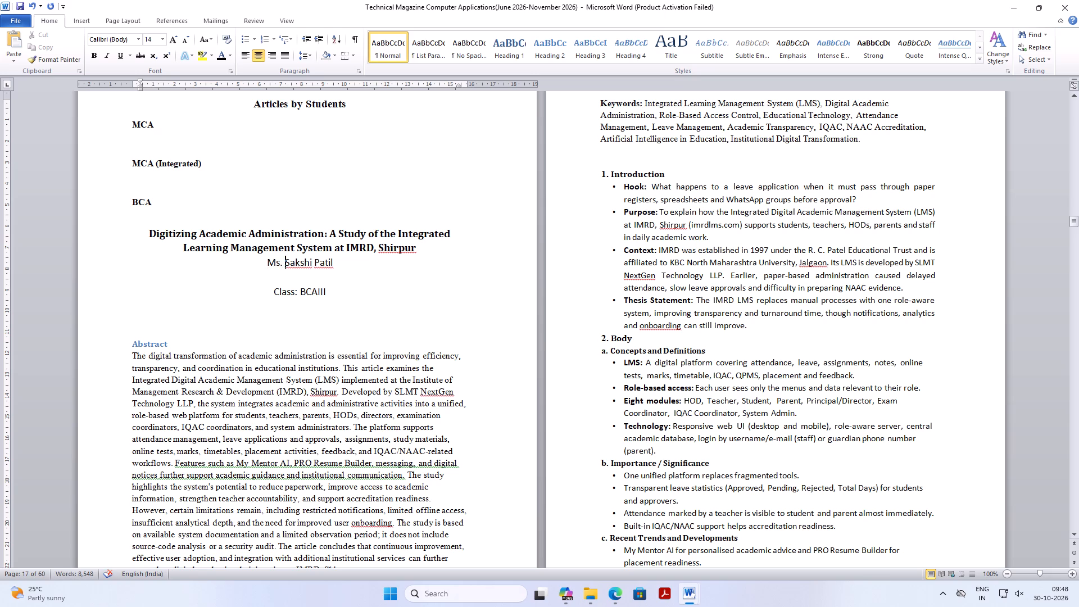
# Join the class line onto the author line, replacing the "Class:" label and BCAIII with TYBCA after the name.
pyautogui.moveTo(302, 289); pyautogui.dragTo(275, 298)
pyautogui.press('BackSpace')
pyautogui.press('BackSpace')
pyautogui.press('BackSpace')
pyautogui.press('BackSpace')
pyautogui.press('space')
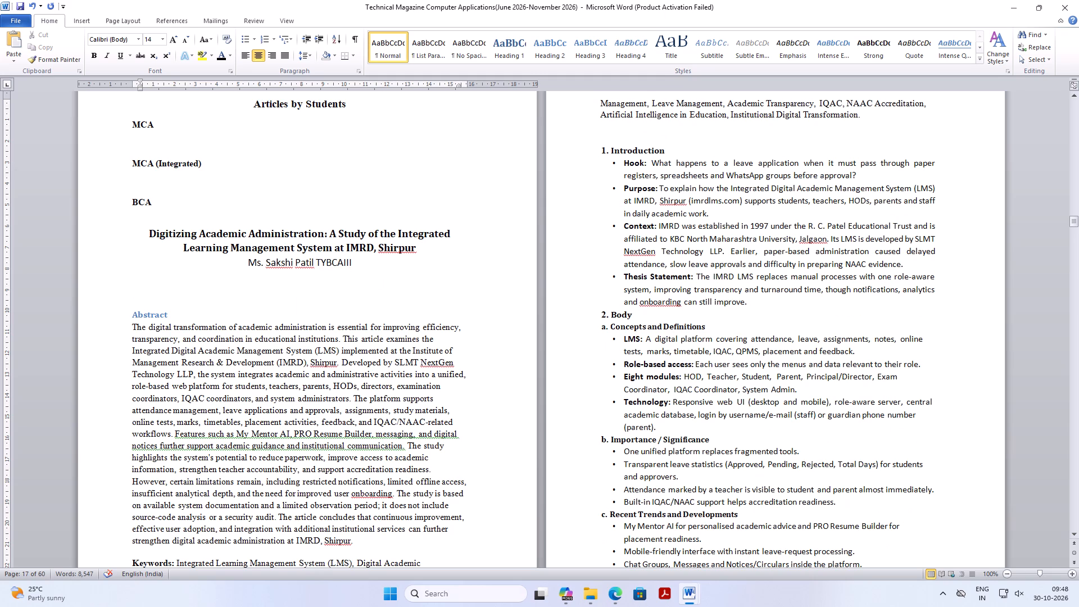
pyautogui.press('Right')
pyautogui.press('Right')
pyautogui.press('Right')
pyautogui.press('Right')
pyautogui.press('Right')
pyautogui.press('Right')
pyautogui.press('BackSpace')
pyautogui.press('BackSpace')
pyautogui.press('BackSpace')
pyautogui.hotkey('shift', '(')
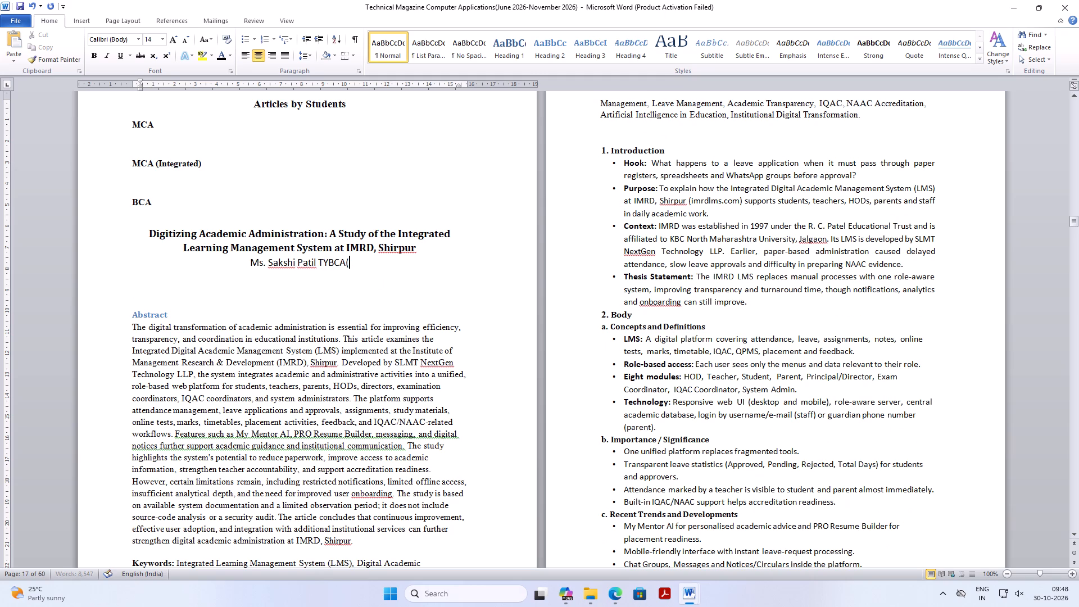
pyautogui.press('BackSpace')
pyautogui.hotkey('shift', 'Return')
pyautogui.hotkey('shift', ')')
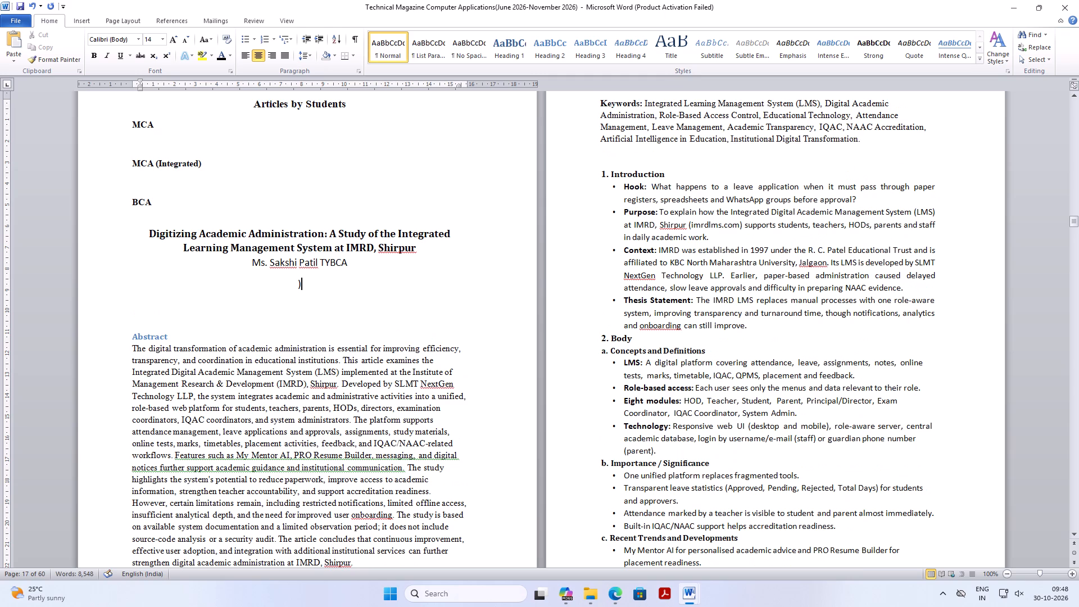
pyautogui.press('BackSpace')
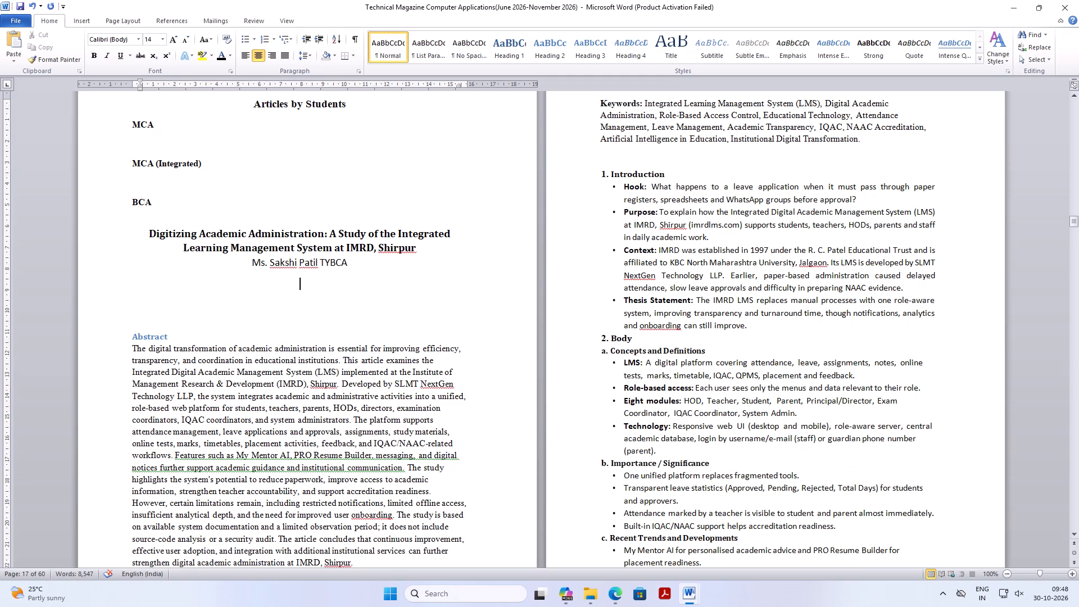
# Enclose TYBCA in parentheses after the student author's name.
pyautogui.click(380, 266)
pyautogui.hotkey('shift', ')')
pyautogui.press('Left')
pyautogui.press('Left')
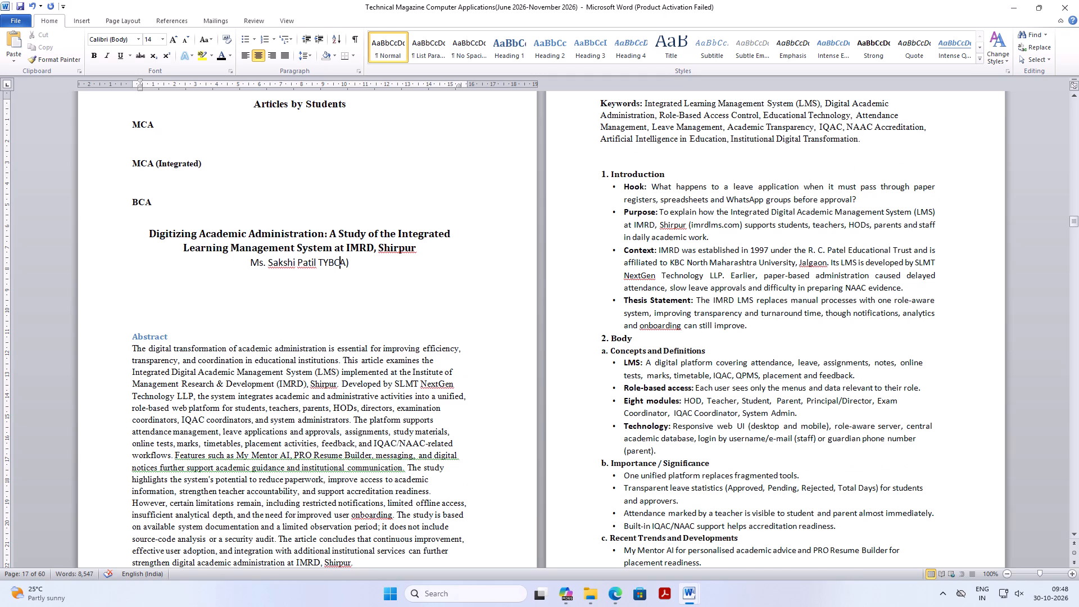
pyautogui.press('Left')
pyautogui.press('Left')
pyautogui.press('Left')
pyautogui.press('Left')
pyautogui.hotkey('shift', '(')
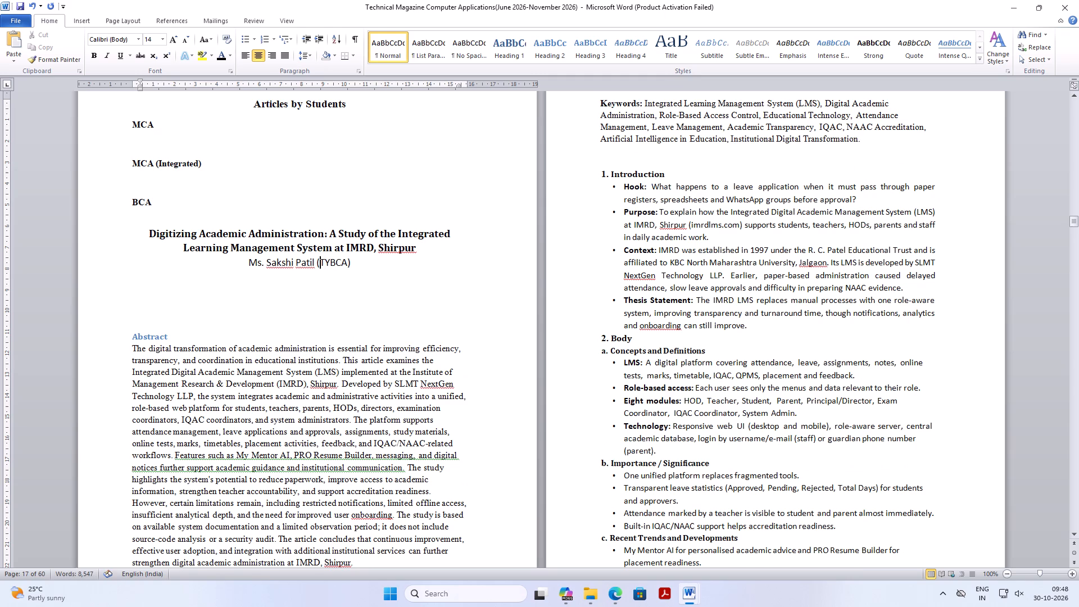
# Remove extra blank space between the author line and the Abstract heading.
pyautogui.click(371, 296)
pyautogui.click(238, 323)
pyautogui.press('=')
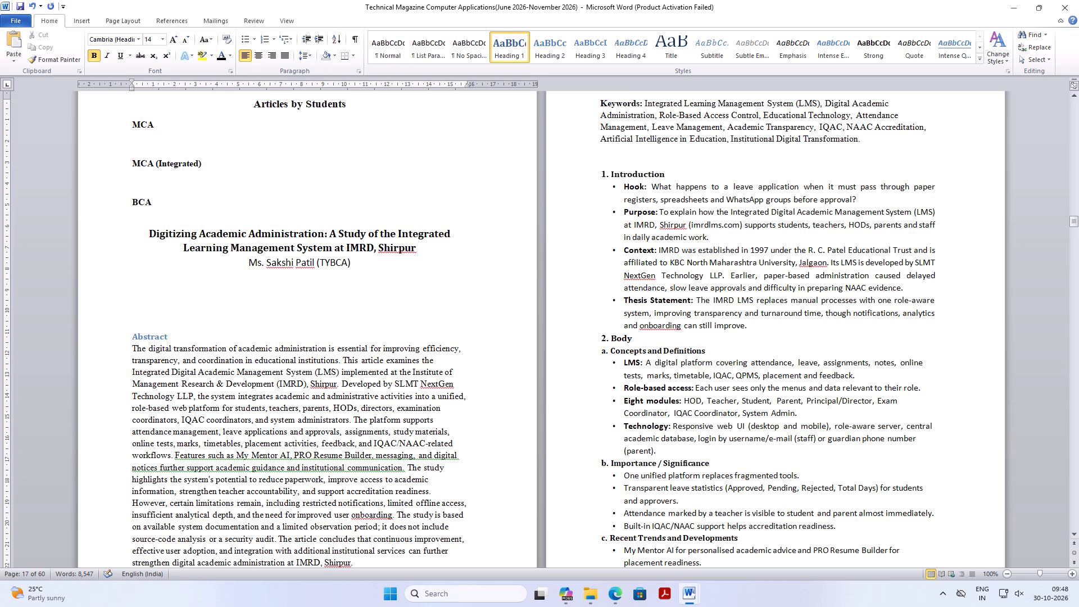
pyautogui.press('BackSpace')
pyautogui.press('BackSpace')
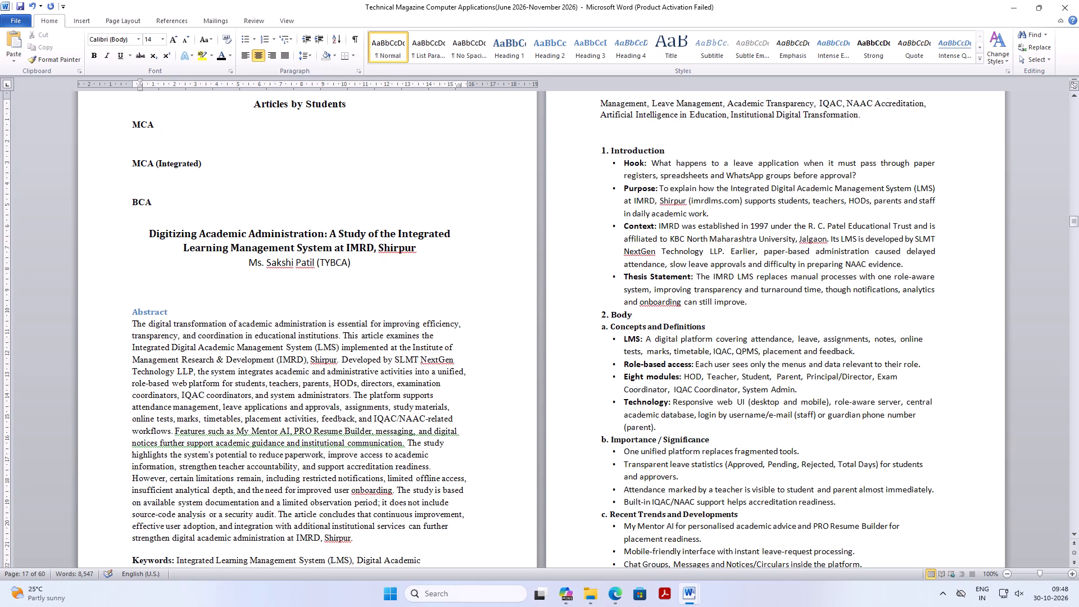
# In the magazine document, remove the extra blank line between the BCA article's author line and the Abstract heading.
pyautogui.press('BackSpace')
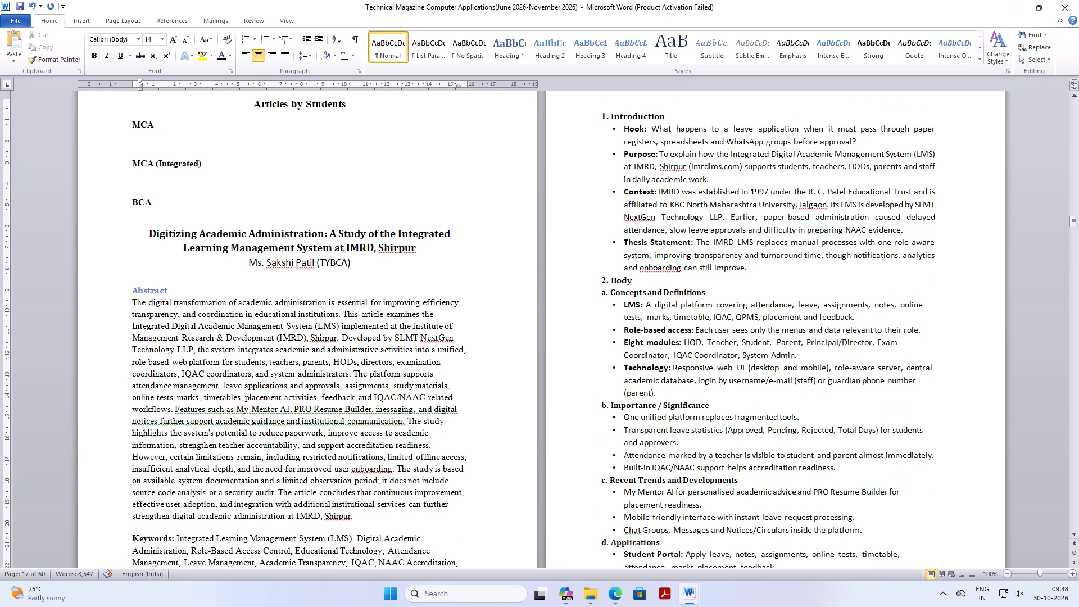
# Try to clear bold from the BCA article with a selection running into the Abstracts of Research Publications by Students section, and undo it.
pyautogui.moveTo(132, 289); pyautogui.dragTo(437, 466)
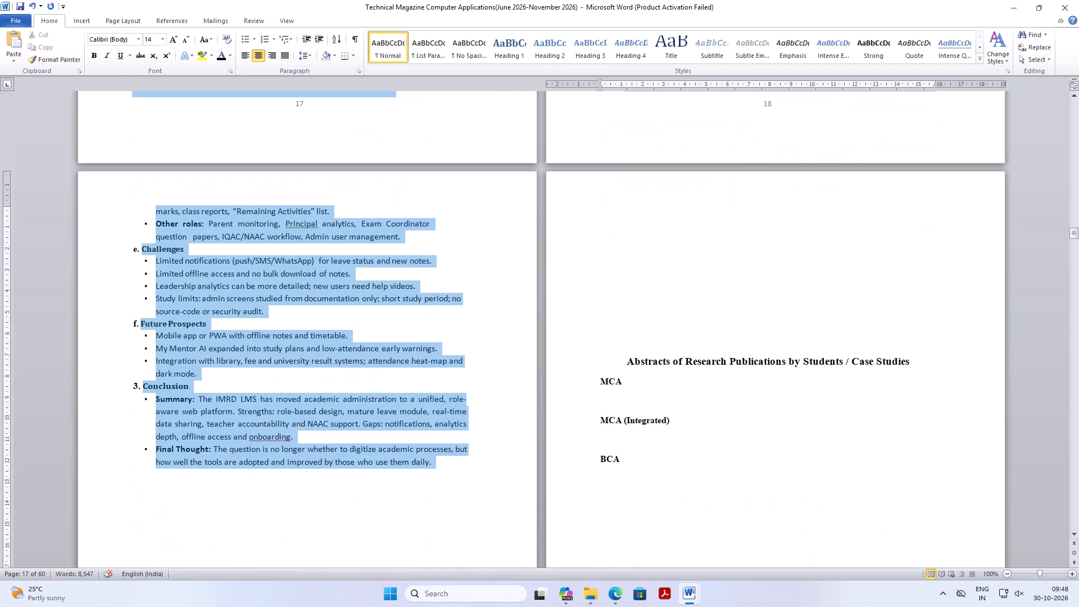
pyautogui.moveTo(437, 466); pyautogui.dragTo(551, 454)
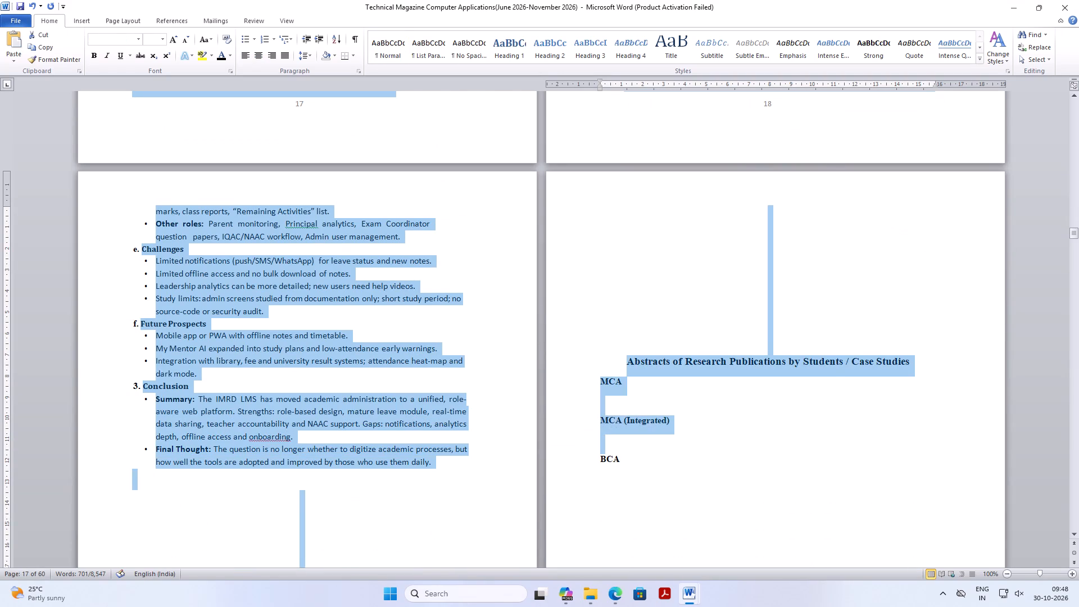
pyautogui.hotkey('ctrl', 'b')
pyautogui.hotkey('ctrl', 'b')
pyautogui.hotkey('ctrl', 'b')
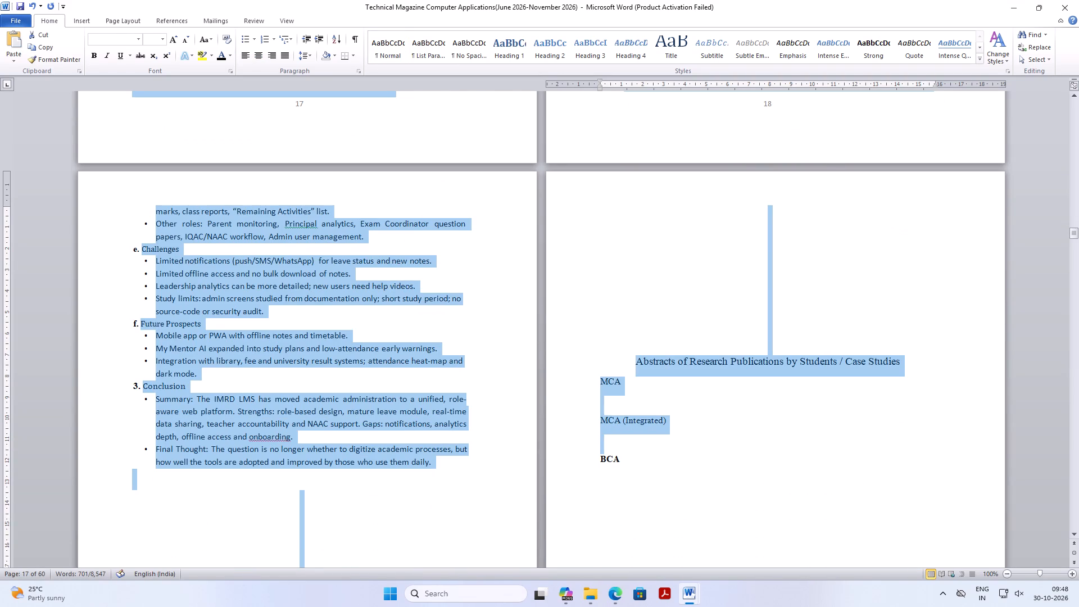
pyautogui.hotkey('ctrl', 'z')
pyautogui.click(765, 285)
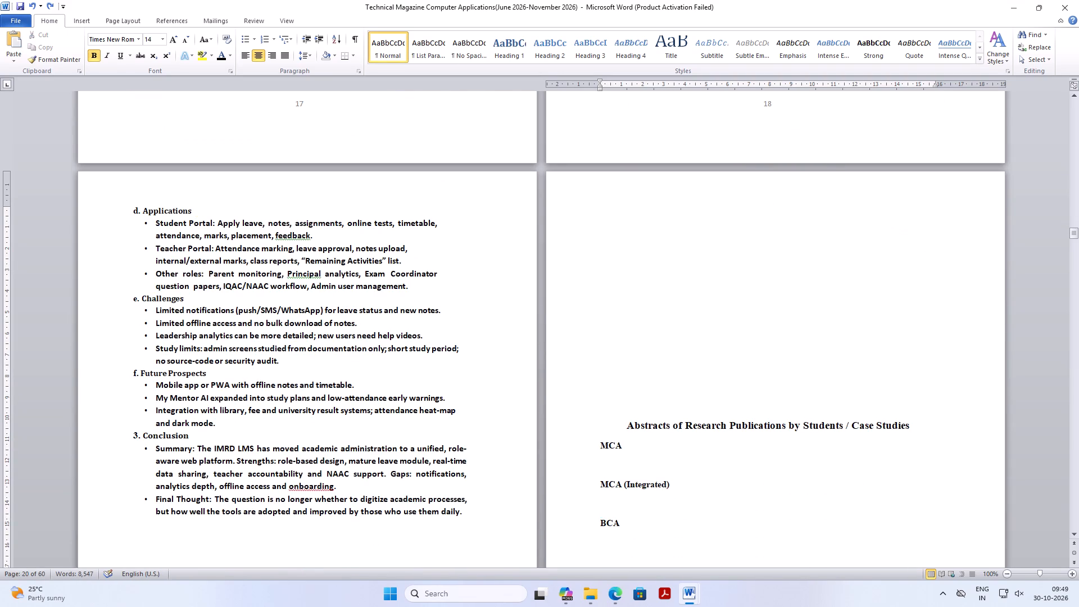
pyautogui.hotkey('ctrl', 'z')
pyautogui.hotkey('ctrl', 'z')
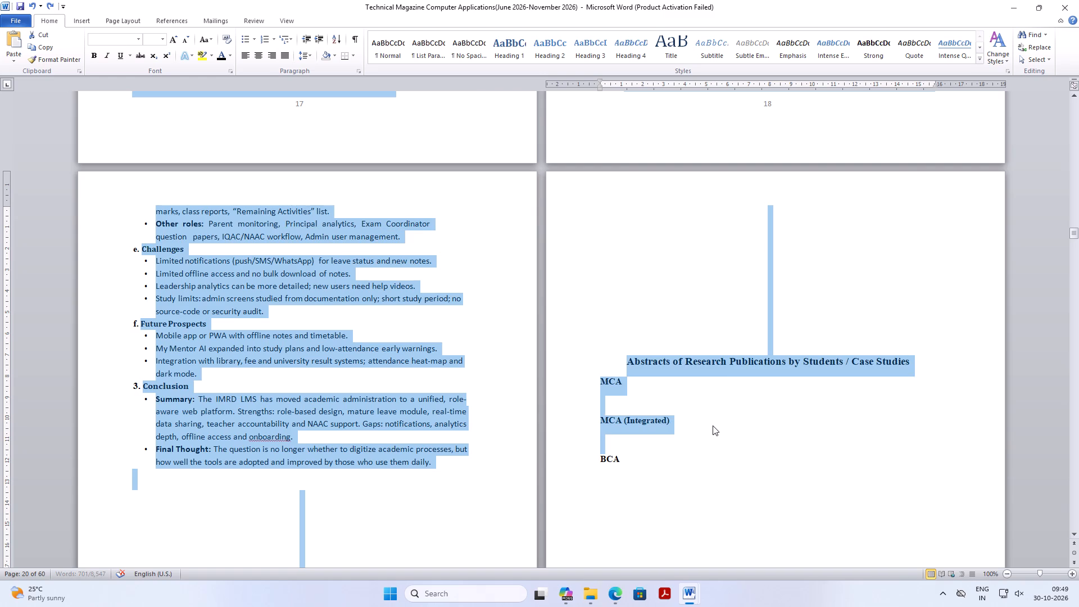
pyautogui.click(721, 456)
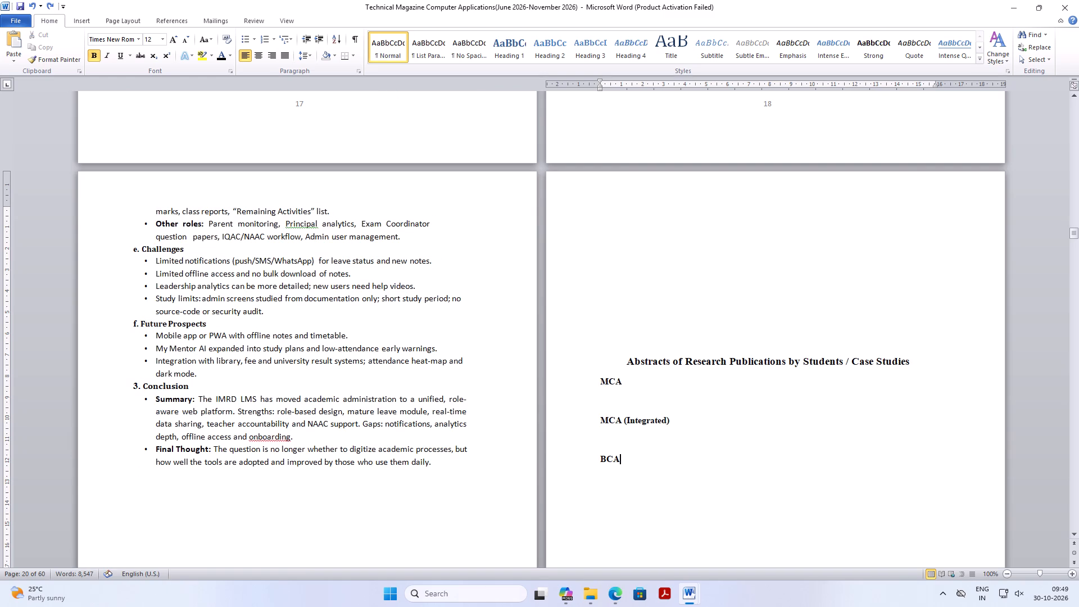
# Remove bold from the entire BCA article, from its title through the Final Thought paragraph, leaving the following section out.
pyautogui.moveTo(433, 470); pyautogui.dragTo(578, 239)
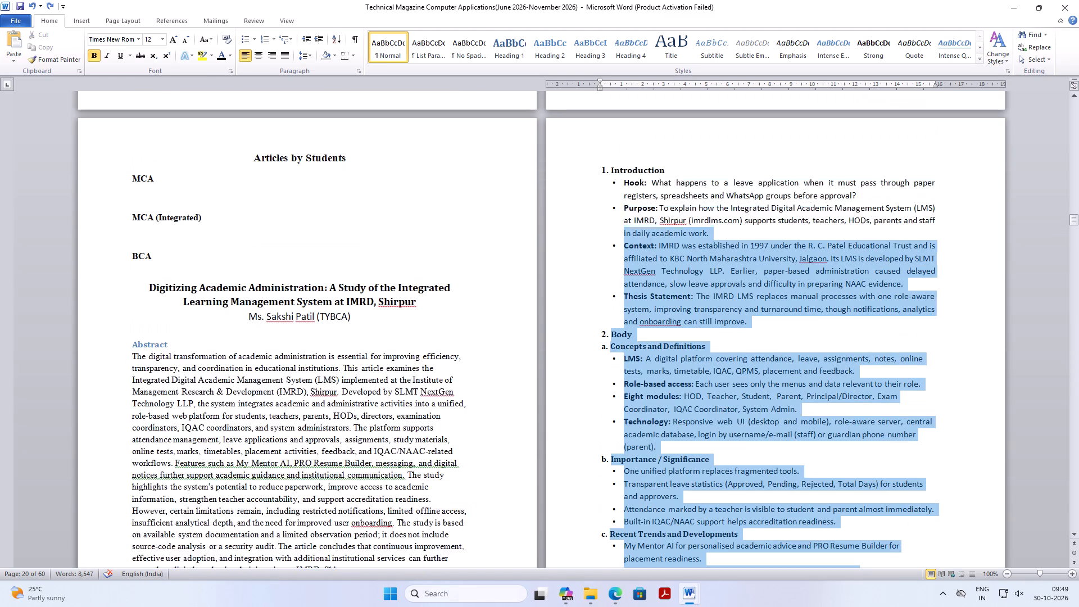
pyautogui.moveTo(578, 239); pyautogui.dragTo(134, 292)
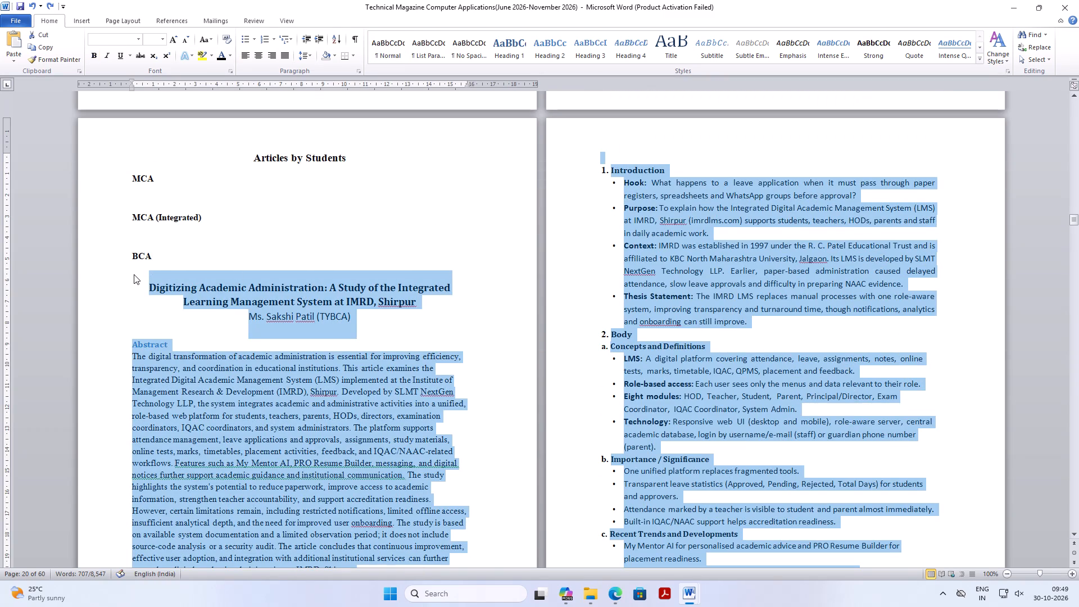
pyautogui.hotkey('ctrl', 'b')
pyautogui.hotkey('ctrl', 'b')
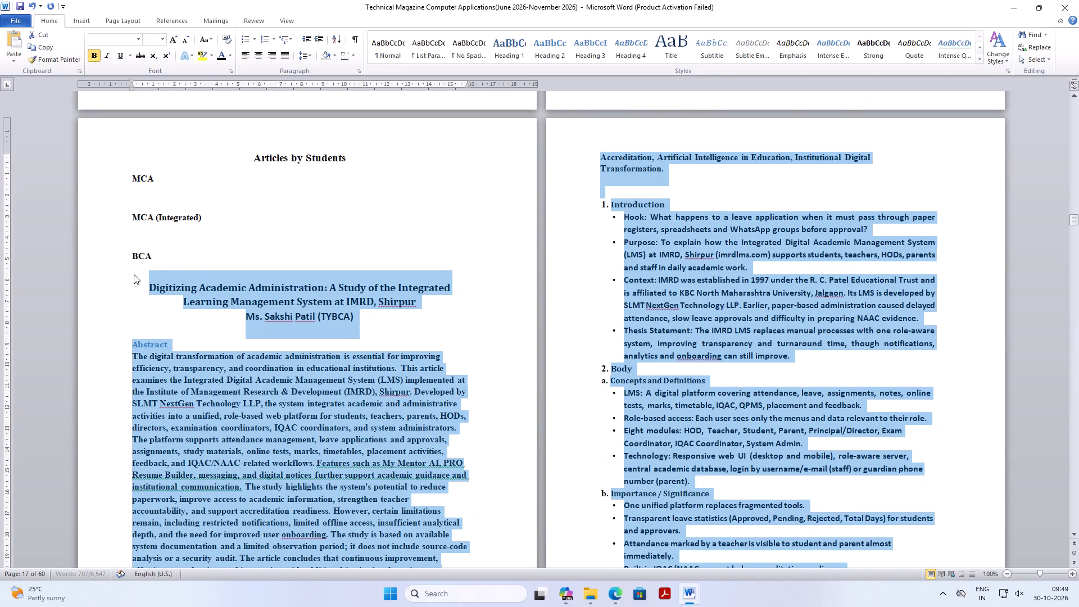
pyautogui.hotkey('ctrl', 'b')
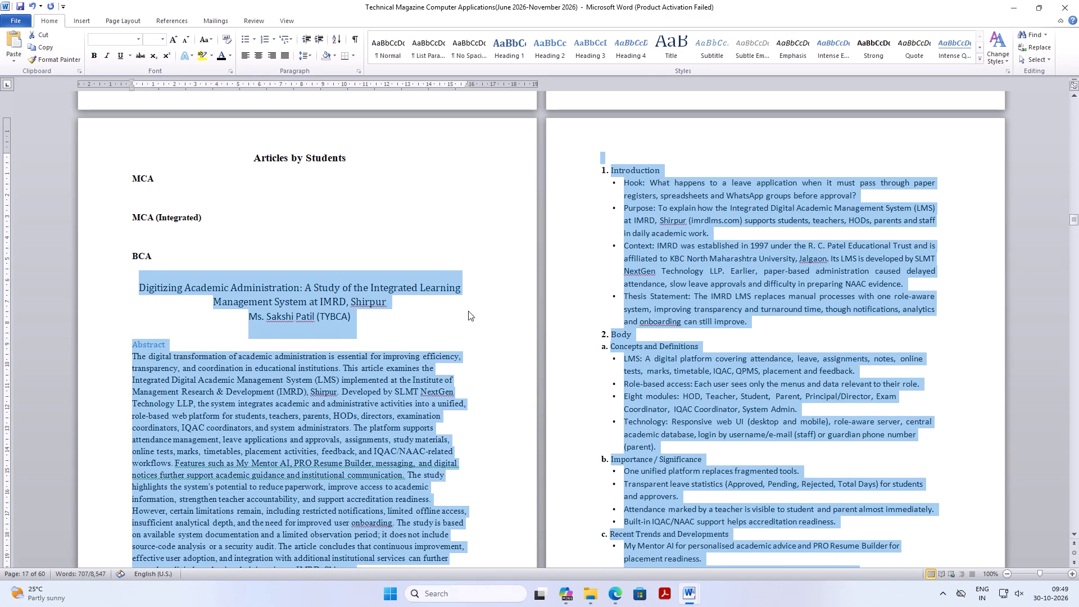
pyautogui.click(448, 317)
# Make the BCA article's title, Digitizing Academic Administration, bold.
pyautogui.moveTo(389, 303); pyautogui.dragTo(103, 279)
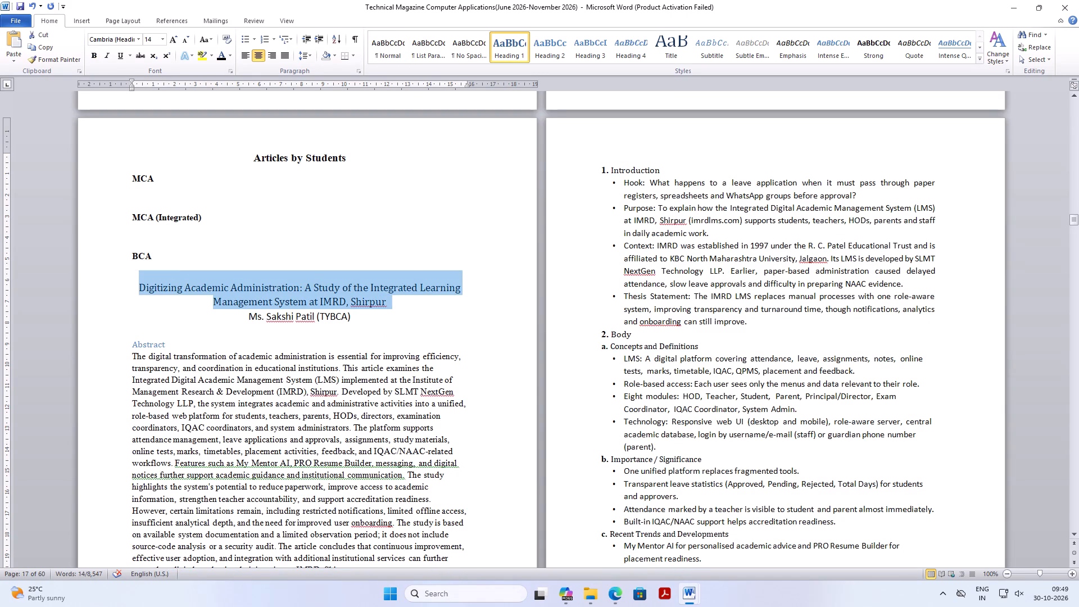
pyautogui.hotkey('ctrl', 'b')
# Apply black font colour and justified alignment to the BCA article from the Abstract heading through the Final Thought paragraph.
pyautogui.moveTo(128, 343); pyautogui.dragTo(401, 519)
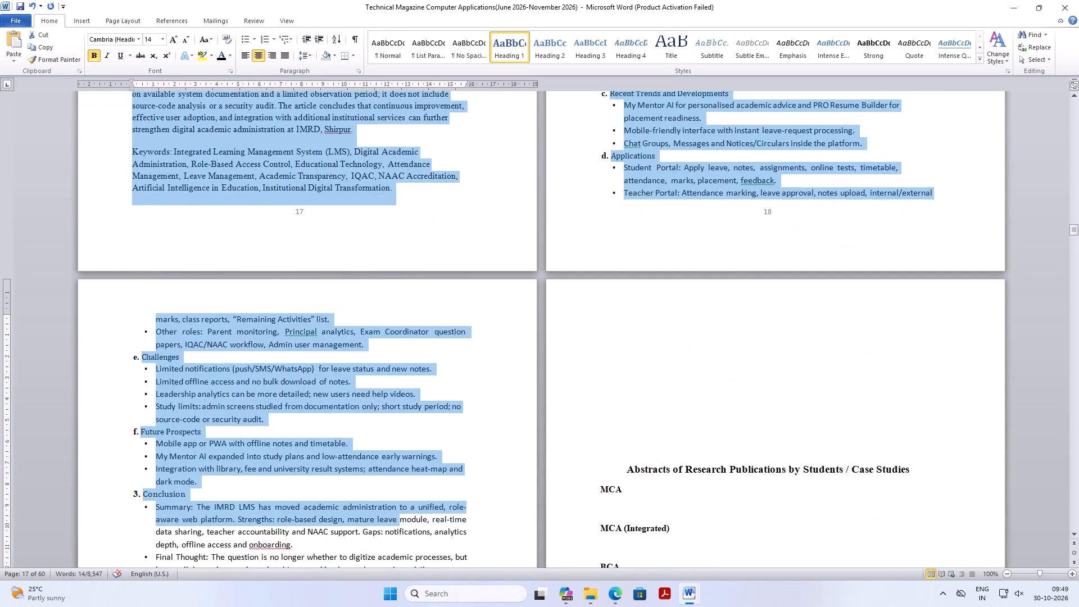
pyautogui.moveTo(401, 519); pyautogui.dragTo(475, 373)
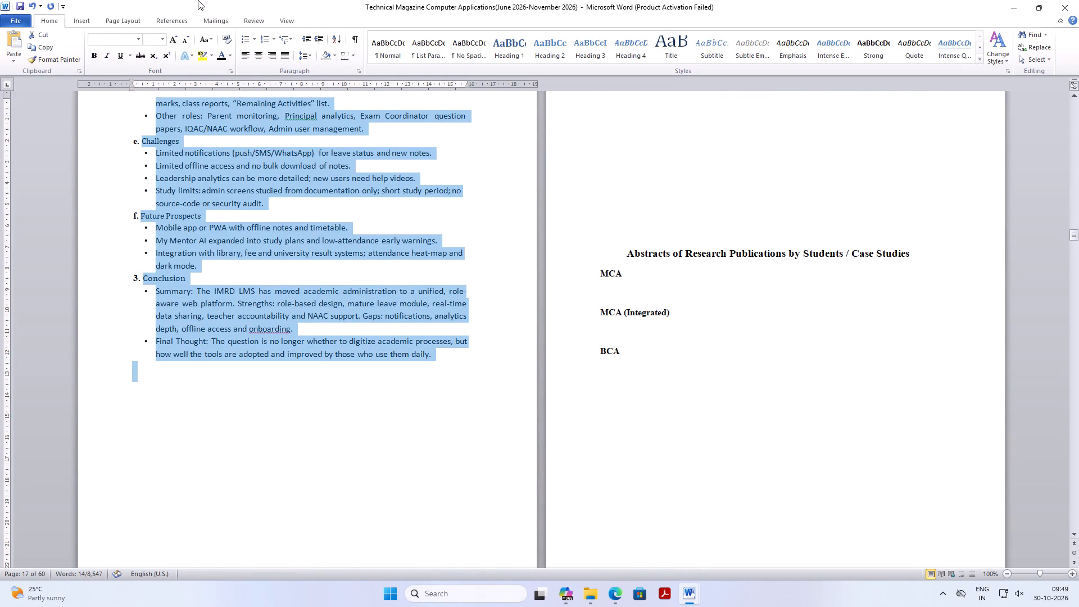
pyautogui.click(219, 53)
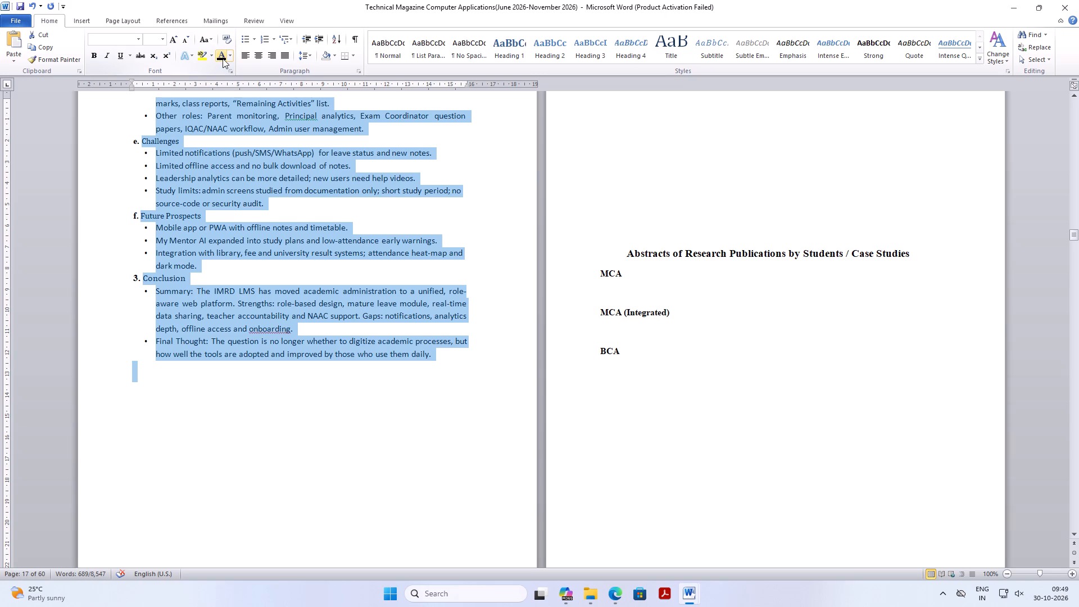
pyautogui.click(283, 53)
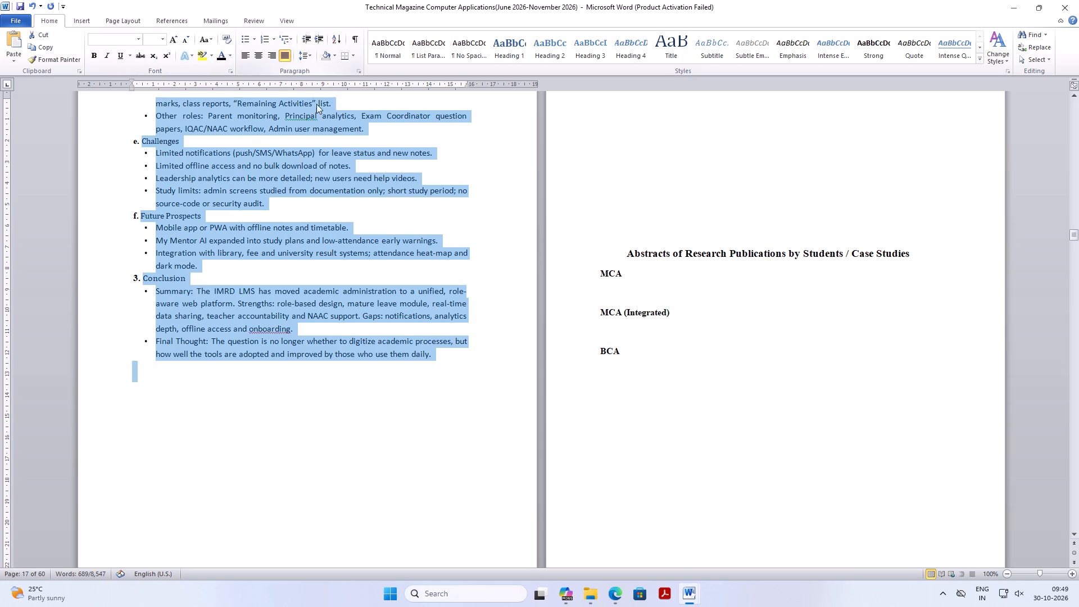
pyautogui.click(498, 244)
pyautogui.scroll(20, 502, 253)
pyautogui.scroll(1, 502, 253)
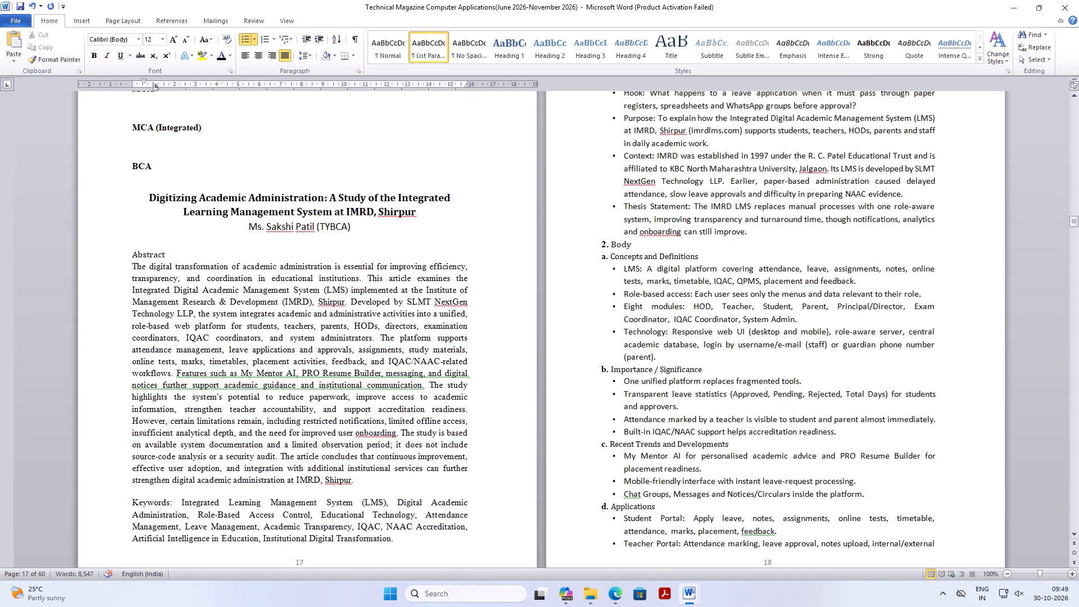
# Remove bold from the heading numbers 1 to 3 and the subheading letters a to f in the BCA article.
pyautogui.scroll(-5, 594, 241)
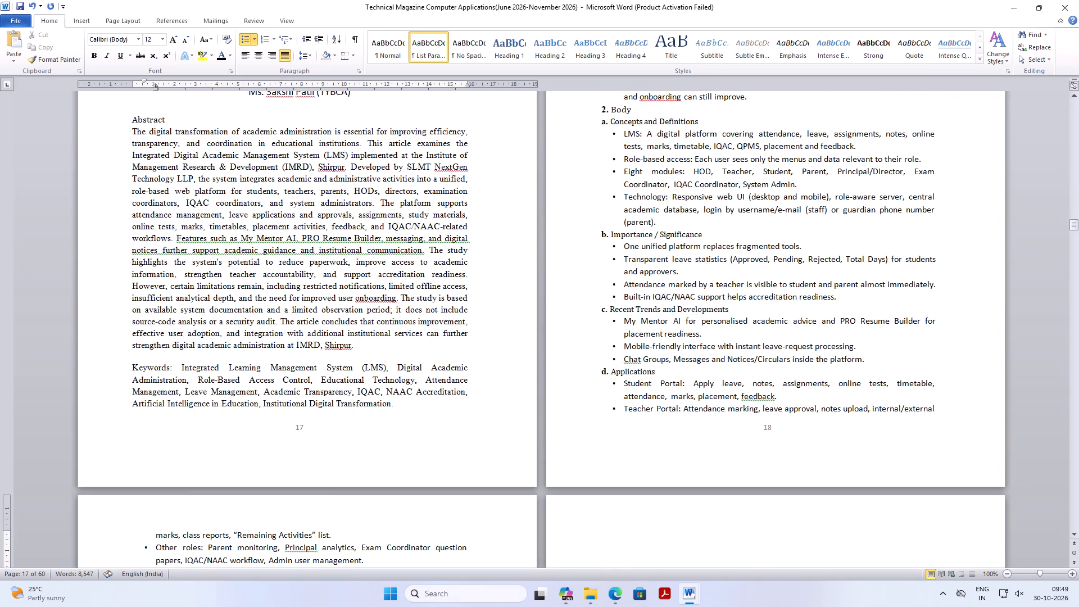
pyautogui.scroll(-10, 596, 243)
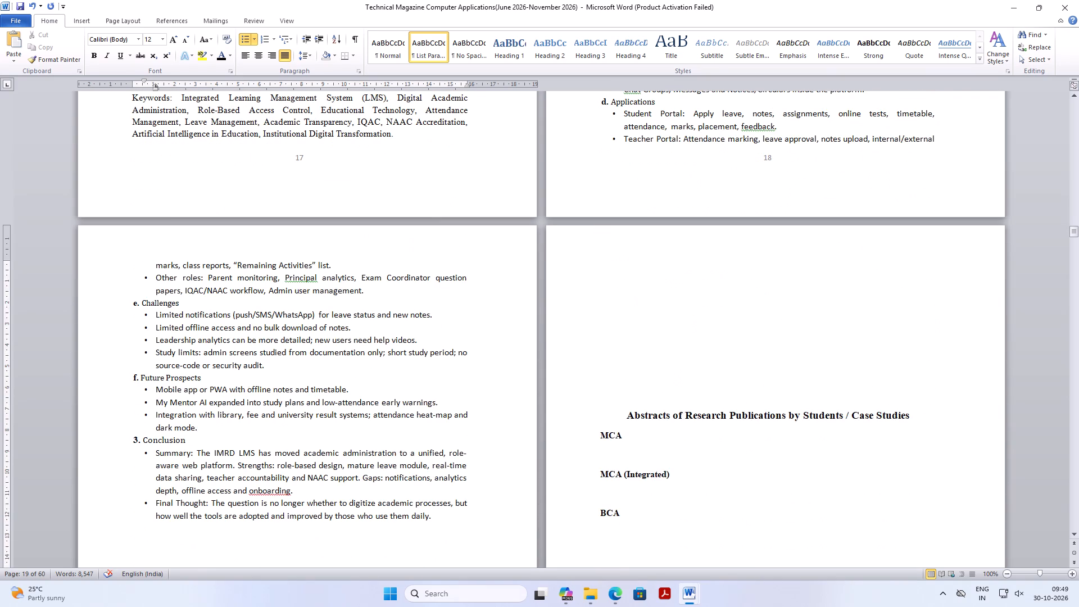
pyautogui.scroll(-3, 255, 418)
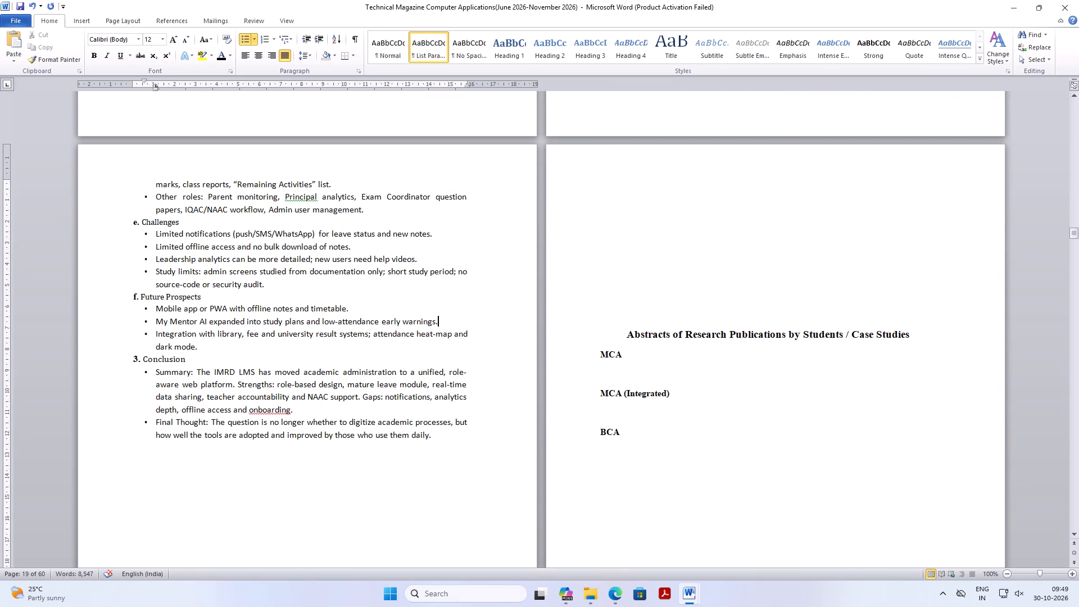
pyautogui.click(131, 359)
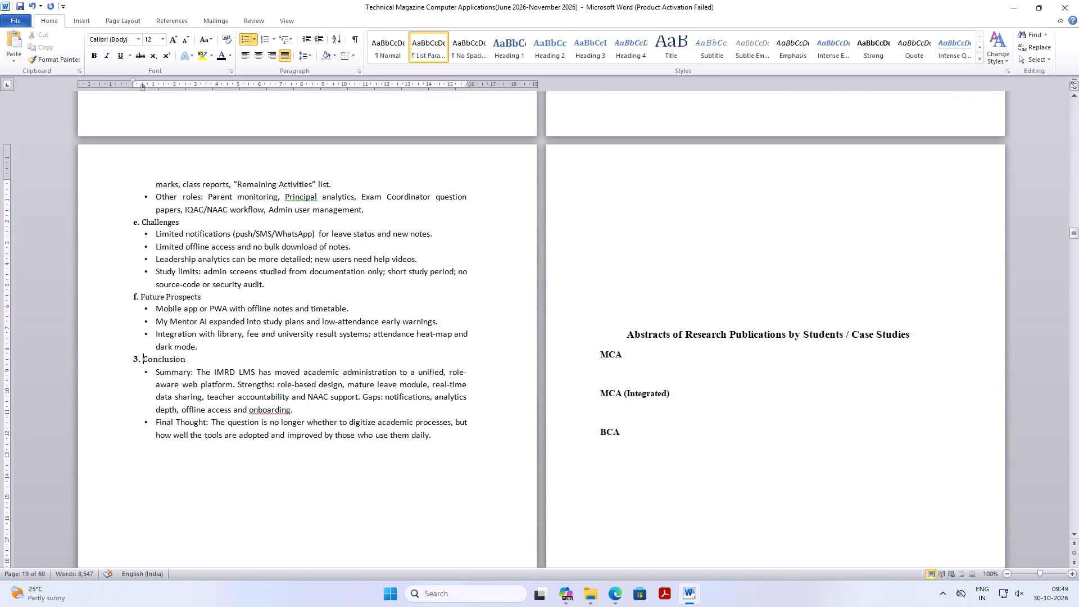
pyautogui.click(135, 360)
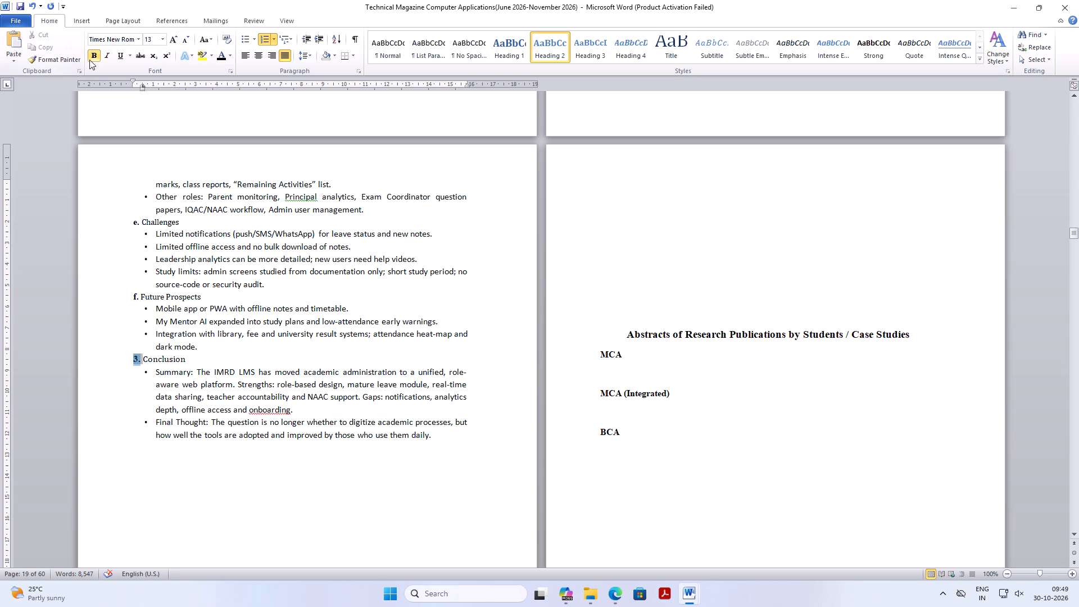
pyautogui.click(92, 52)
pyautogui.click(133, 292)
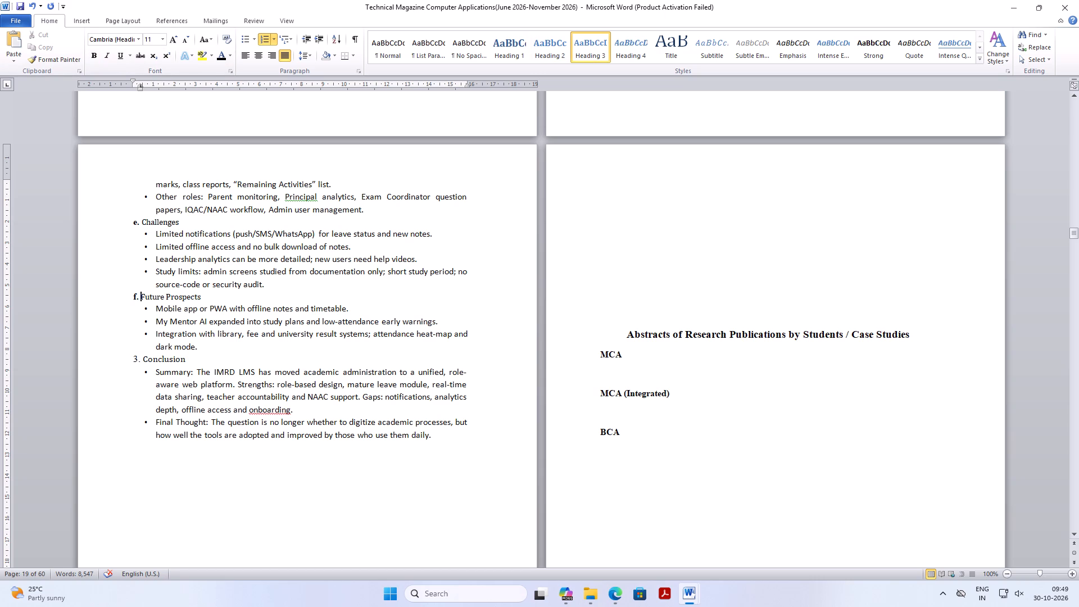
pyautogui.click(137, 296)
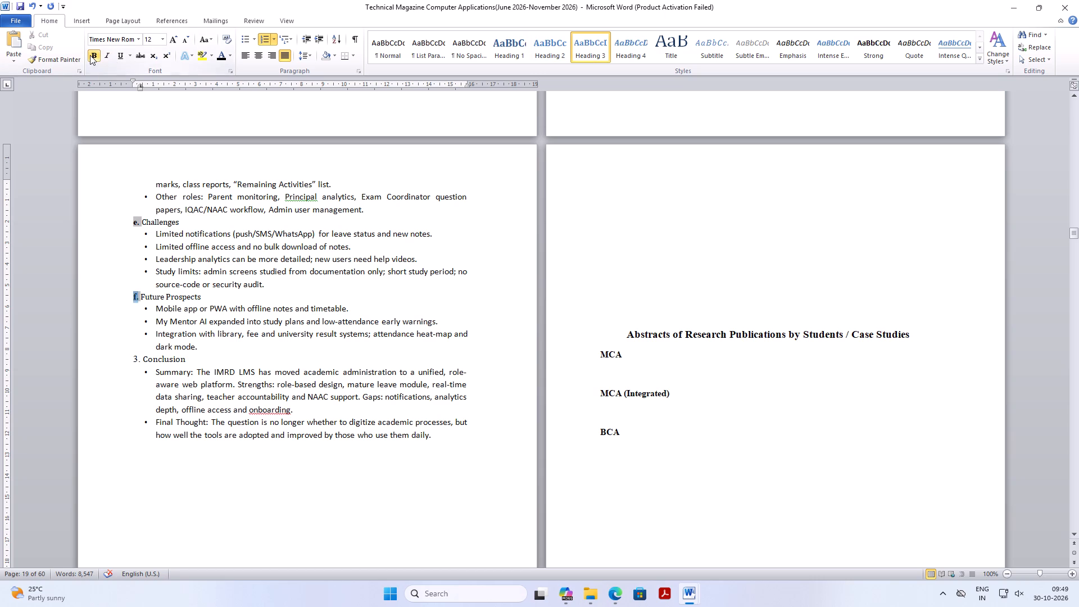
pyautogui.click(90, 55)
pyautogui.scroll(5, 726, 285)
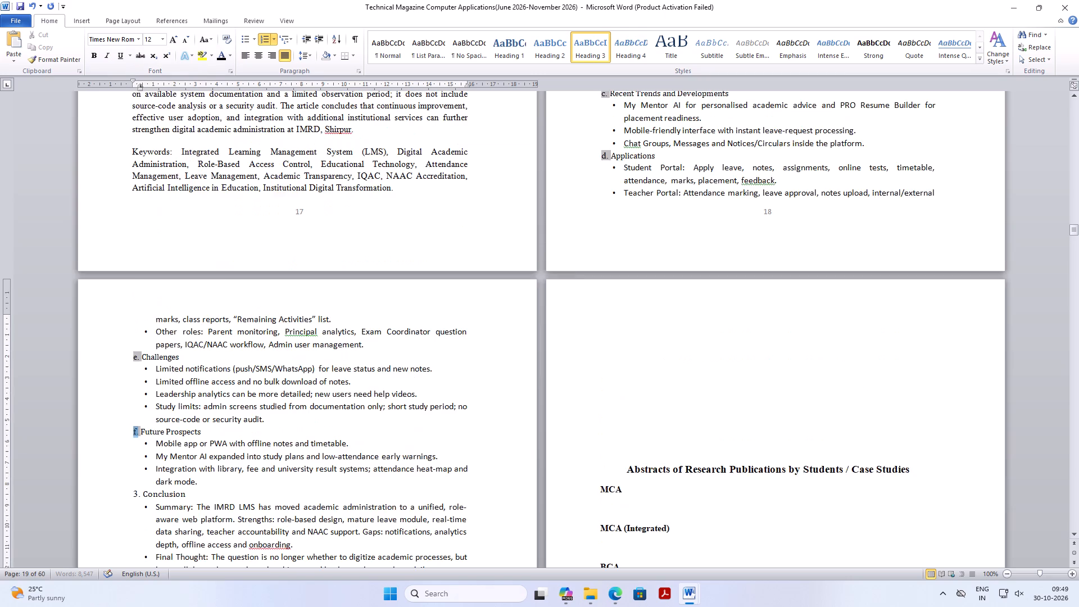
pyautogui.scroll(13, 732, 288)
pyautogui.scroll(-4, 732, 288)
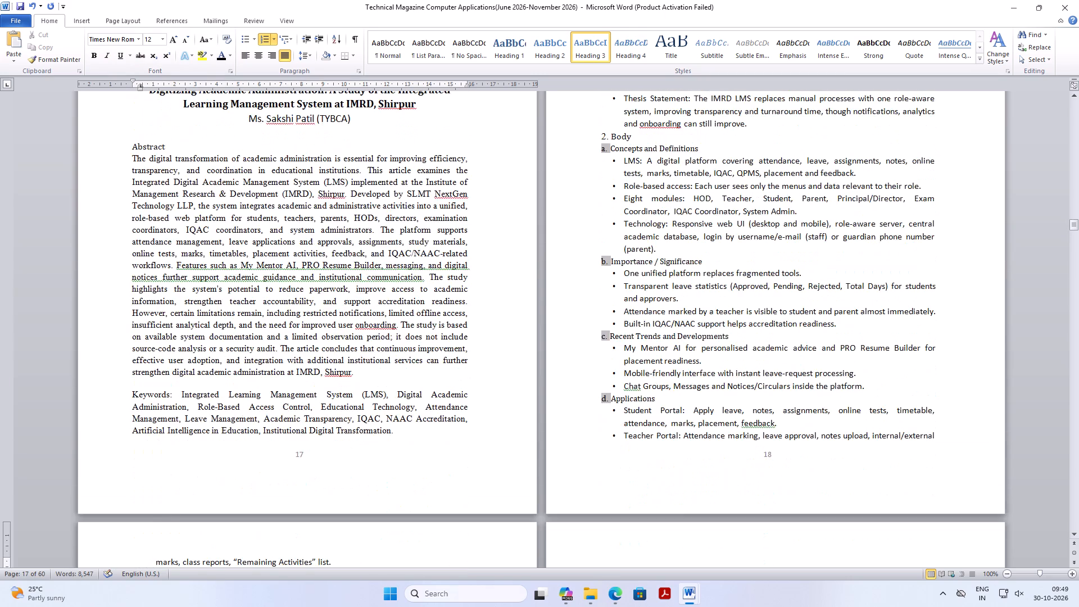
pyautogui.scroll(-4, 734, 288)
pyautogui.scroll(5, 749, 243)
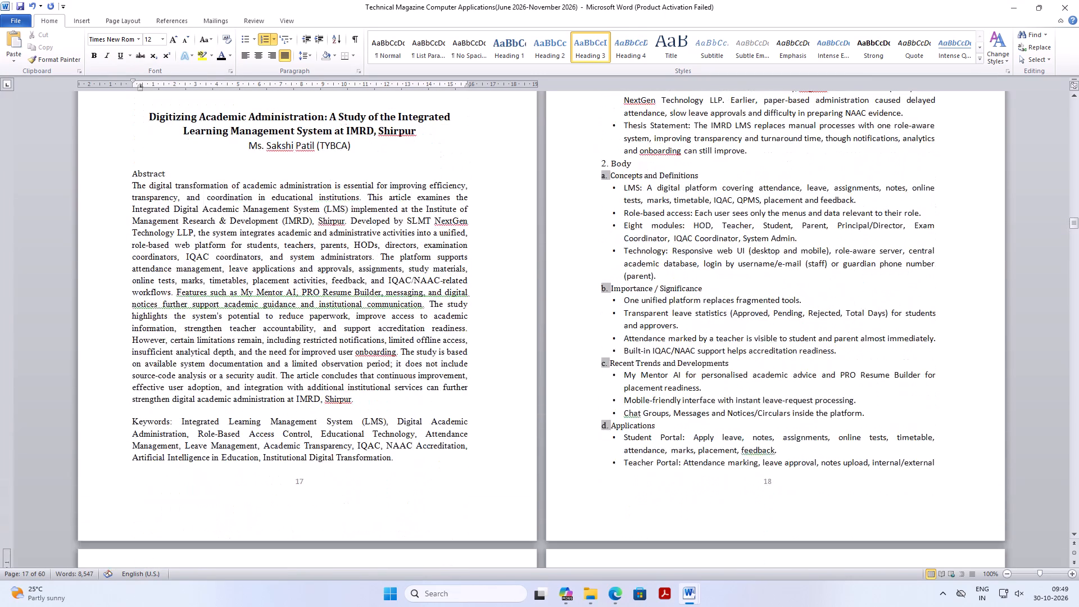
pyautogui.scroll(5, 749, 243)
pyautogui.scroll(-1, 749, 243)
pyautogui.click(673, 330)
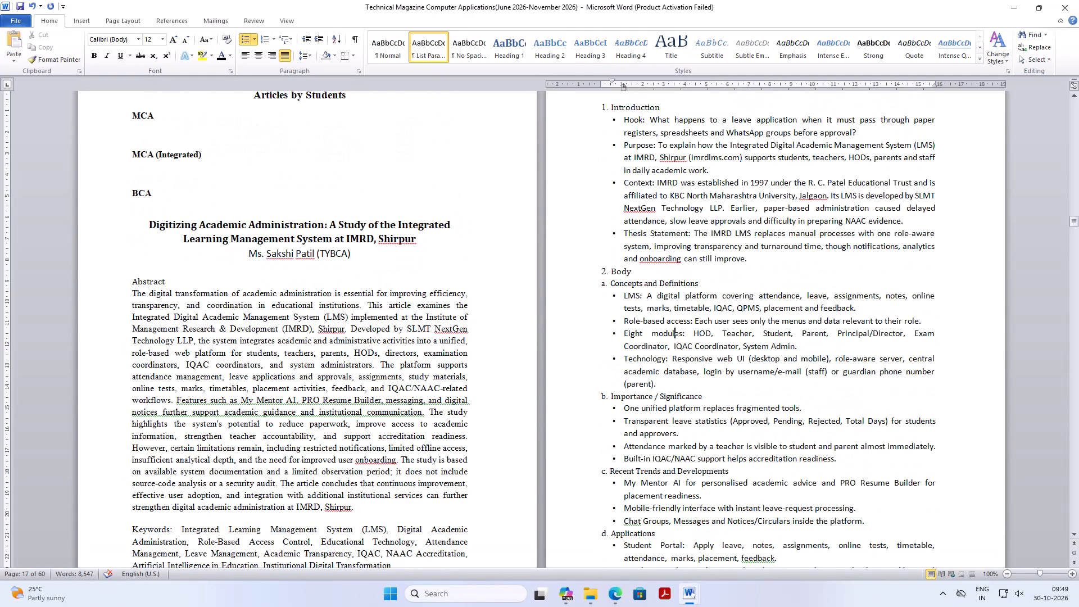
# Delete the blank lines above the Abstracts of Research Publications by Students / Case Studies heading and save the magazine document.
pyautogui.scroll(-12, 673, 329)
pyautogui.scroll(-6, 593, 241)
pyautogui.scroll(-4, 637, 312)
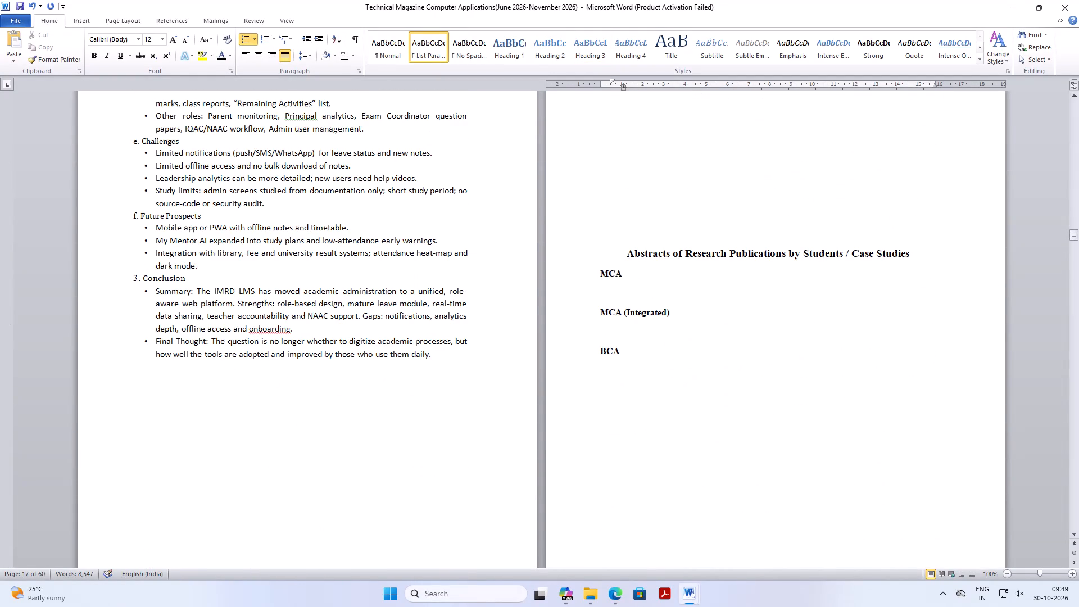
pyautogui.click(649, 239)
pyautogui.press('BackSpace')
pyautogui.press('BackSpace')
pyautogui.press('BackSpace')
pyautogui.press('BackSpace')
pyautogui.press('BackSpace')
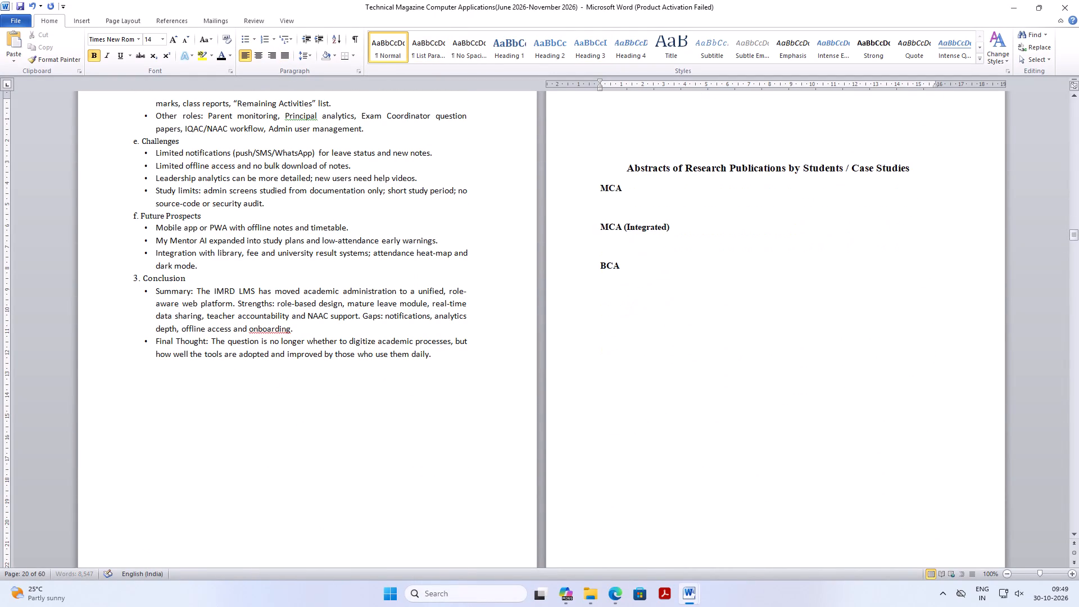
pyautogui.press('BackSpace')
pyautogui.press('BackSpace')
pyautogui.press('BackSpace')
pyautogui.scroll(6, 638, 248)
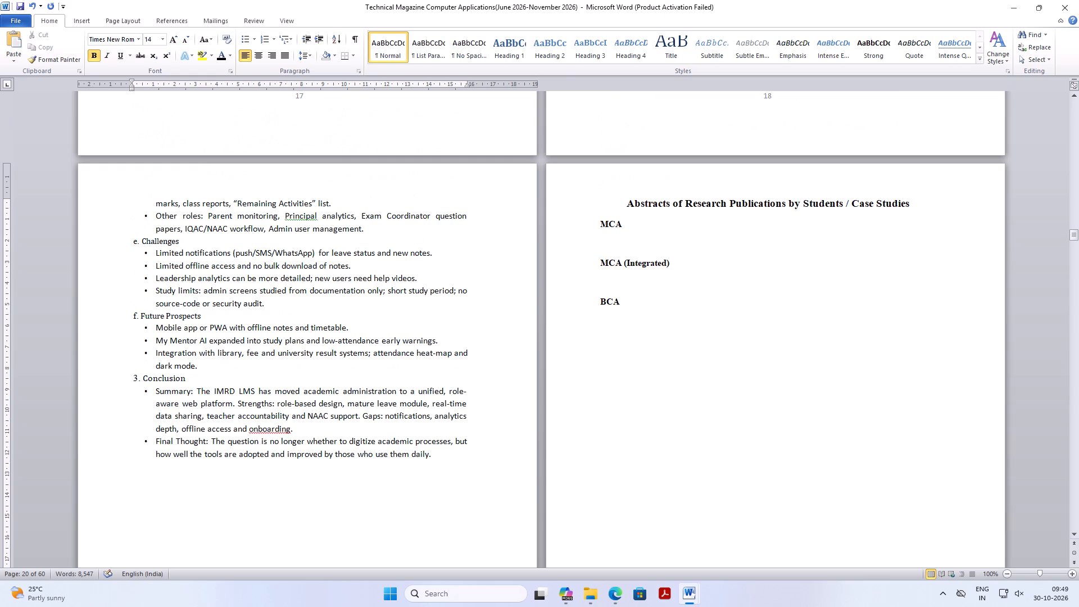
pyautogui.click(20, 4)
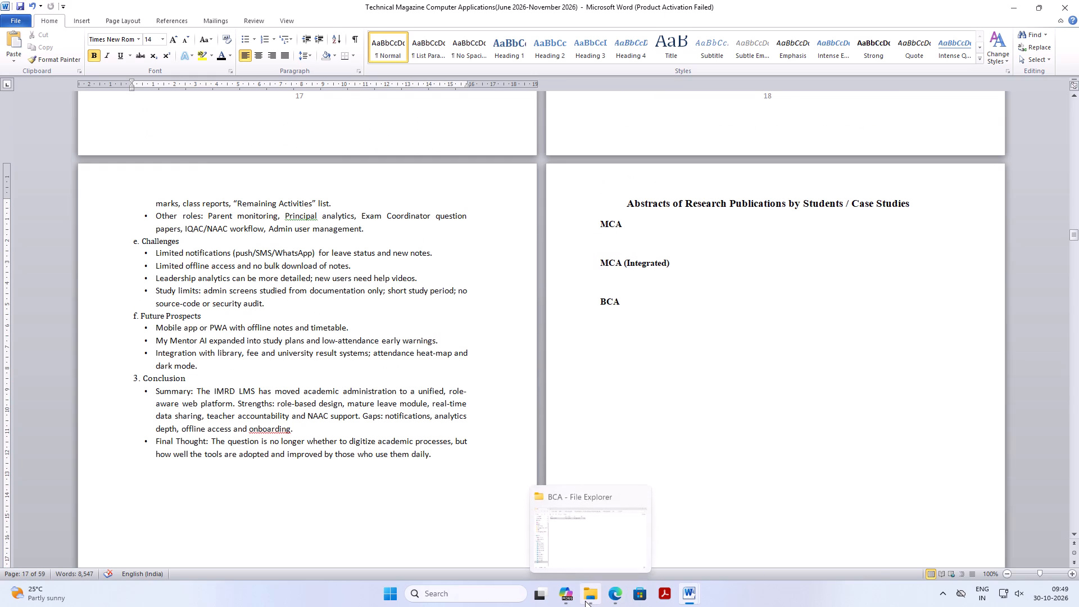
# In the BCA folder of Articles by Students, rename the article file as LMS_IMRD_Article Done.
pyautogui.click(583, 554)
pyautogui.press('BackSpace')
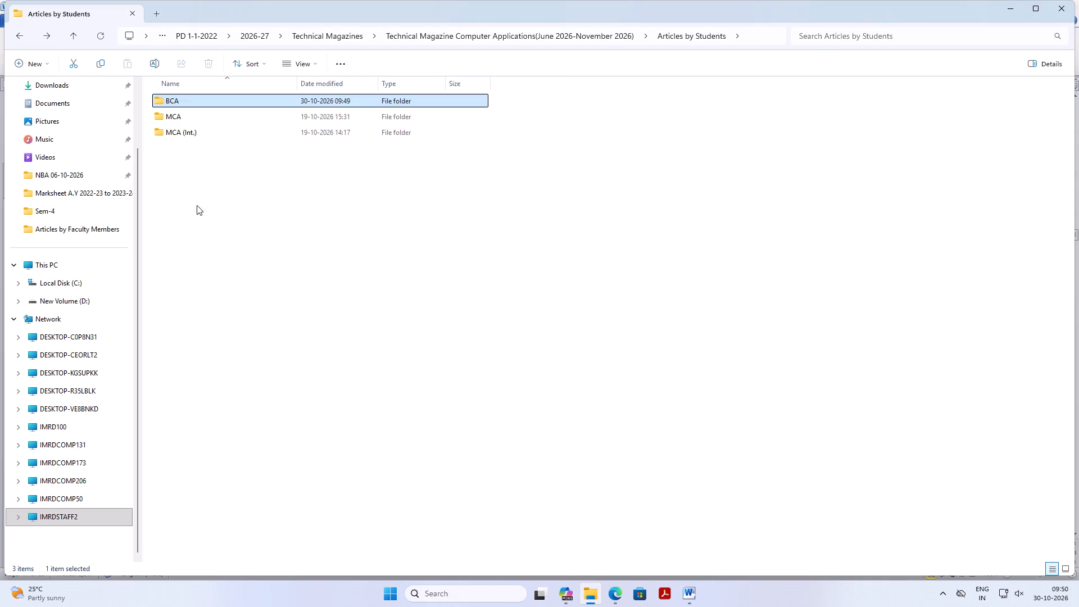
pyautogui.doubleClick(217, 99)
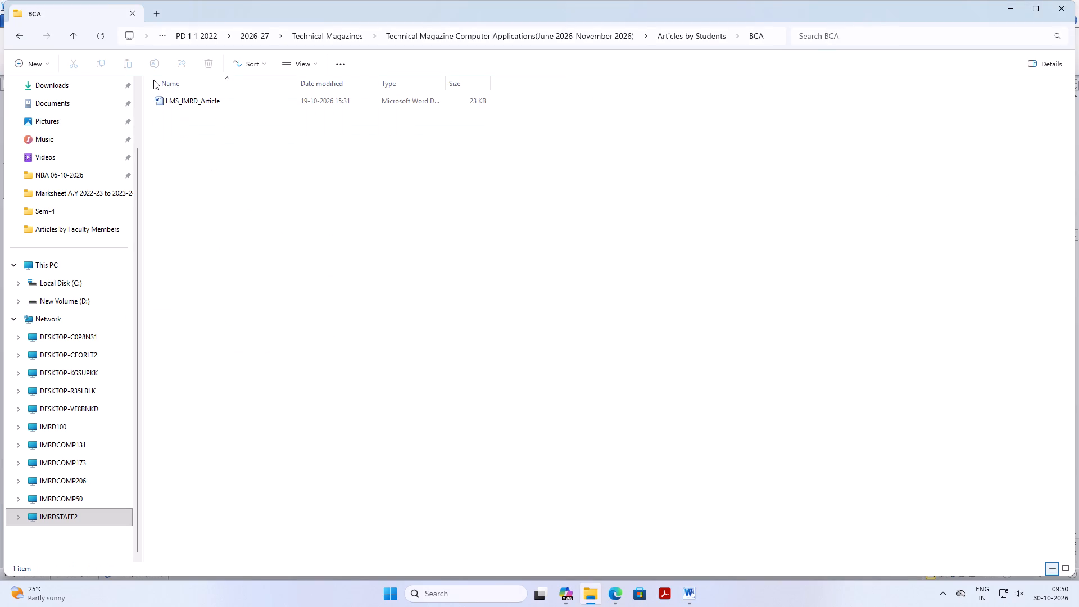
pyautogui.click(222, 188)
pyautogui.click(198, 106)
pyautogui.click(155, 59)
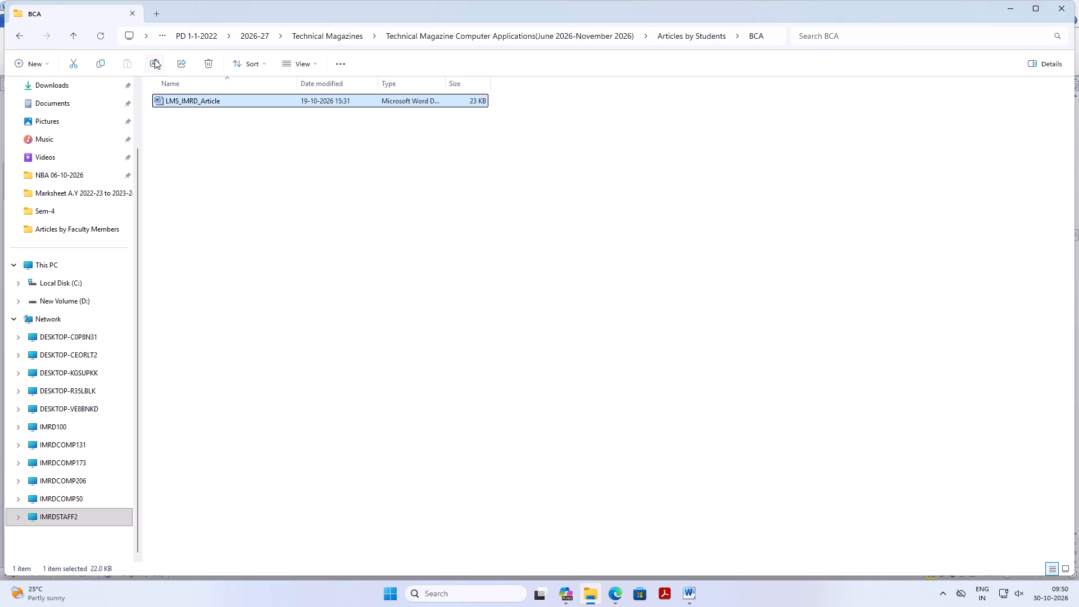
pyautogui.click(233, 103)
pyautogui.press('space')
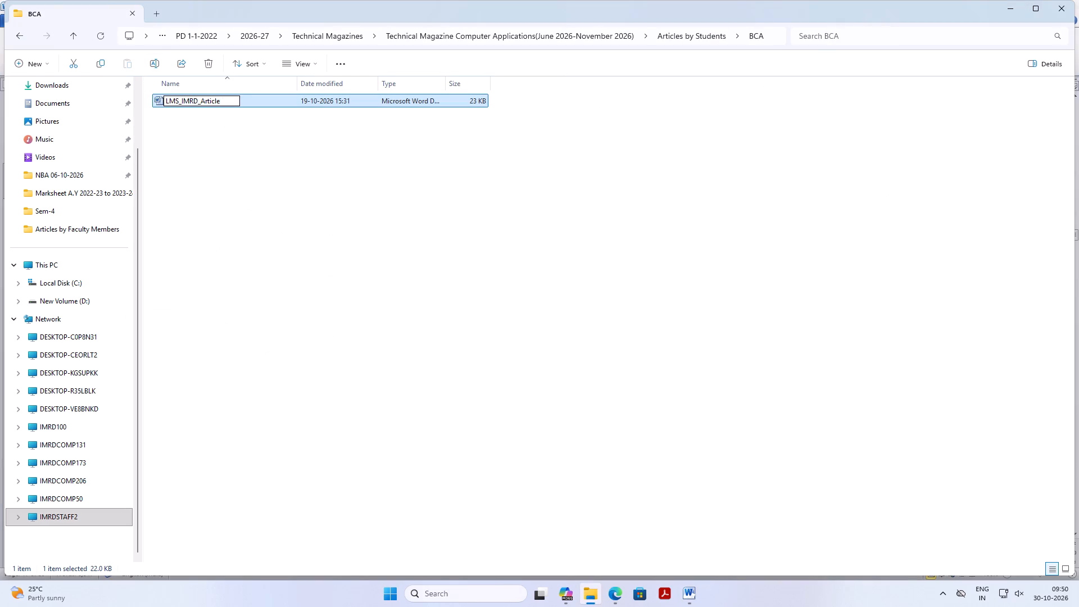
pyautogui.press('Return')
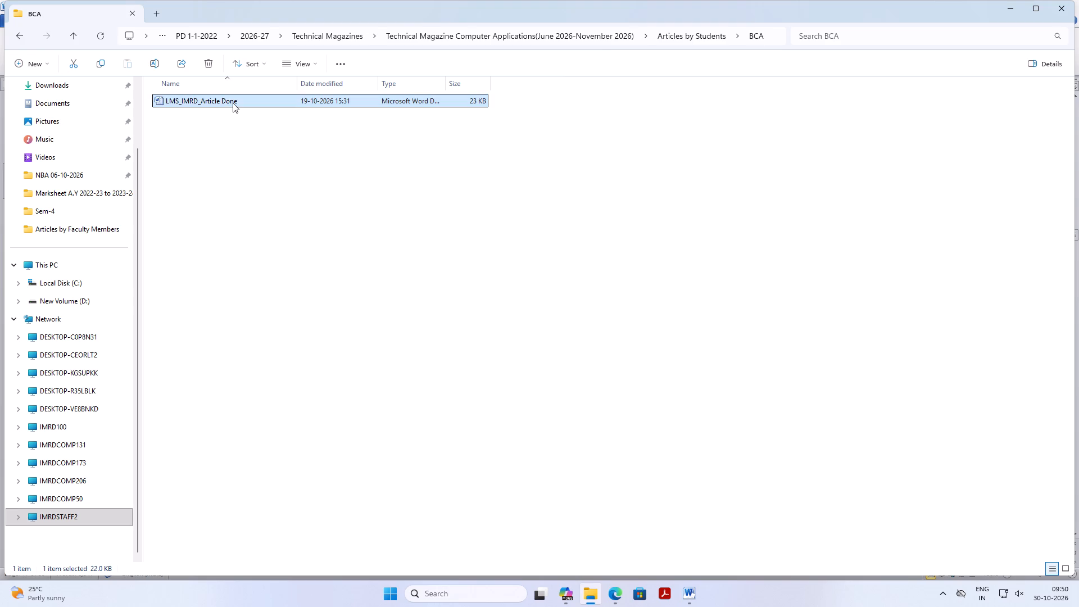
# Open the student article The Ethics of Artificial Intelligence from the MCA folder and enable editing.
pyautogui.click(20, 41)
pyautogui.doubleClick(191, 120)
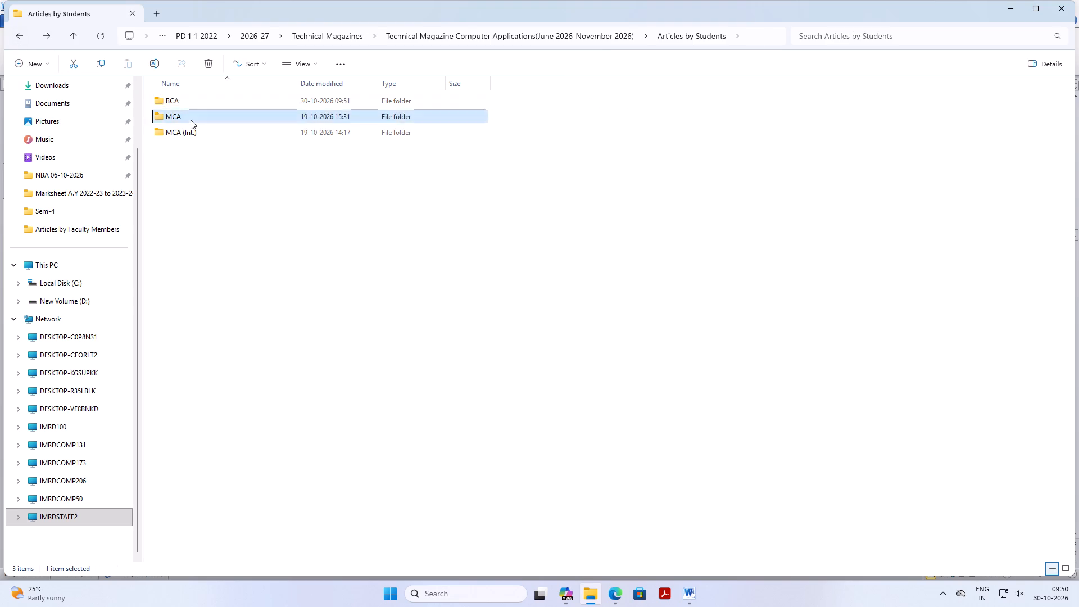
pyautogui.doubleClick(236, 101)
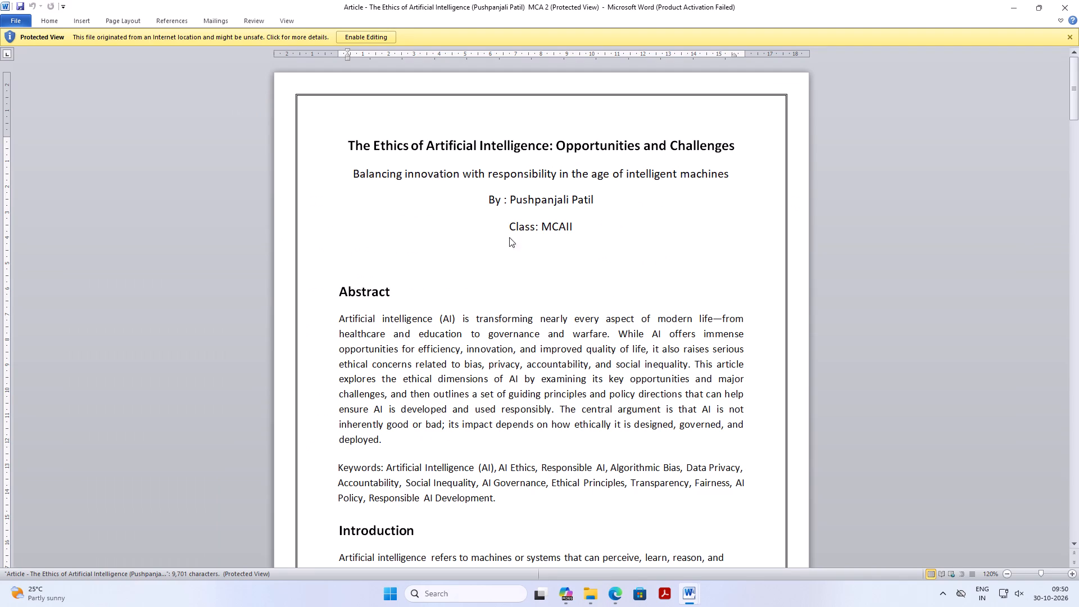
pyautogui.click(367, 31)
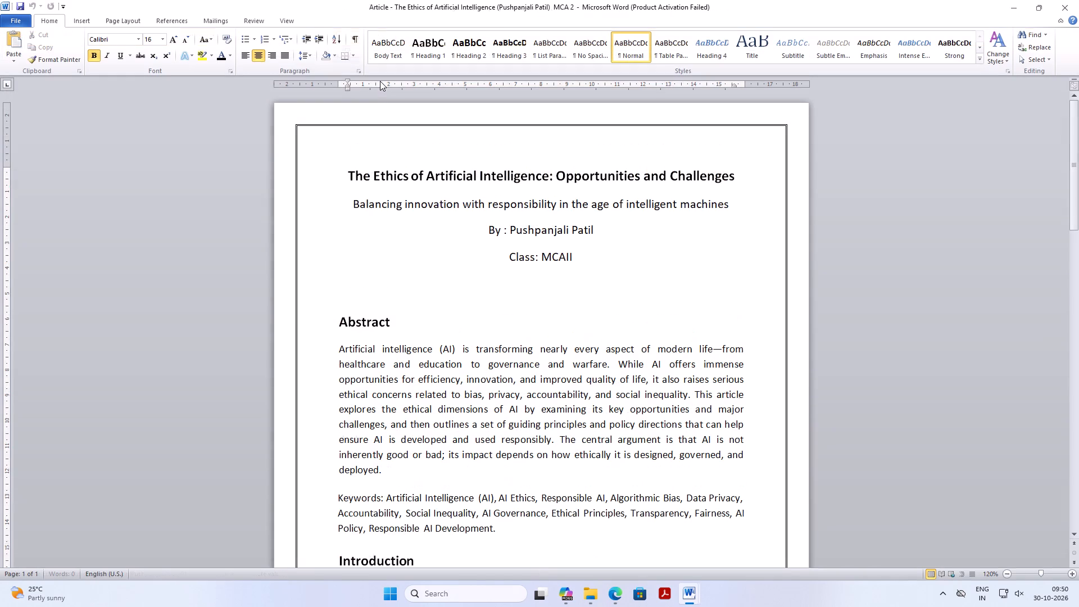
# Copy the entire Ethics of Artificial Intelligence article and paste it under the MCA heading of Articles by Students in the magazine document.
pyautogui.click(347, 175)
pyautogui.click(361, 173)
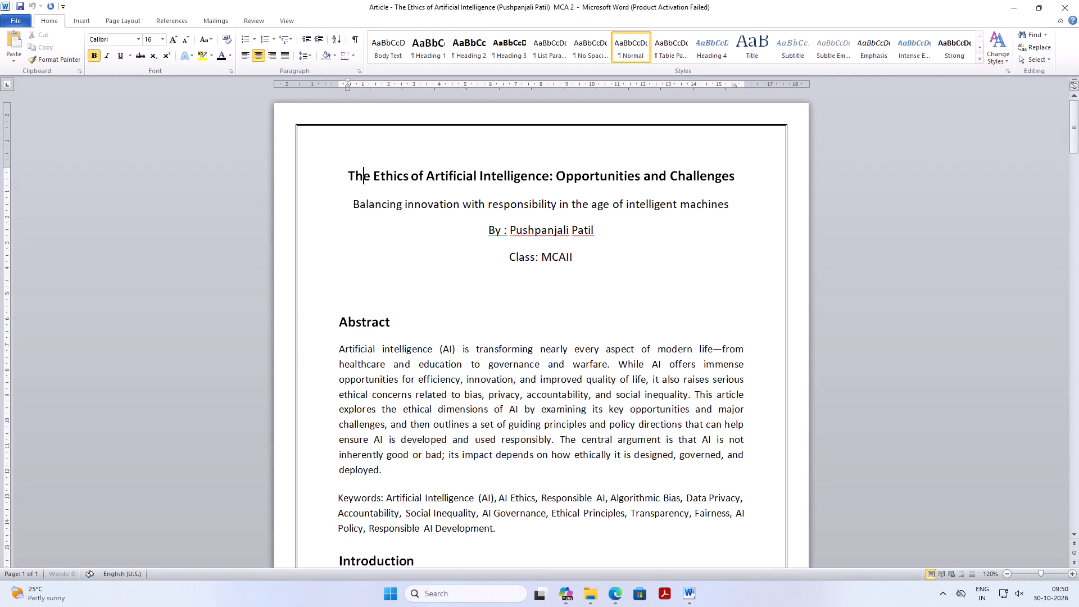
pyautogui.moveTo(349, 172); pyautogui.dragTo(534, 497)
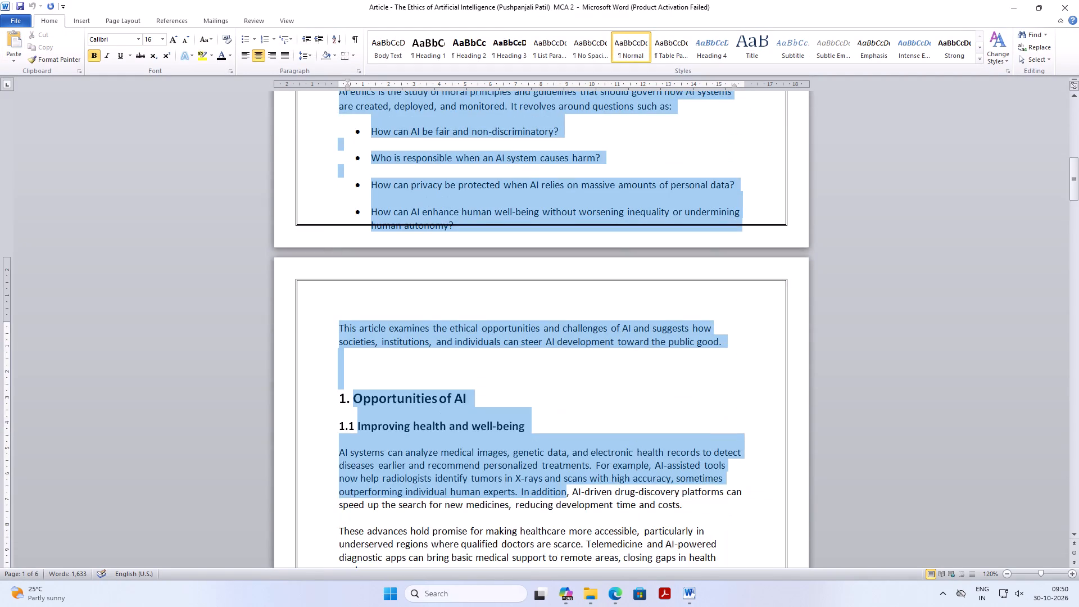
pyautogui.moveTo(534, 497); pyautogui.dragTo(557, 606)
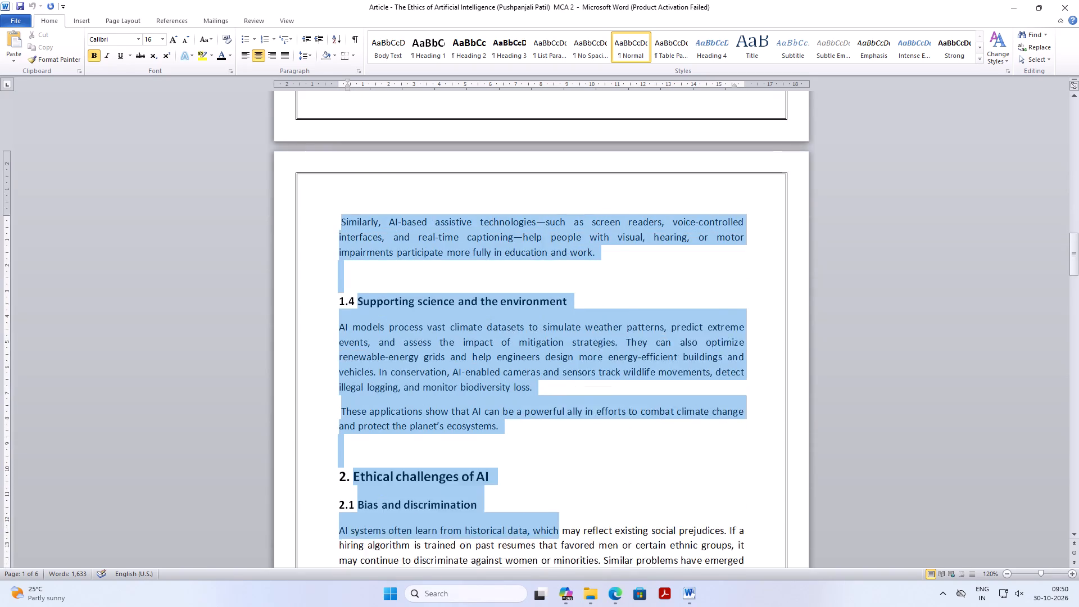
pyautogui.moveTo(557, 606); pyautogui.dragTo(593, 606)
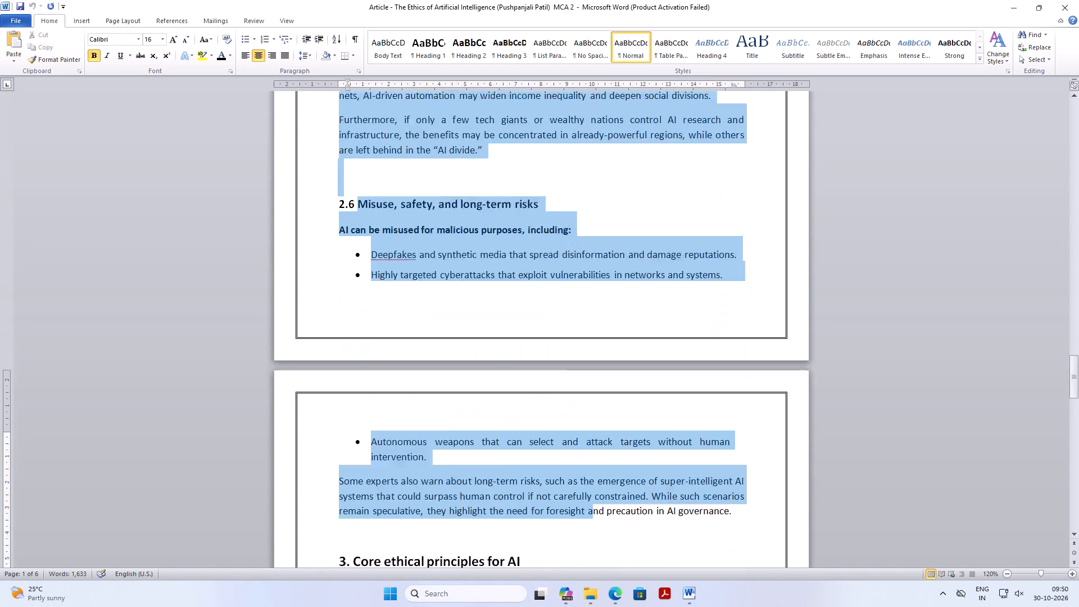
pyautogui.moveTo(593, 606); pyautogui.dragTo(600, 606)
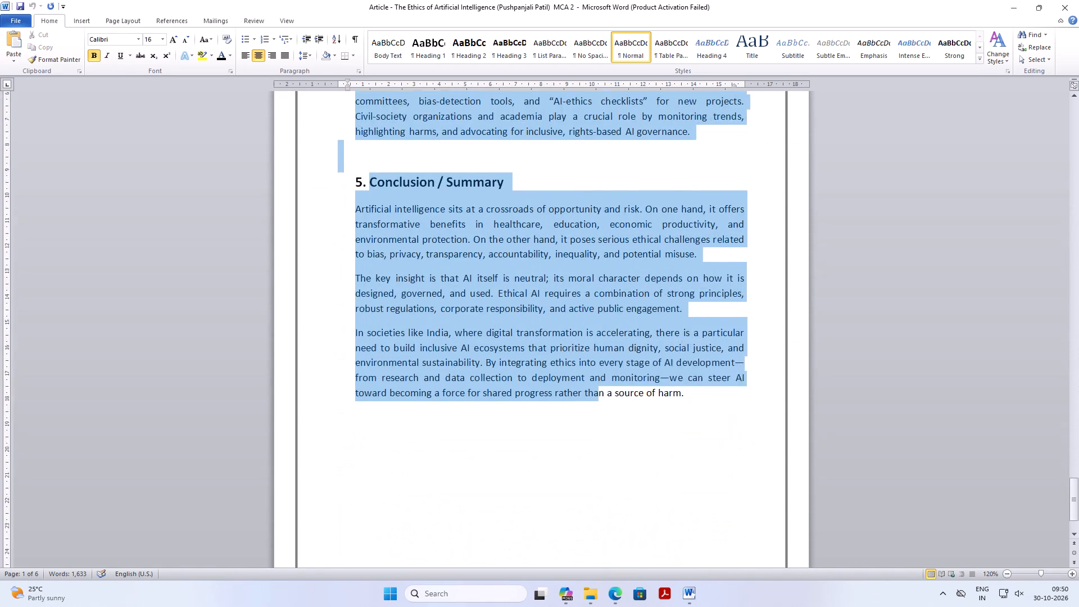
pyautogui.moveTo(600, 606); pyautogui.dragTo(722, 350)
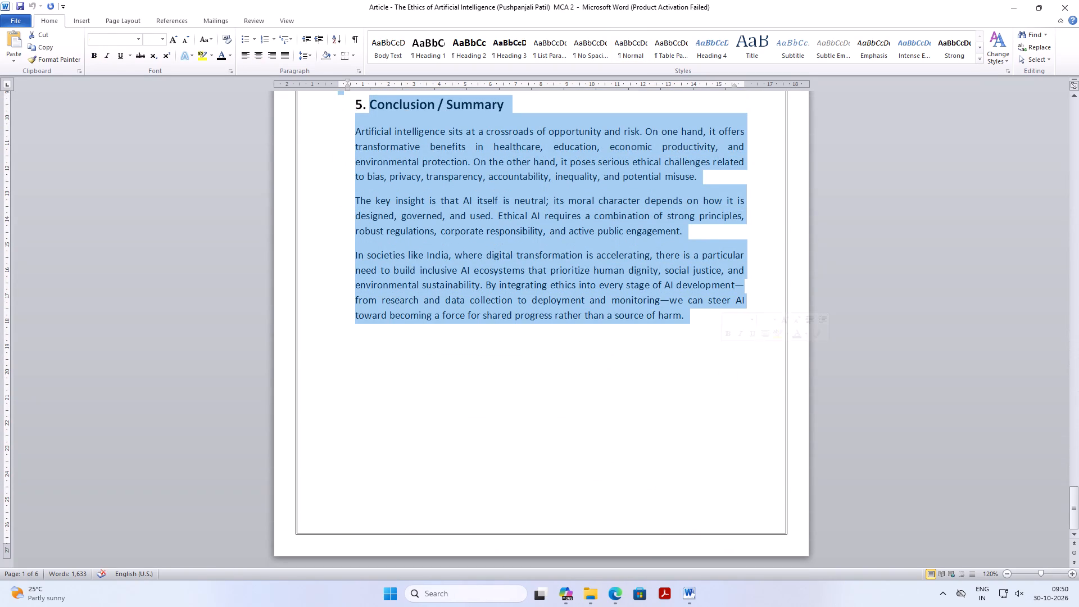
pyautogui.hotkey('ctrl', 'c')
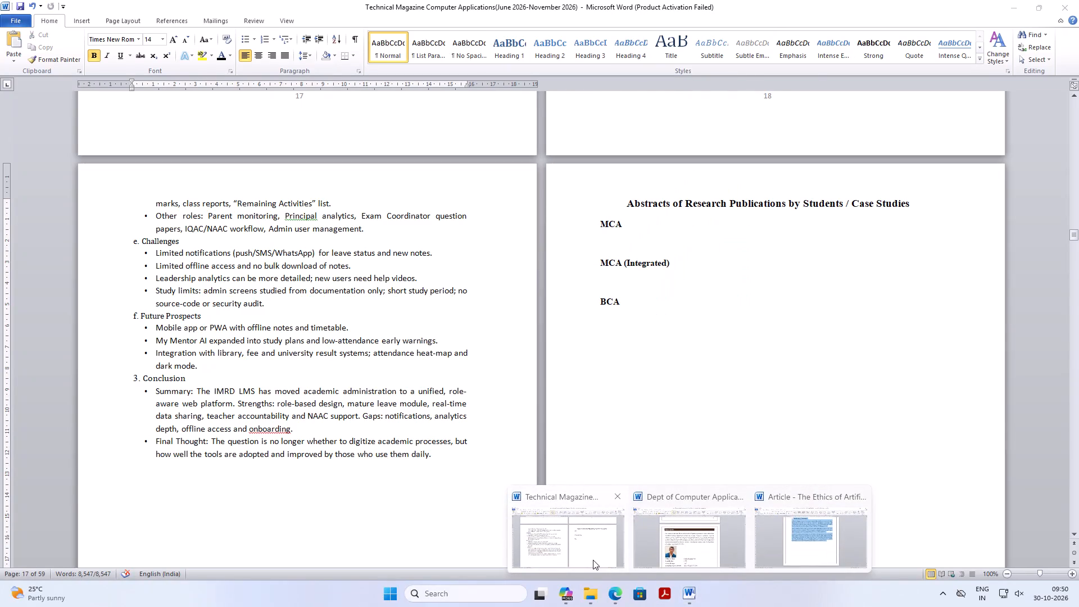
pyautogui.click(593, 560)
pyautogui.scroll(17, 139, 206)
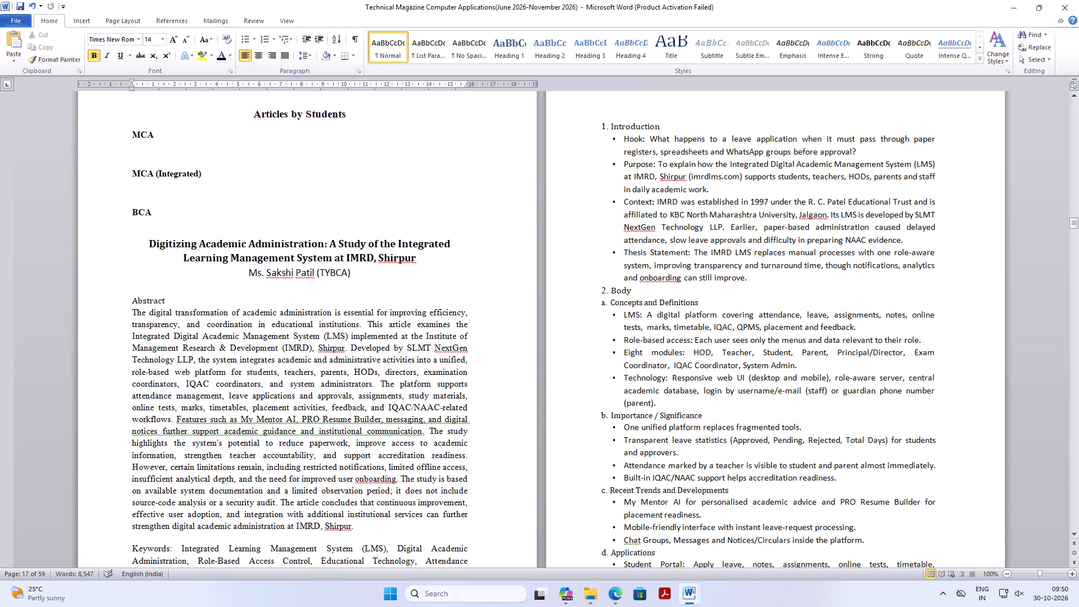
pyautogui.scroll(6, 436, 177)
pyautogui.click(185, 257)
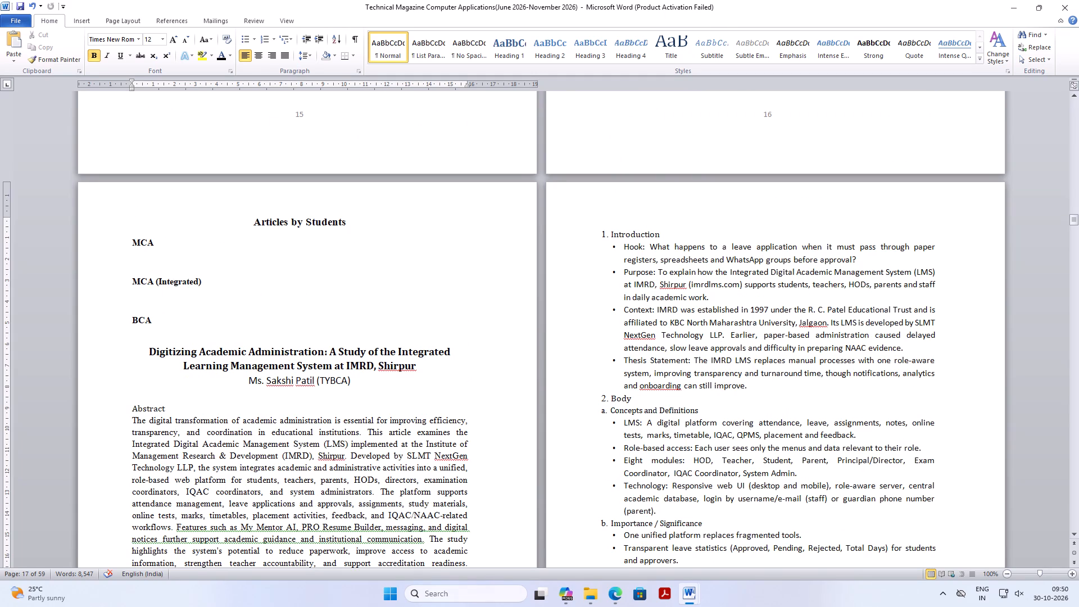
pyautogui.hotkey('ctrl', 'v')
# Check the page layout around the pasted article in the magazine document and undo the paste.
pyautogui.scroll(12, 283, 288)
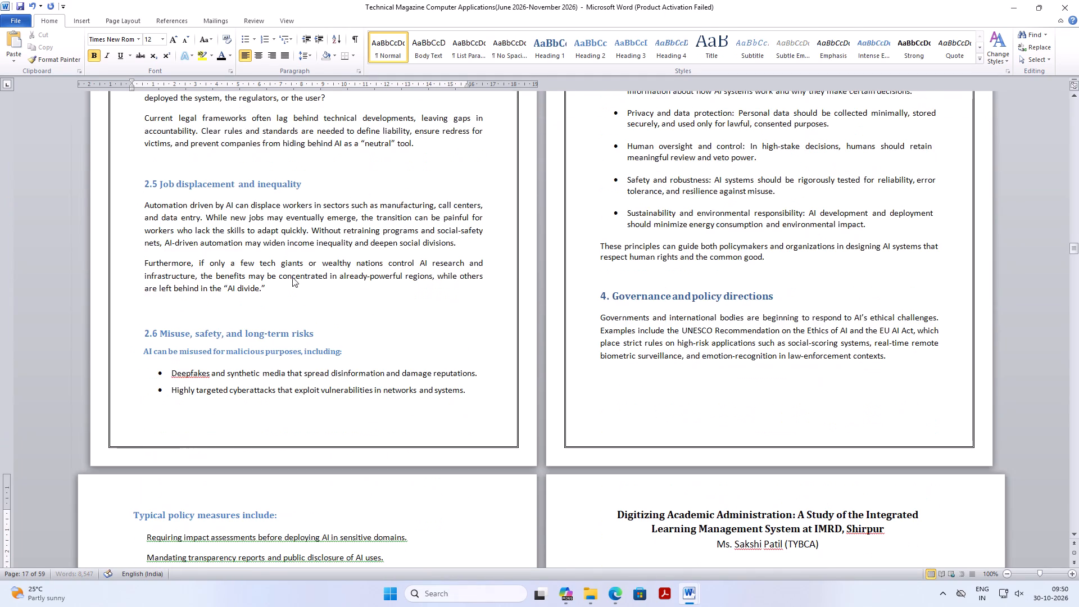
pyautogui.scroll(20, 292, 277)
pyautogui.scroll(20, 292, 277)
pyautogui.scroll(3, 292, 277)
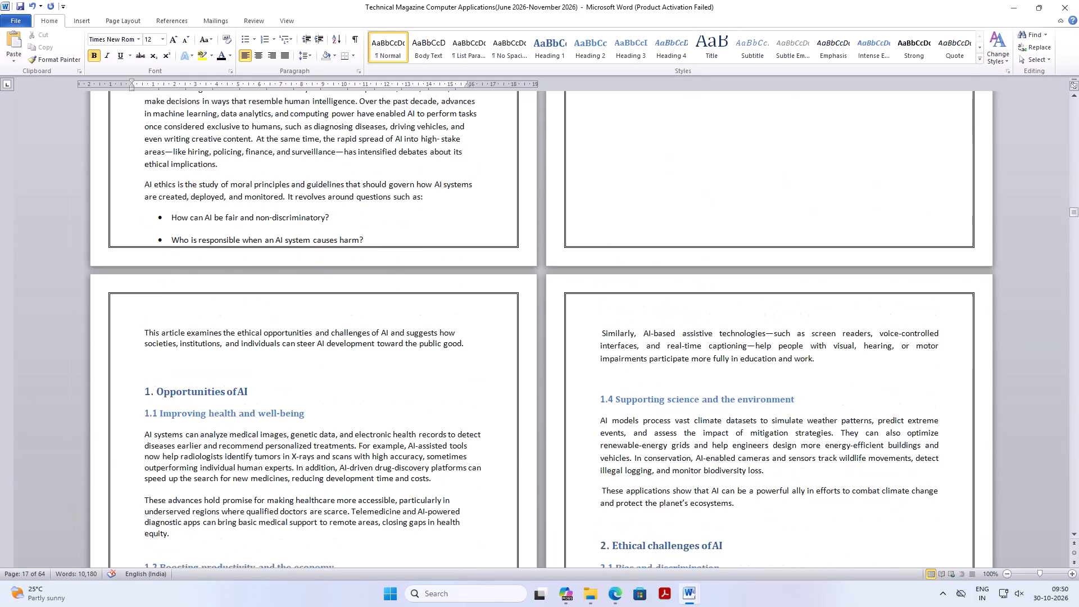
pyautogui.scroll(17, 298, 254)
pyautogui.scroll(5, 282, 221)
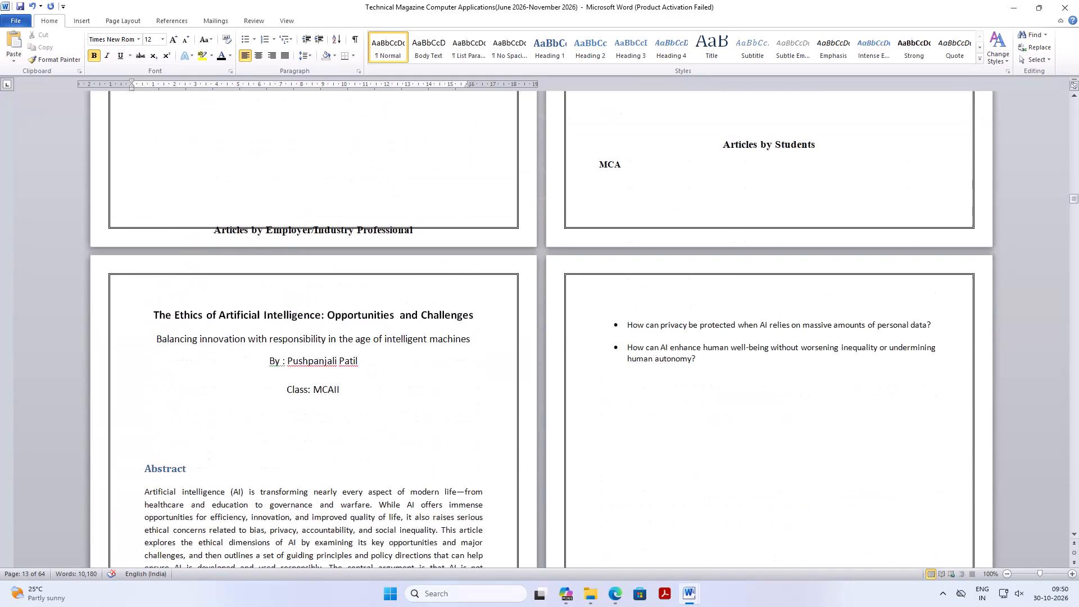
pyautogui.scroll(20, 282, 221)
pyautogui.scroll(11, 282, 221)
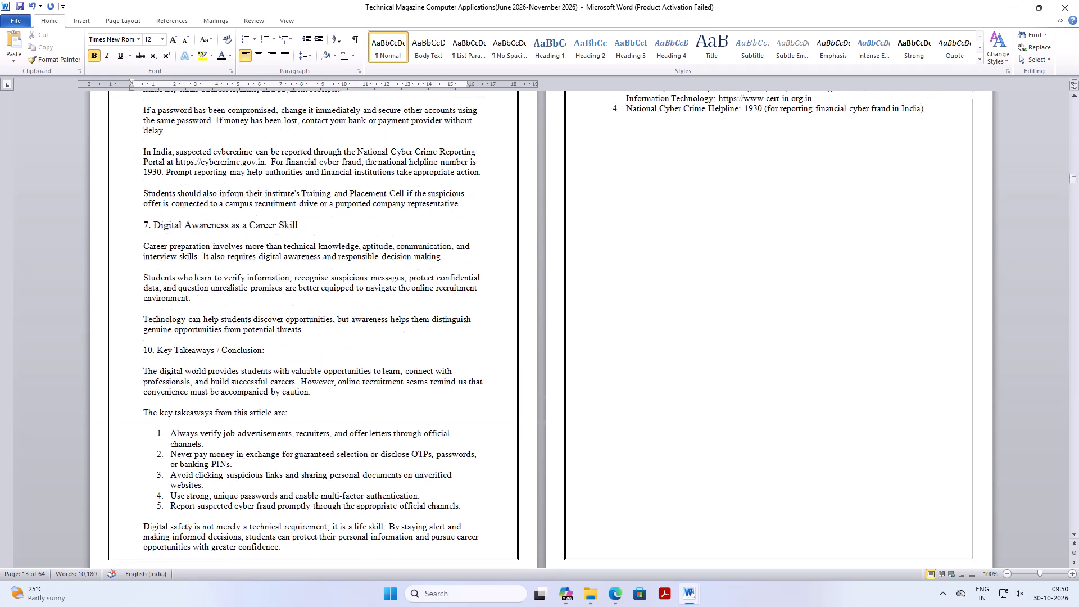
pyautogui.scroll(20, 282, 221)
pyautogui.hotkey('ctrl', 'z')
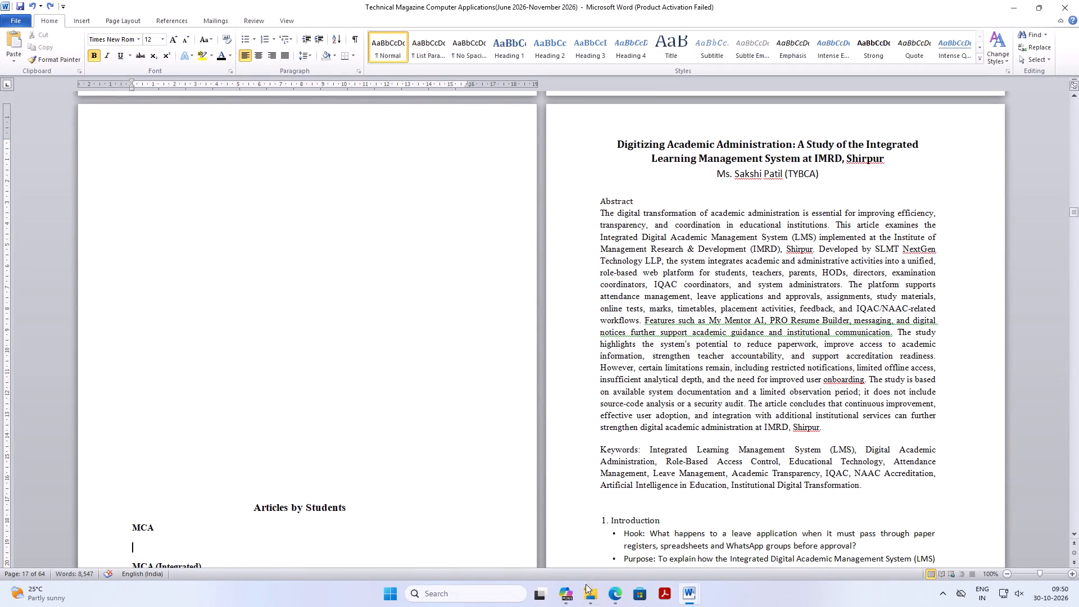
# Return to the Ethics of Artificial Intelligence article and set its page border to None for the whole document.
pyautogui.click(693, 593)
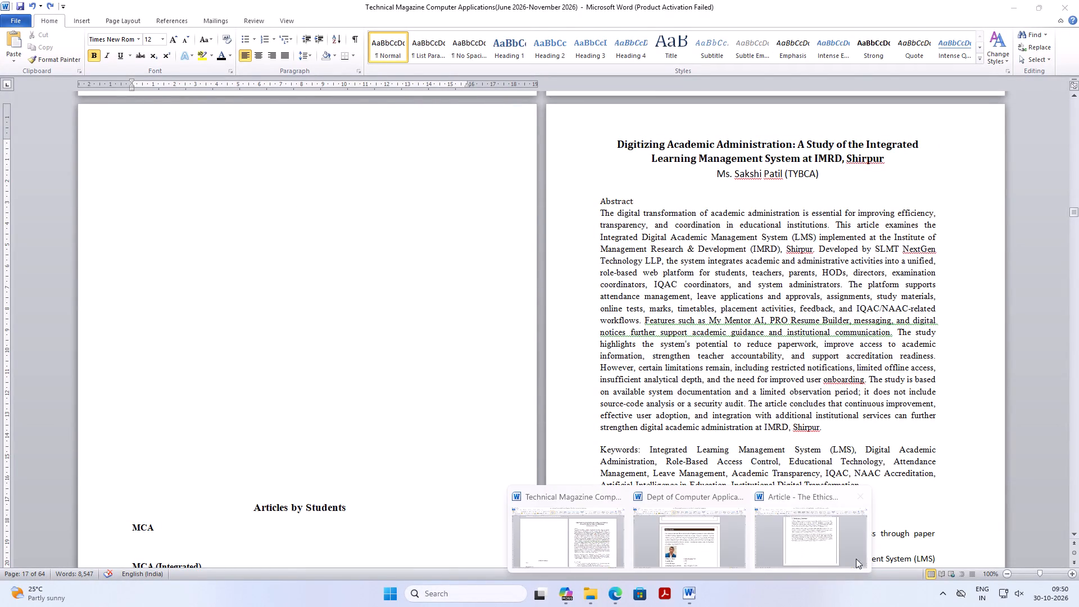
pyautogui.click(838, 556)
pyautogui.scroll(1, 510, 416)
pyautogui.click(548, 445)
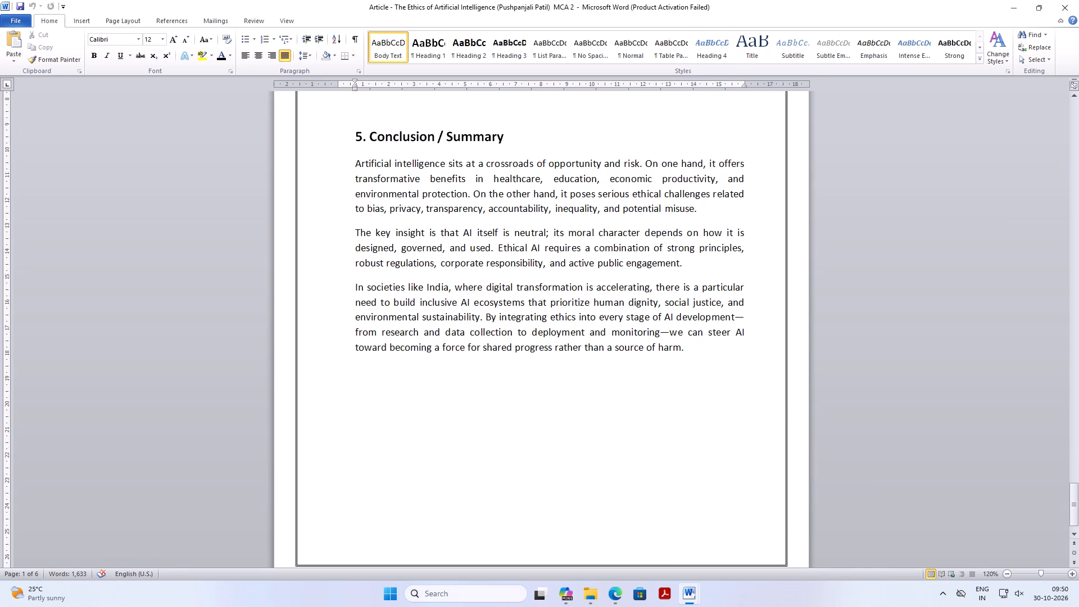
pyautogui.click(277, 19)
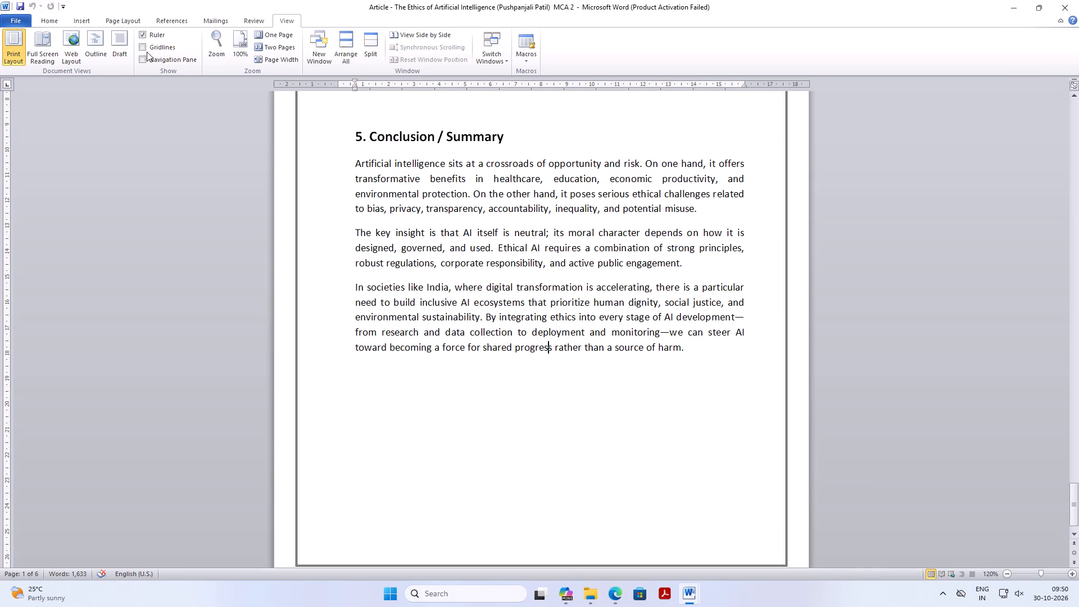
pyautogui.click(42, 21)
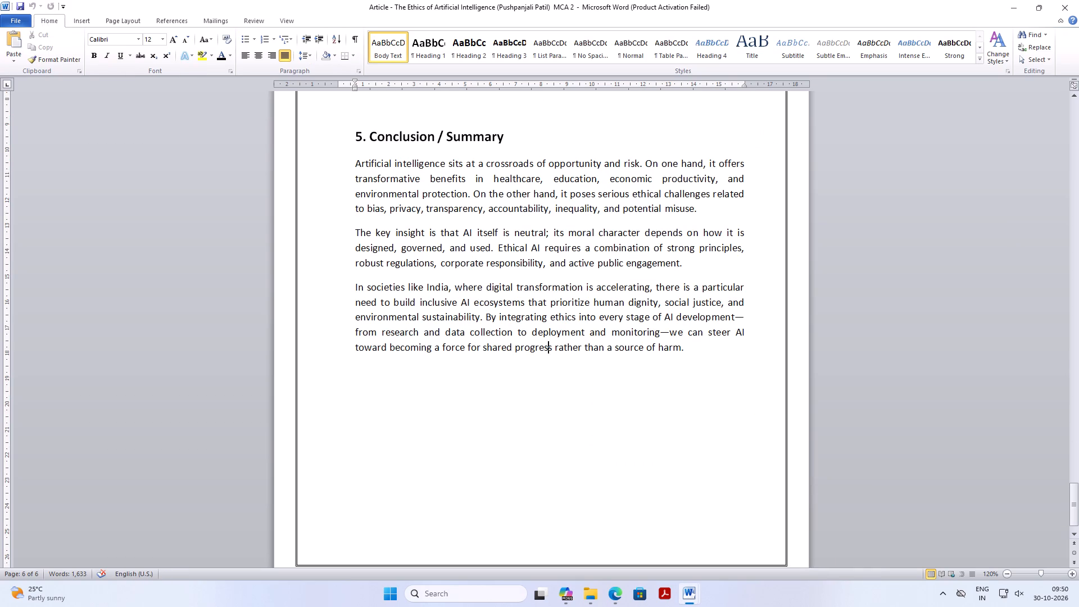
pyautogui.click(116, 24)
pyautogui.click(78, 20)
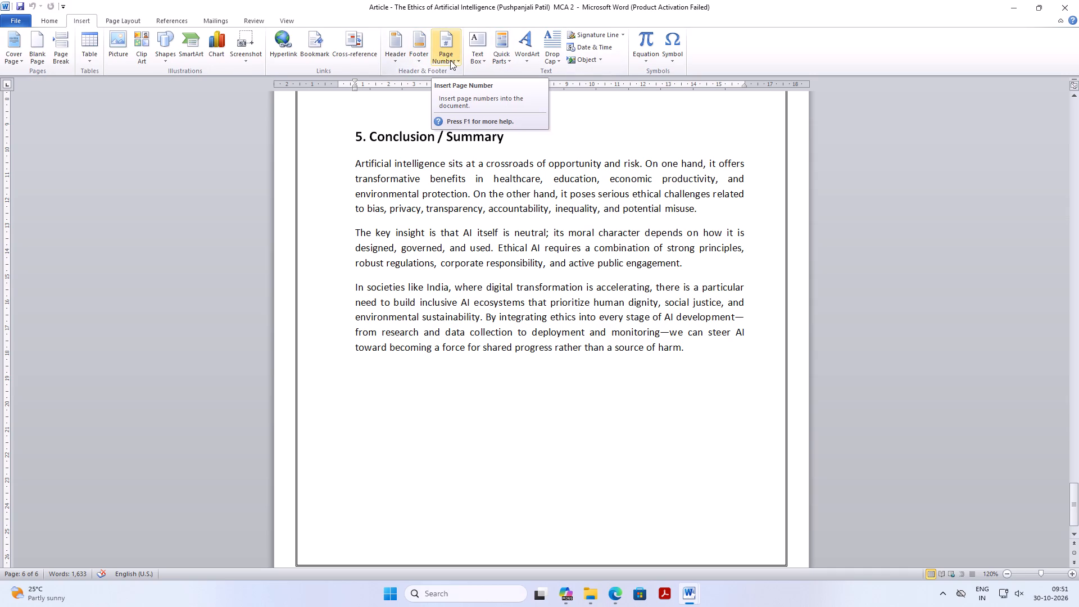
pyautogui.click(138, 16)
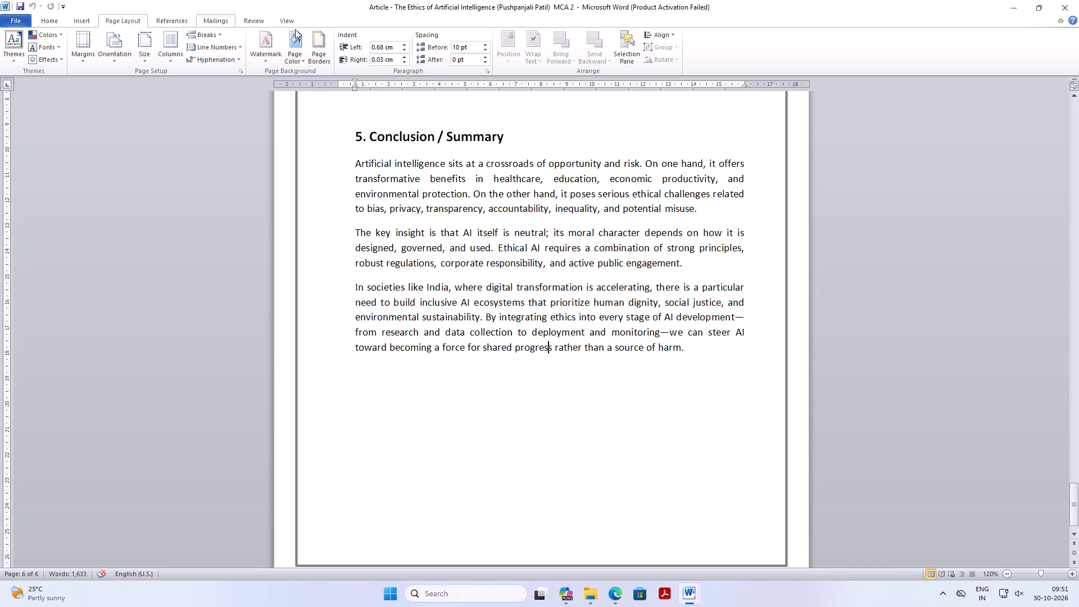
pyautogui.click(323, 53)
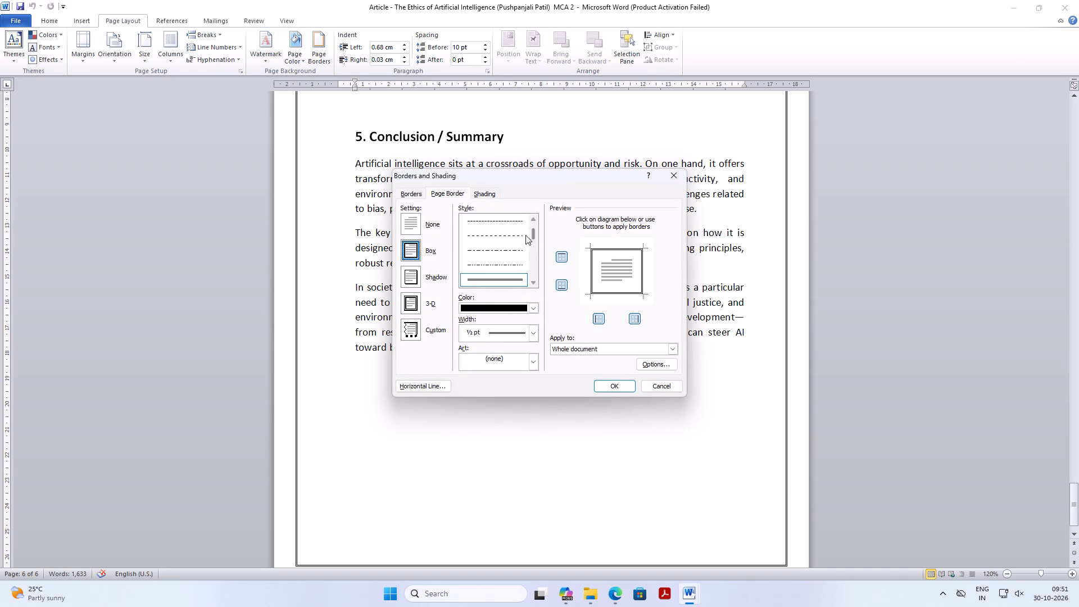
pyautogui.click(525, 235)
pyautogui.moveTo(533, 232); pyautogui.dragTo(529, 210)
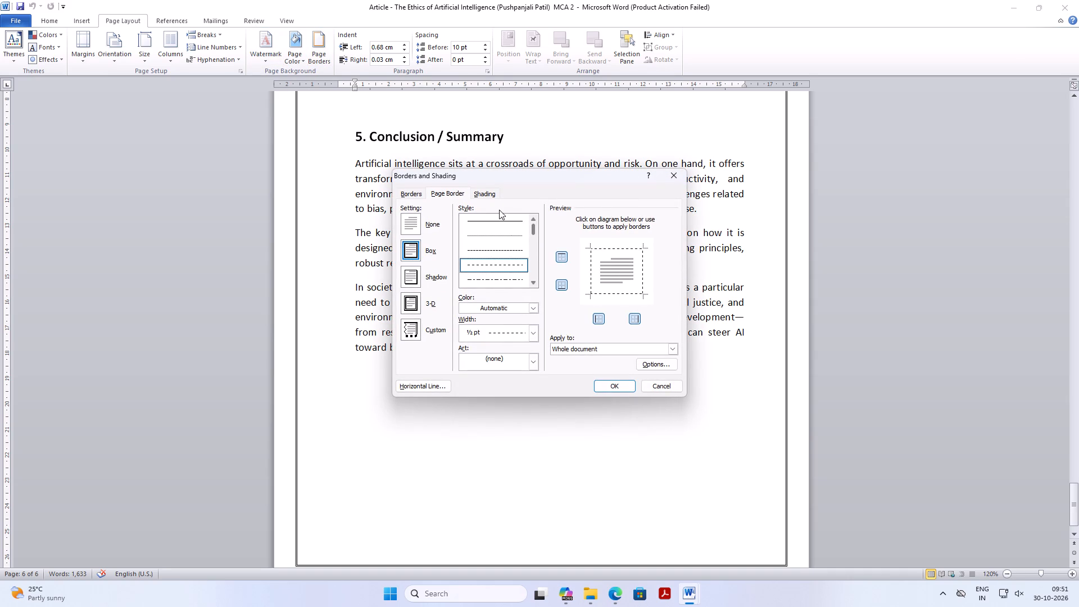
pyautogui.click(427, 227)
pyautogui.click(406, 229)
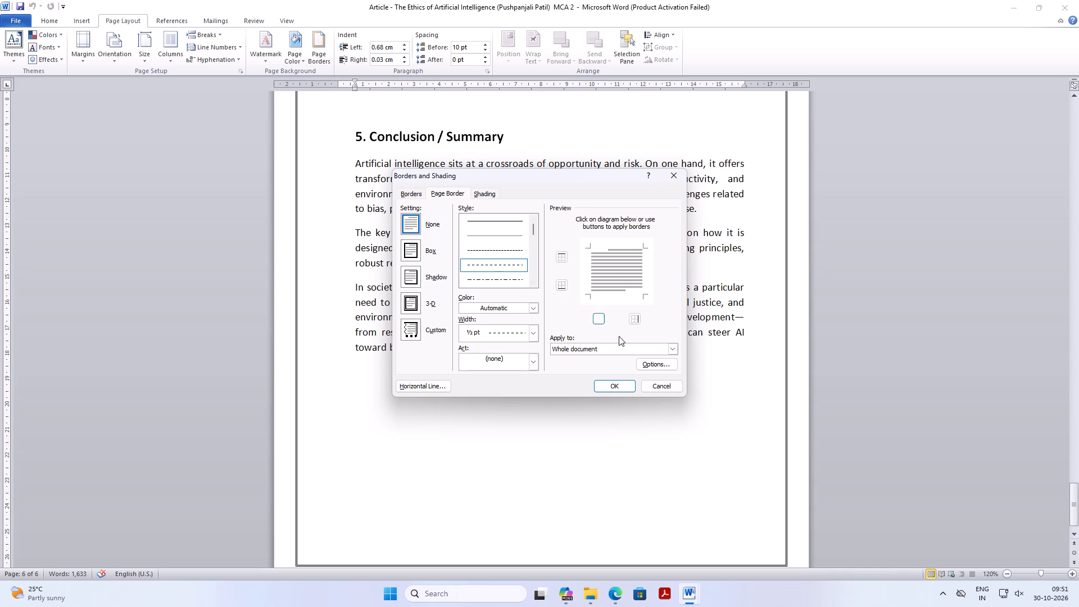
pyautogui.click(624, 392)
# Delete the empty lines between the class line and the Abstract heading at the start of the Ethics of Artificial Intelligence article.
pyautogui.scroll(11, 623, 386)
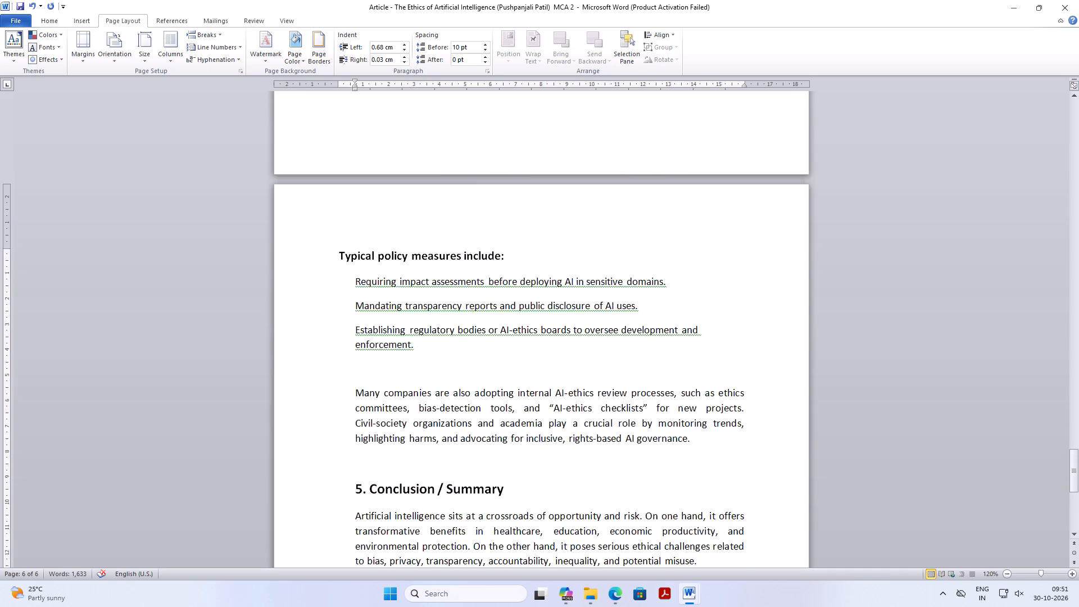
pyautogui.scroll(5, 618, 278)
pyautogui.moveTo(1069, 457); pyautogui.dragTo(1068, 256)
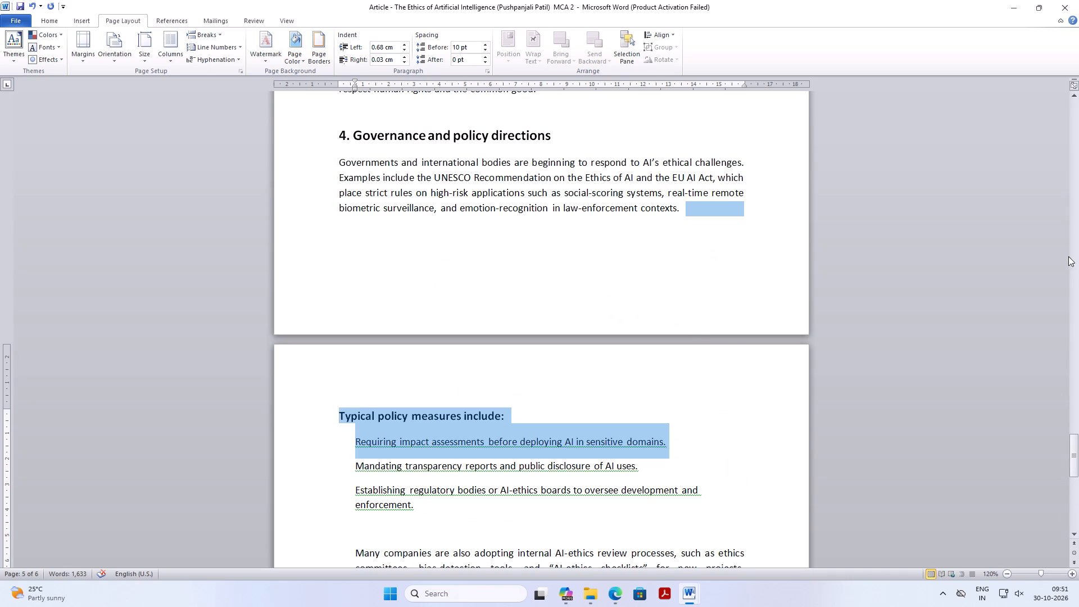
pyautogui.moveTo(1068, 256); pyautogui.dragTo(1068, 241)
pyautogui.click(964, 365)
pyautogui.moveTo(1074, 442); pyautogui.dragTo(1075, 27)
pyautogui.click(464, 283)
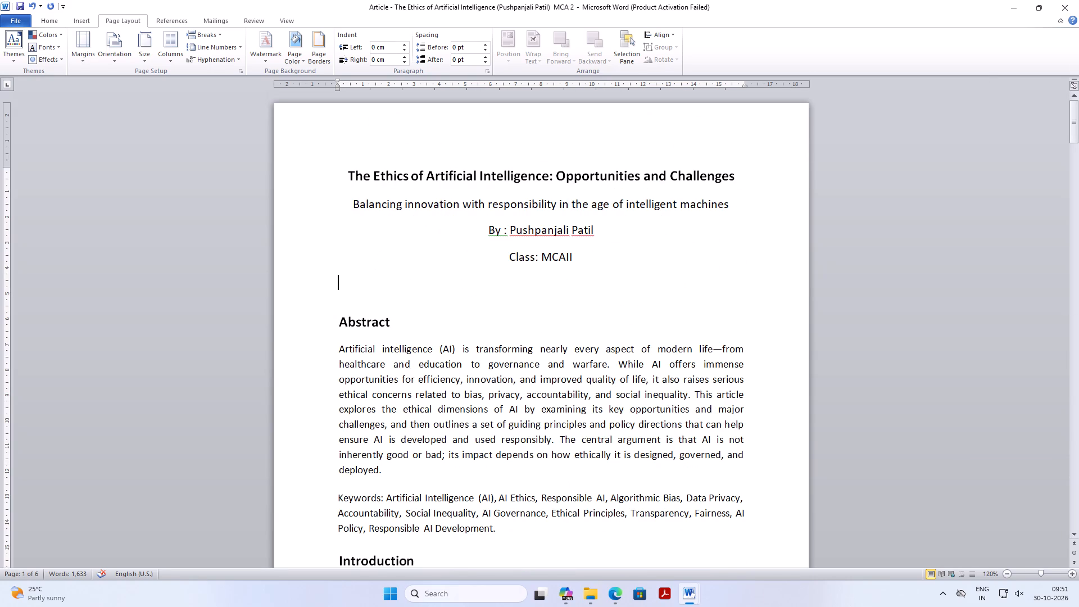
pyautogui.press('BackSpace')
pyautogui.click(400, 282)
pyautogui.press('BackSpace')
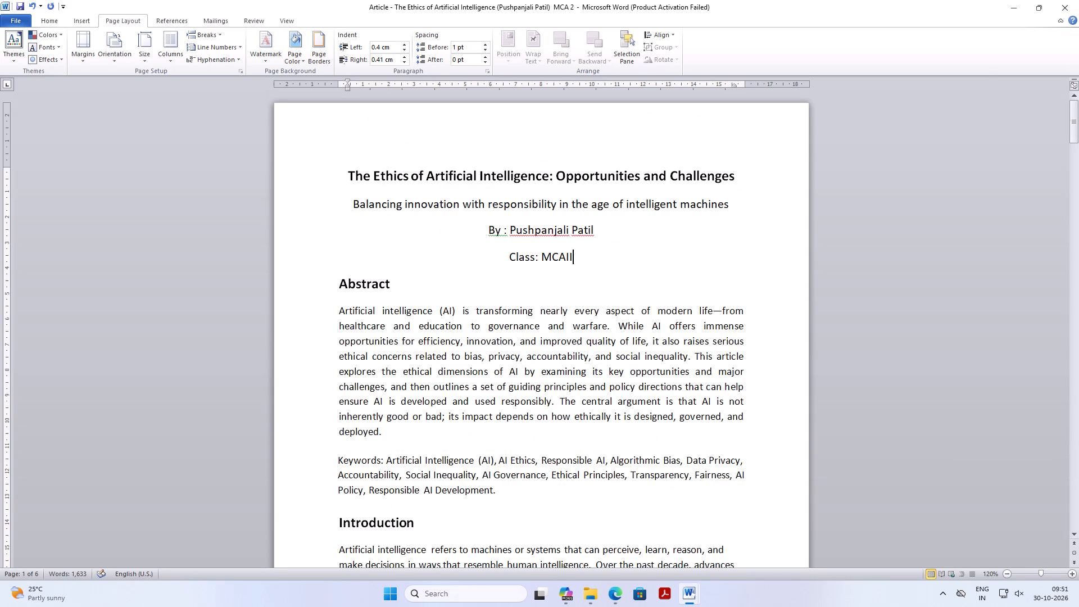
# Remove the "Class:" label and replace "By :" with "Ms." before the author's name.
pyautogui.moveTo(538, 255); pyautogui.dragTo(503, 256)
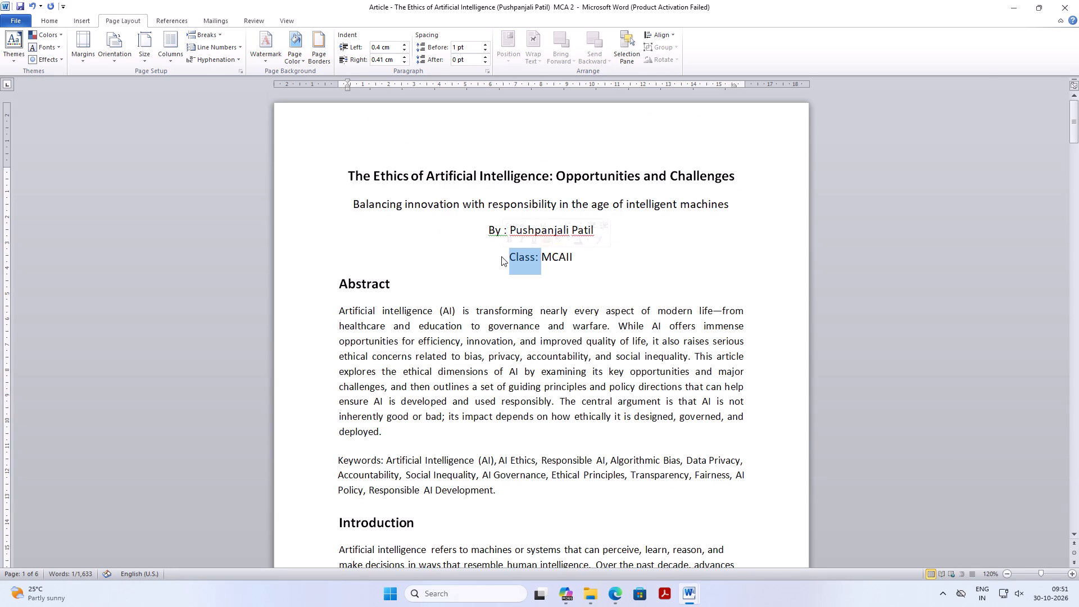
pyautogui.press('BackSpace')
pyautogui.moveTo(506, 230); pyautogui.dragTo(492, 231)
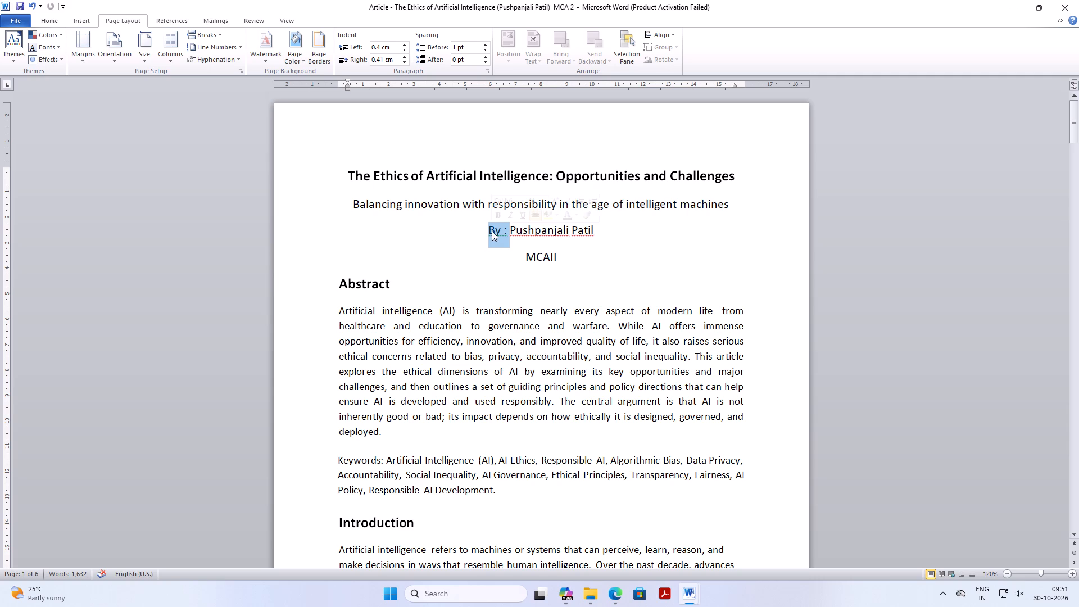
pyautogui.press('BackSpace')
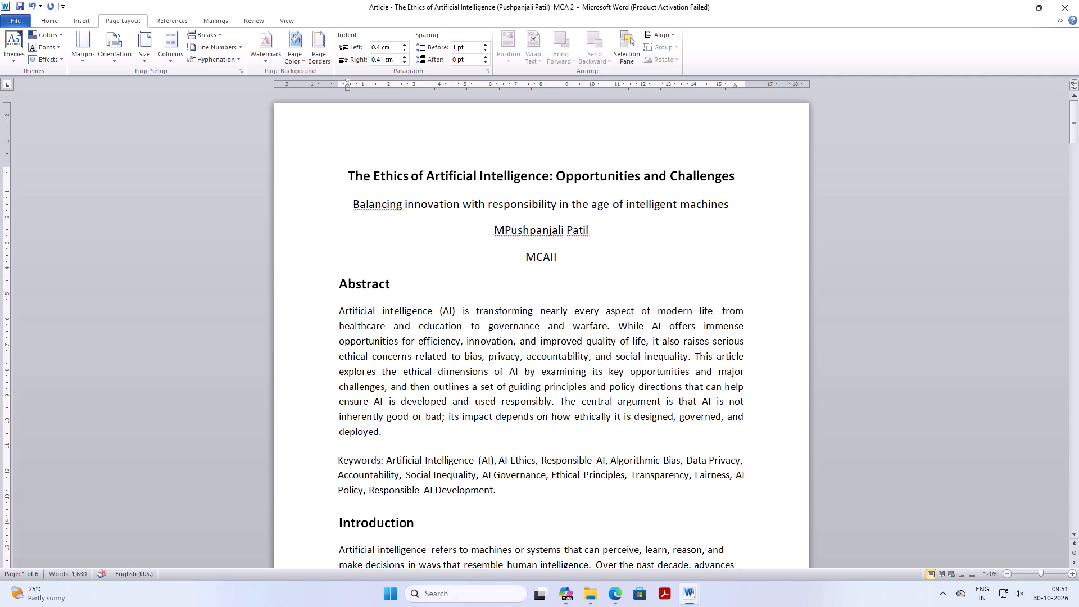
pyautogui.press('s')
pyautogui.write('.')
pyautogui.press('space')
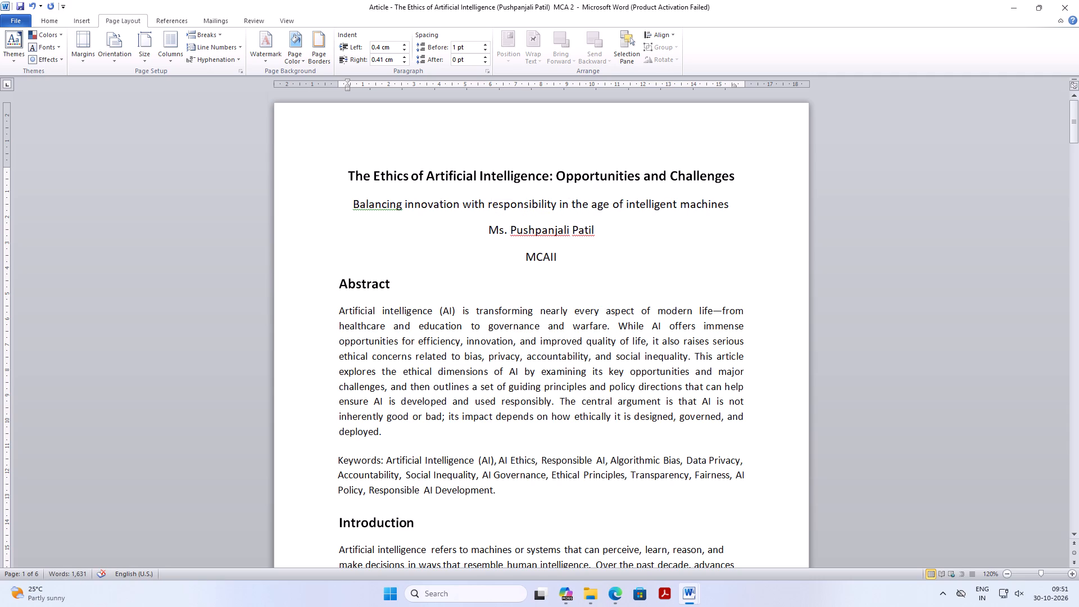
# Join the class line to the end of the author line, with MCAII enclosed in parentheses after the name.
pyautogui.moveTo(527, 259); pyautogui.dragTo(533, 259)
pyautogui.click(519, 255)
pyautogui.press('BackSpace')
pyautogui.press('BackSpace')
pyautogui.press('BackSpace')
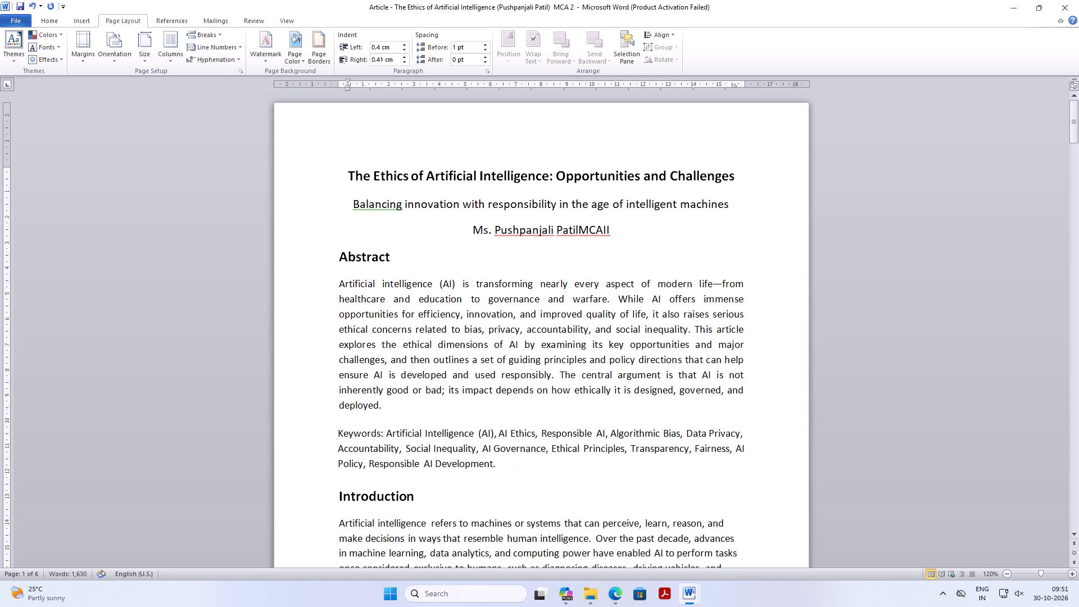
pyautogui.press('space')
pyautogui.hotkey('shift', '(')
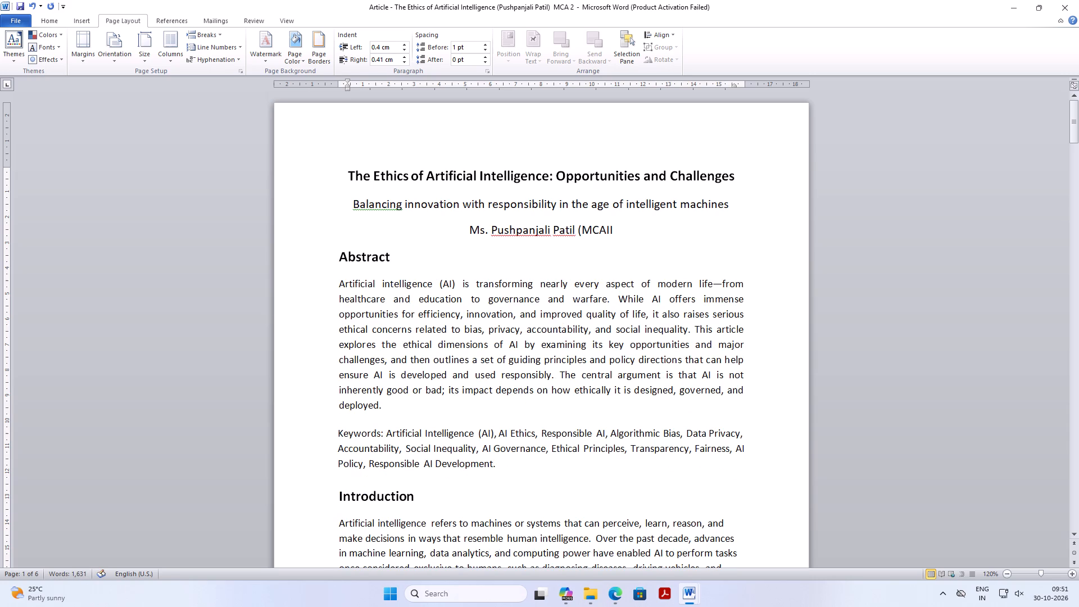
pyautogui.click(628, 232)
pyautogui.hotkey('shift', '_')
pyautogui.hotkey('shift', 'BackSpace')
pyautogui.hotkey('shift', ')')
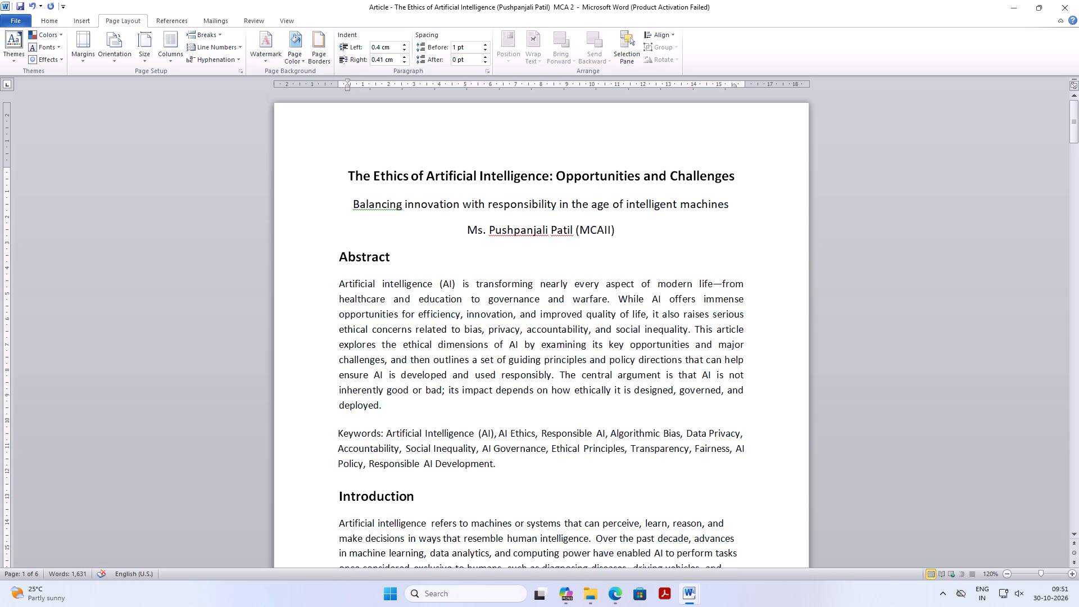
# Remove bold formatting from the article's text, from the Abstract heading through the end of the Conclusion / Summary section.
pyautogui.moveTo(339, 255); pyautogui.dragTo(522, 266)
pyautogui.scroll(10, 530, 270)
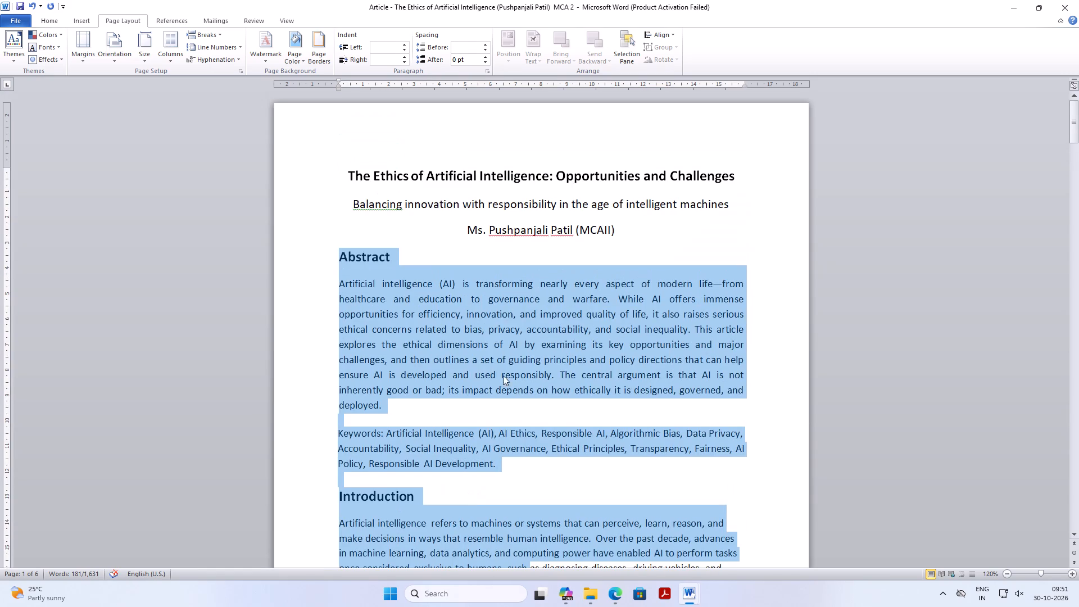
pyautogui.click(491, 409)
pyautogui.scroll(-4, 490, 425)
pyautogui.scroll(-3, 383, 404)
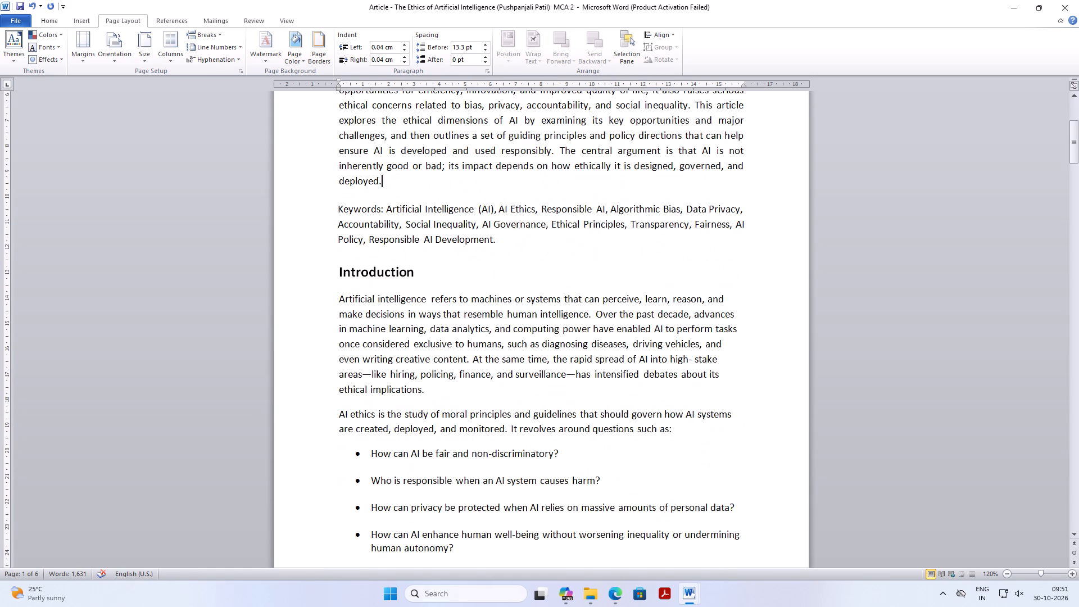
pyautogui.scroll(-4, 383, 404)
pyautogui.scroll(9, 389, 400)
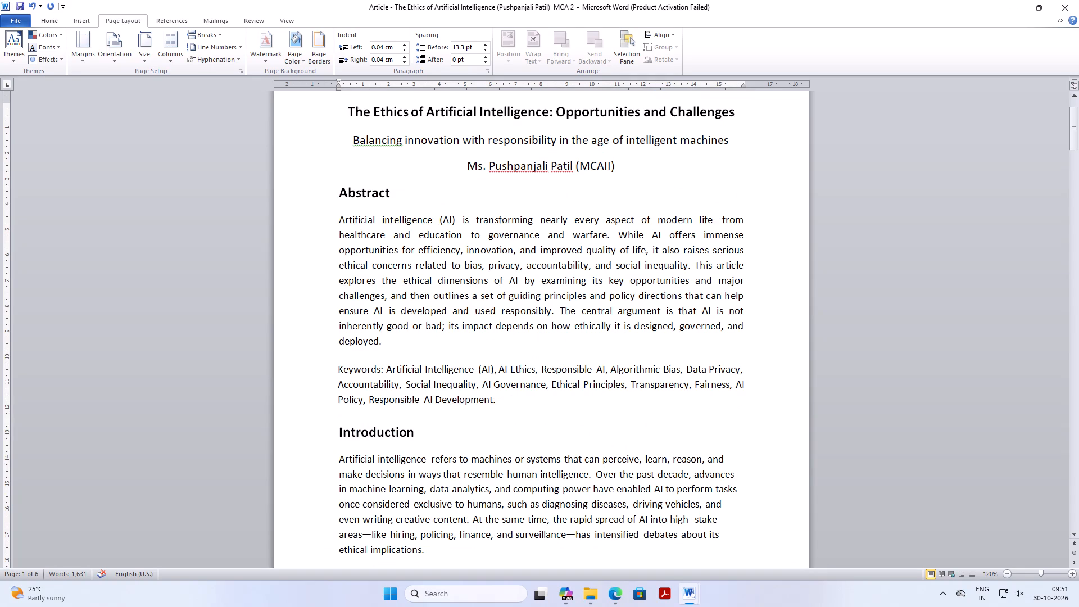
pyautogui.moveTo(334, 189); pyautogui.dragTo(594, 606)
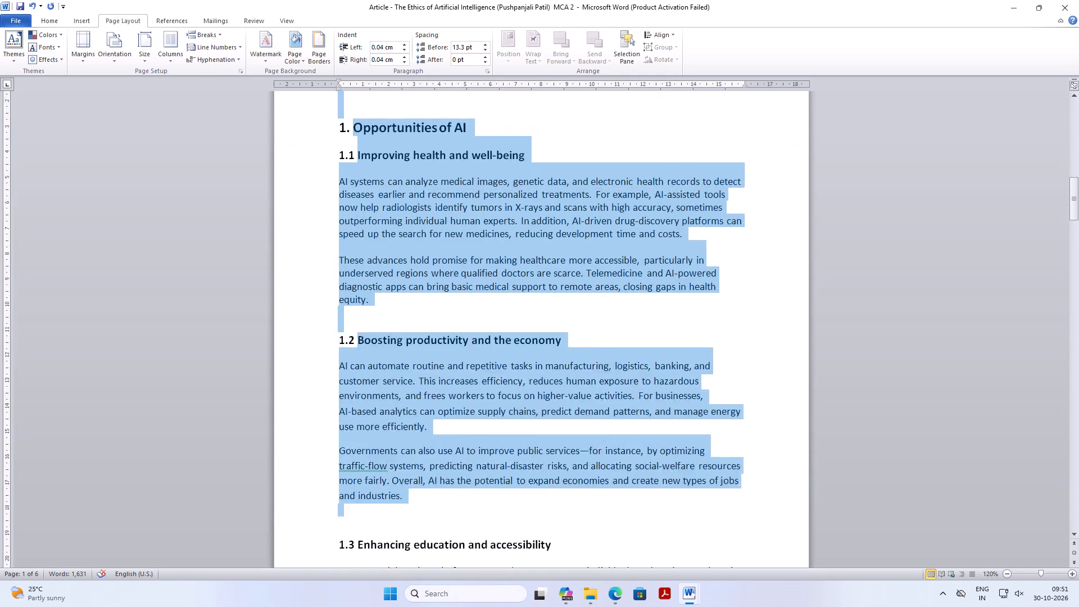
pyautogui.moveTo(594, 606); pyautogui.dragTo(596, 606)
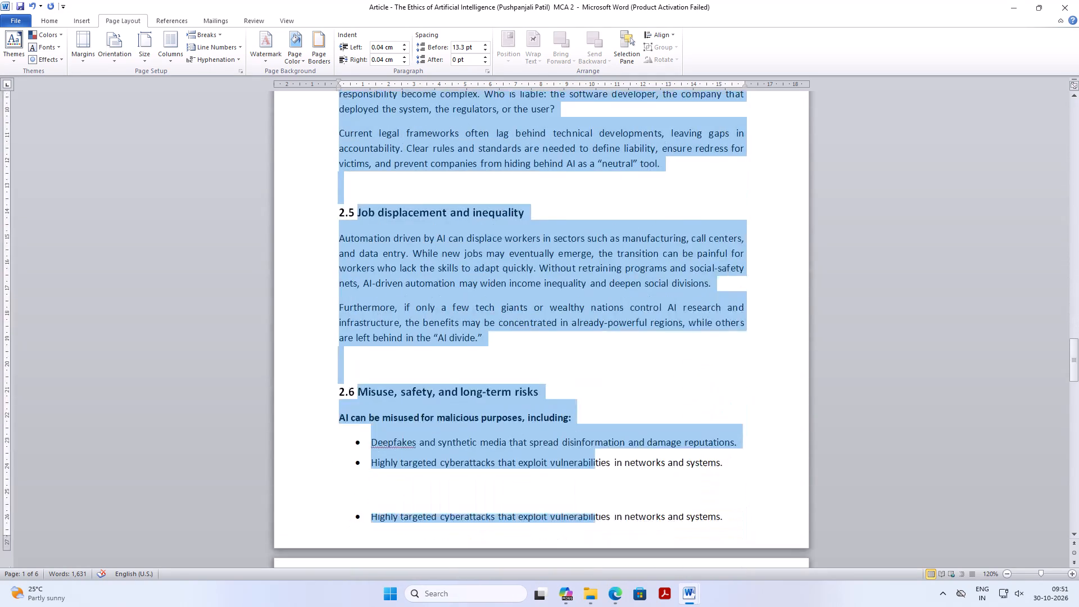
pyautogui.moveTo(596, 606); pyautogui.dragTo(589, 606)
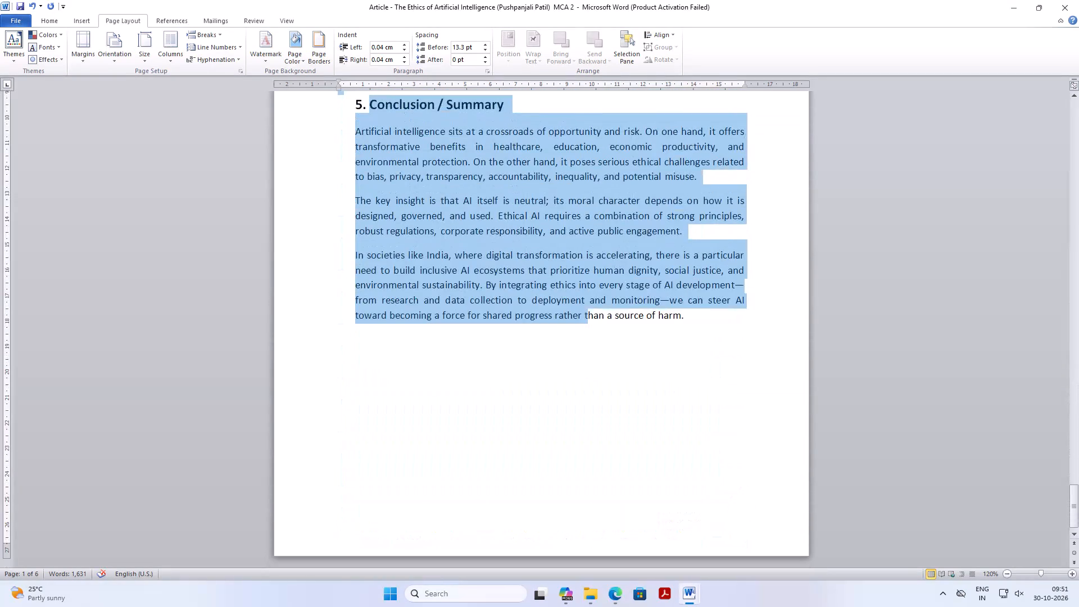
pyautogui.moveTo(589, 606); pyautogui.dragTo(706, 347)
pyautogui.scroll(3, 692, 239)
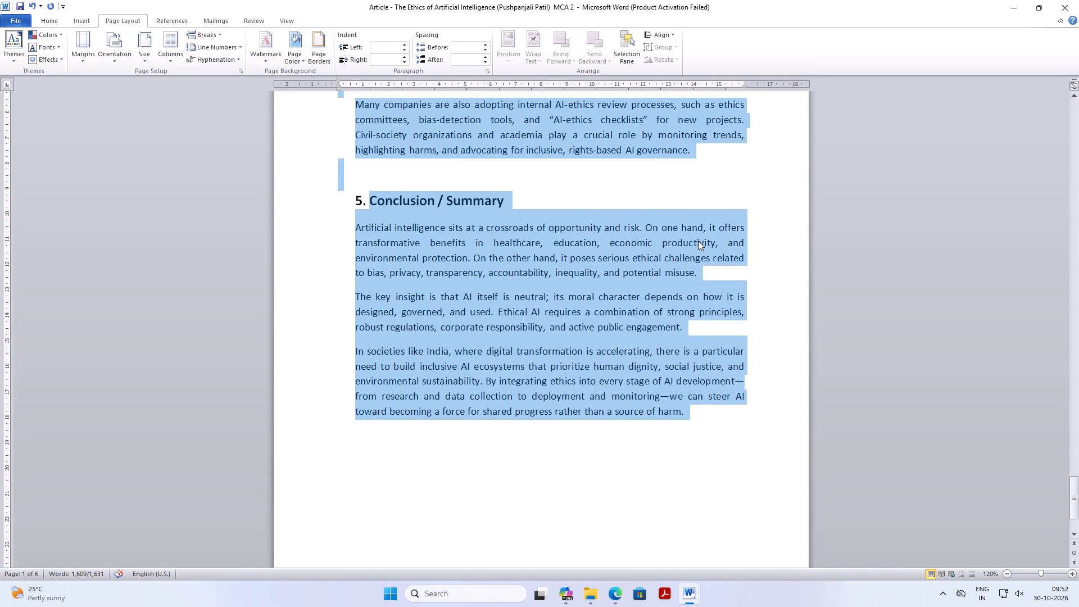
pyautogui.hotkey('ctrl', 'b')
pyautogui.hotkey('ctrl', 'b')
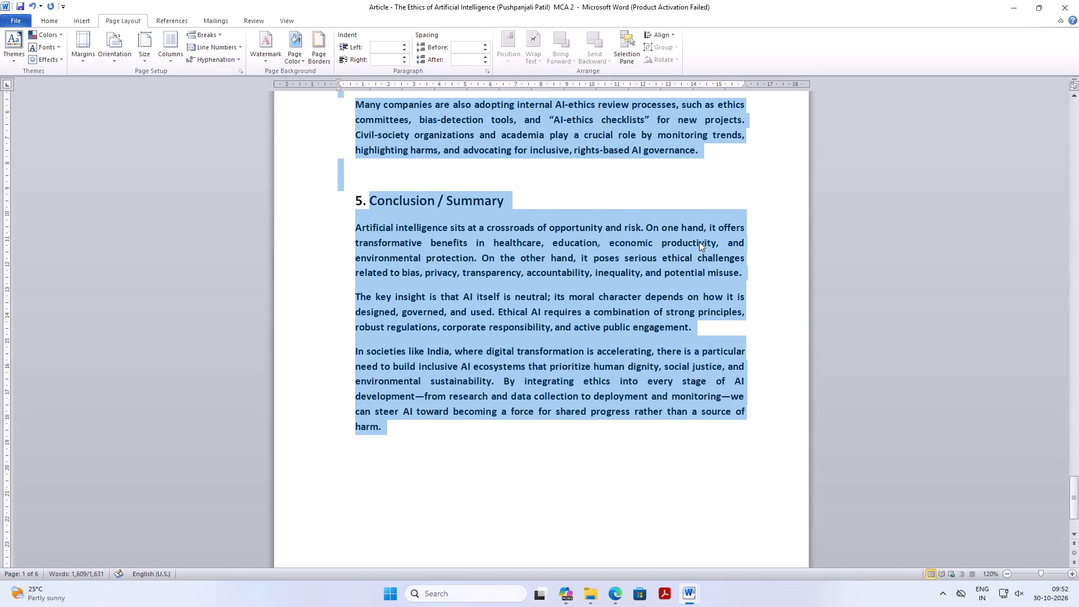
pyautogui.hotkey('ctrl', 'b')
pyautogui.hotkey('ctrl', 'b')
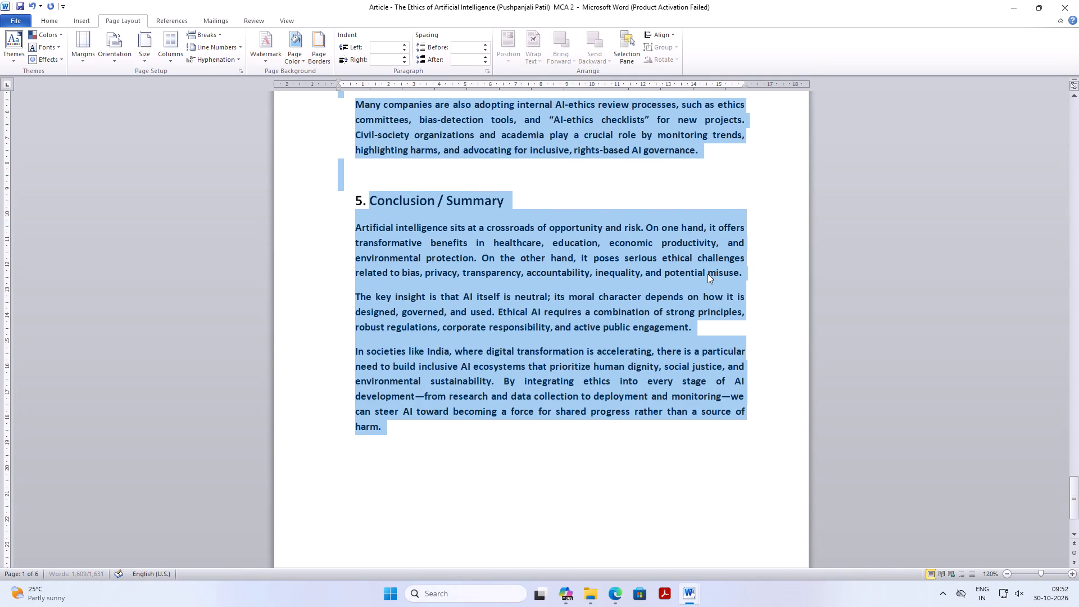
pyautogui.hotkey('ctrl', 'b')
pyautogui.click(692, 411)
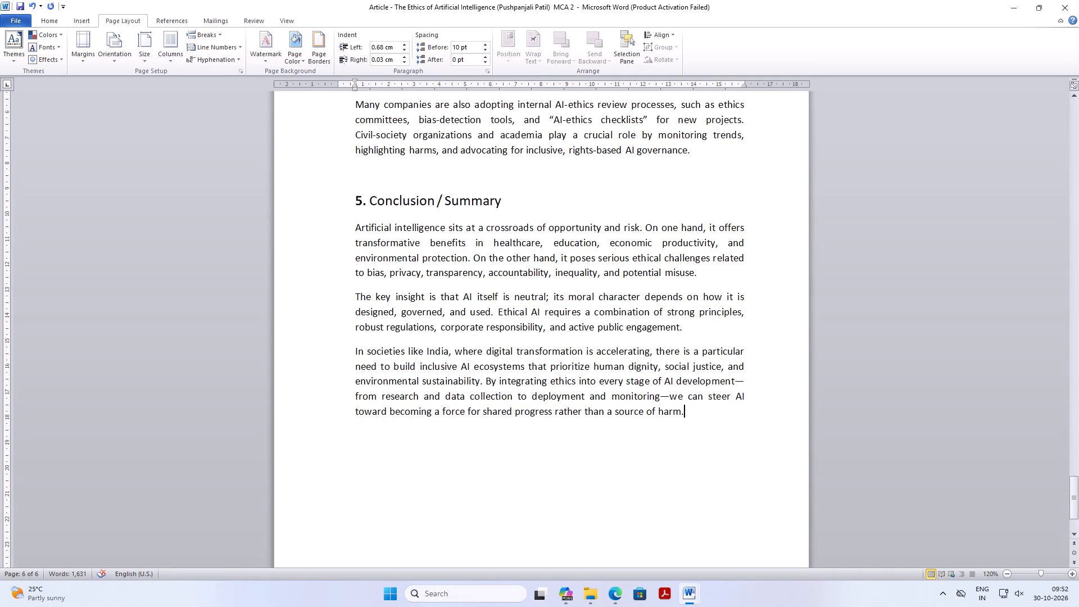
# Copy the entire Ethics of Artificial Intelligence article, from its title through the end of the Conclusion / Summary section.
pyautogui.moveTo(521, 195); pyautogui.dragTo(329, 206)
pyautogui.scroll(10, 655, 263)
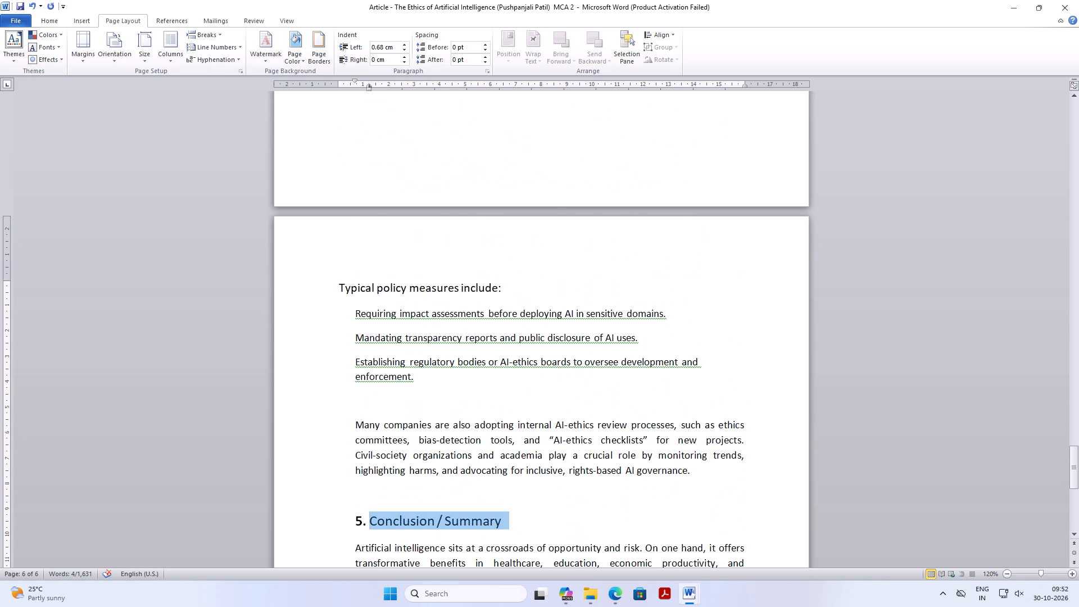
pyautogui.scroll(4, 657, 291)
pyautogui.moveTo(1075, 465); pyautogui.dragTo(1050, 124)
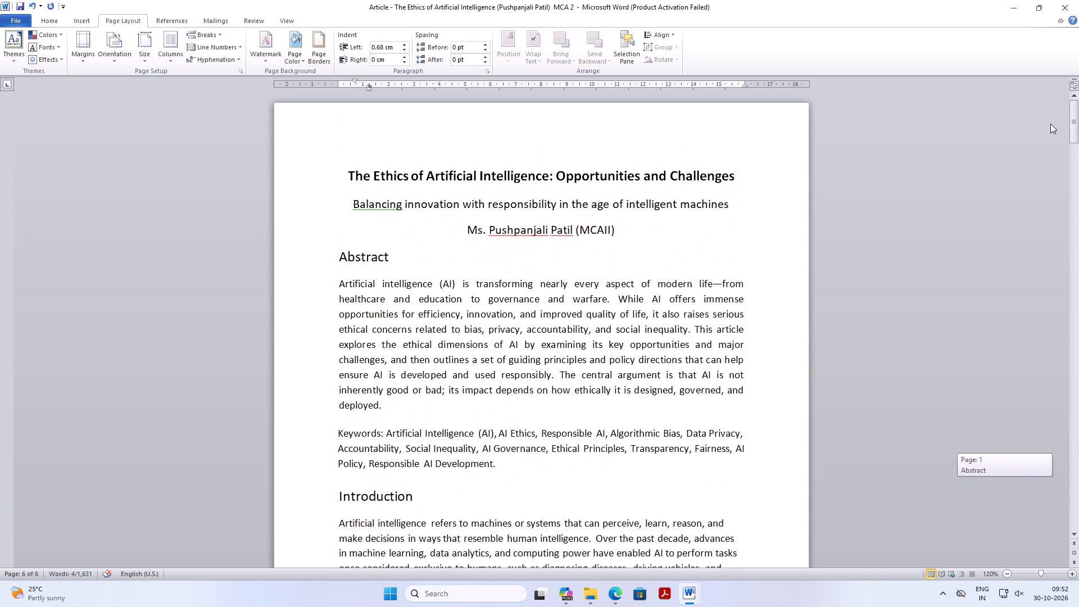
pyautogui.moveTo(1050, 124); pyautogui.dragTo(1051, 123)
pyautogui.moveTo(336, 161); pyautogui.dragTo(514, 606)
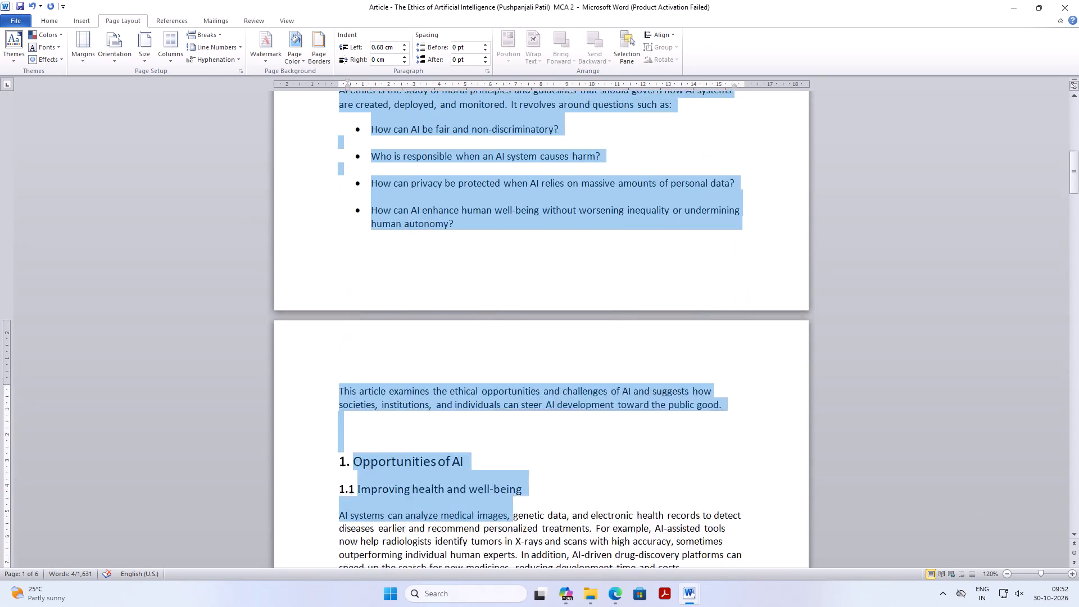
pyautogui.moveTo(514, 606); pyautogui.dragTo(523, 606)
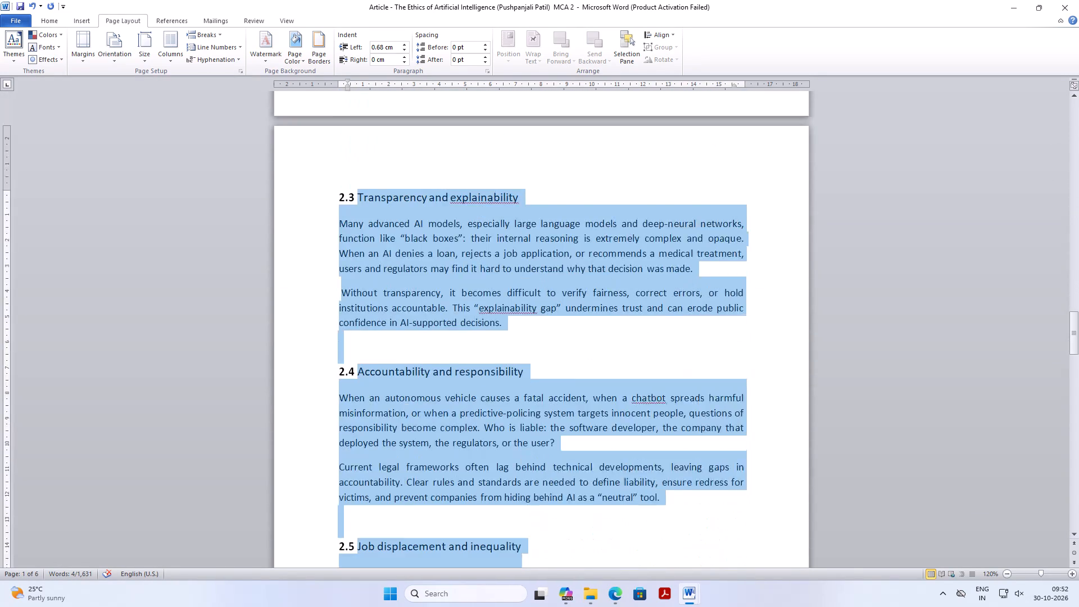
pyautogui.moveTo(523, 606); pyautogui.dragTo(654, 606)
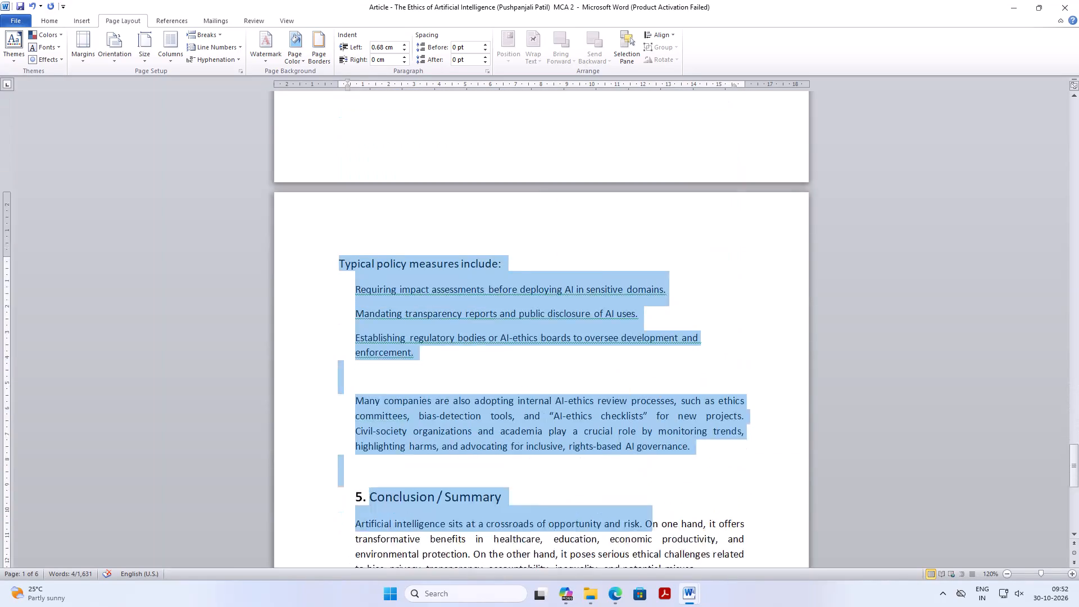
pyautogui.moveTo(654, 606); pyautogui.dragTo(747, 365)
pyautogui.hotkey('ctrl', 'c')
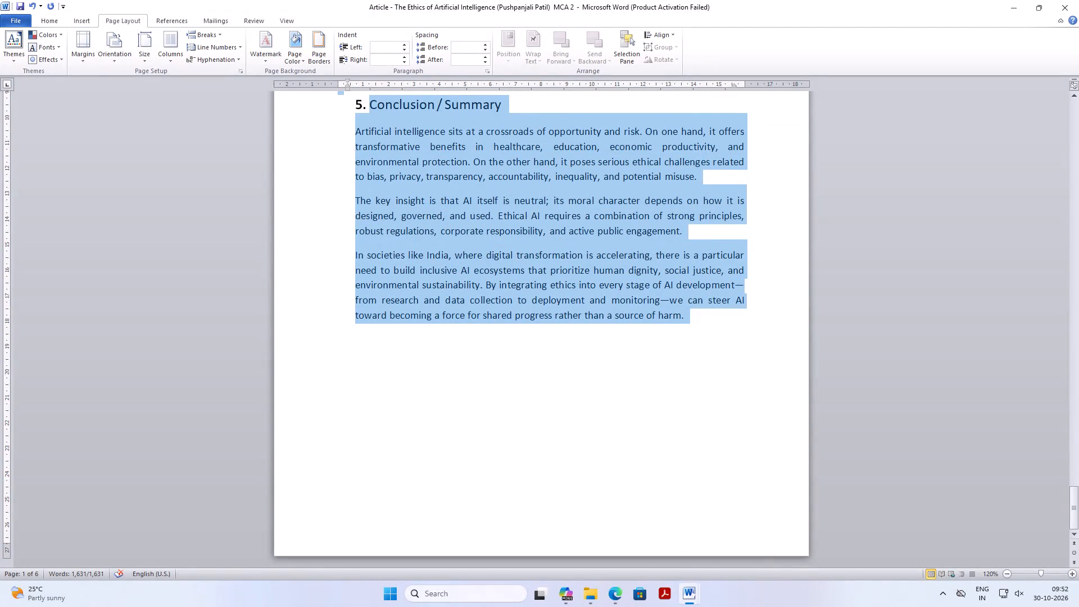
# In the Technical Magazine document, remove the blank lines above the Abstracts of Research Publications by Faculty Members heading.
pyautogui.click(691, 586)
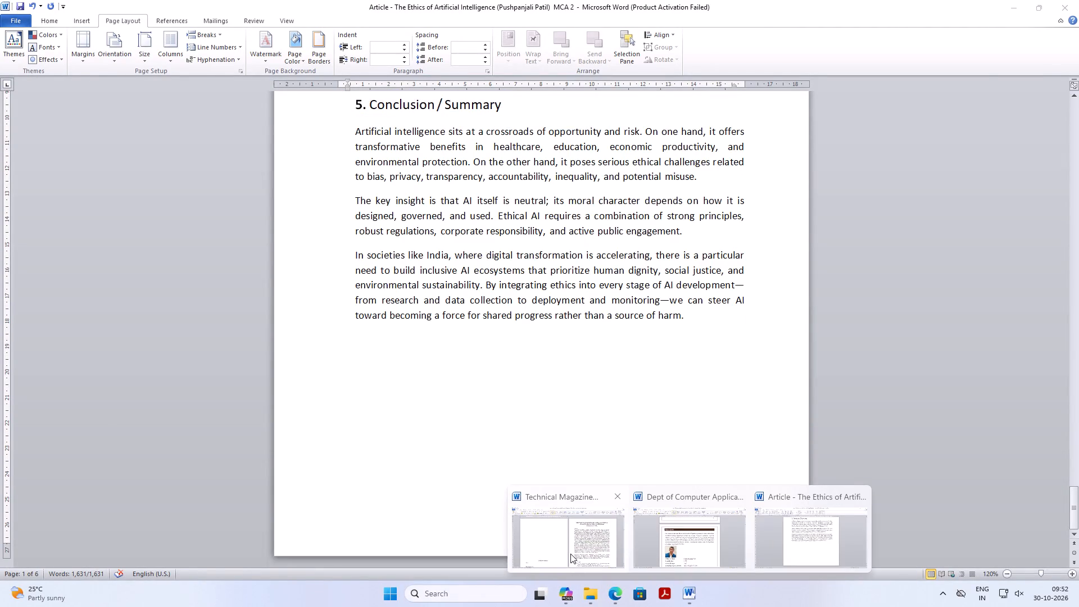
pyautogui.click(570, 554)
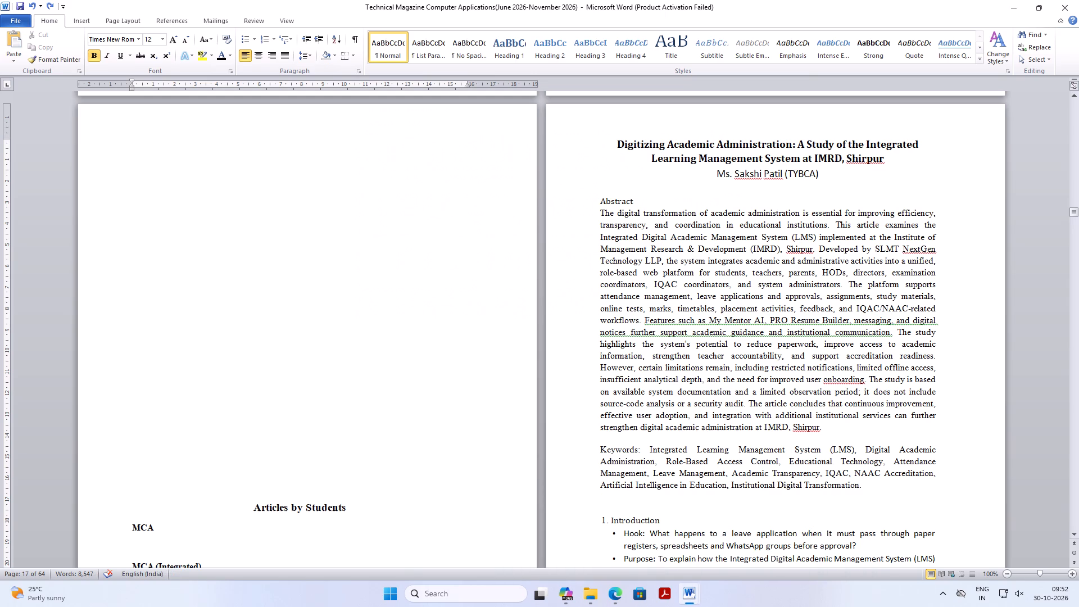
pyautogui.scroll(6, 394, 422)
pyautogui.scroll(-13, 400, 421)
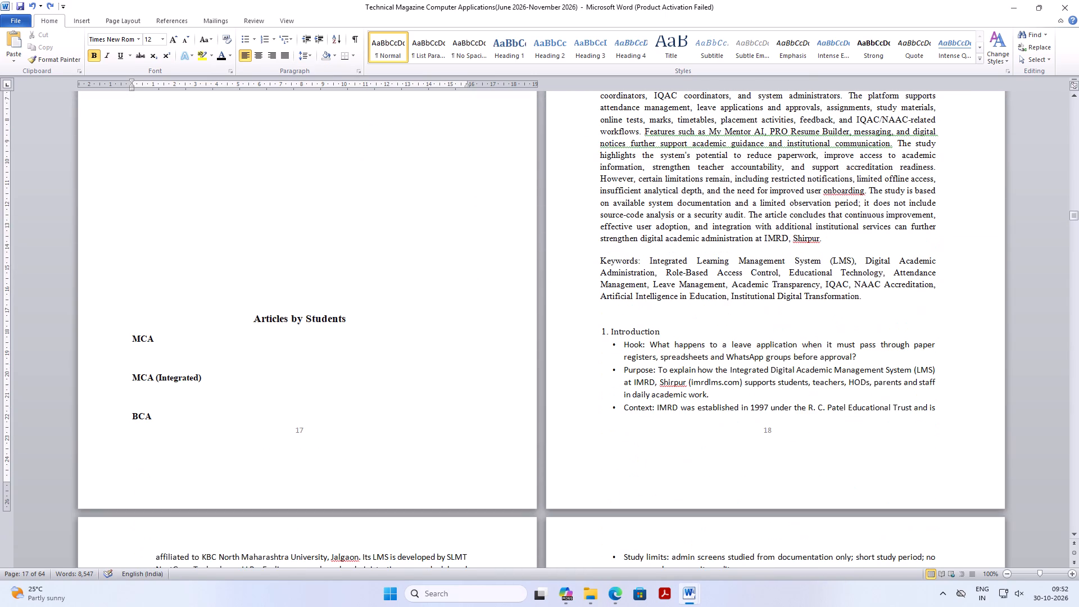
pyautogui.scroll(5, 311, 378)
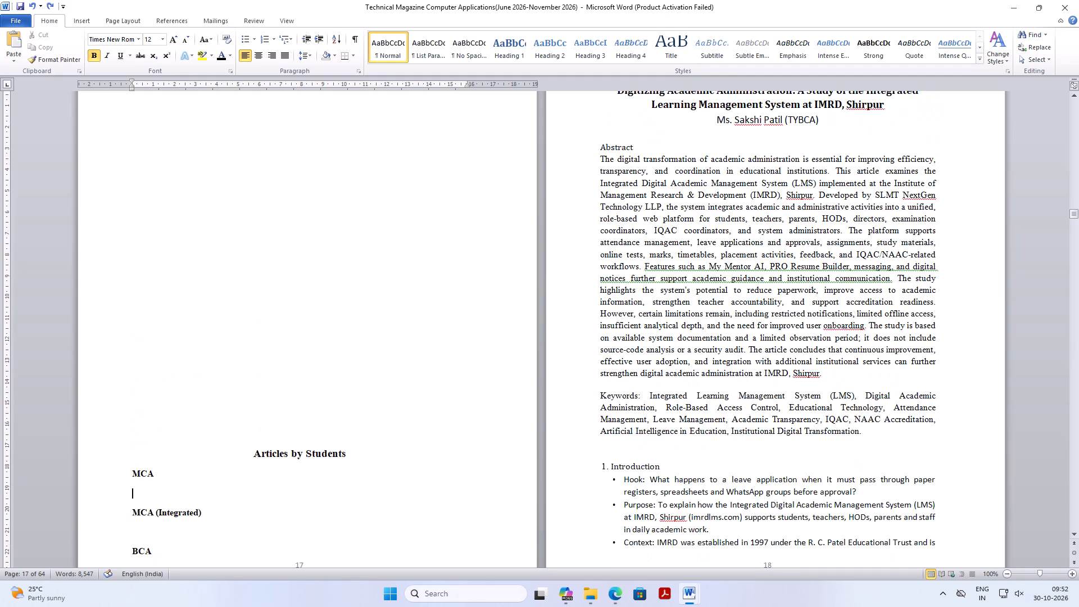
pyautogui.scroll(5, 330, 371)
pyautogui.scroll(-4, 330, 371)
pyautogui.scroll(11, 337, 411)
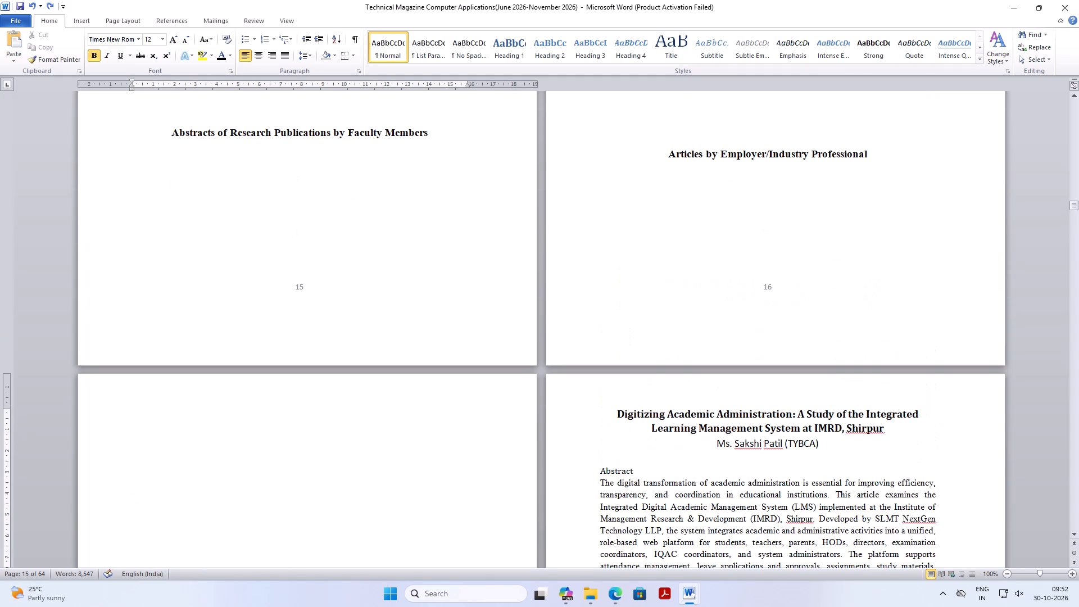
pyautogui.scroll(20, 351, 403)
pyautogui.scroll(13, 351, 403)
pyautogui.scroll(-6, 352, 402)
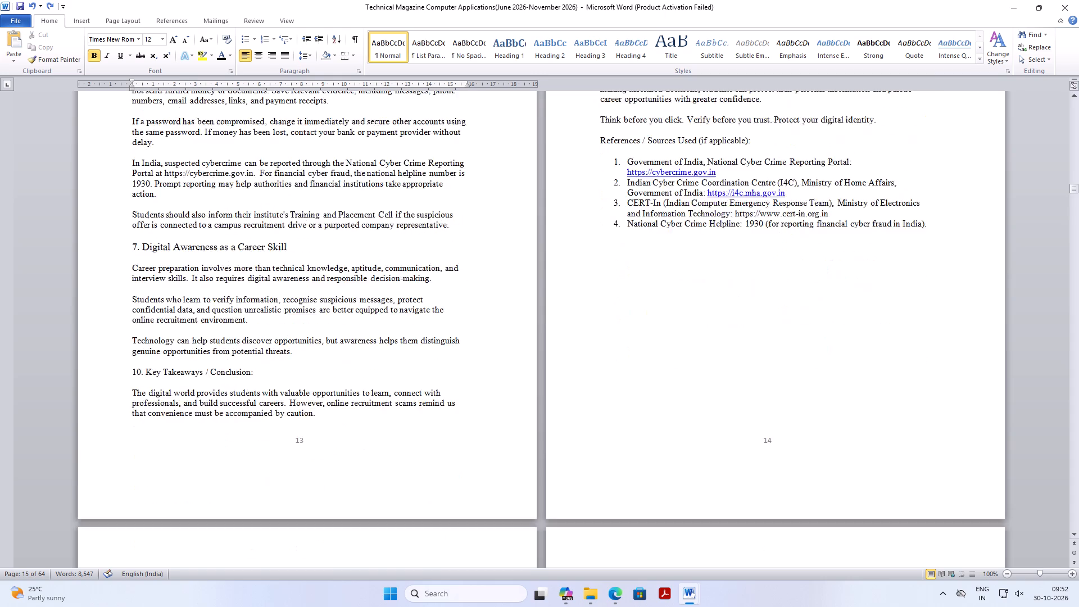
pyautogui.scroll(-17, 352, 402)
pyautogui.click(255, 367)
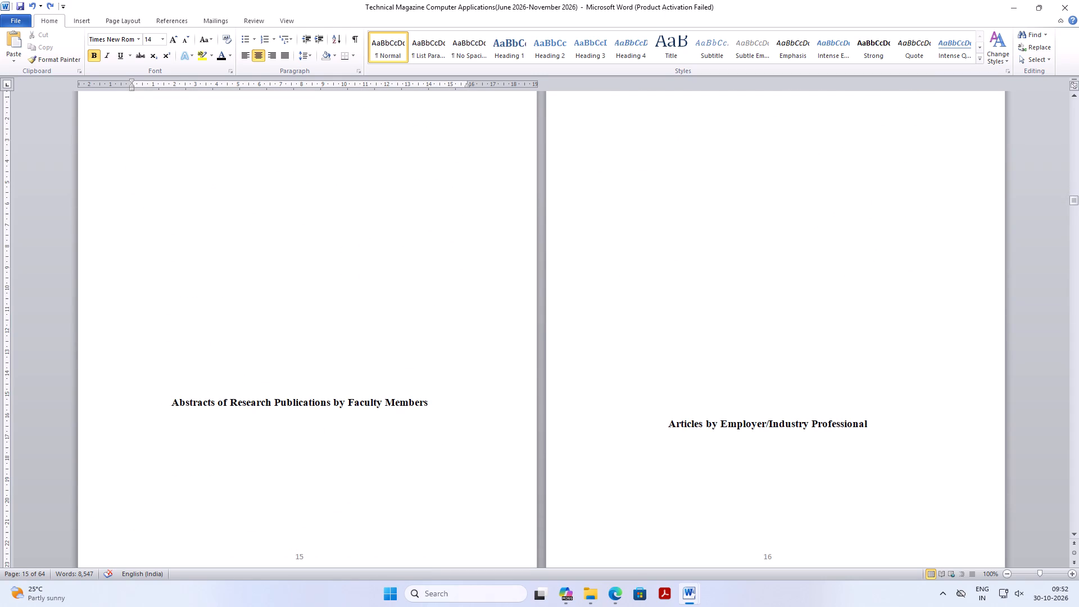
pyautogui.press('BackSpace')
pyautogui.press('BackSpace')
pyautogui.press('BackSpace')
pyautogui.press('BackSpace')
pyautogui.press('BackSpace')
pyautogui.press('BackSpace')
pyautogui.press('BackSpace')
pyautogui.press('BackSpace')
pyautogui.press('BackSpace')
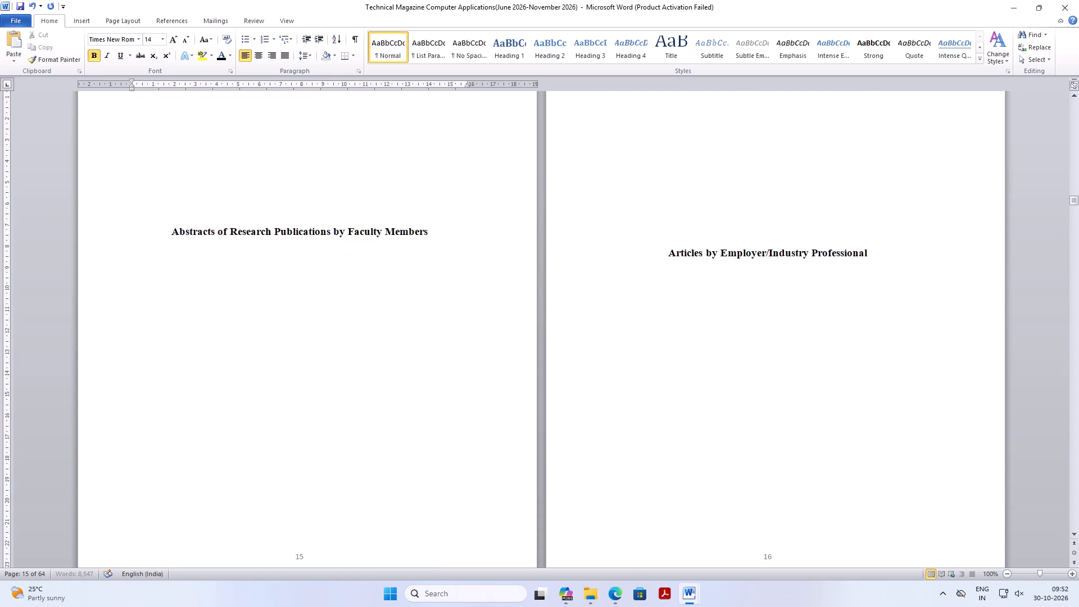
pyautogui.scroll(5, 297, 387)
pyautogui.press('BackSpace')
pyautogui.press('BackSpace')
pyautogui.press('BackSpace')
pyautogui.press('BackSpace')
pyautogui.press('BackSpace')
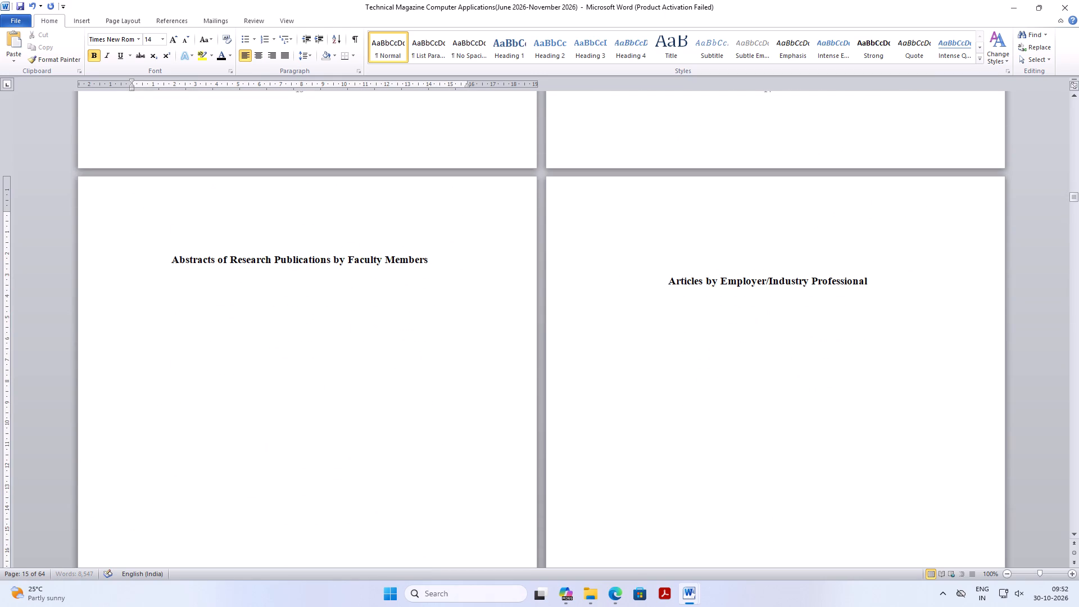
pyautogui.click(226, 239)
pyautogui.press('BackSpace')
pyautogui.press('BackSpace')
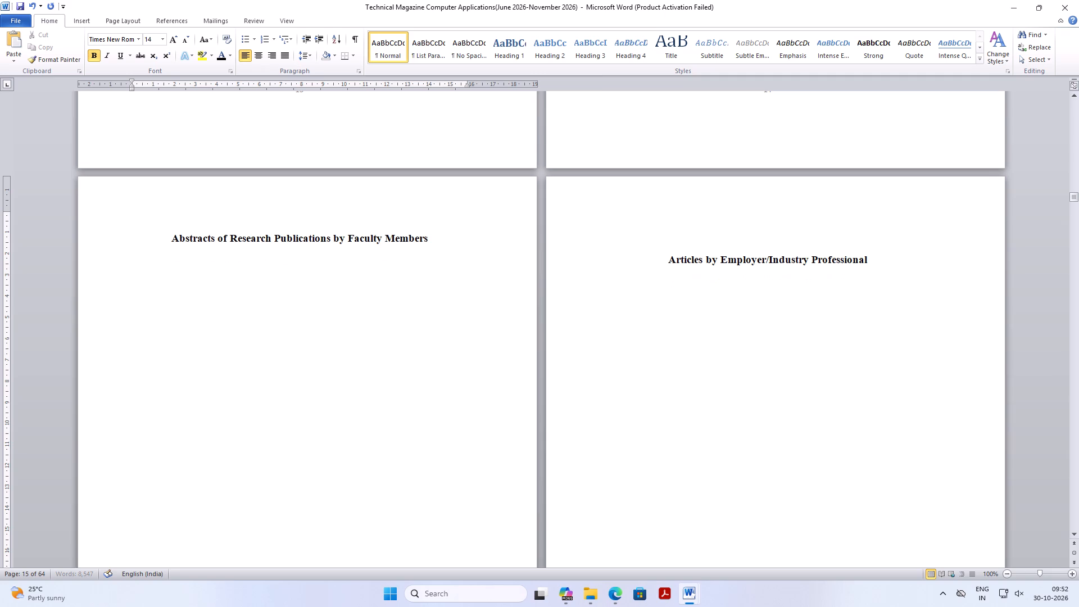
pyautogui.press('BackSpace')
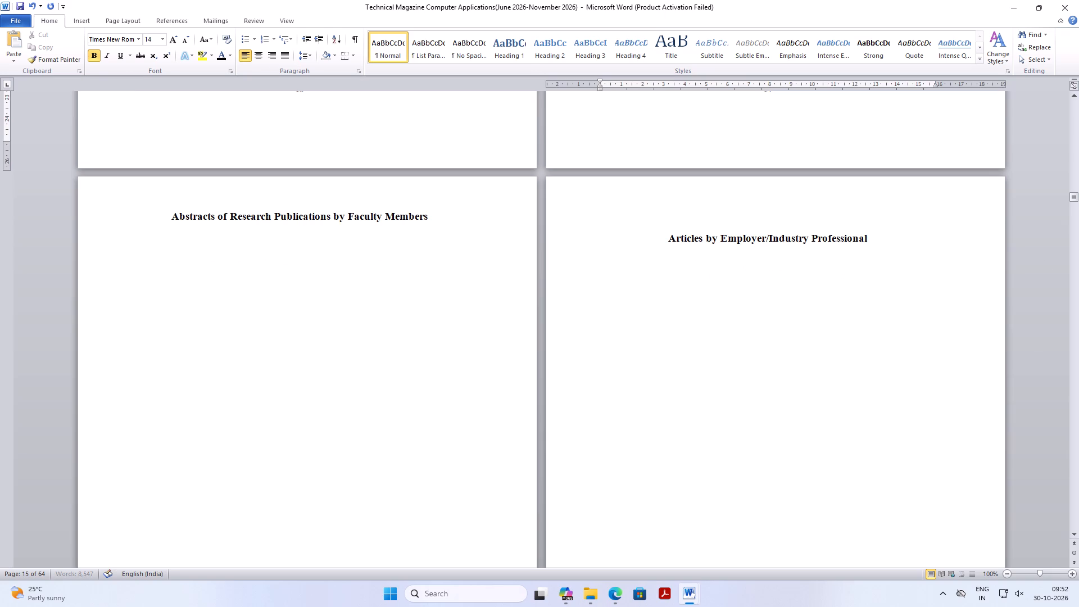
# Remove the blank lines above the Articles by Employer/Industry Professional and Articles by Students headings.
pyautogui.click(752, 215)
pyautogui.press('BackSpace')
pyautogui.press('BackSpace')
pyautogui.scroll(-16, 747, 218)
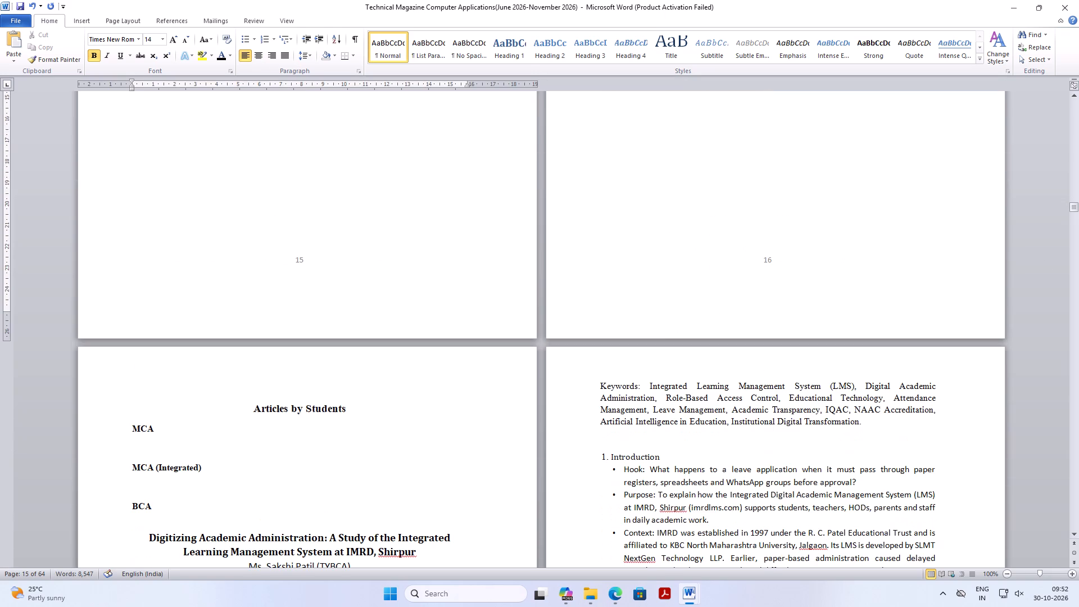
pyautogui.scroll(-3, 40, 523)
pyautogui.click(269, 307)
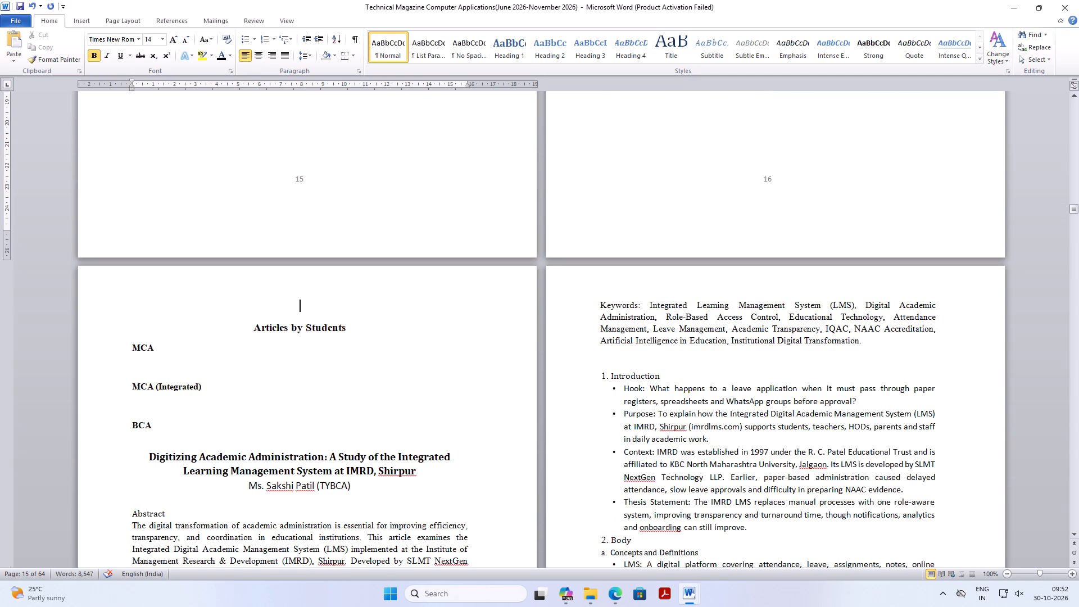
pyautogui.press('BackSpace')
pyautogui.press('BackSpace')
# Add a line under the MCA heading of Articles by Students and paste the copied article there.
pyautogui.click(182, 335)
pyautogui.press('Return')
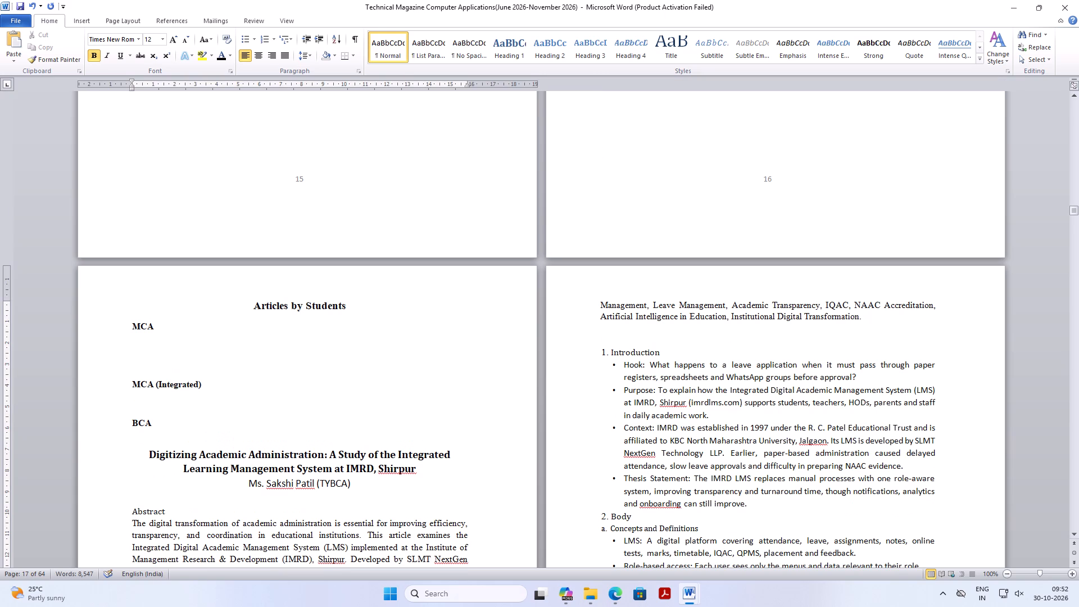
pyautogui.hotkey('ctrl', 'v')
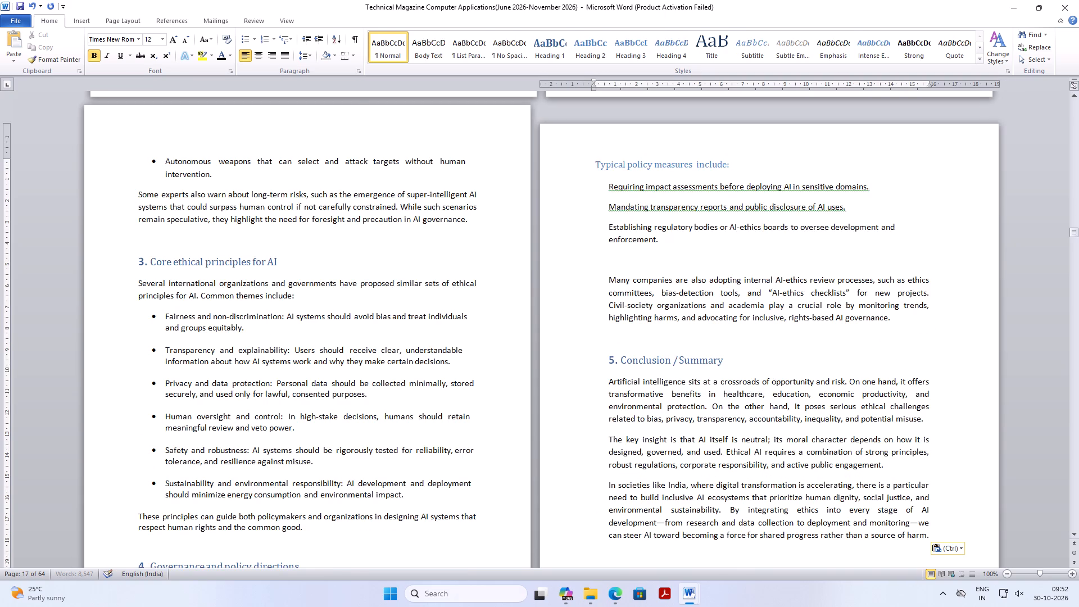
# Remove the blank lines above the Articles by Employer/Industry Professional heading on the page before the pasted article.
pyautogui.scroll(20, 209, 349)
pyautogui.scroll(20, 209, 349)
pyautogui.scroll(1, 209, 349)
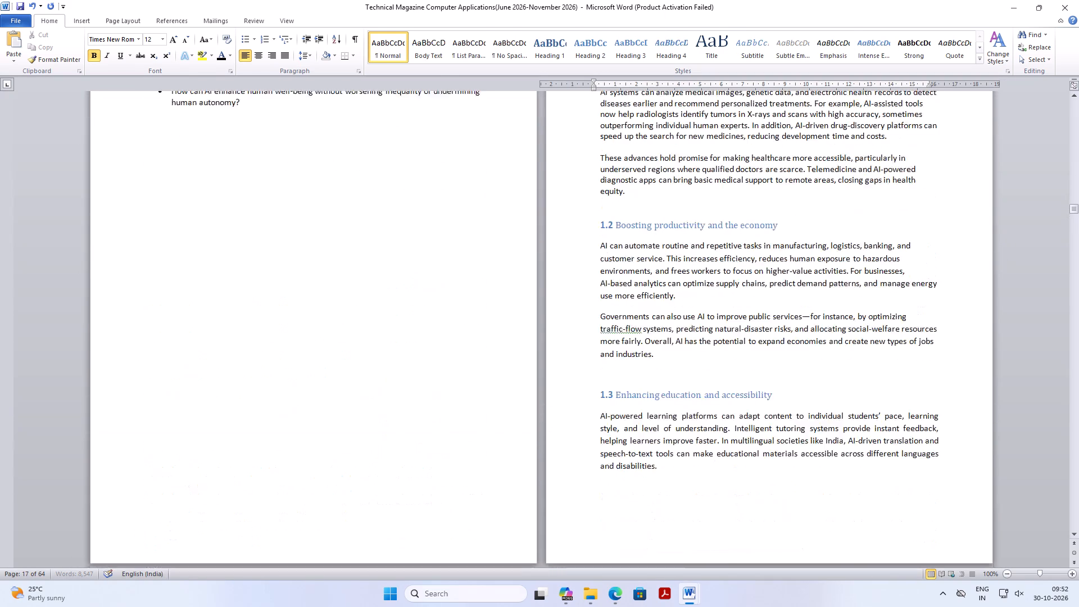
pyautogui.scroll(13, 264, 269)
pyautogui.scroll(-10, 269, 269)
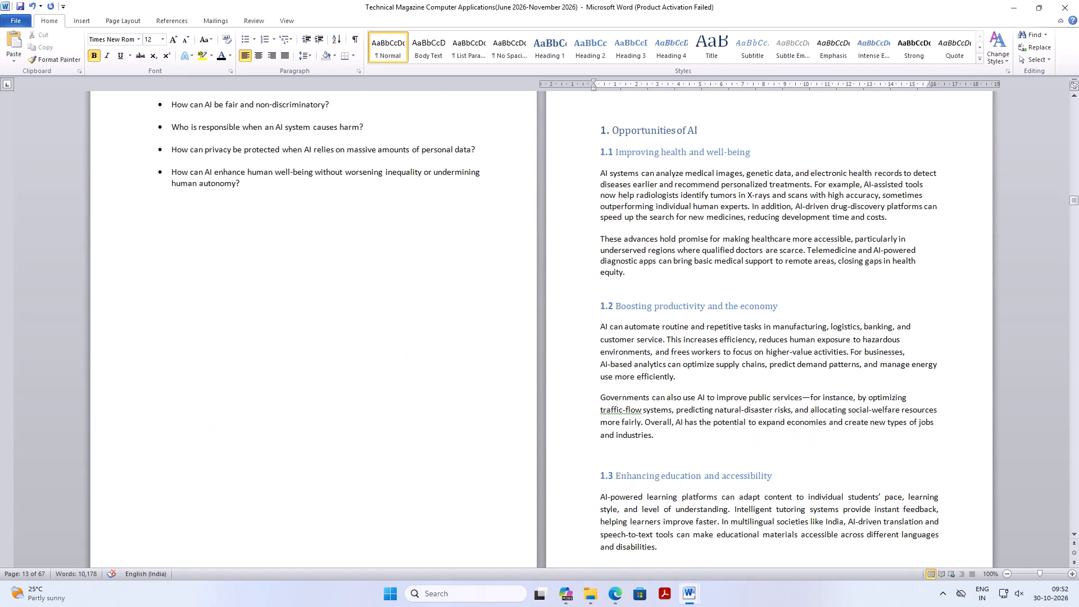
pyautogui.click(231, 452)
pyautogui.scroll(20, 375, 460)
pyautogui.scroll(3, 375, 460)
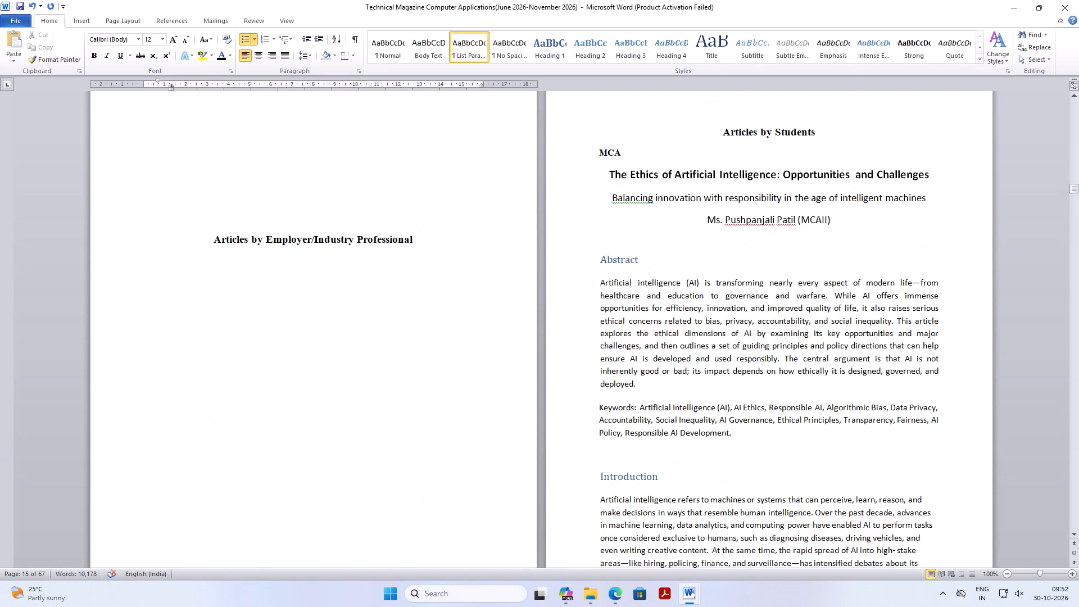
pyautogui.scroll(8, 383, 441)
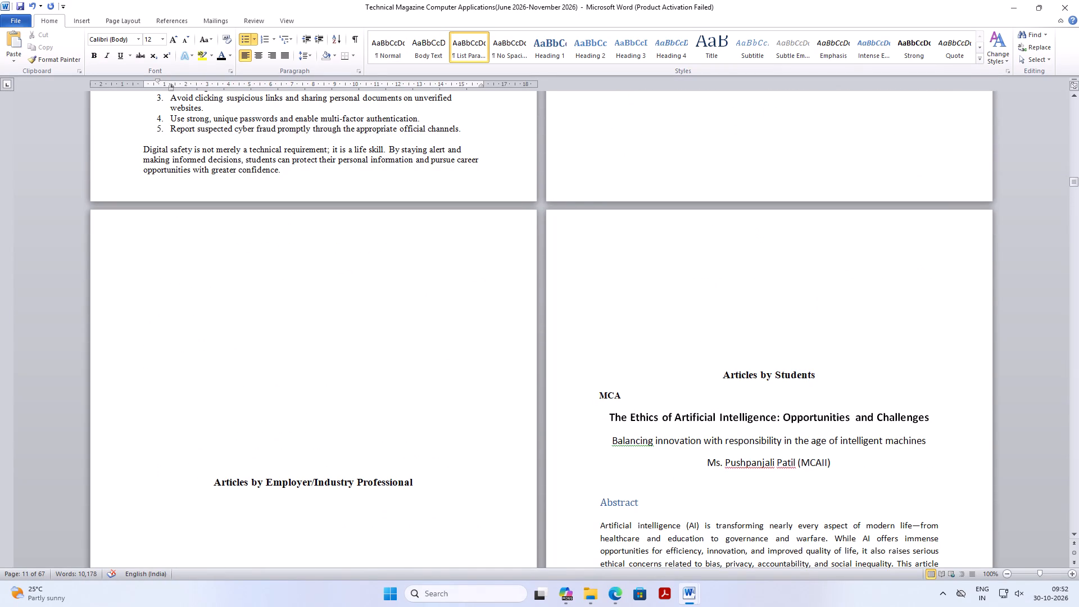
pyautogui.click(367, 453)
pyautogui.click(366, 467)
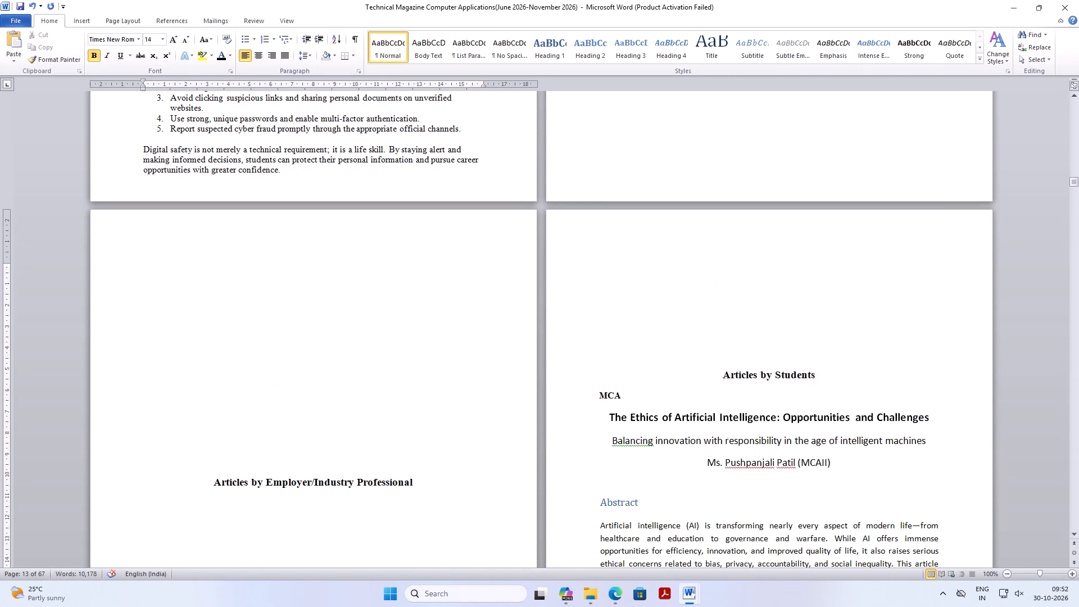
pyautogui.press('BackSpace')
pyautogui.press('BackSpace')
pyautogui.press('BackSpace')
pyautogui.press('BackSpace')
pyautogui.press('BackSpace')
pyautogui.press('BackSpace')
pyautogui.press('BackSpace')
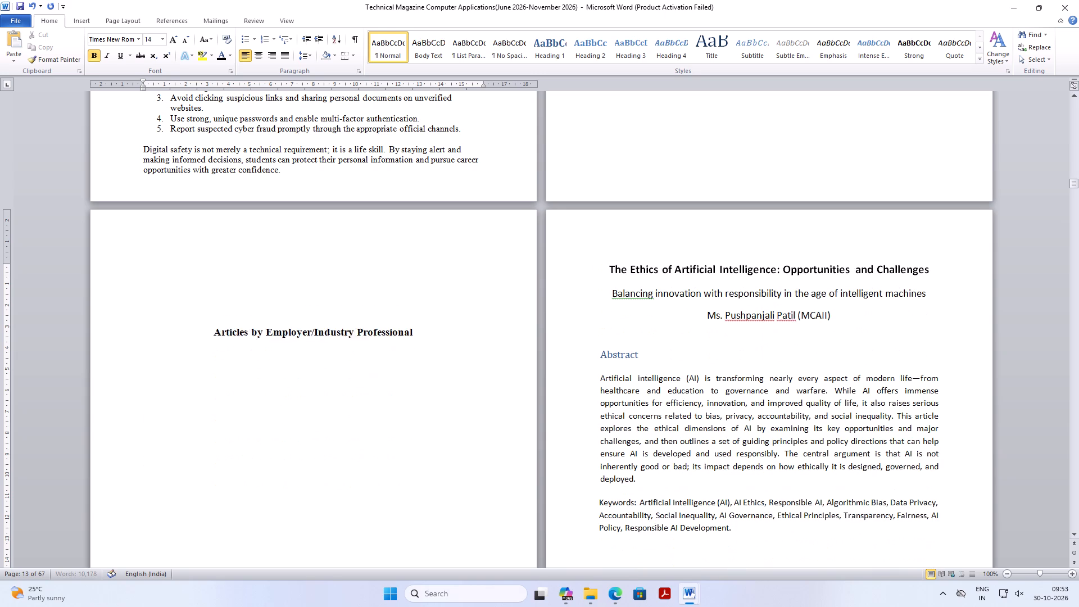
pyautogui.press('BackSpace')
pyautogui.press('BackSpace')
pyautogui.press('BackSpace')
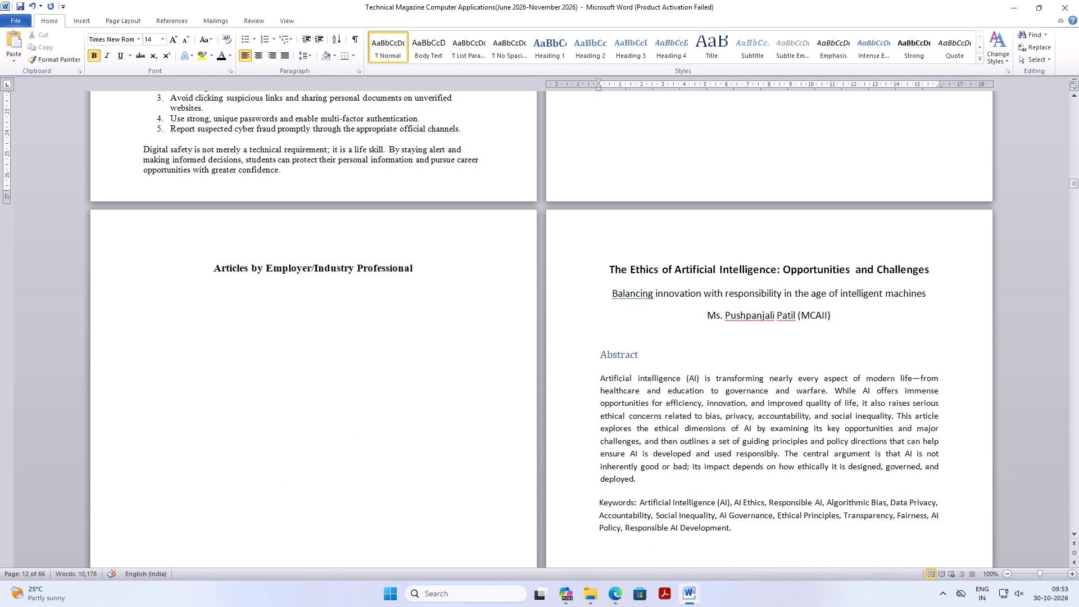
# Format the pasted article's title and its "Balancing innovation with responsibility" subtitle as bold Times New Roman, size 12.
pyautogui.moveTo(610, 268); pyautogui.dragTo(1078, 239)
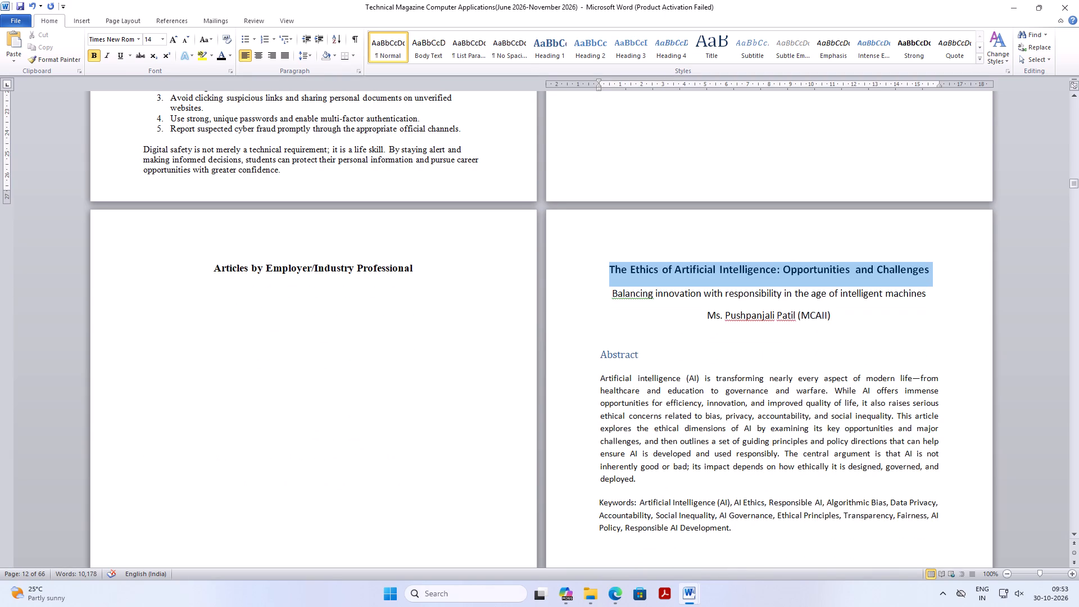
pyautogui.moveTo(1078, 239); pyautogui.dragTo(1078, 297)
pyautogui.hotkey('ctrl', 'b')
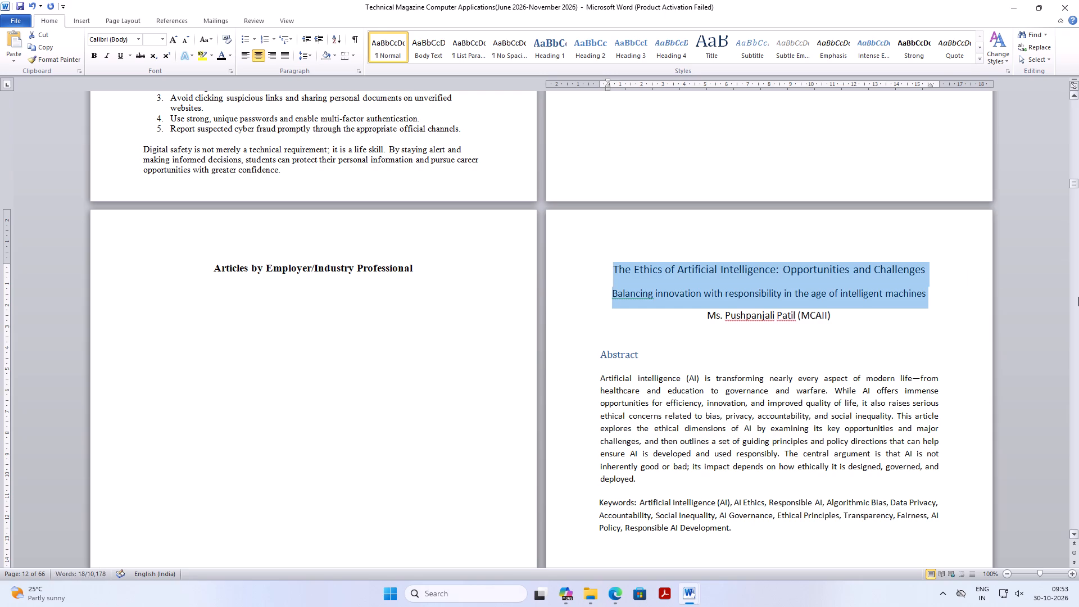
pyautogui.hotkey('ctrl', 'b')
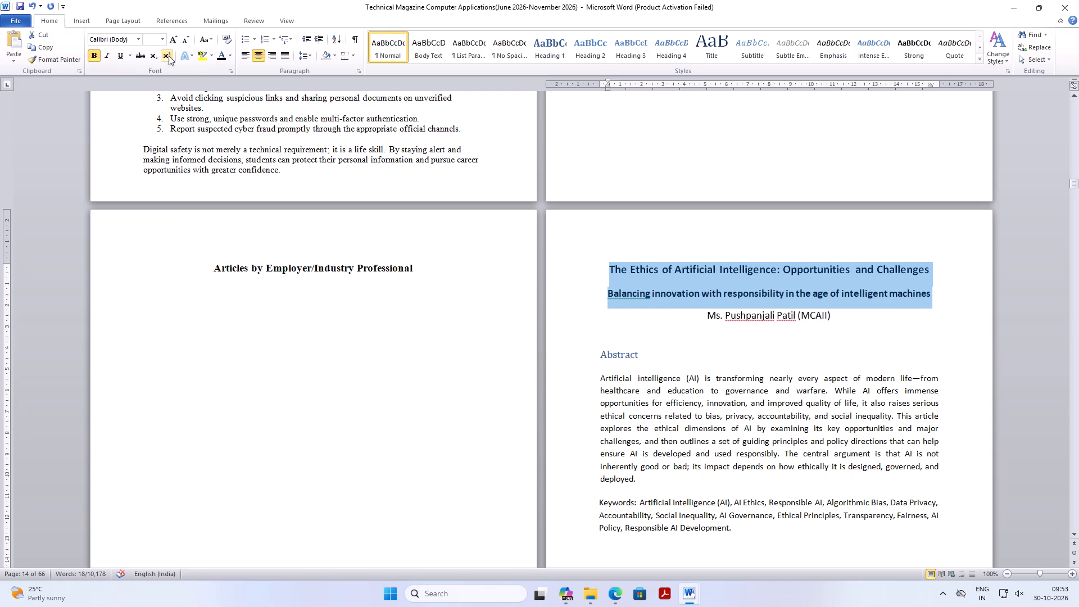
pyautogui.click(119, 38)
pyautogui.write('ti')
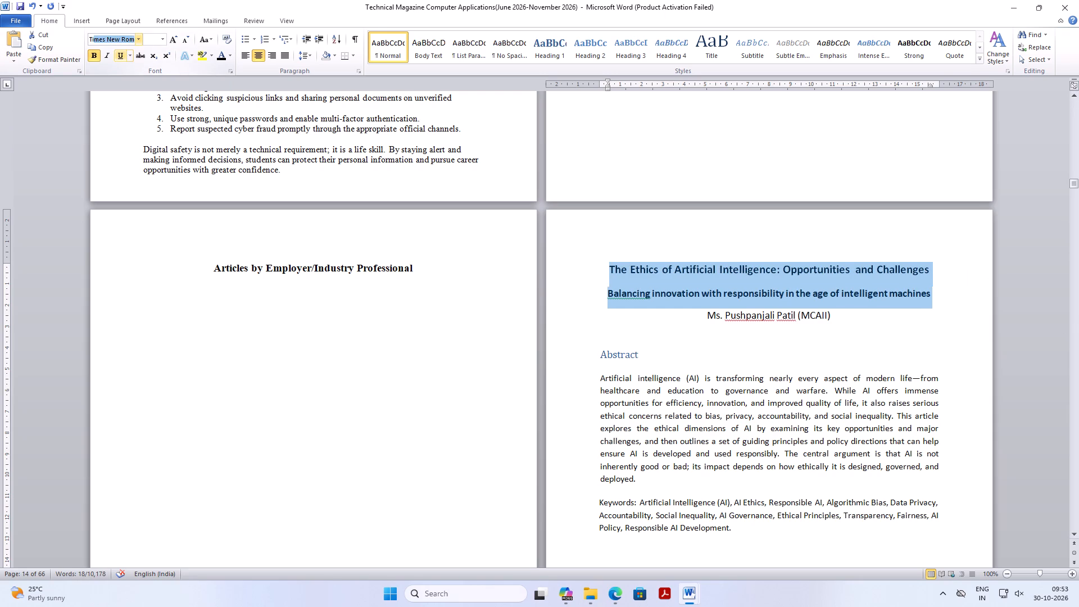
pyautogui.press('Return')
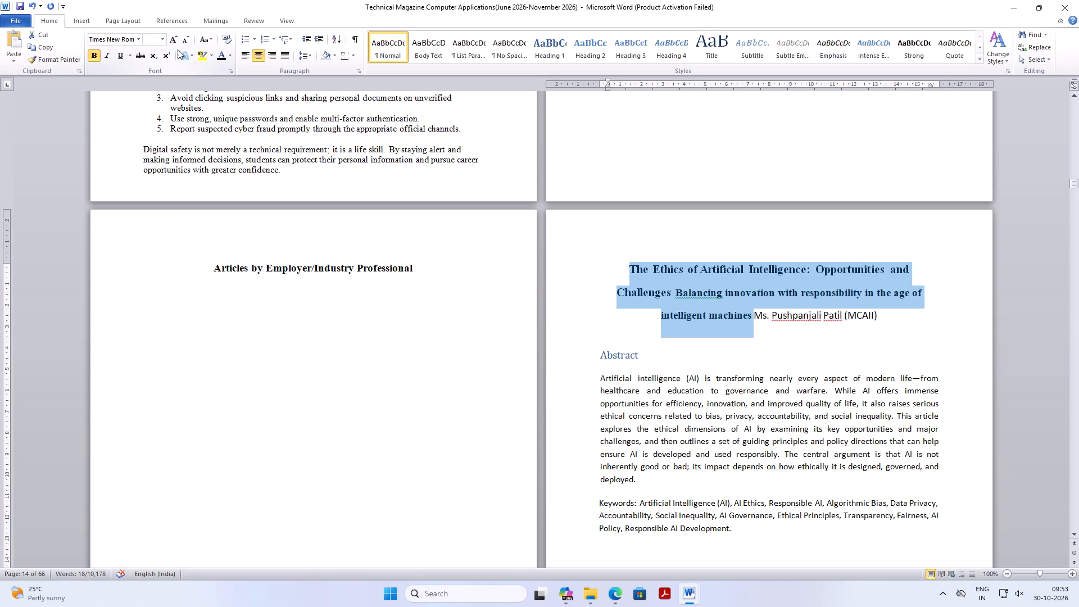
pyautogui.click(152, 40)
pyautogui.write('12')
pyautogui.press('Return')
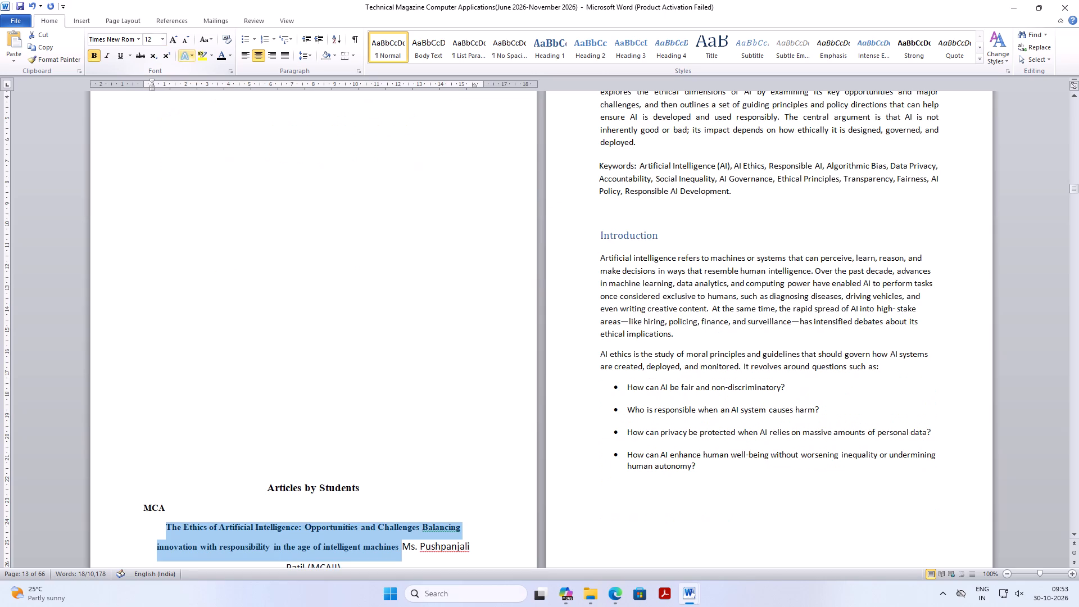
# Increase the font size of the AI ethics article's title and subtitle to 14.
pyautogui.scroll(-1, 520, 288)
pyautogui.scroll(-3, 443, 366)
pyautogui.scroll(-2, 418, 438)
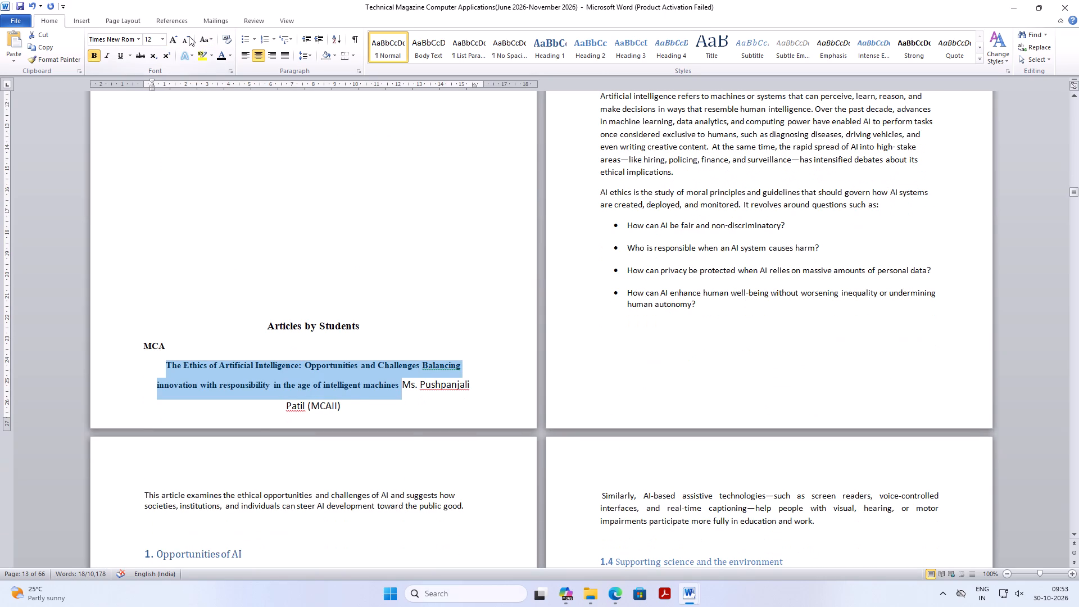
pyautogui.click(172, 39)
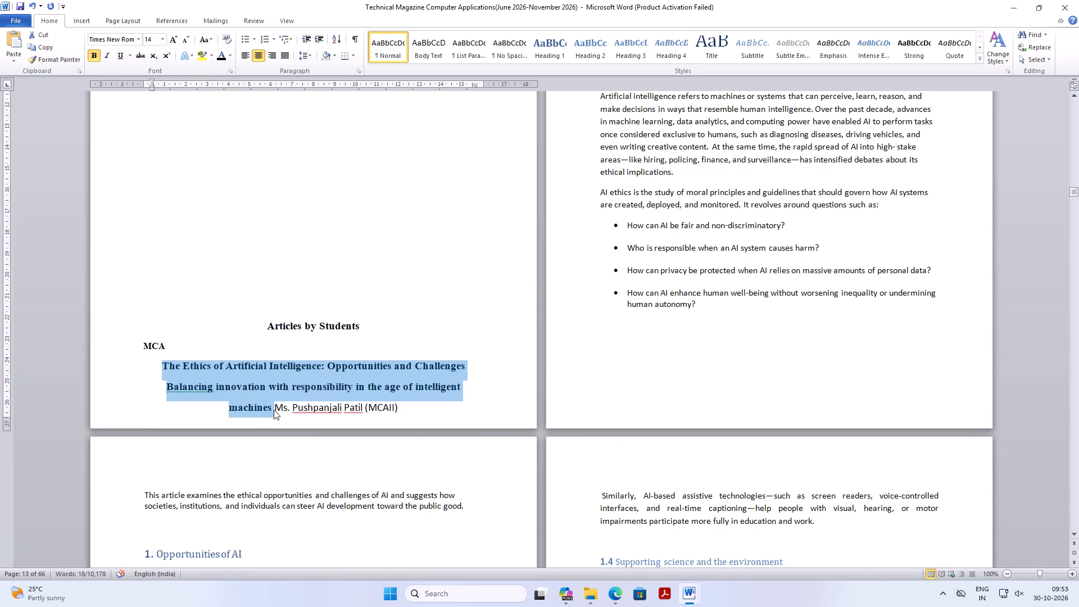
# Move the student author's name onto its own line below the AI ethics article's subtitle.
pyautogui.click(274, 410)
pyautogui.press('Return')
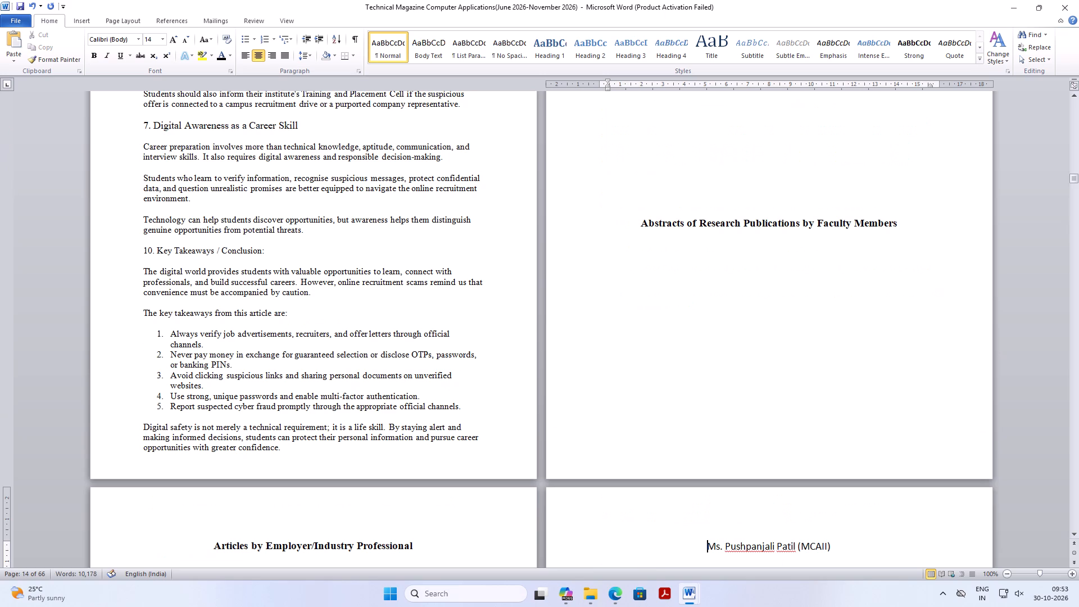
# Insert blank lines above the Abstracts of Research Publications by Faculty Members heading to push it onto a new page.
pyautogui.scroll(-5, 752, 292)
pyautogui.scroll(4, 754, 296)
pyautogui.scroll(-5, 755, 296)
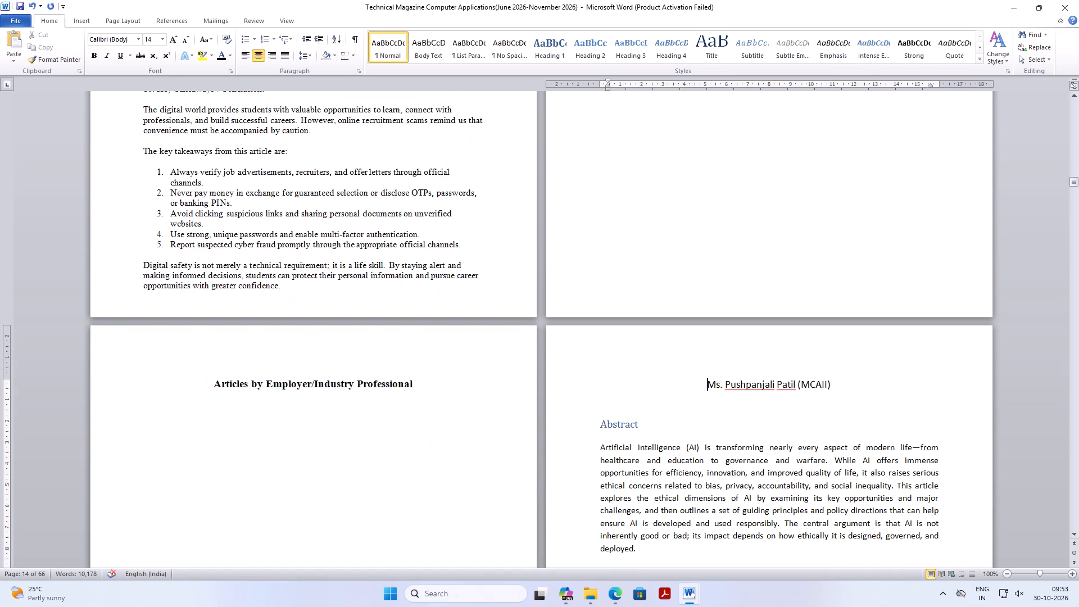
pyautogui.scroll(4, 755, 296)
pyautogui.scroll(-18, 755, 296)
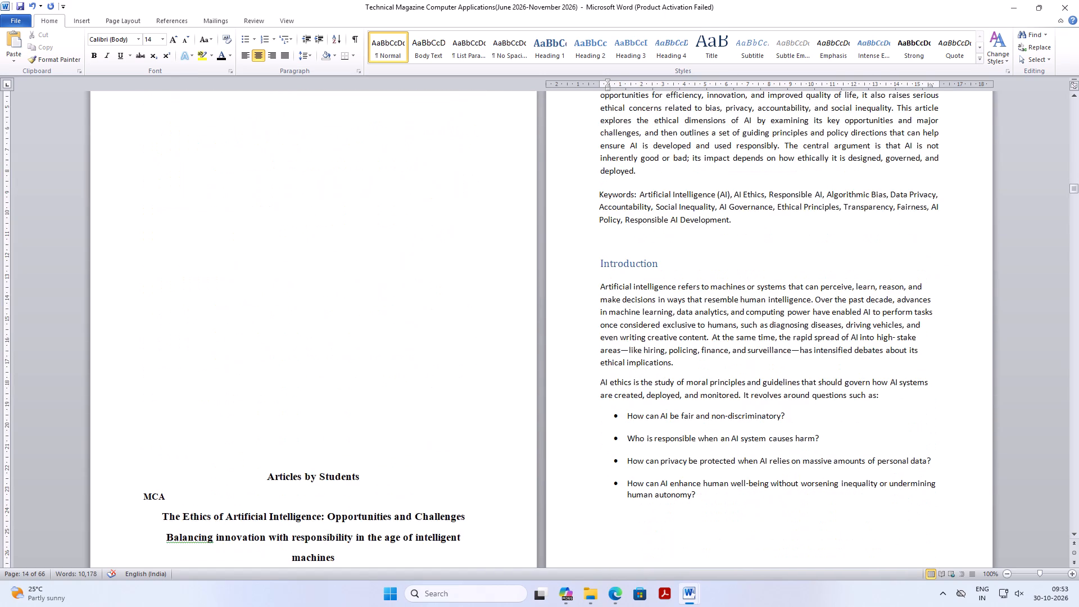
pyautogui.scroll(17, 763, 298)
pyautogui.scroll(-1, 763, 298)
pyautogui.scroll(3, 763, 298)
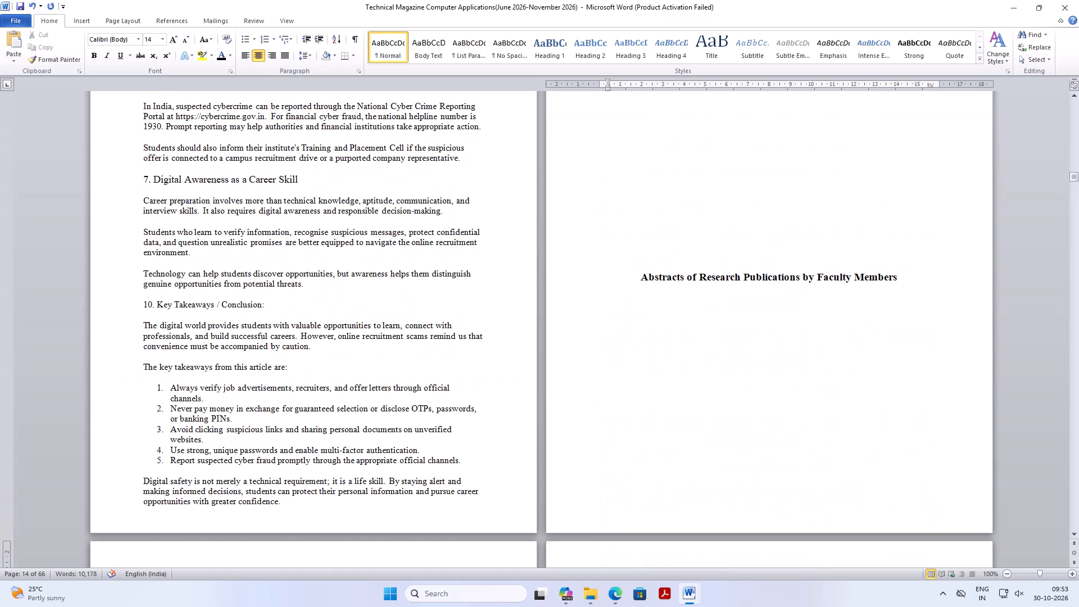
pyautogui.scroll(6, 763, 298)
pyautogui.click(739, 325)
pyautogui.press('Return')
pyautogui.press('Return')
pyautogui.press('Return')
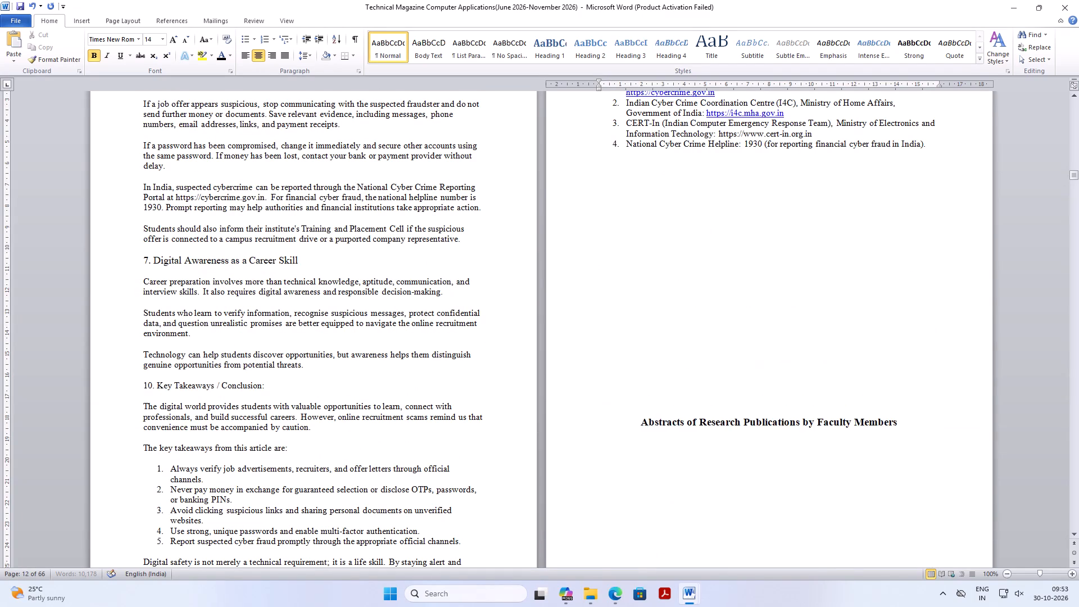
pyautogui.press('Return')
pyautogui.press('Return')
pyautogui.press('Return')
pyautogui.press('Return')
pyautogui.press('Return')
pyautogui.press('Return')
pyautogui.press('Return')
pyautogui.press('Return')
pyautogui.press('Return')
pyautogui.scroll(-19, 761, 372)
# Insert blank lines above the Articles by Employer/Industry Professional heading to push it onto the following page.
pyautogui.click(337, 347)
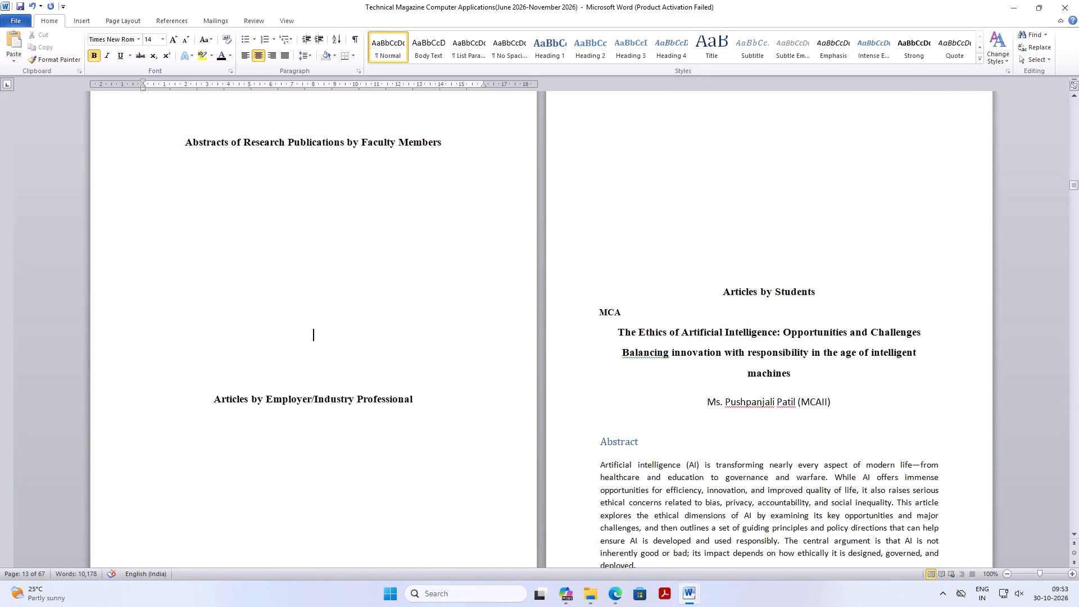
pyautogui.press('Return')
pyautogui.press('Return')
pyautogui.press('Return')
pyautogui.press('Return')
pyautogui.press('Return')
pyautogui.press('Return')
pyautogui.press('Return')
pyautogui.press('Return')
pyautogui.press('Return')
pyautogui.press('Return')
pyautogui.press('Return')
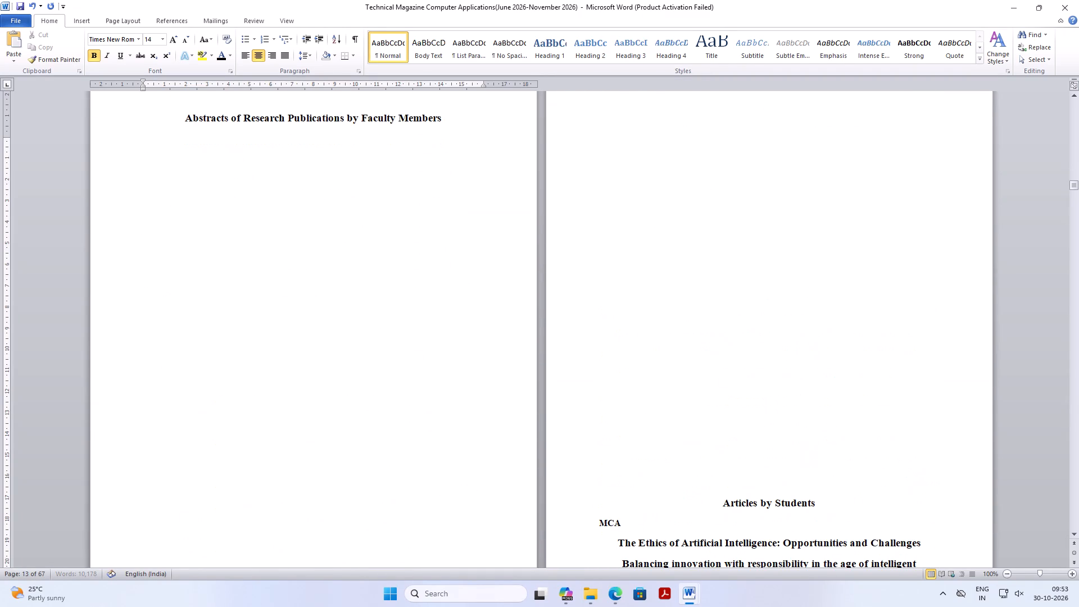
pyautogui.press('Return')
pyautogui.press('Return')
pyautogui.scroll(-2, 458, 428)
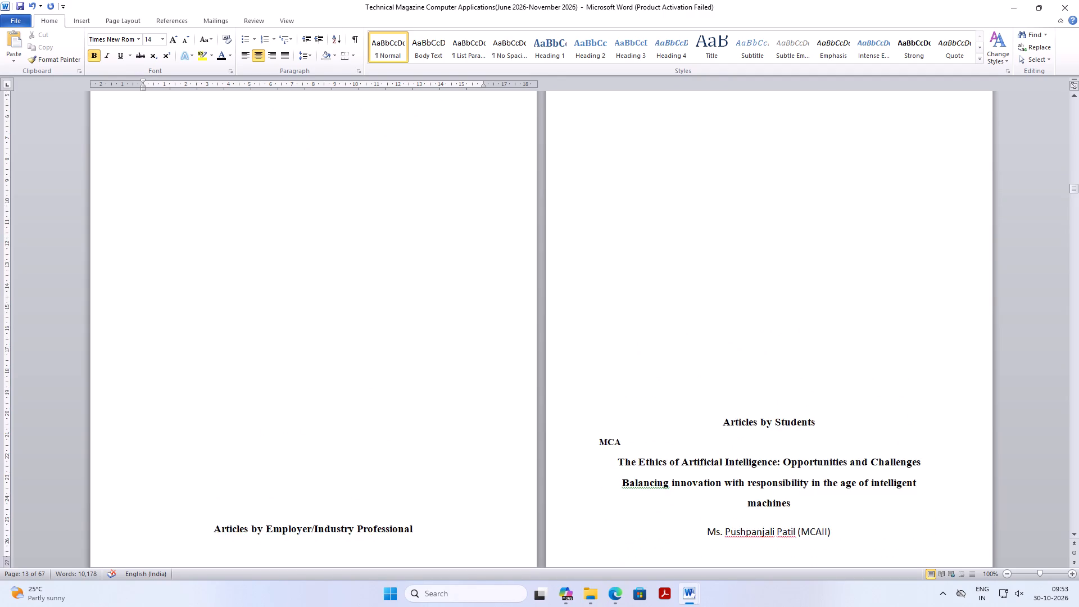
pyautogui.scroll(-3, 506, 524)
pyautogui.press('Return')
pyautogui.press('Return')
pyautogui.scroll(2, 742, 502)
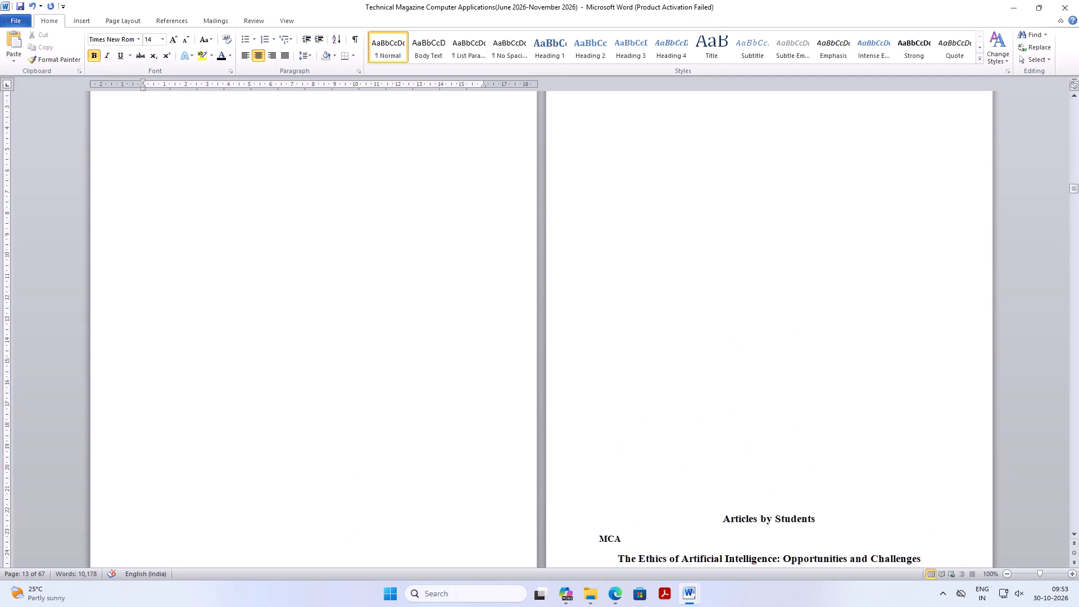
pyautogui.scroll(7, 743, 502)
pyautogui.scroll(-4, 881, 465)
# Insert blank lines above the Articles by Students heading so the section starts at the top of a new page.
pyautogui.click(799, 375)
pyautogui.scroll(-3, 819, 383)
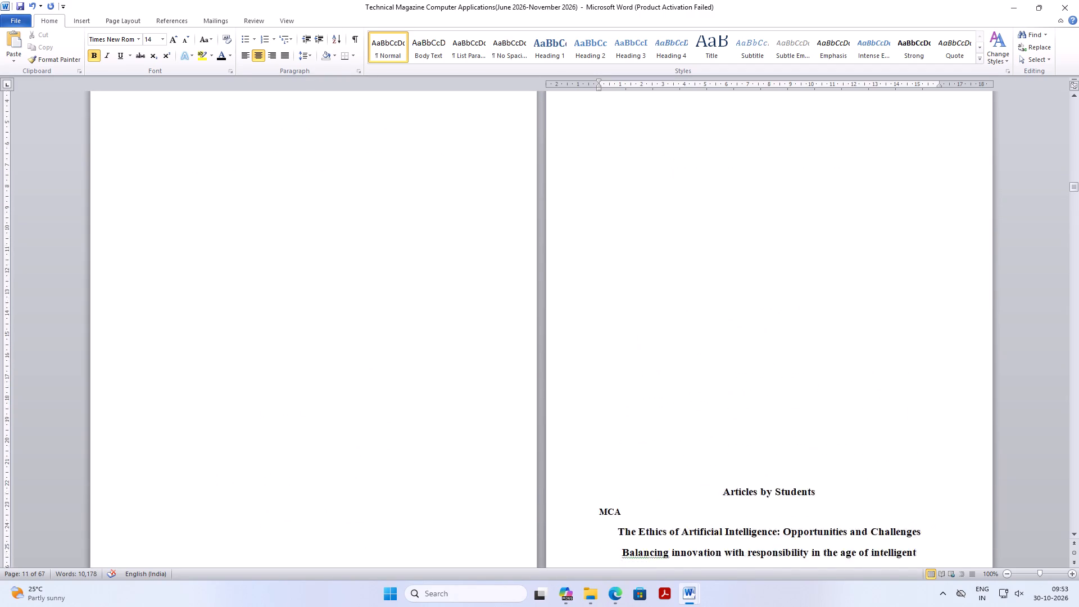
pyautogui.scroll(-3, 819, 383)
pyautogui.click(810, 354)
pyautogui.press('Return')
pyautogui.press('Return')
pyautogui.press('Return')
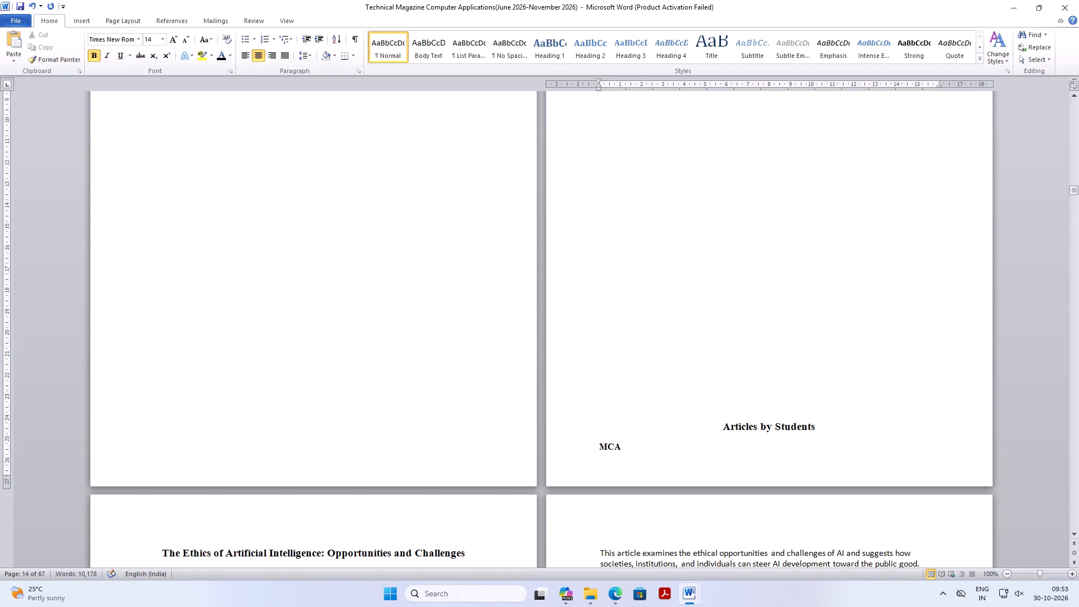
pyautogui.press('Return')
pyautogui.press('Return')
pyautogui.scroll(-6, 810, 346)
pyautogui.scroll(-4, 176, 399)
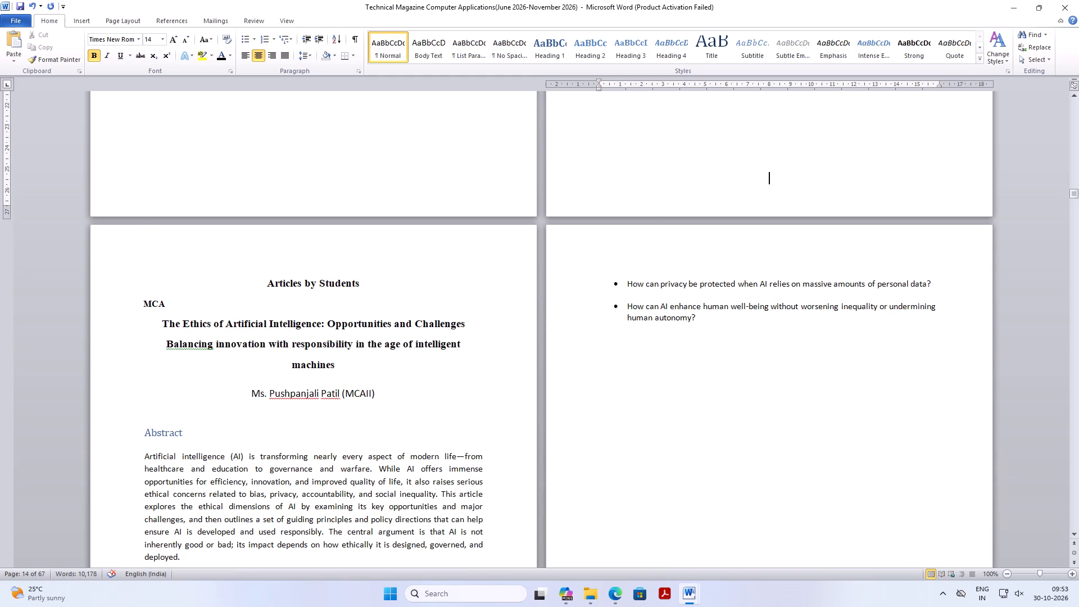
# Try to pull the "This article examines the ethical opportunities" paragraph up to the preceding bulleted questions by deleting backward from its start.
pyautogui.scroll(-3, 385, 410)
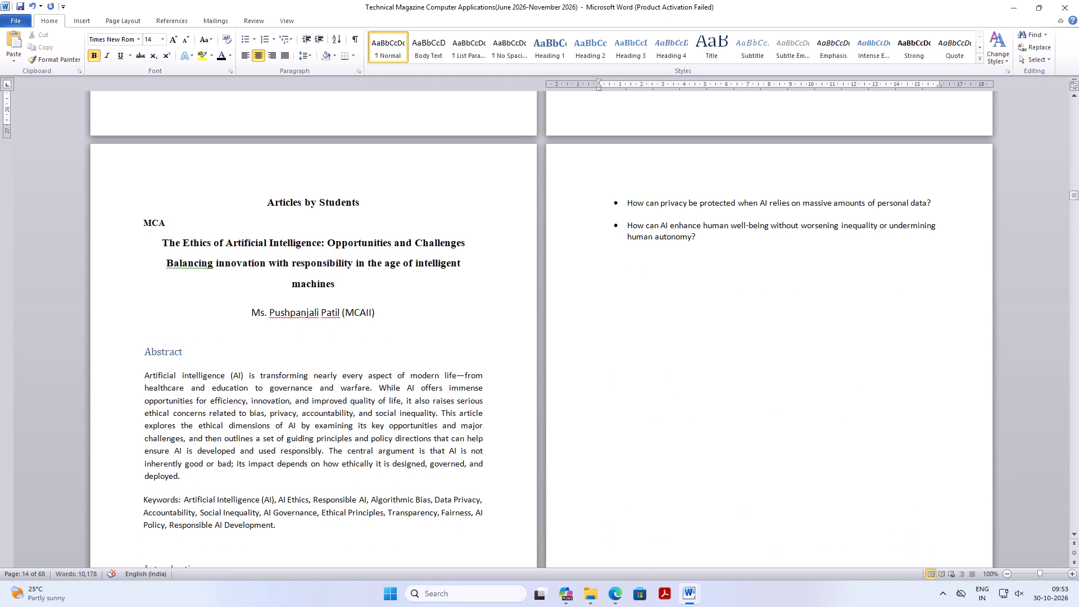
pyautogui.scroll(-5, 333, 341)
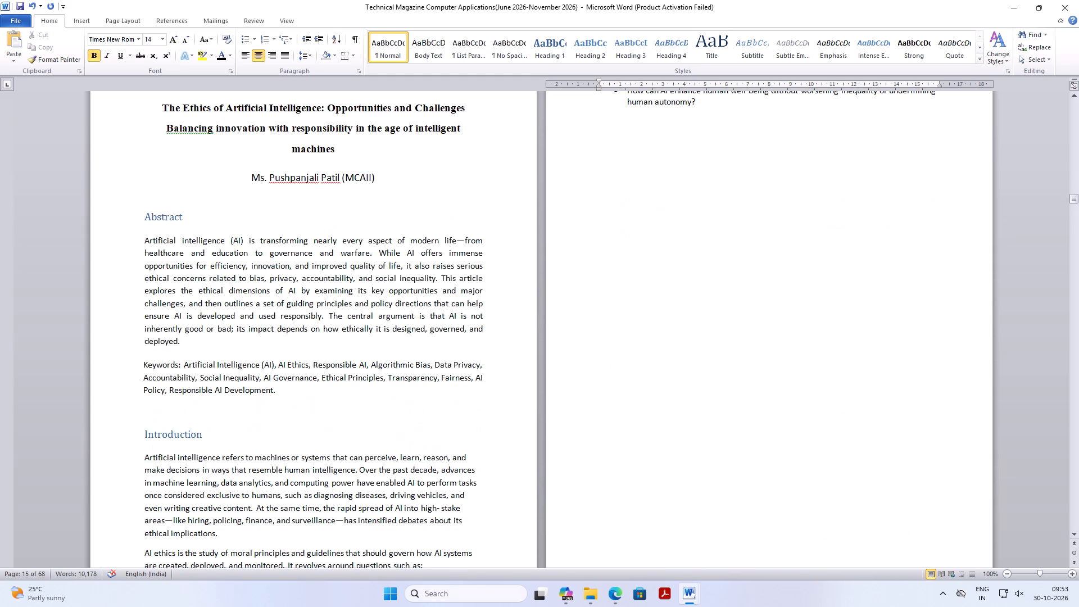
pyautogui.scroll(5, 723, 316)
pyautogui.scroll(-5, 723, 316)
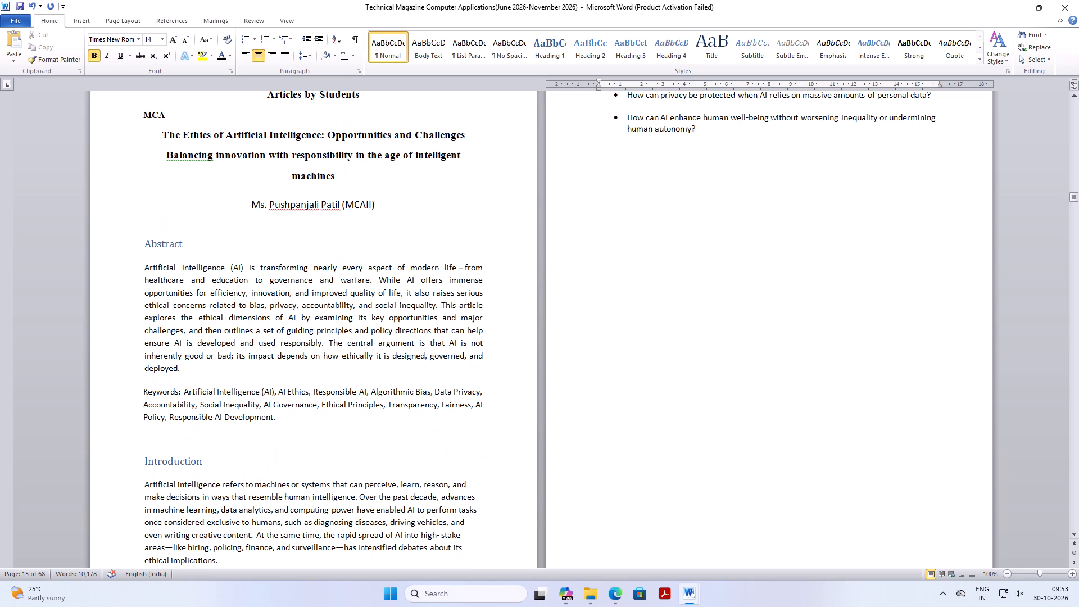
pyautogui.scroll(-6, 498, 370)
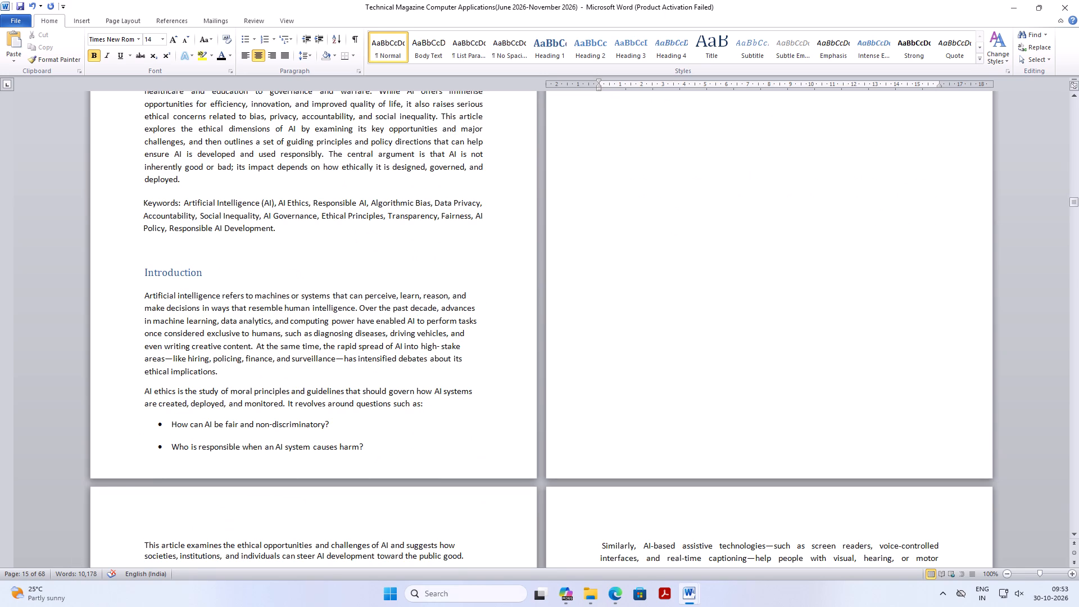
pyautogui.click(138, 549)
pyautogui.press('BackSpace')
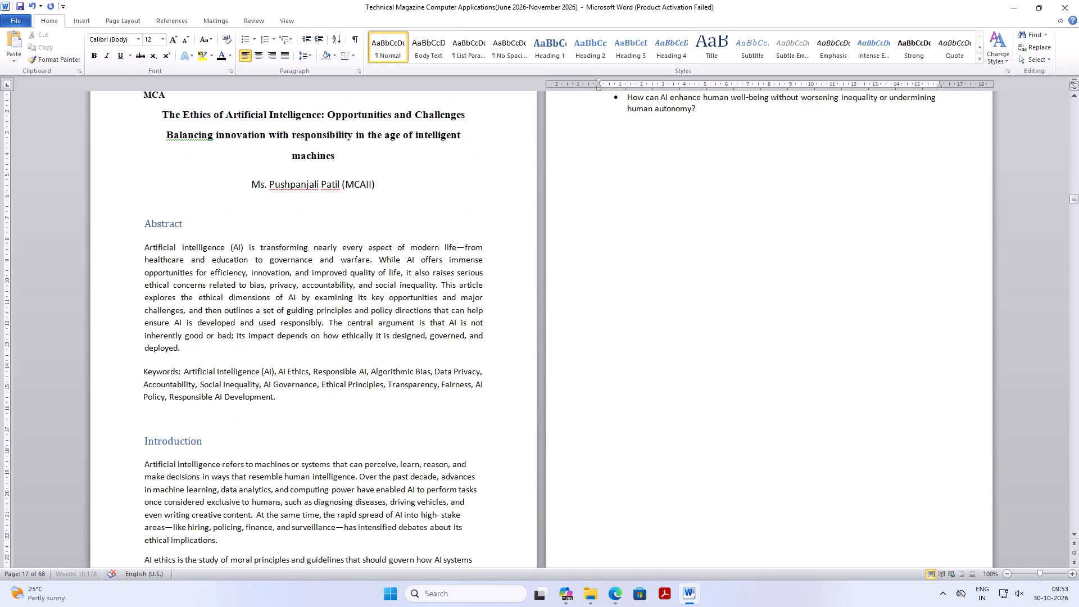
pyautogui.scroll(-10, 311, 555)
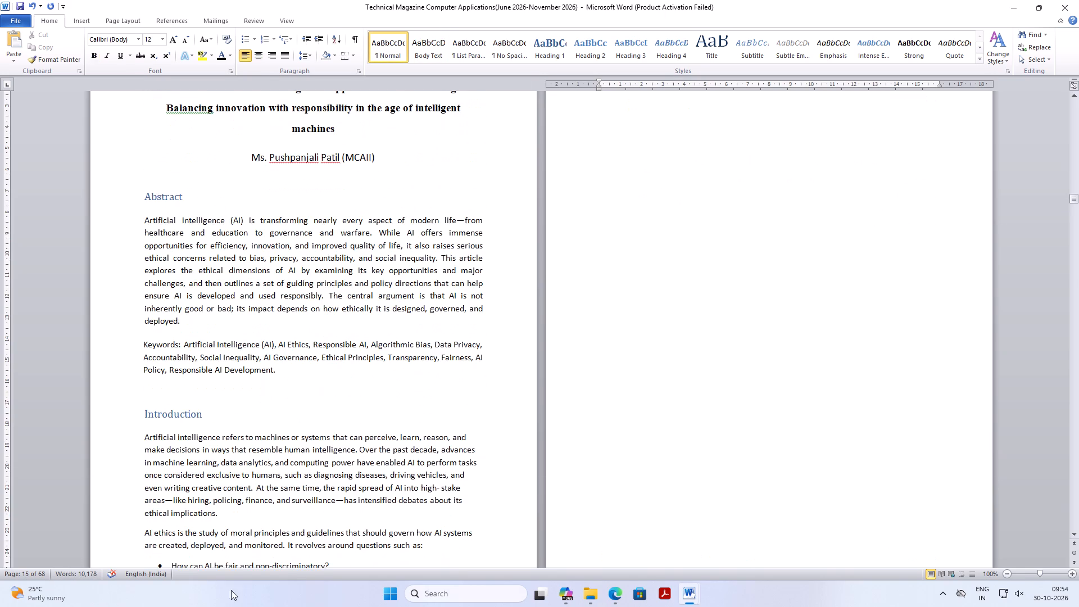
pyautogui.scroll(-11, 267, 497)
pyautogui.click(141, 386)
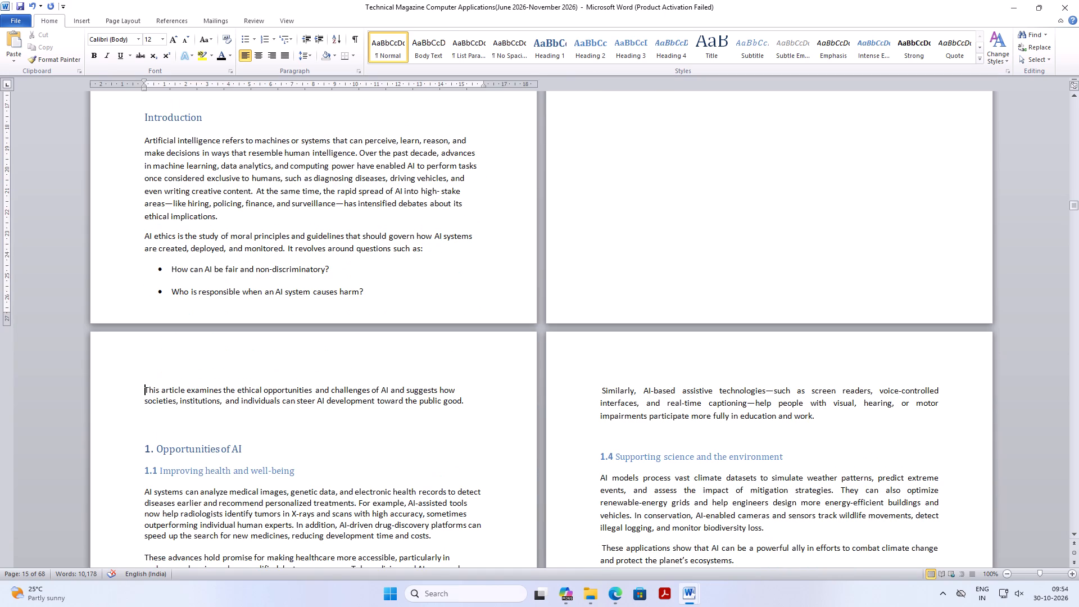
pyautogui.press('BackSpace')
pyautogui.press('BackSpace')
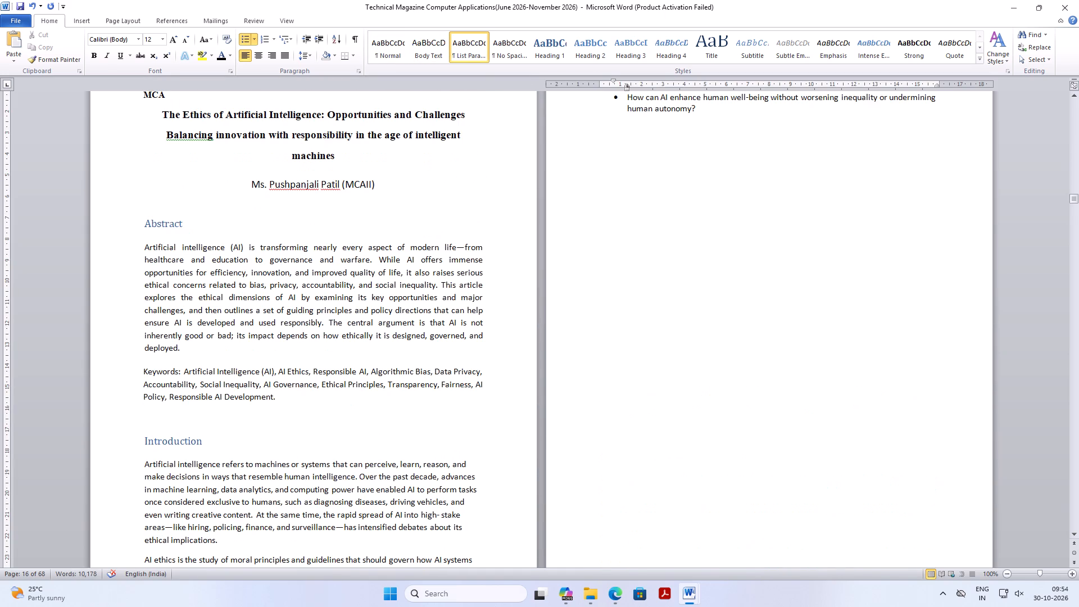
# Delete the blank lines below the last bulleted question of the Introduction.
pyautogui.scroll(-12, 184, 387)
pyautogui.scroll(4, 813, 244)
pyautogui.click(647, 292)
pyautogui.scroll(5, 647, 292)
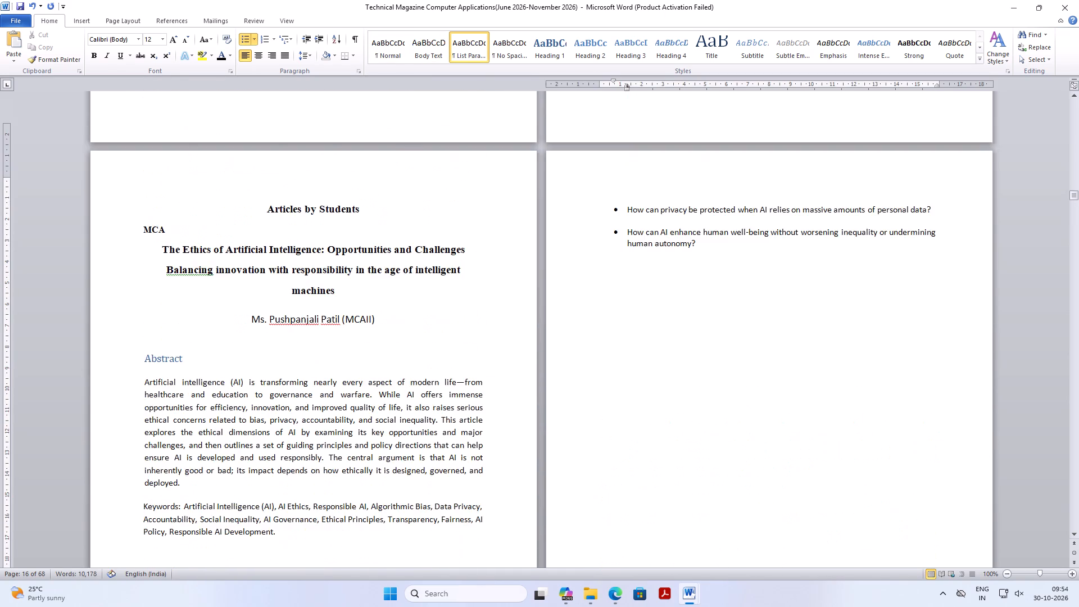
pyautogui.scroll(-1, 647, 292)
pyautogui.click(646, 351)
pyautogui.tripleClick(646, 351)
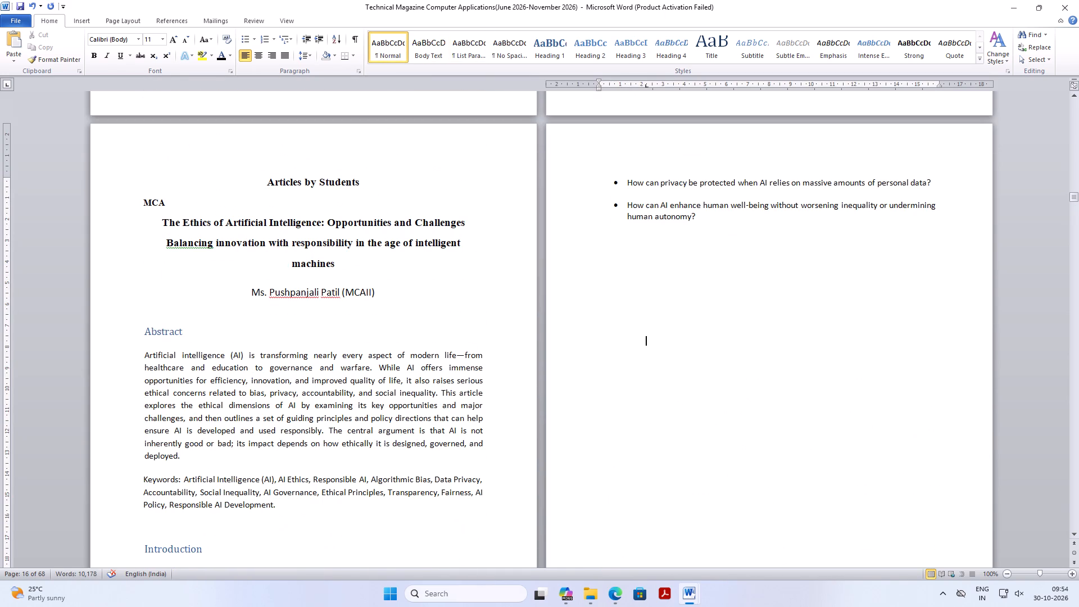
pyautogui.press('BackSpace')
pyautogui.press('BackSpace')
pyautogui.press('BackSpace')
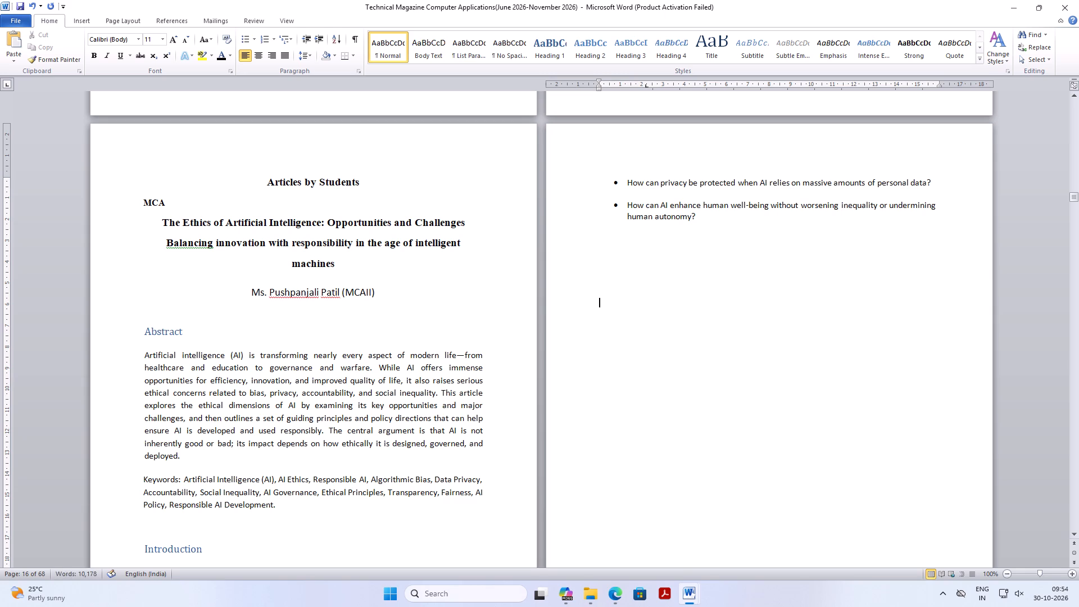
pyautogui.press('BackSpace')
pyautogui.press('BackSpace')
pyautogui.press('BackSpace')
pyautogui.press('BackSpace')
# Delete the remaining gap before "This article examines the ethical opportunities" so the paragraph directly follows the bulleted questions.
pyautogui.scroll(-3, 683, 454)
pyautogui.click(586, 271)
pyautogui.click(750, 420)
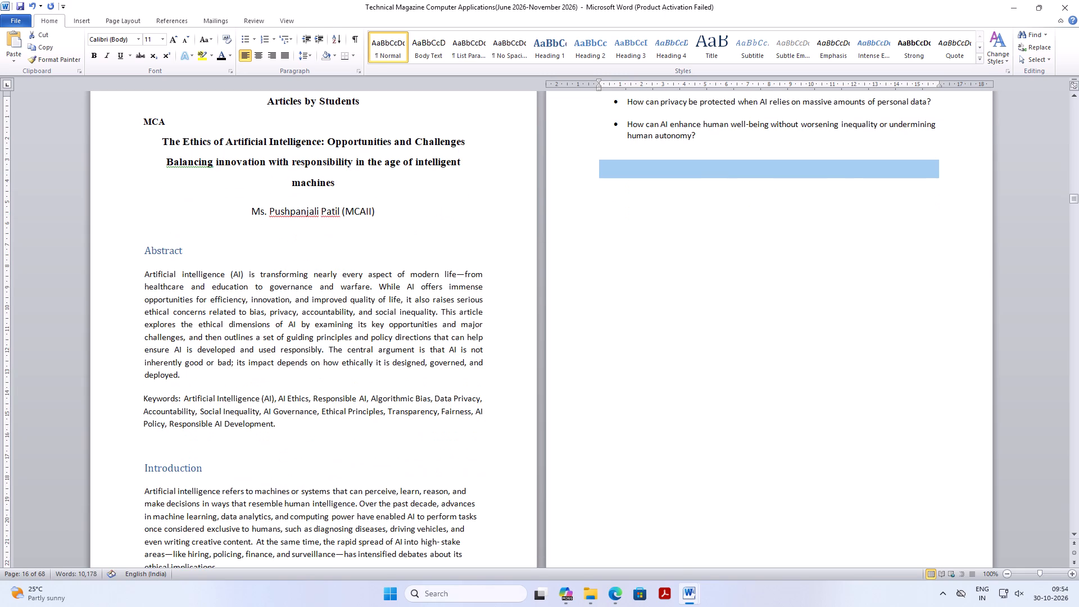
pyautogui.moveTo(597, 179); pyautogui.dragTo(734, 383)
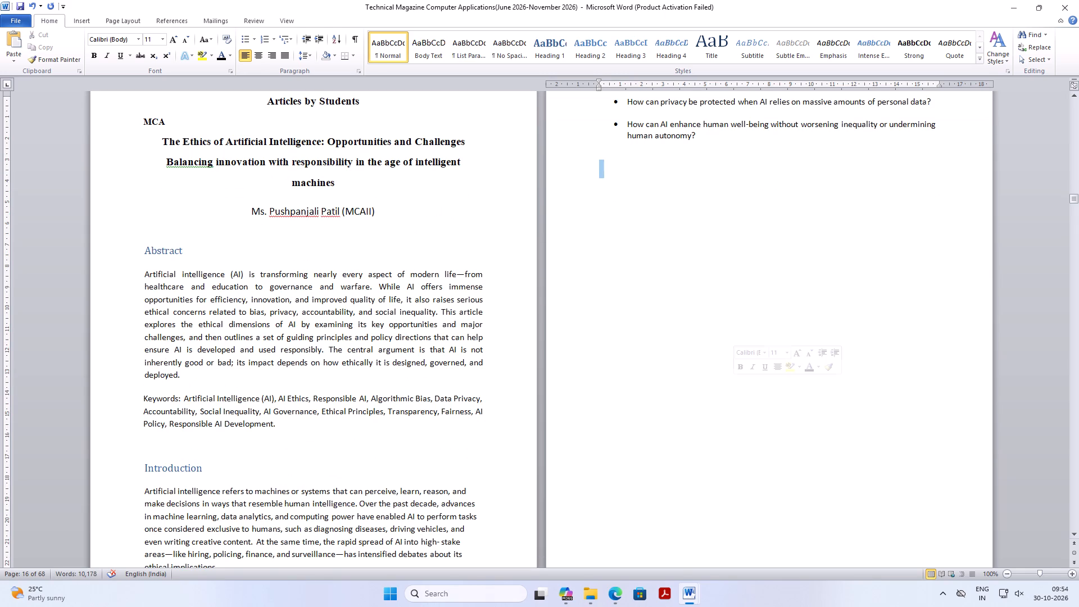
pyautogui.click(614, 164)
pyautogui.moveTo(613, 161); pyautogui.dragTo(779, 306)
pyautogui.tripleClick(669, 235)
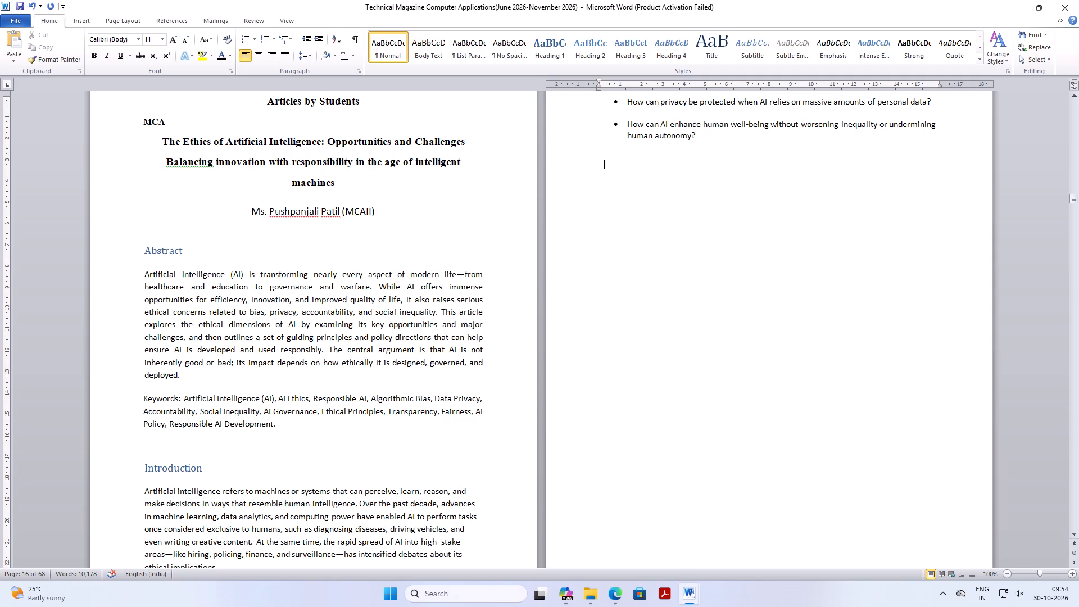
pyautogui.moveTo(620, 169); pyautogui.dragTo(899, 380)
pyautogui.press('Delete')
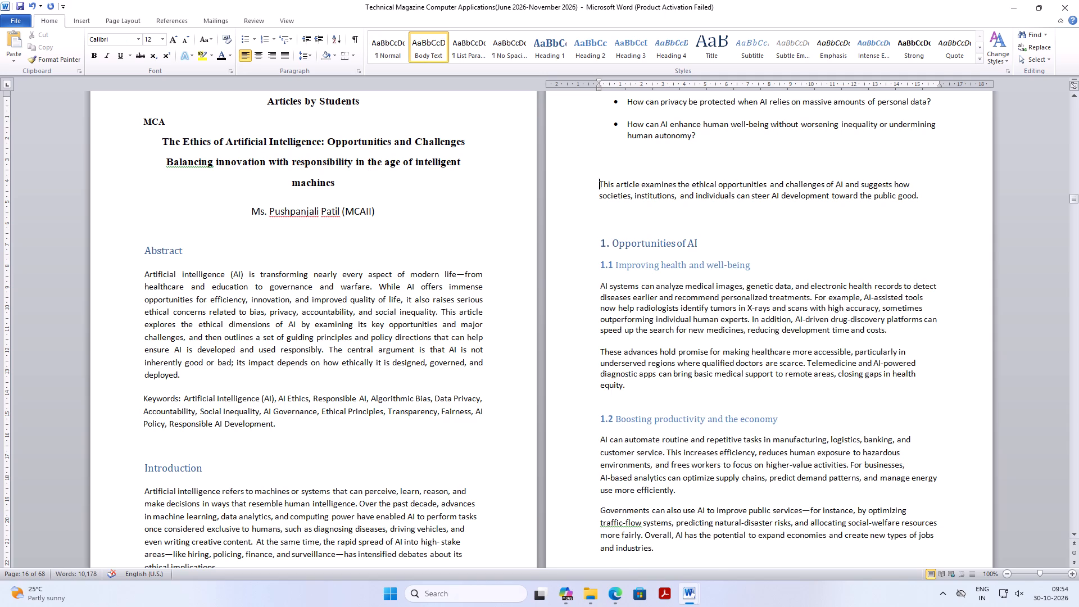
pyautogui.press('BackSpace')
pyautogui.press('BackSpace')
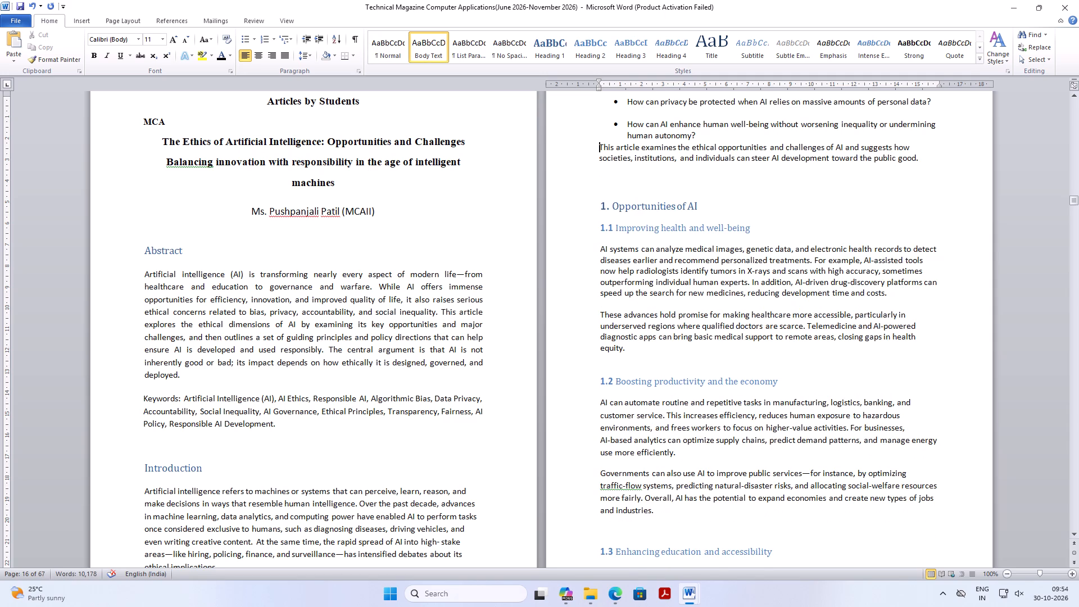
# Remove the extra blank lines above the headings 1. Opportunities of AI, 1.2 Boosting productivity and 1.3 Enhancing education.
pyautogui.click(686, 196)
pyautogui.press('BackSpace')
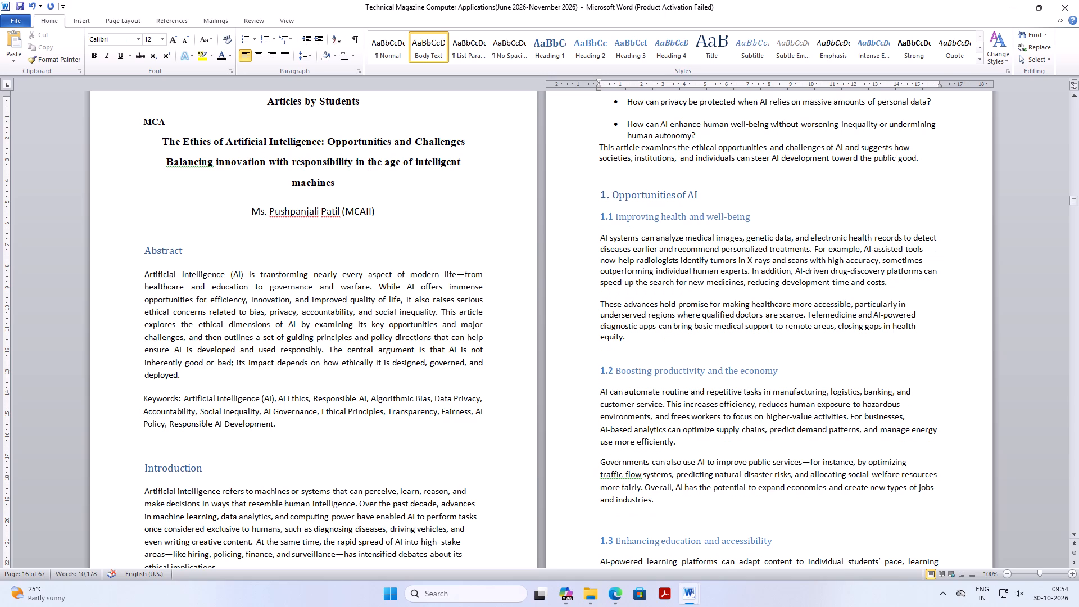
pyautogui.press('BackSpace')
pyautogui.click(632, 351)
pyautogui.press('BackSpace')
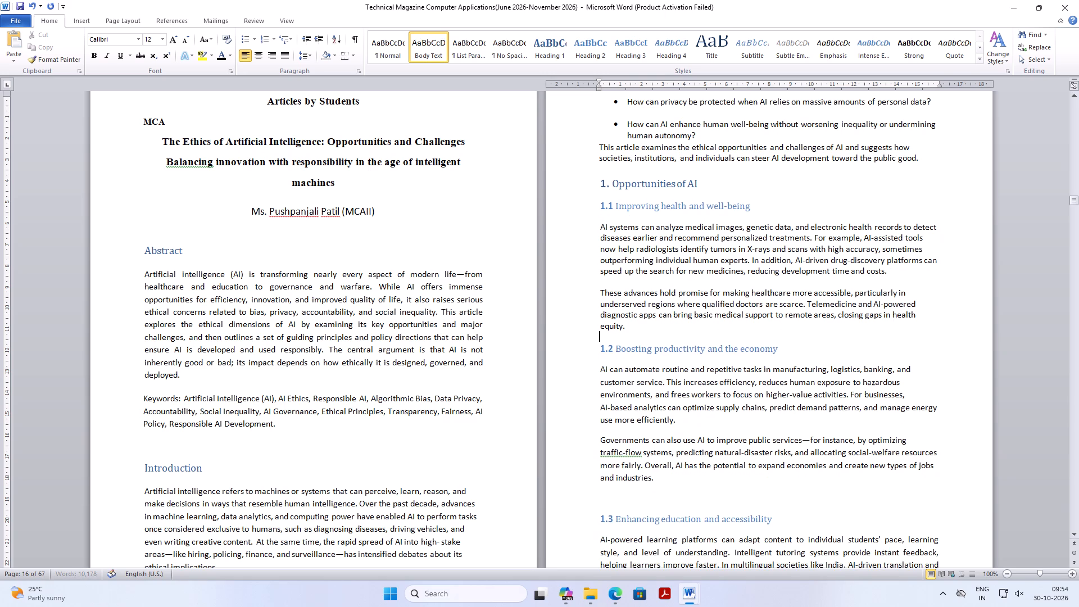
pyautogui.click(623, 488)
pyautogui.press('BackSpace')
pyautogui.scroll(-2, 667, 492)
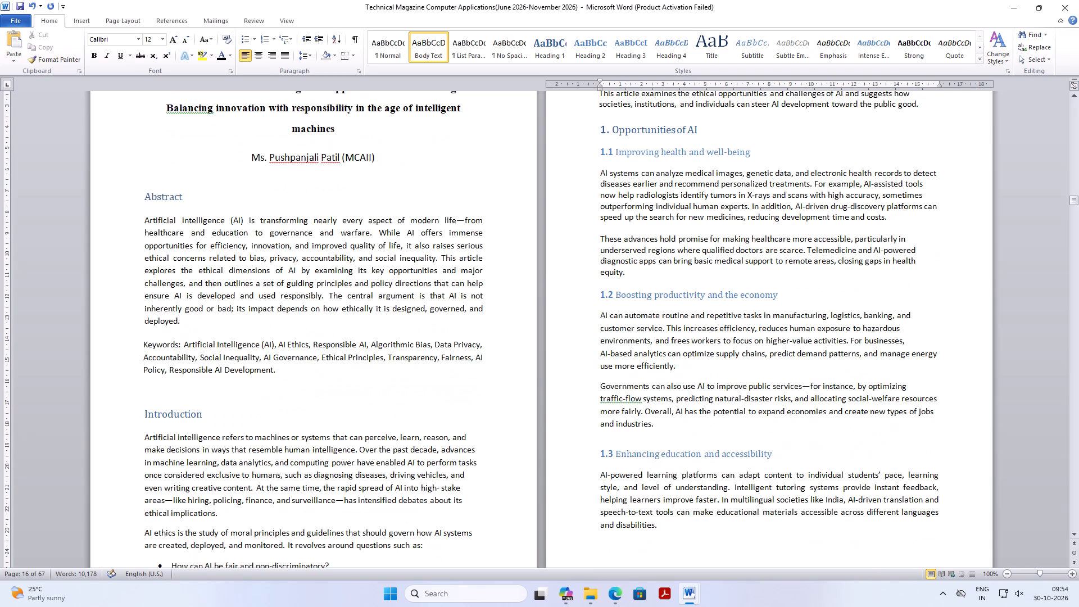
# Remove the extra blank lines above the headings 1.4 Supporting science, 2. Ethical challenges of AI and 2.2 Privacy and surveillance.
pyautogui.scroll(-12, 678, 351)
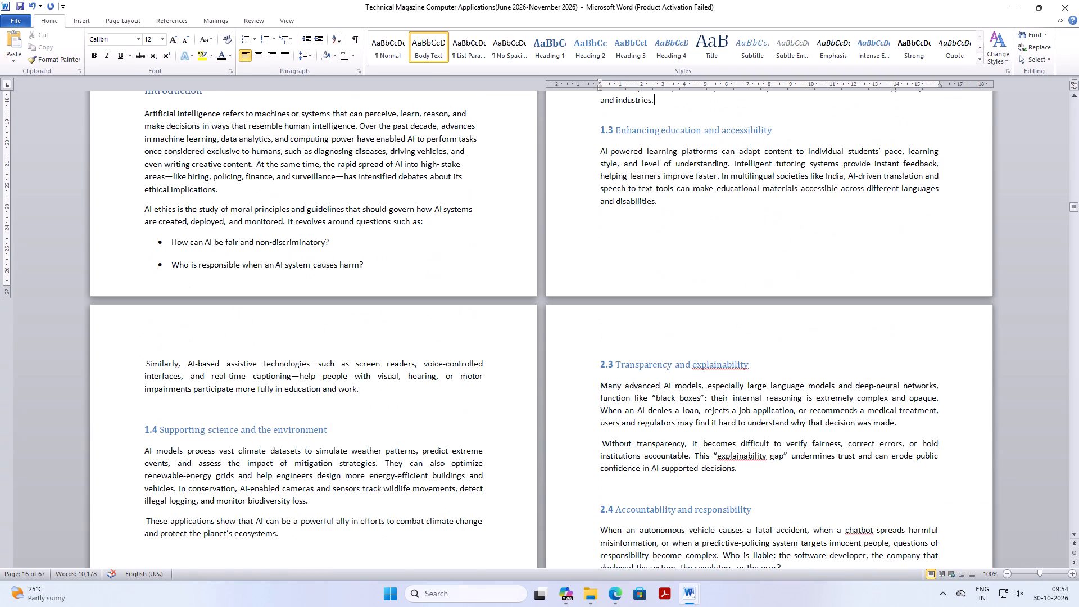
pyautogui.click(153, 409)
pyautogui.press('BackSpace')
pyautogui.scroll(-3, 205, 502)
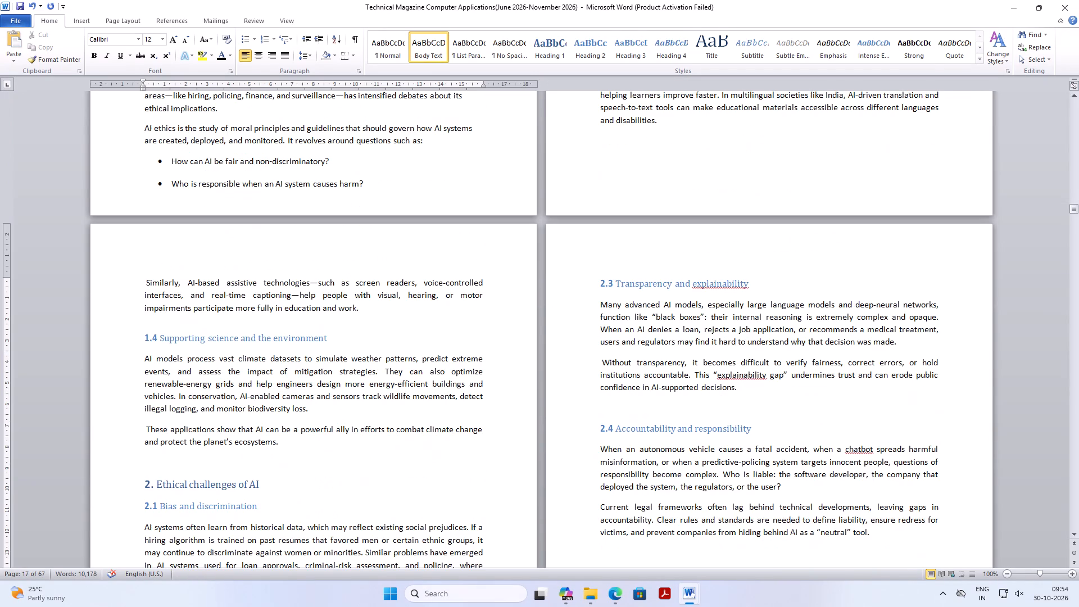
pyautogui.click(182, 463)
pyautogui.press('BackSpace')
pyautogui.scroll(-8, 539, 445)
pyautogui.click(206, 415)
pyautogui.press('BackSpace')
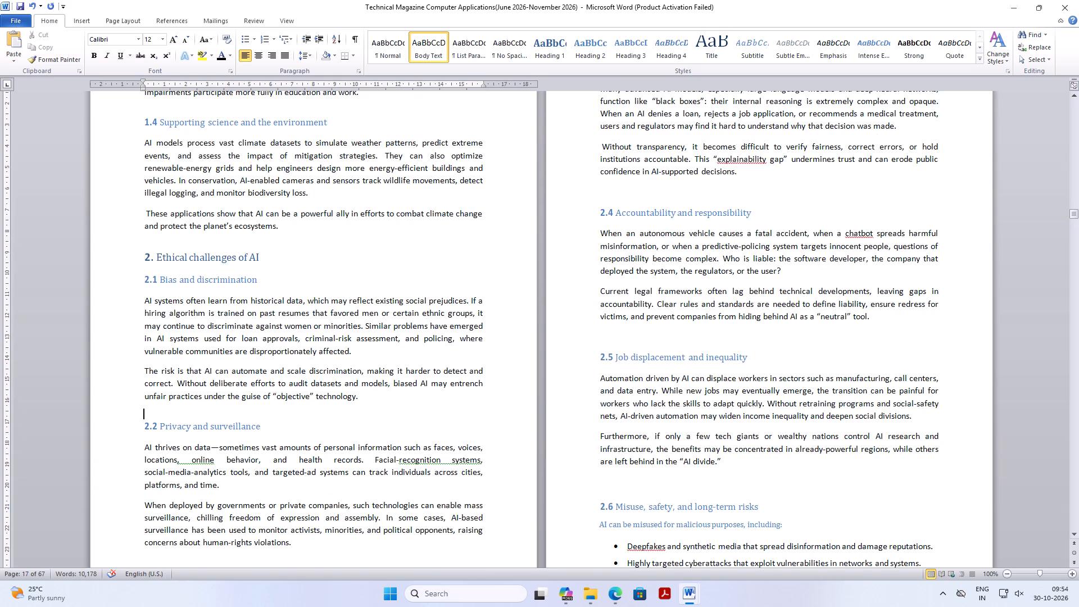
pyautogui.click(191, 239)
pyautogui.press('BackSpace')
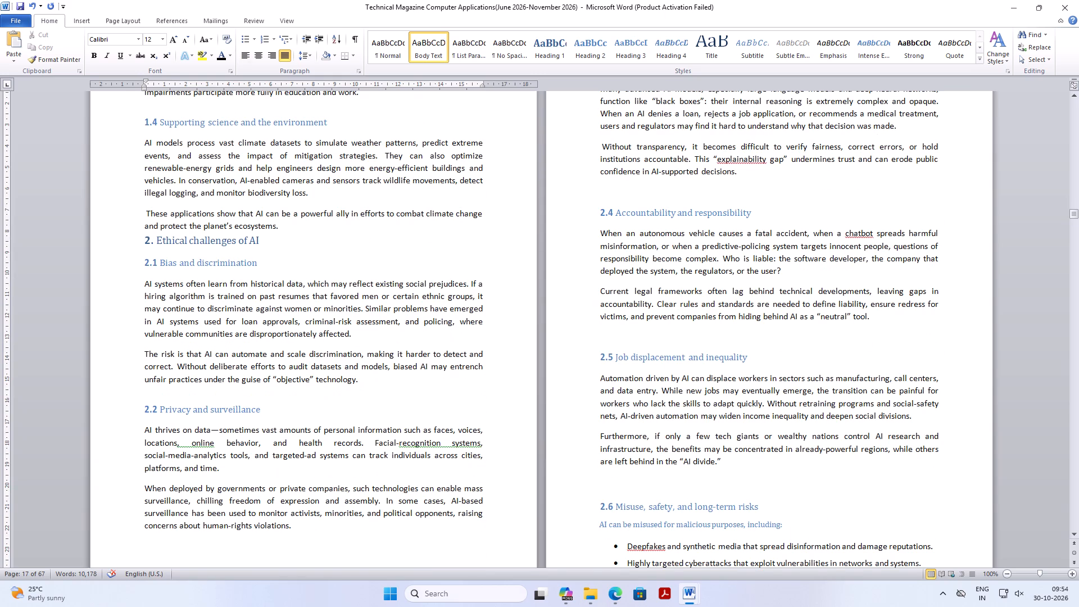
# Remove the extra blank lines above the headings 2.4 Accountability, 2.5 Job displacement, 2.6 Misuse and 3. Core ethical principles for AI.
pyautogui.click(693, 181)
pyautogui.press('BackSpace')
pyautogui.click(625, 321)
pyautogui.press('BackSpace')
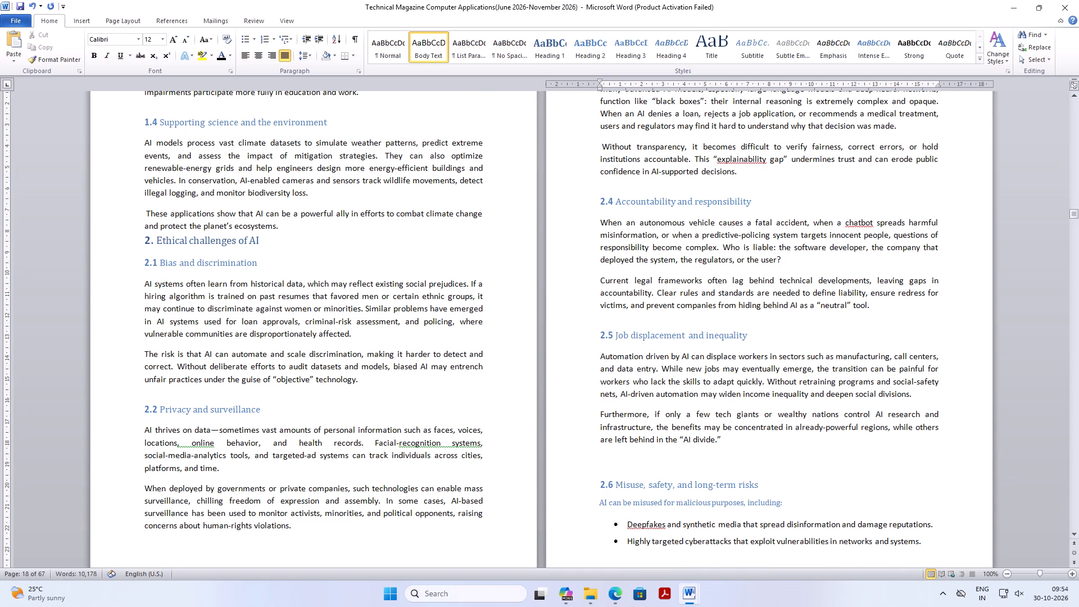
pyautogui.scroll(-3, 633, 334)
pyautogui.click(657, 383)
pyautogui.press('BackSpace')
pyautogui.scroll(-5, 655, 354)
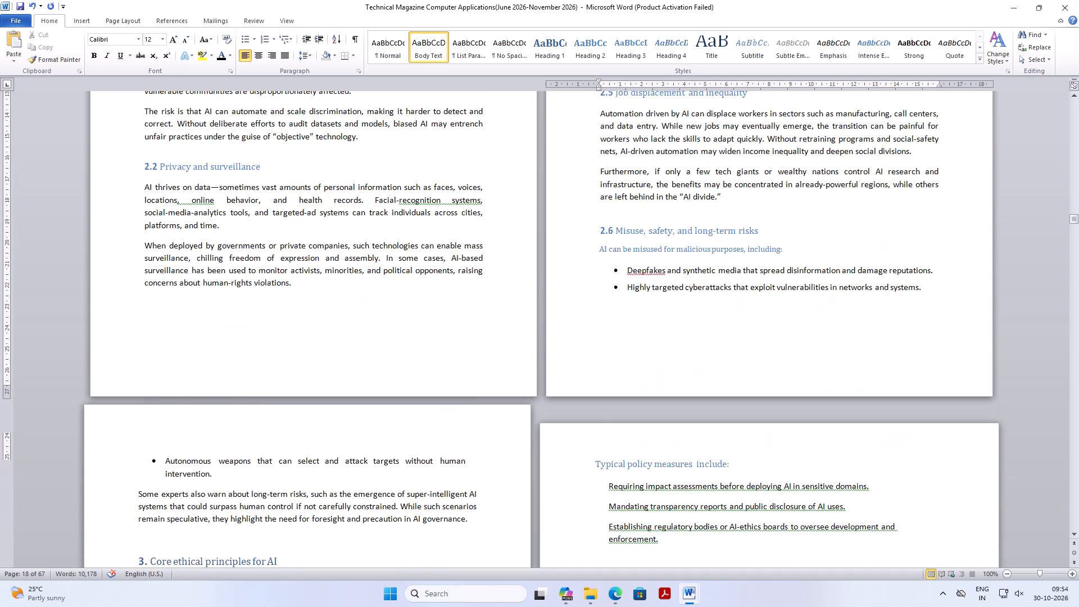
pyautogui.scroll(-7, 655, 354)
pyautogui.click(280, 373)
pyautogui.press('BackSpace')
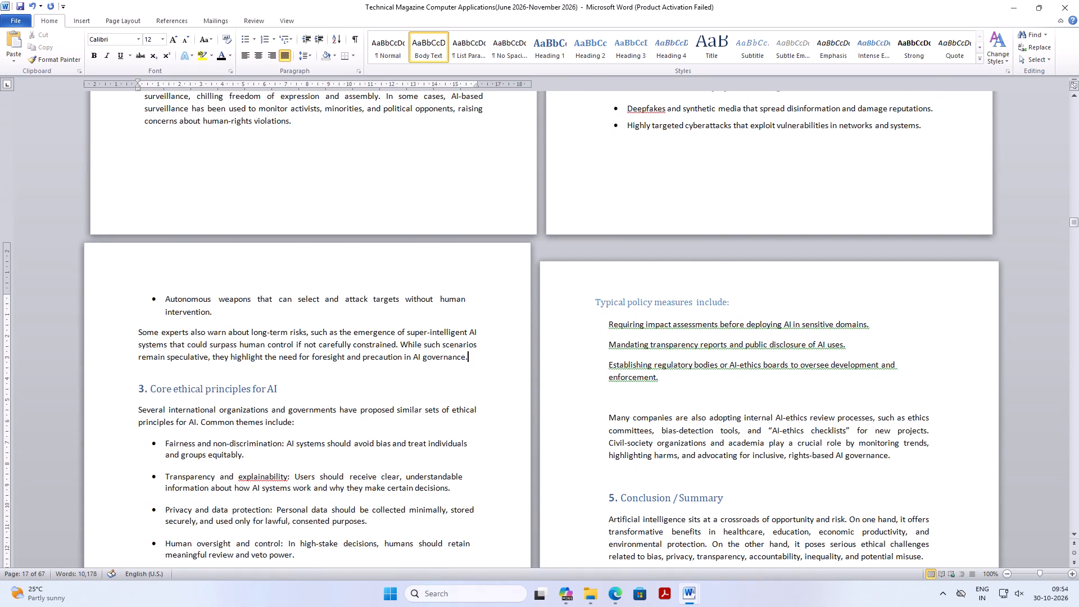
# Remove extra blank lines above headings 4. Governance and policy directions and 5. Conclusion / Summary, and before the "Many companies are also adopting" paragraph.
pyautogui.scroll(-3, 284, 386)
pyautogui.scroll(-3, 557, 352)
pyautogui.scroll(-2, 486, 426)
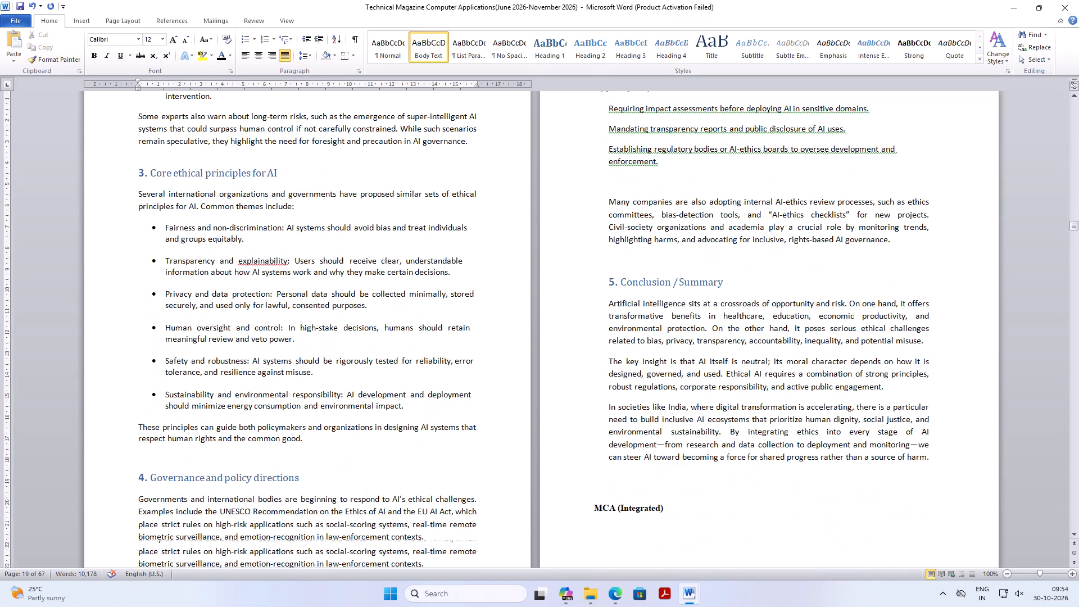
pyautogui.click(232, 465)
pyautogui.press('BackSpace')
pyautogui.scroll(2, 711, 383)
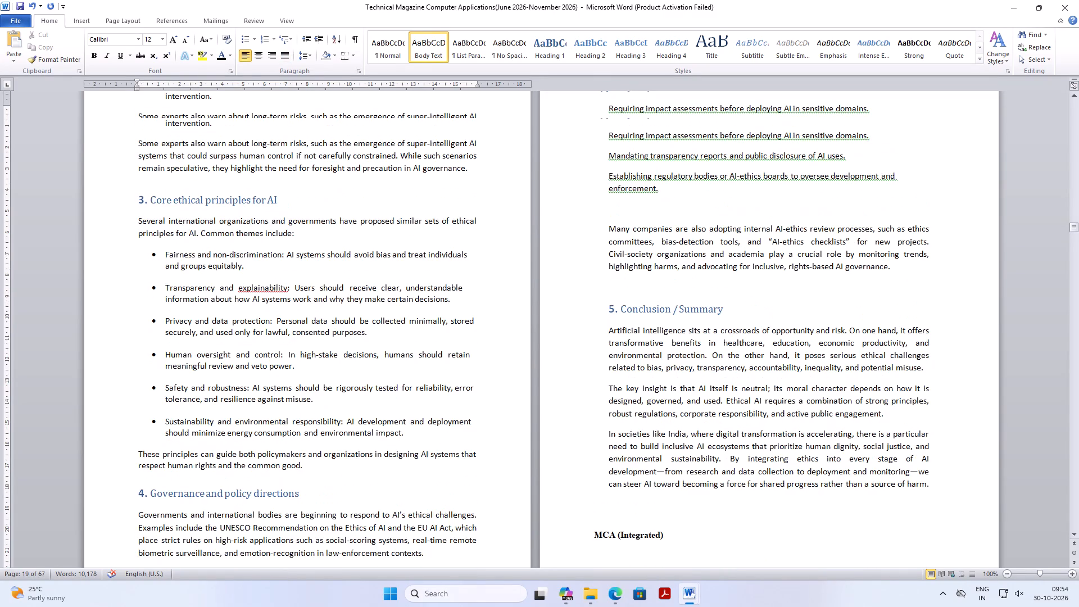
pyautogui.click(720, 298)
pyautogui.click(678, 301)
pyautogui.press('BackSpace')
pyautogui.click(661, 234)
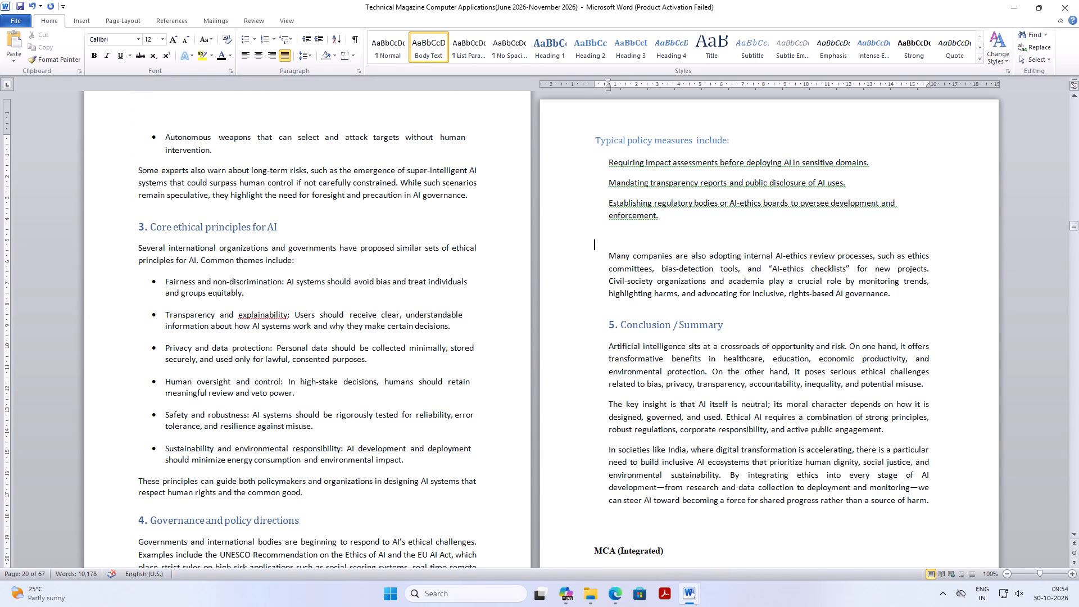
pyautogui.press('BackSpace')
# Change the font colour of the AI ethics article to black, from the Abstract heading through the end of the Conclusion.
pyautogui.scroll(-4, 732, 383)
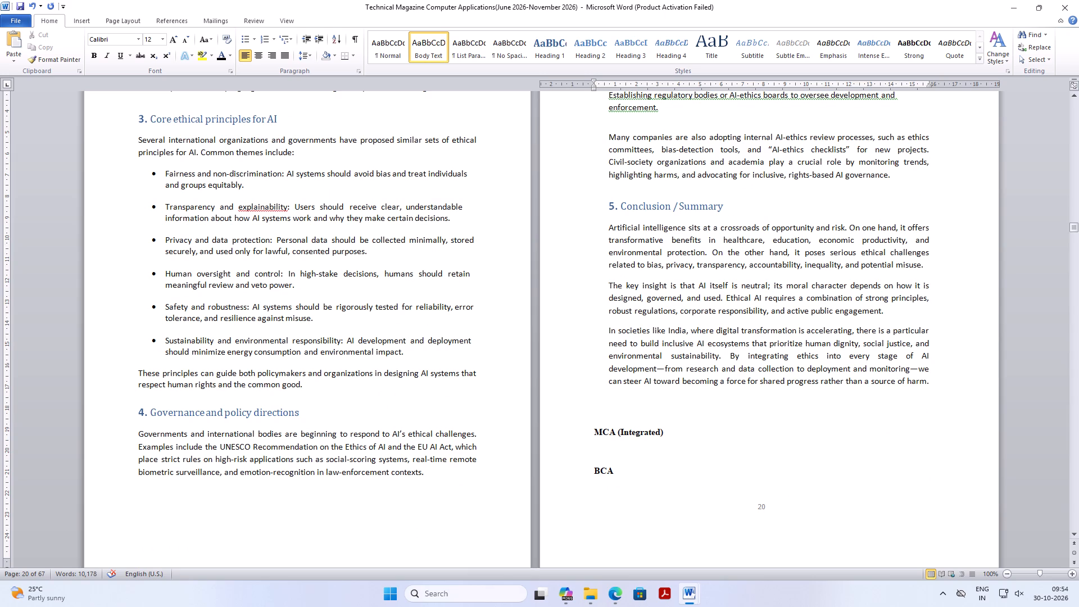
pyautogui.moveTo(826, 395); pyautogui.dragTo(306, 277)
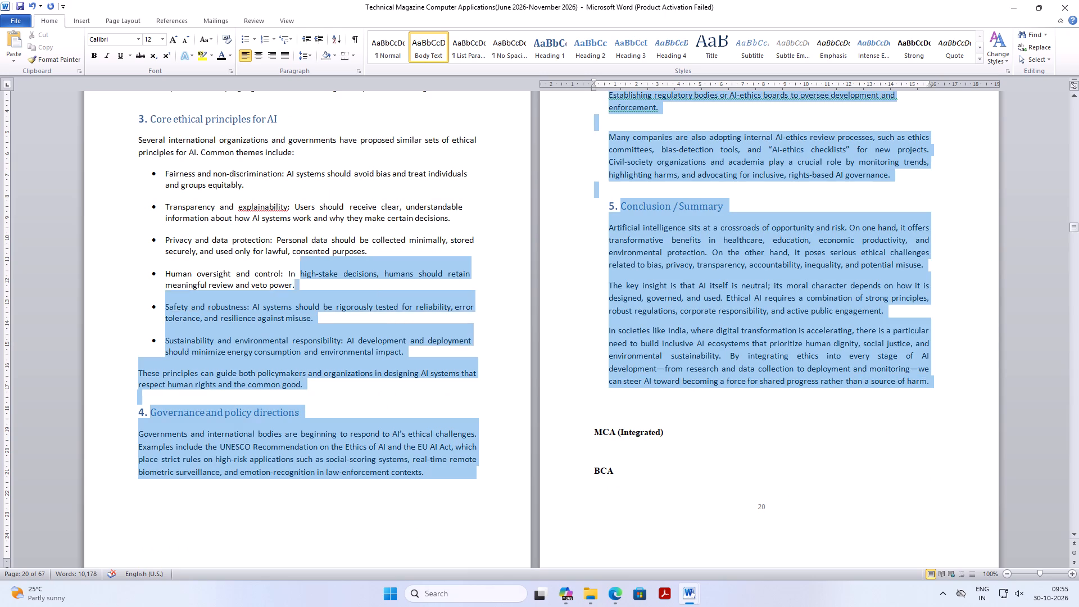
pyautogui.moveTo(306, 277); pyautogui.dragTo(105, 67)
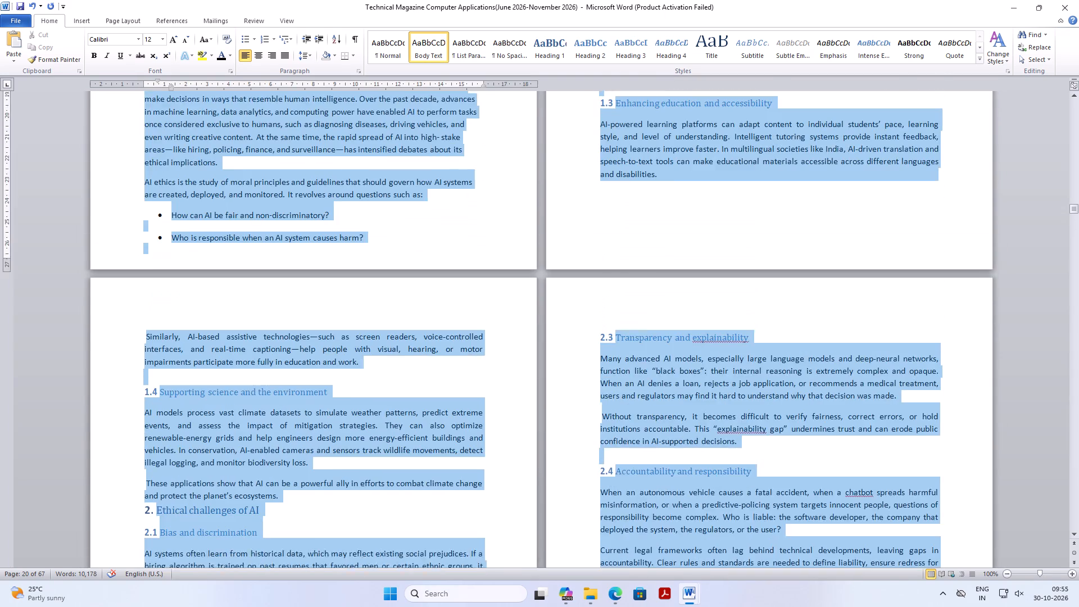
pyautogui.moveTo(105, 67); pyautogui.dragTo(89, 220)
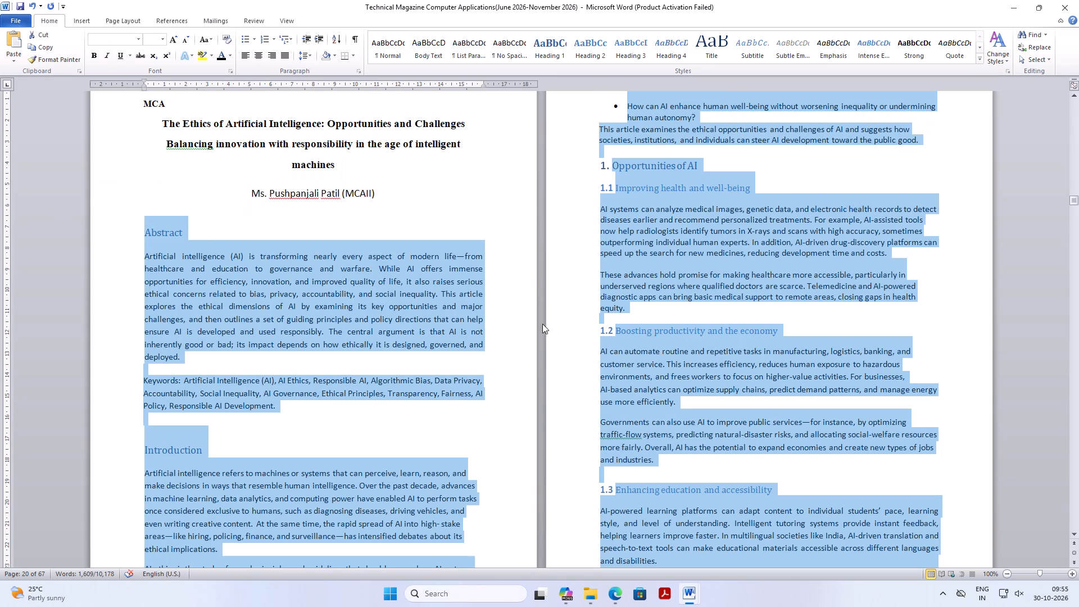
pyautogui.click(219, 51)
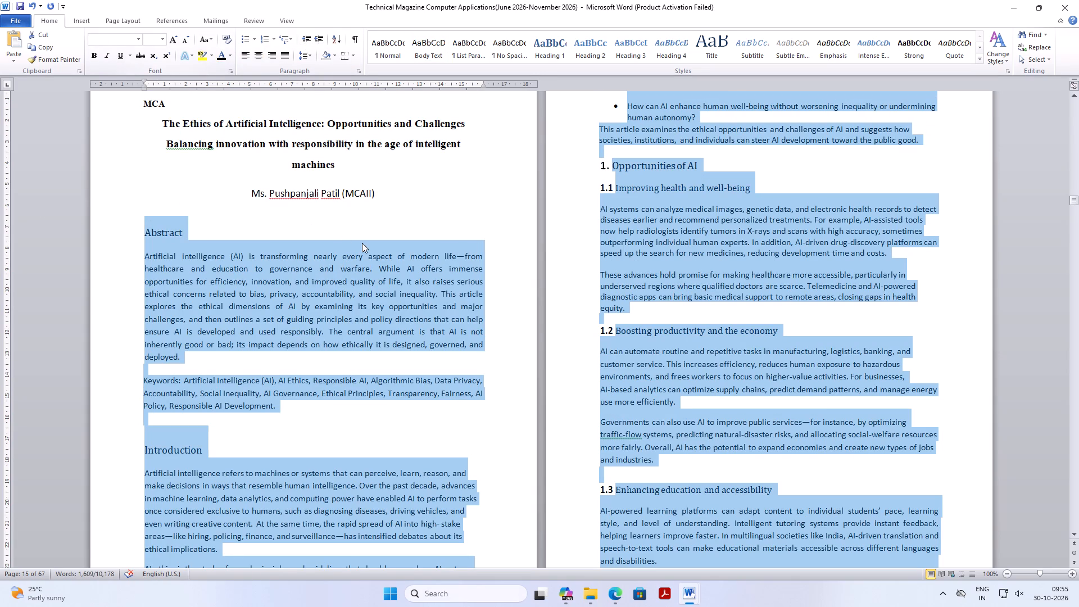
pyautogui.click(637, 261)
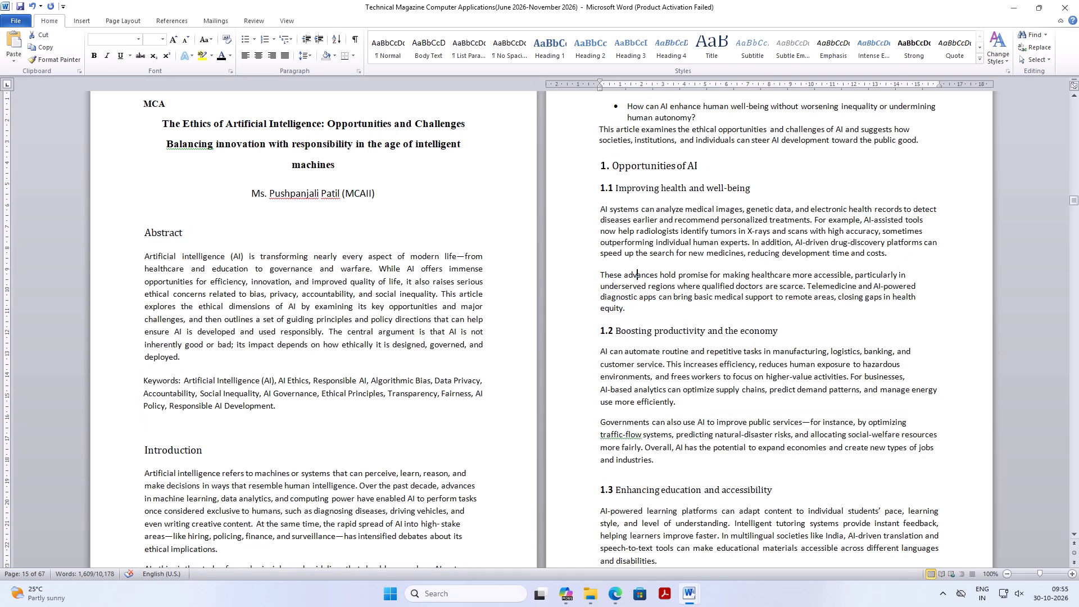
# Remove the bold from the automatic numbers of both heading levels, such as 1.1 and 1., in the AI ethics article.
pyautogui.doubleClick(600, 191)
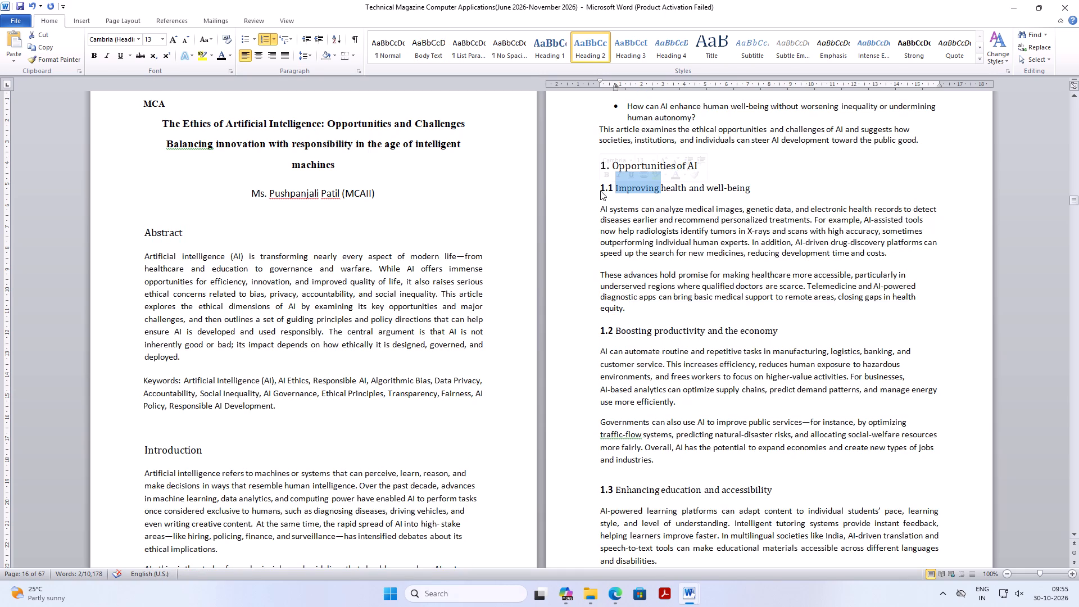
pyautogui.click(610, 187)
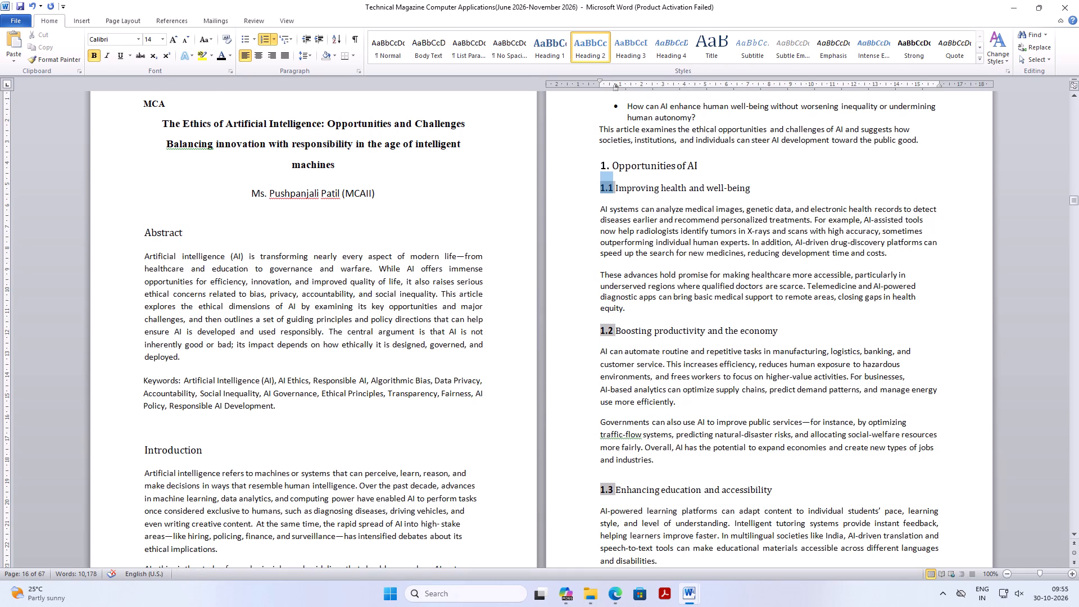
pyautogui.hotkey('ctrl', 'b')
pyautogui.click(604, 169)
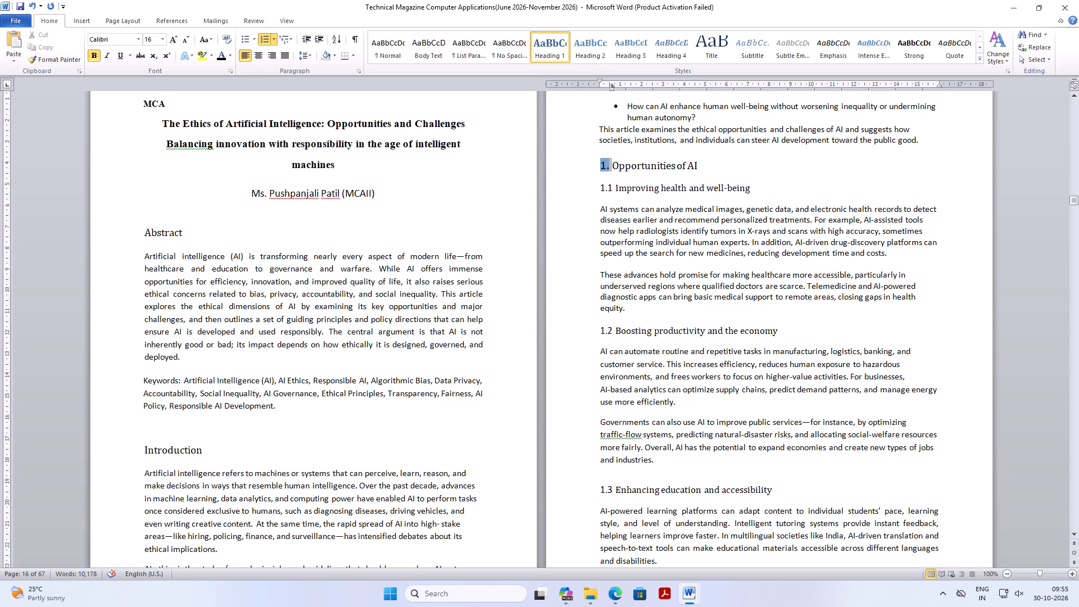
pyautogui.hotkey('ctrl', 'b')
# Review the heading numbers, text colour and spacing through the rest of the AI ethics article to its Conclusion.
pyautogui.scroll(-11, 651, 294)
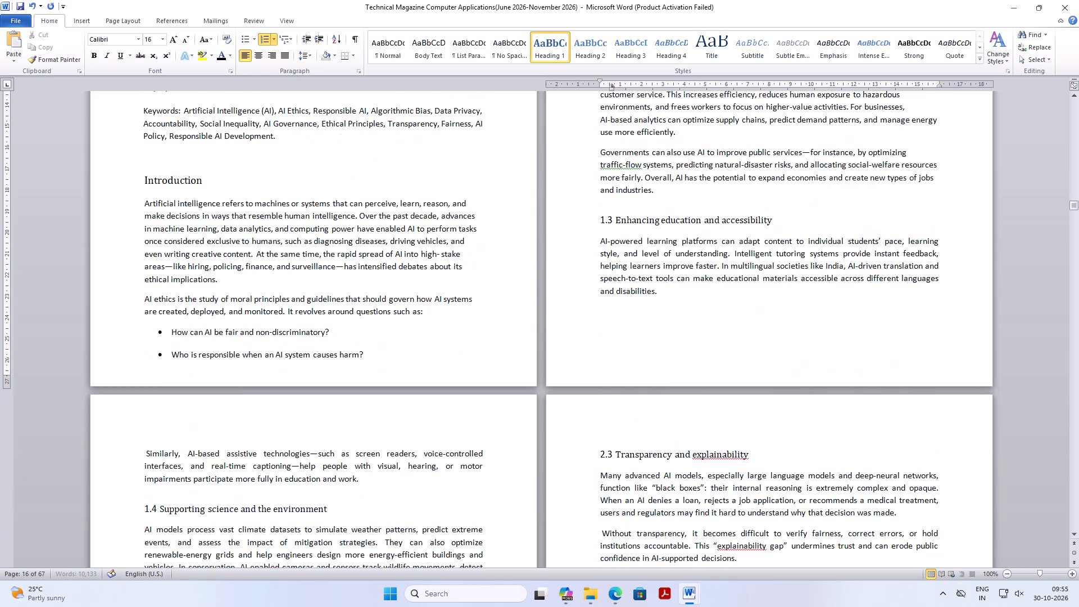
pyautogui.scroll(-7, 643, 240)
pyautogui.scroll(-1, 398, 364)
pyautogui.scroll(-6, 713, 274)
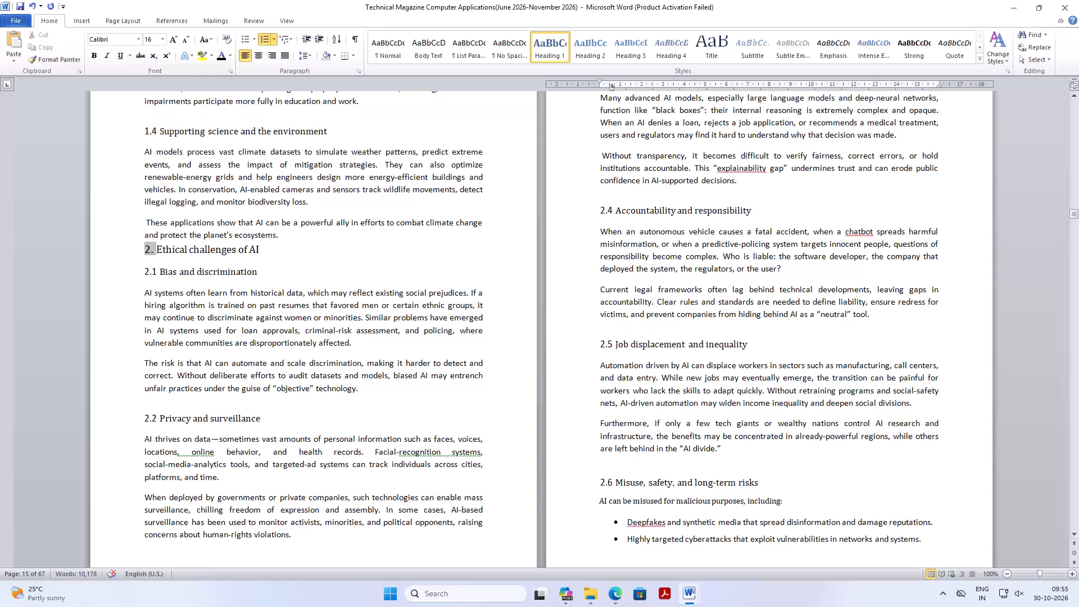
pyautogui.scroll(-9, 714, 274)
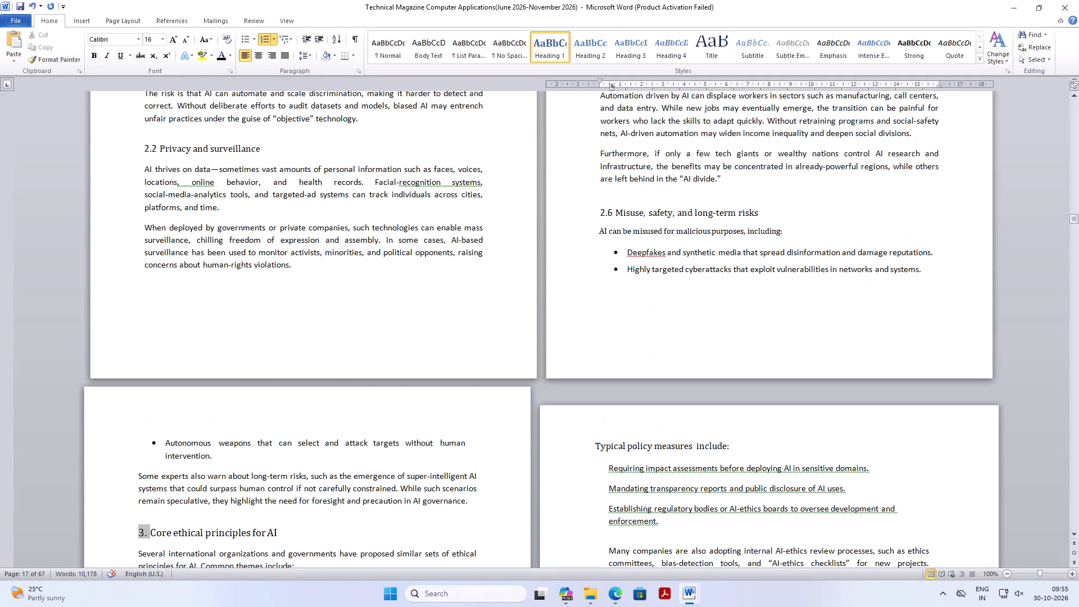
pyautogui.scroll(-5, 695, 193)
pyautogui.scroll(-11, 745, 266)
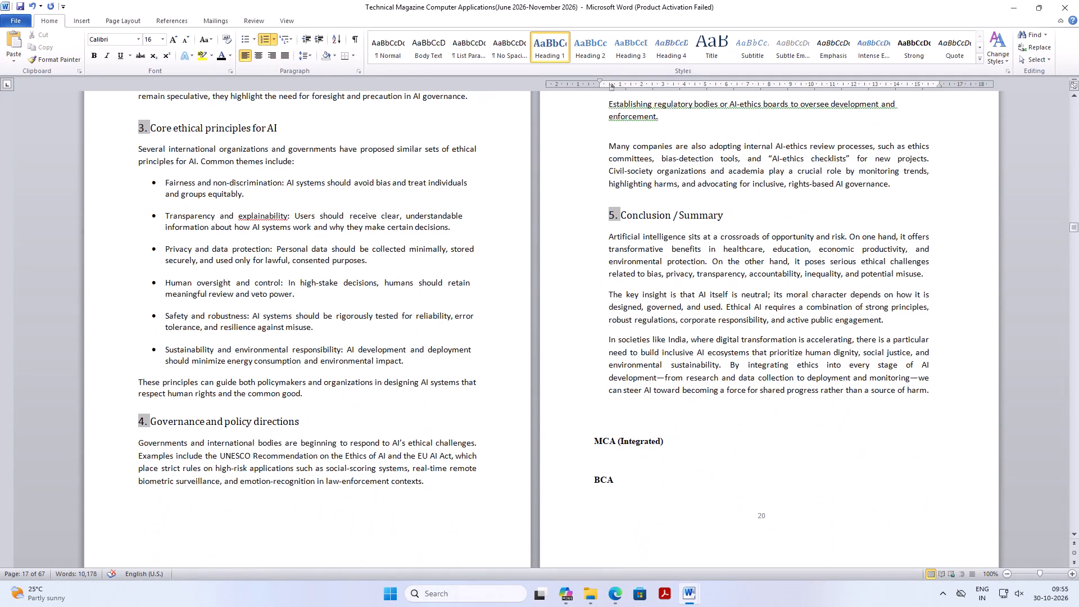
# Switch to File Explorer, open the student article in the MCA (Int.) folder of Articles by Students, and enable editing.
pyautogui.click(597, 592)
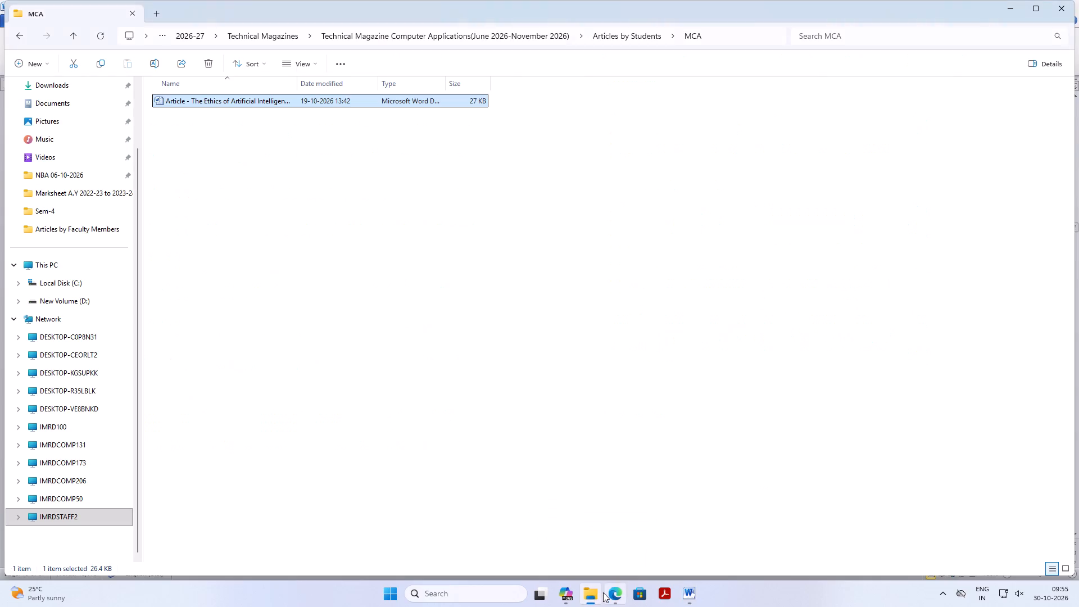
pyautogui.click(18, 37)
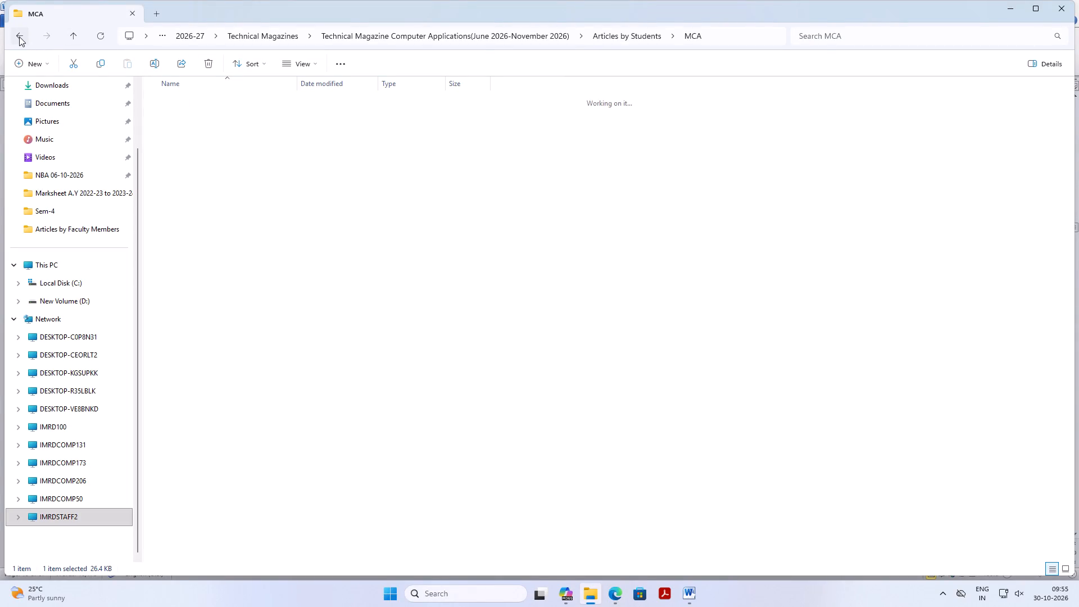
pyautogui.doubleClick(245, 128)
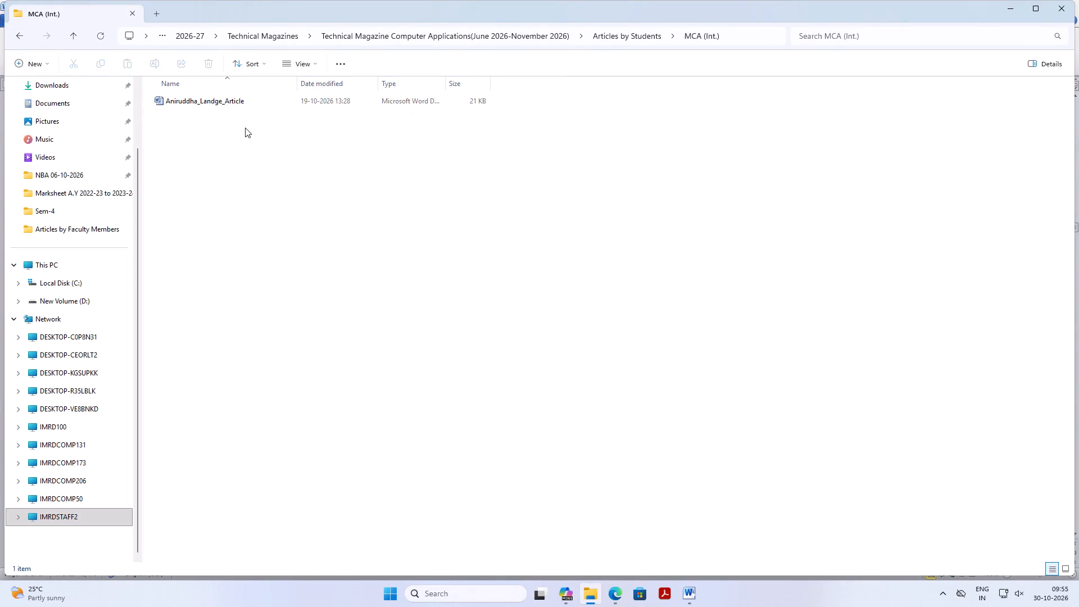
pyautogui.doubleClick(261, 102)
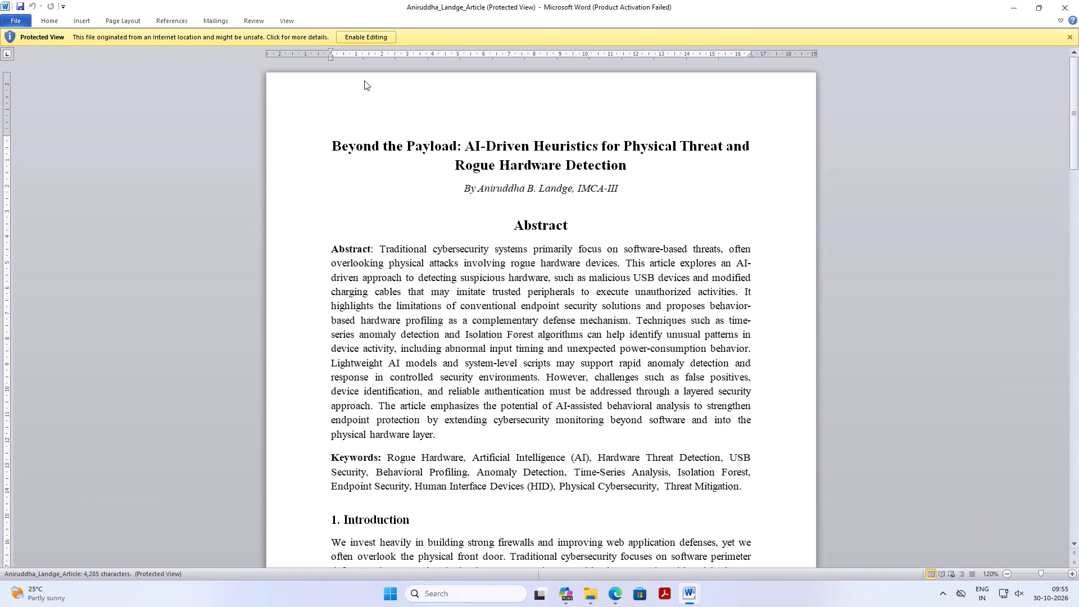
pyautogui.click(368, 34)
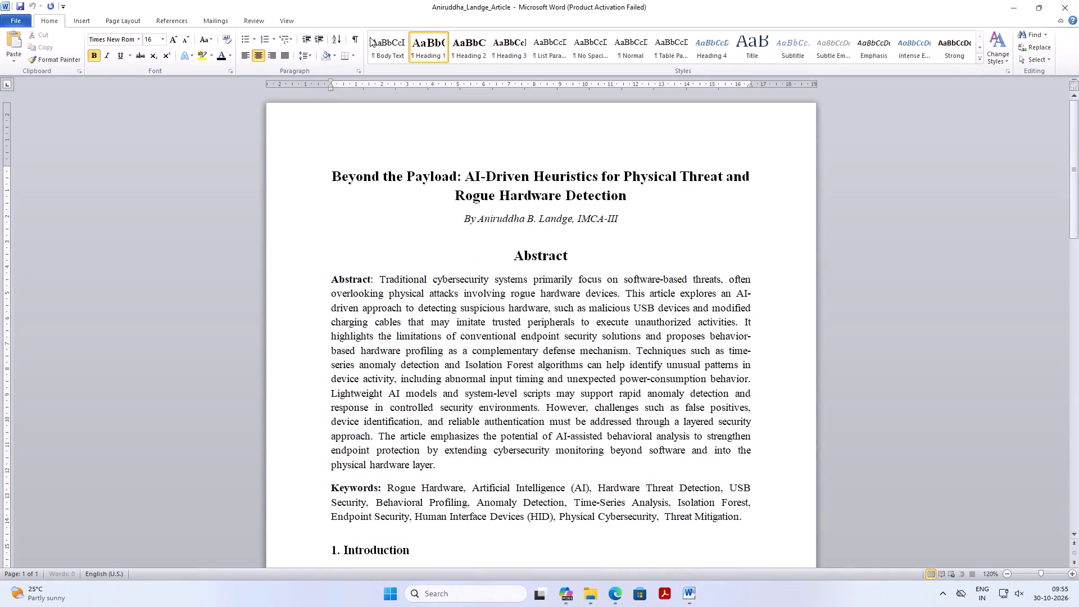
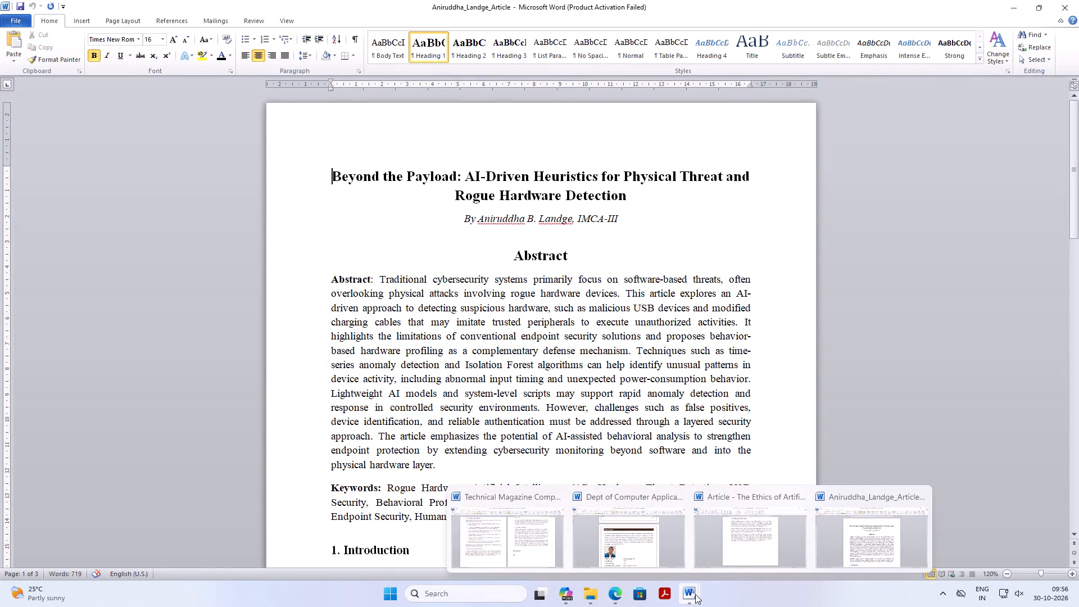
# Return to the technical magazine document and review the AI ethics article's layout from its title to the Conclusion and the MCA (Integrated) heading.
pyautogui.click(758, 537)
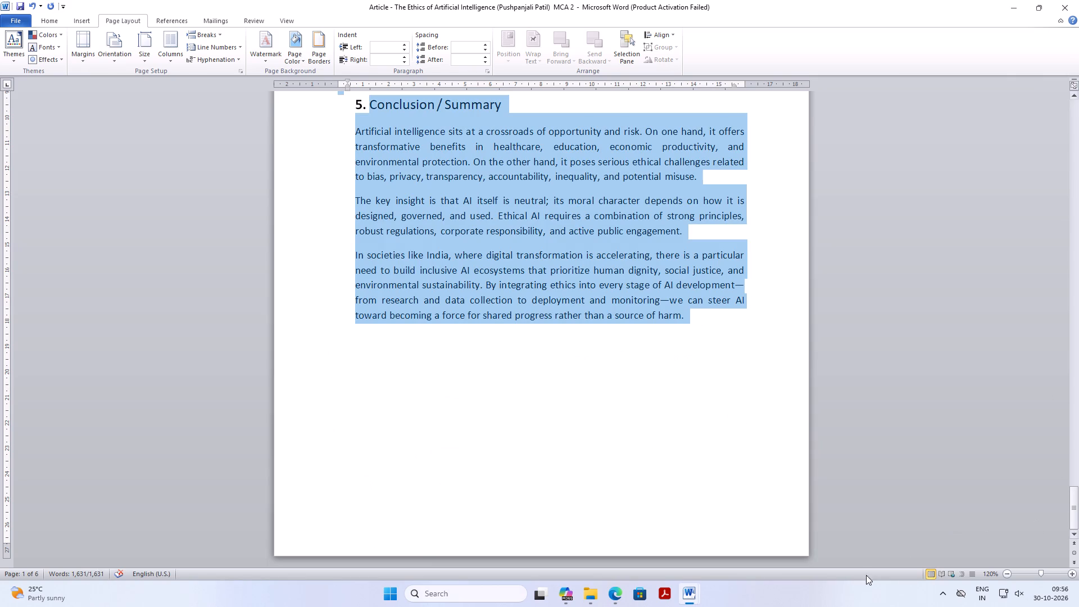
pyautogui.click(688, 592)
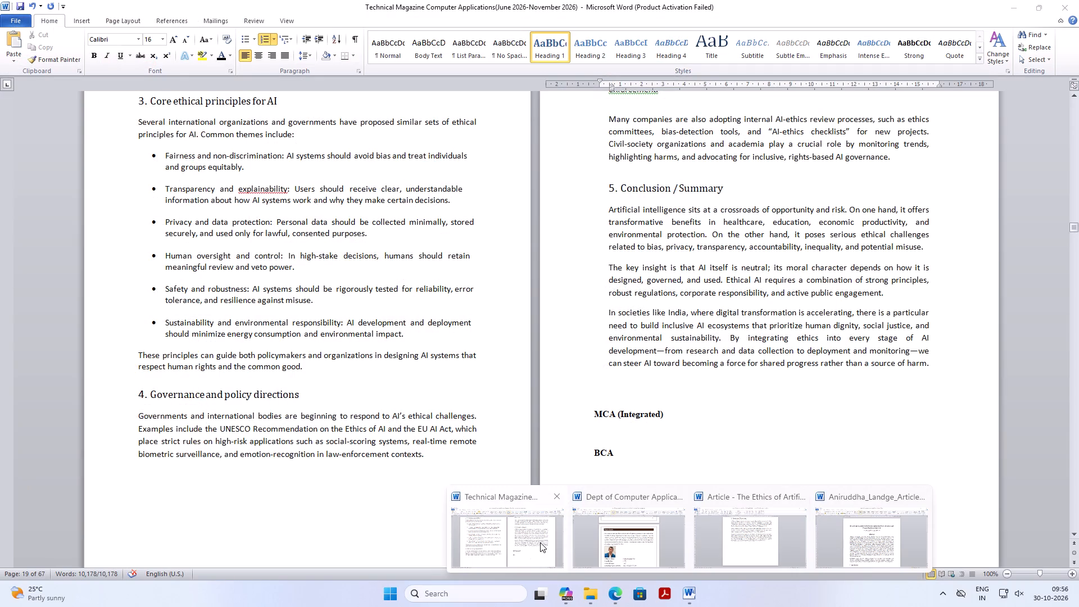
pyautogui.click(540, 542)
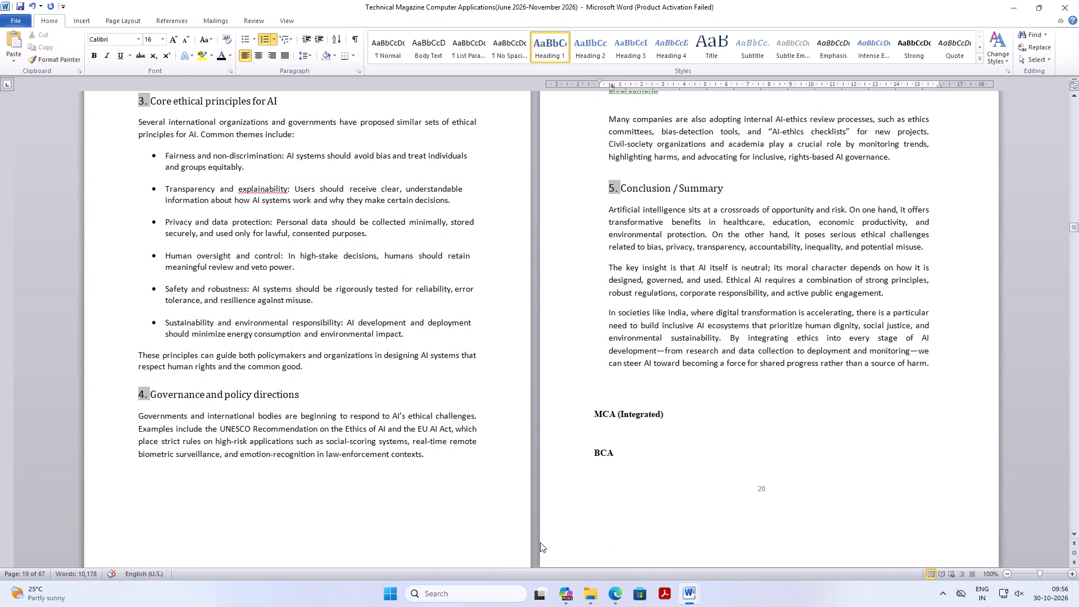
pyautogui.scroll(2, 540, 542)
pyautogui.scroll(20, 540, 542)
pyautogui.scroll(6, 540, 542)
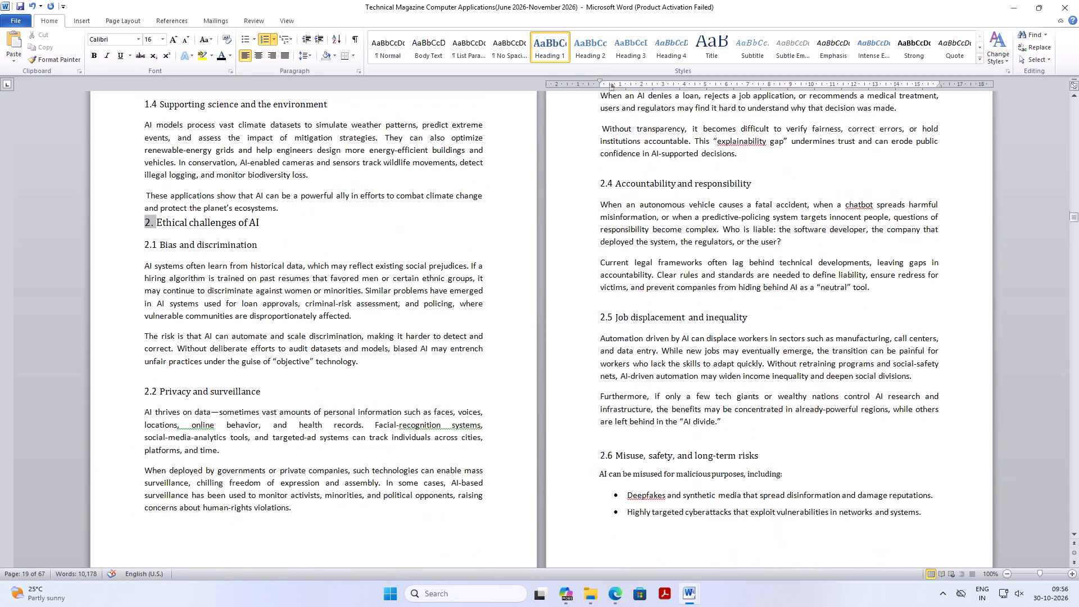
pyautogui.scroll(3, 516, 496)
pyautogui.scroll(20, 132, 276)
pyautogui.scroll(7, 132, 276)
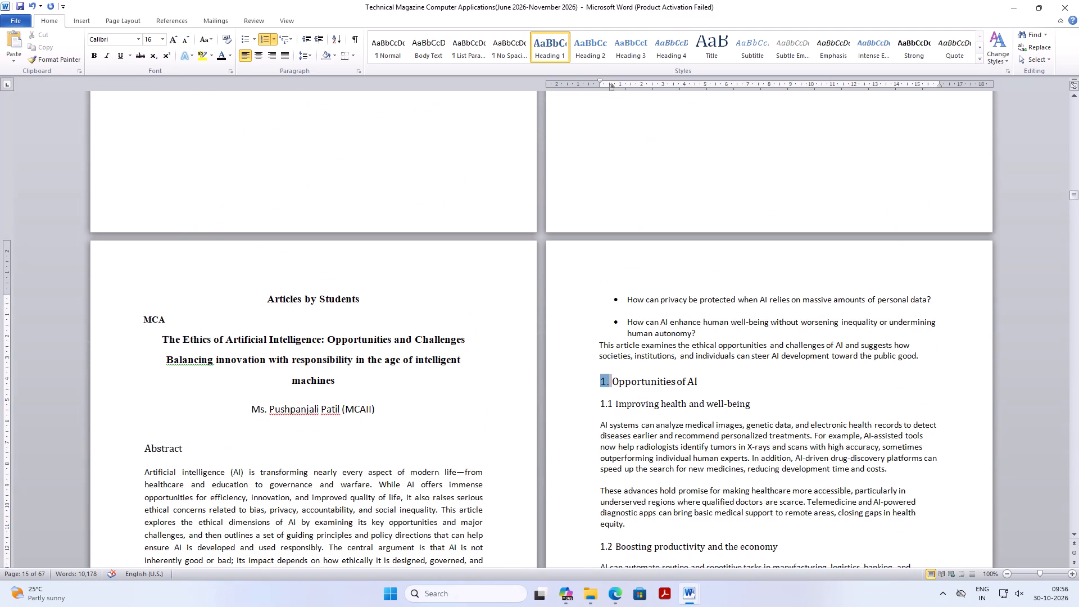
pyautogui.scroll(-1, 289, 434)
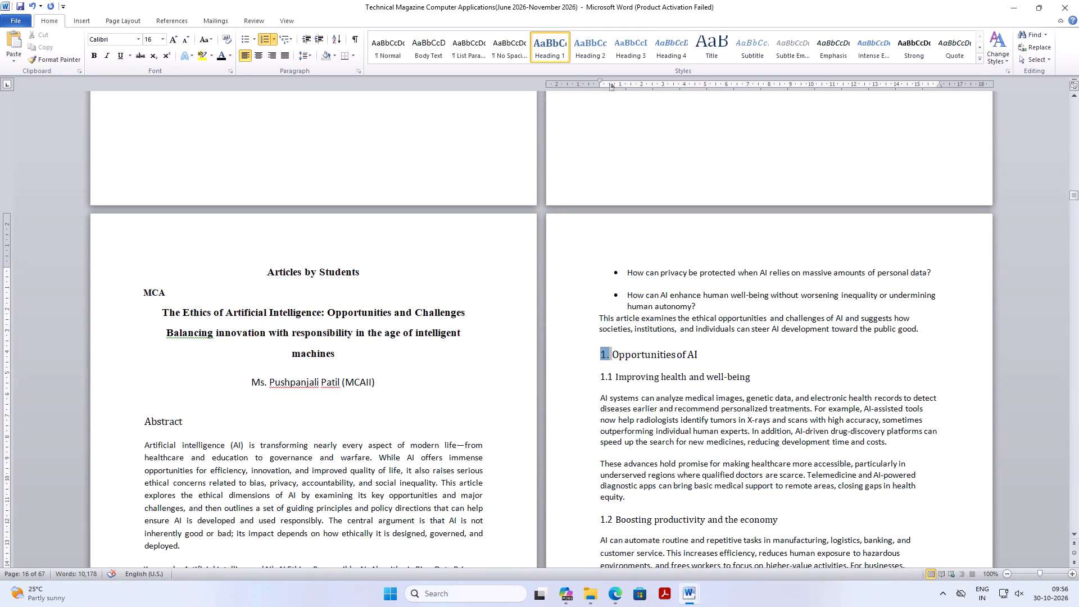
pyautogui.click(277, 405)
pyautogui.click(187, 397)
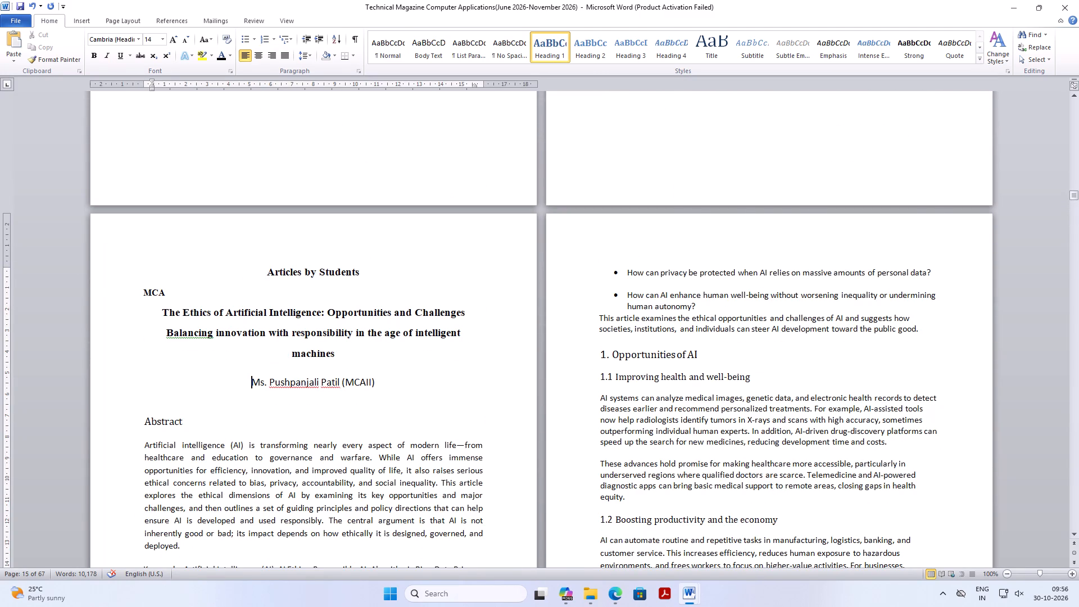
pyautogui.scroll(-20, 392, 424)
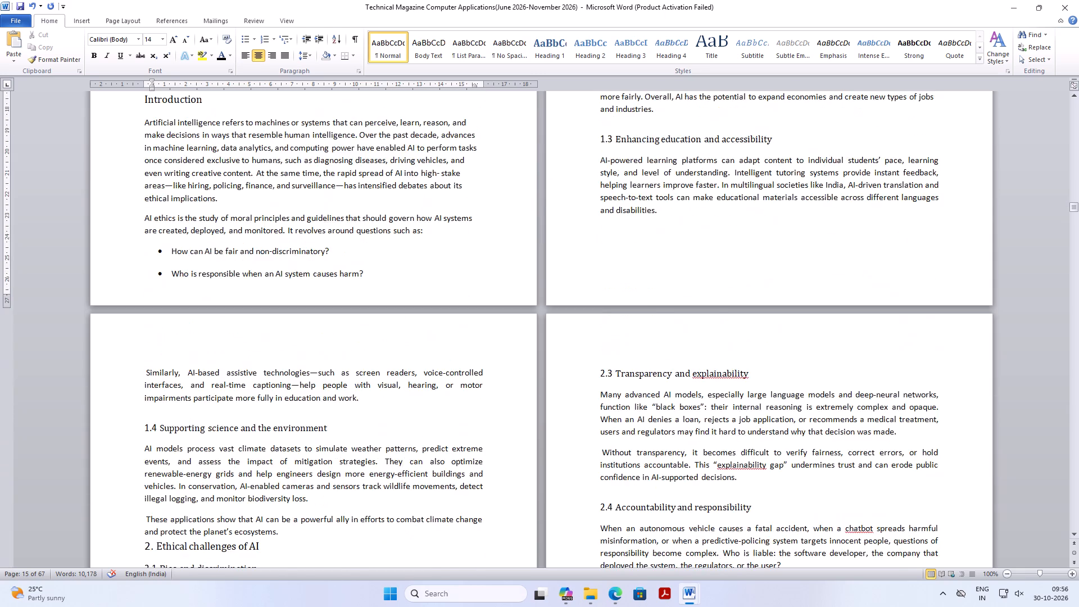
pyautogui.scroll(-16, 392, 424)
pyautogui.scroll(-8, 392, 424)
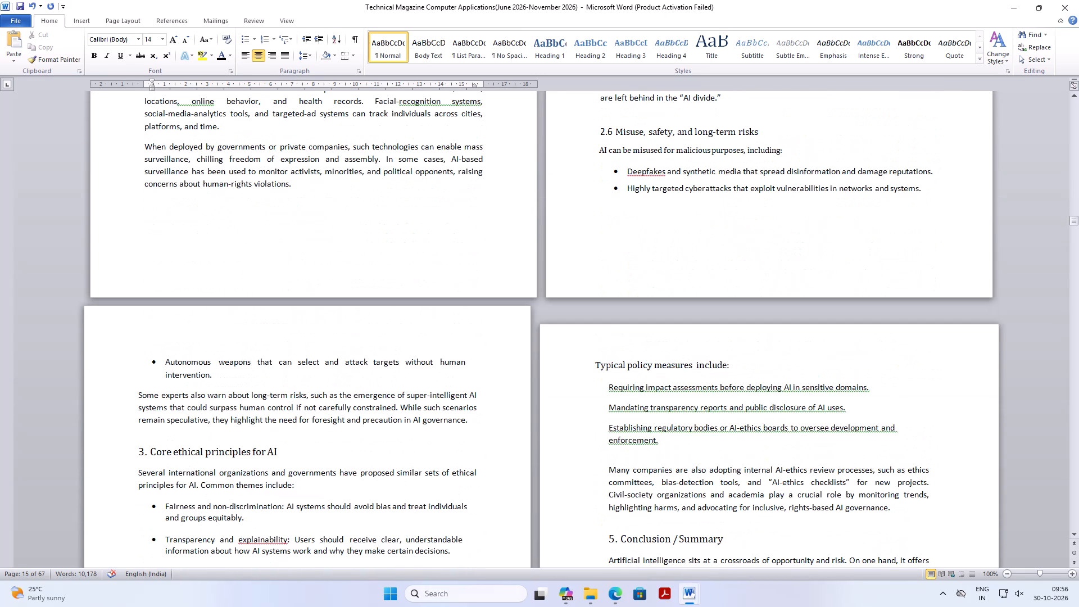
pyautogui.scroll(-11, 392, 424)
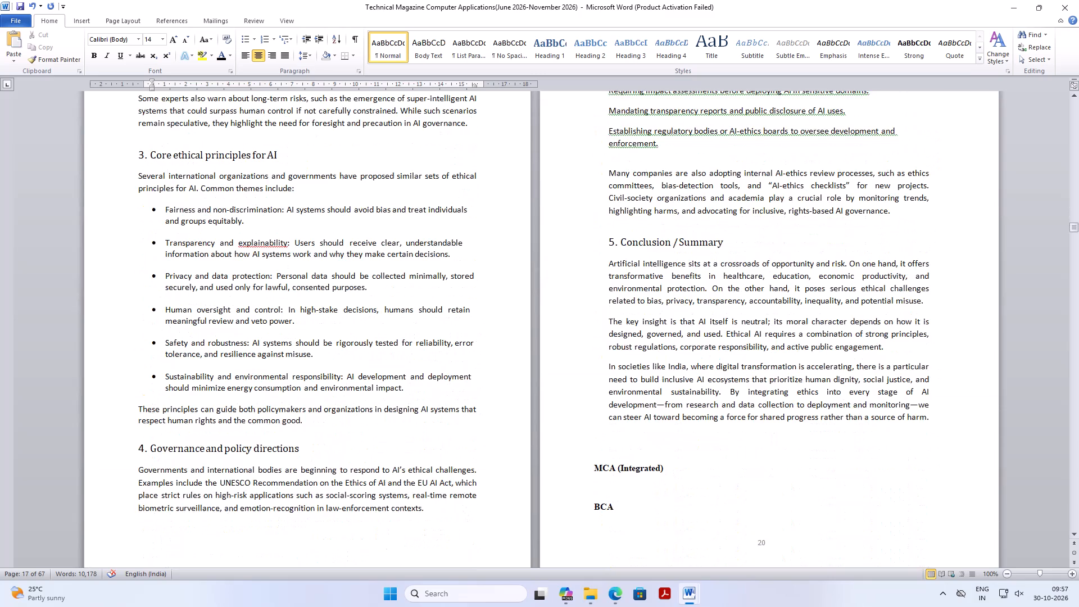
pyautogui.scroll(-3, 392, 424)
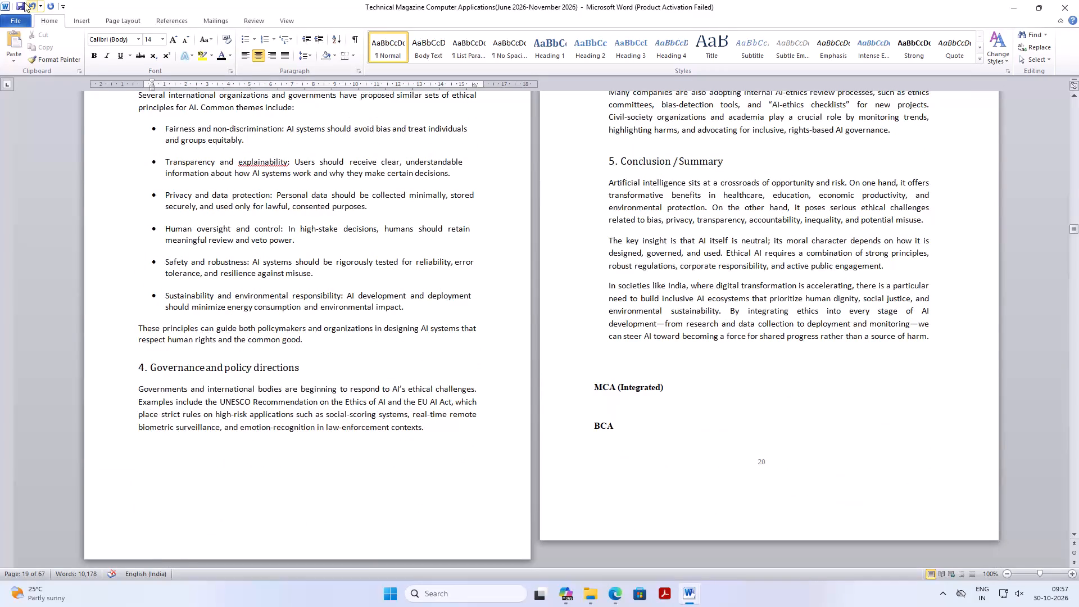
# Save the technical magazine document.
pyautogui.click(19, 4)
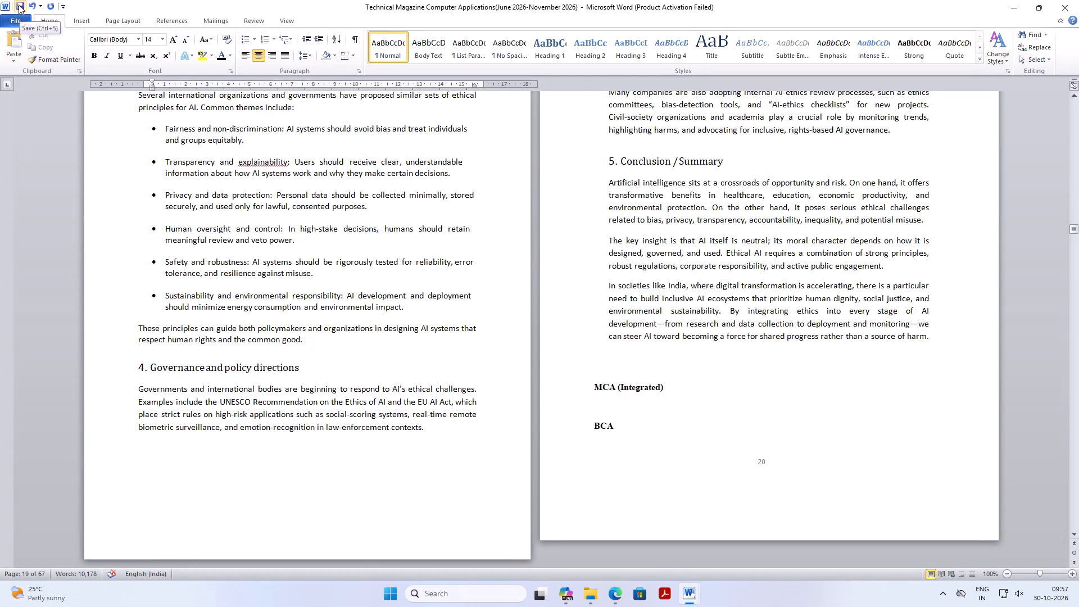
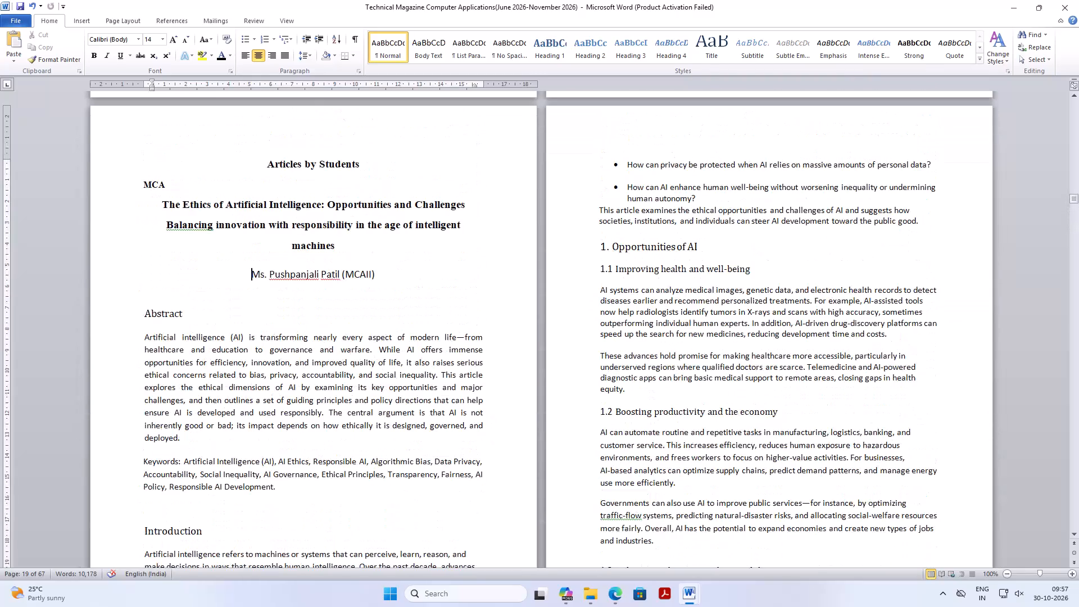
# Examine the title and author lines of the AI ethics source article, and check them against the technical magazine document.
pyautogui.click(682, 587)
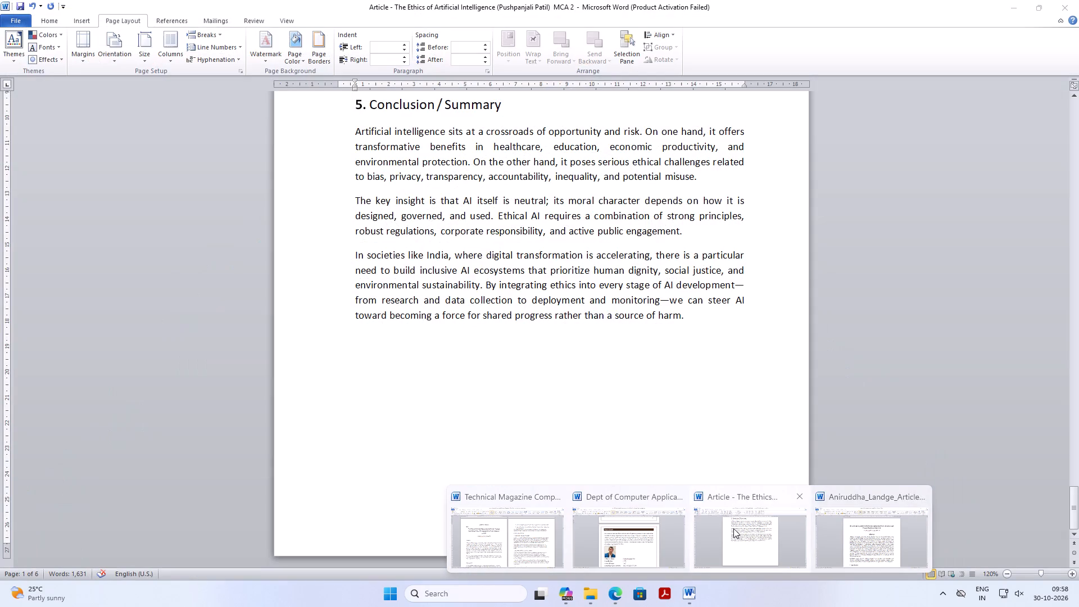
pyautogui.click(733, 528)
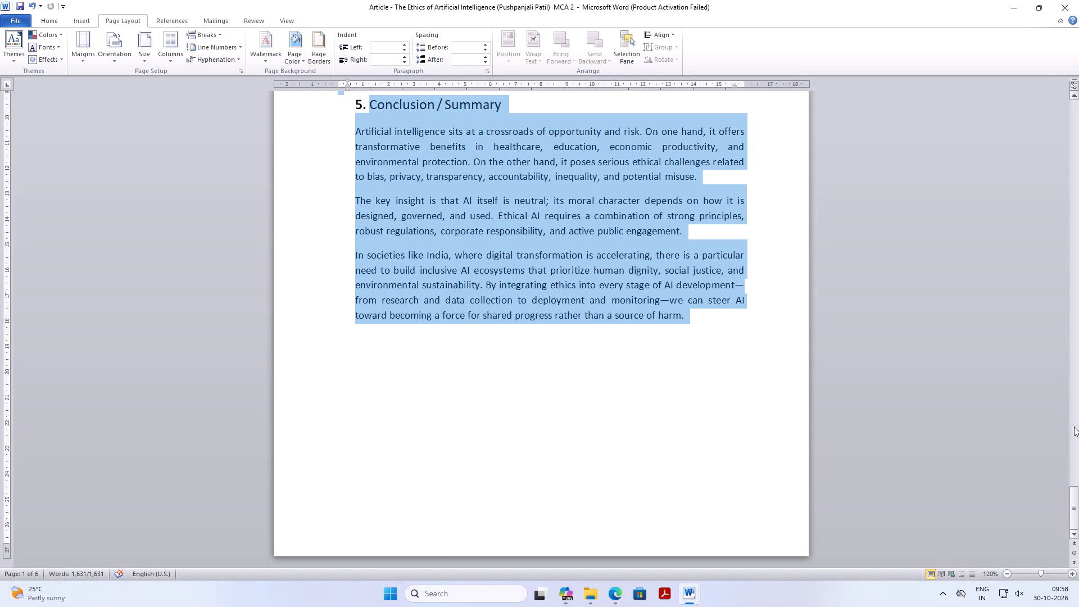
pyautogui.moveTo(1072, 502); pyautogui.dragTo(1078, 25)
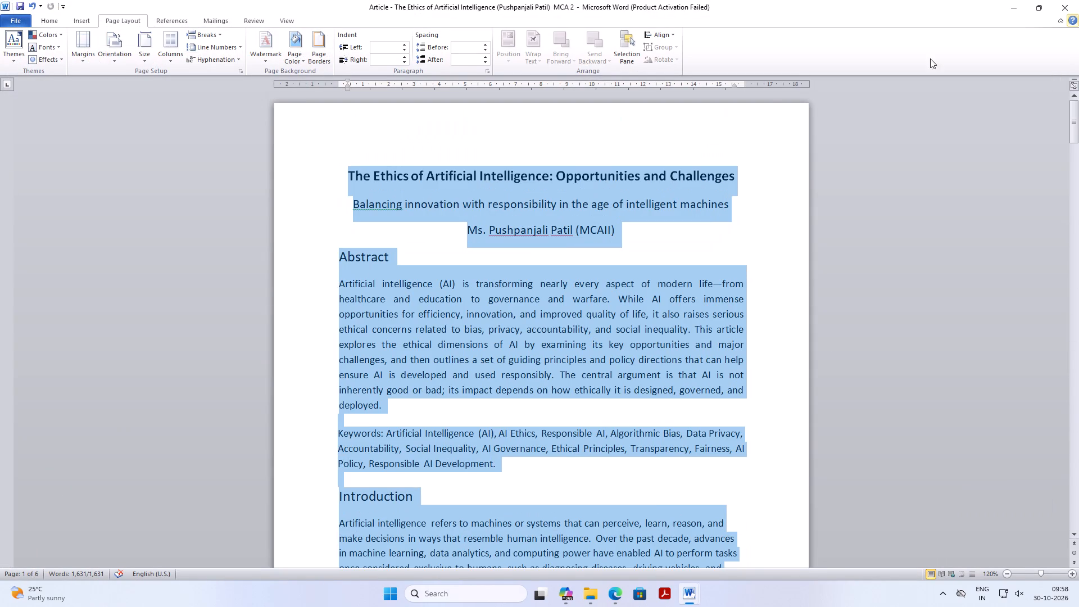
pyautogui.click(649, 188)
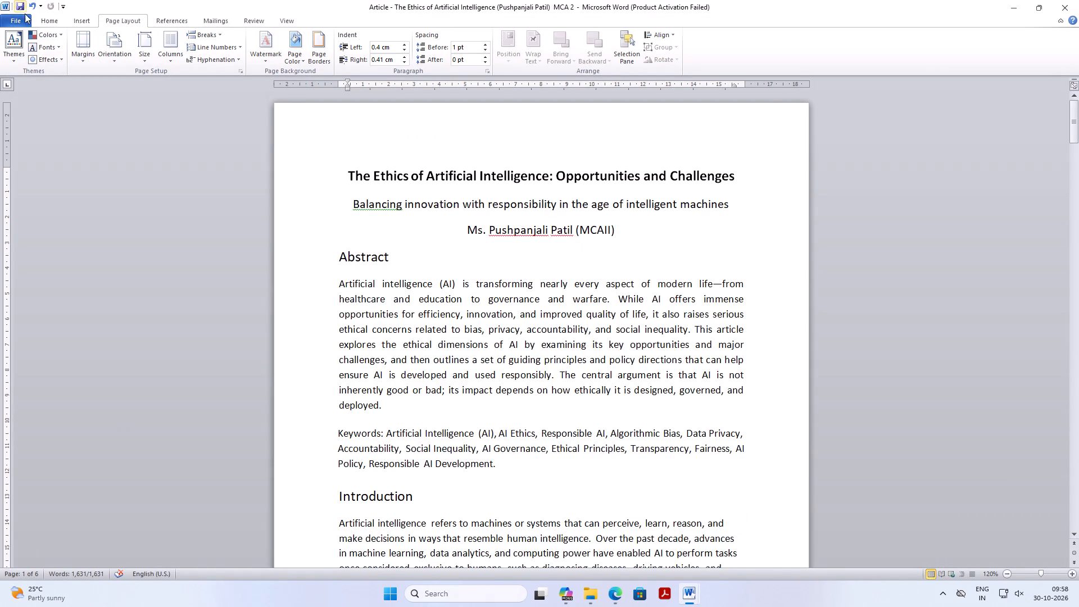
pyautogui.doubleClick(527, 227)
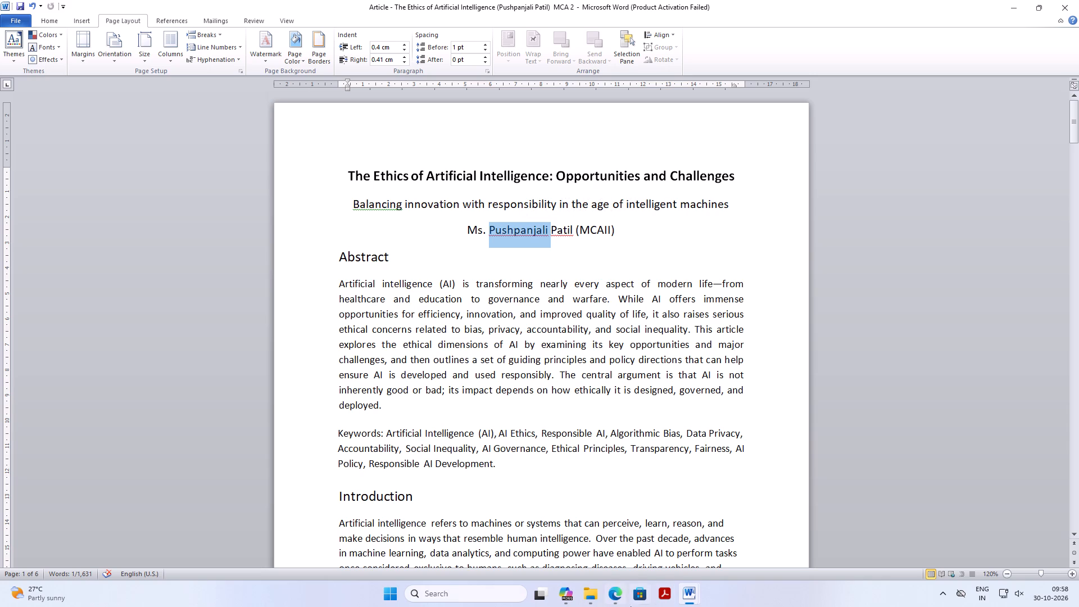
pyautogui.click(683, 591)
pyautogui.click(623, 545)
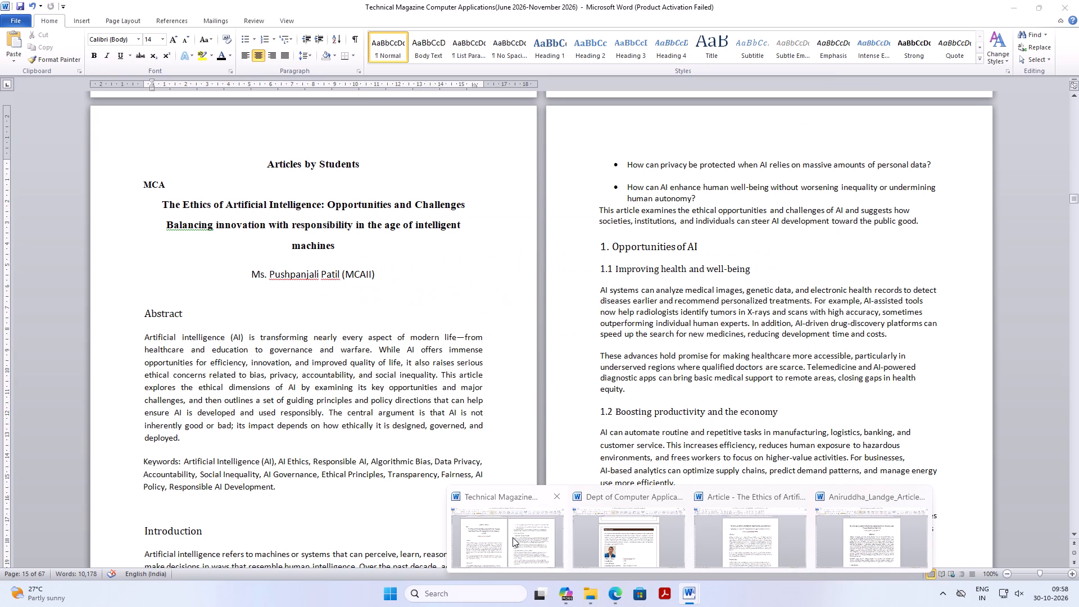
pyautogui.click(513, 537)
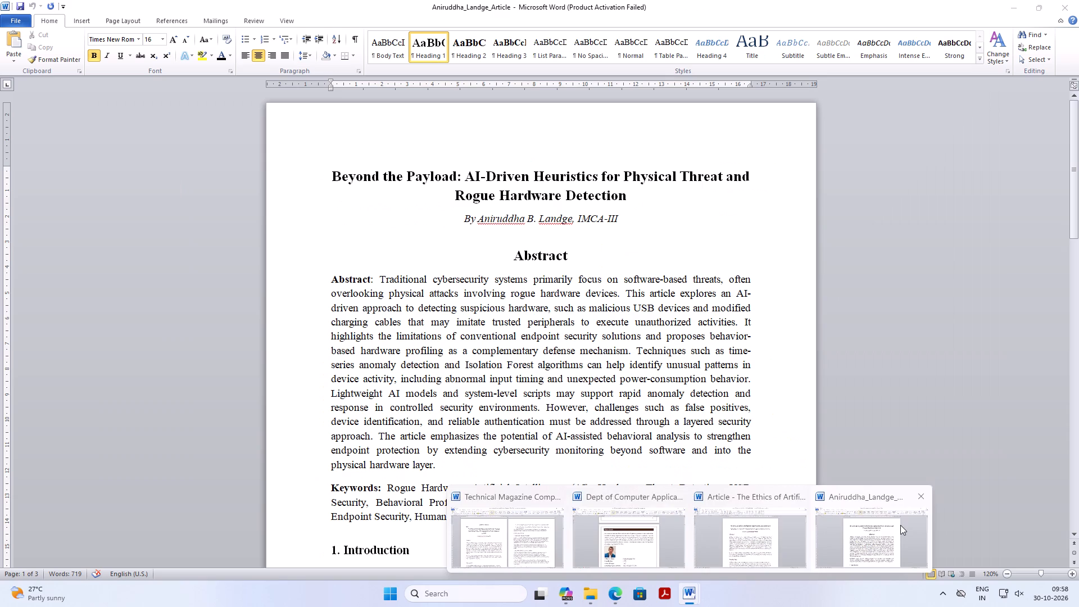
# Save and close the source document of the AI ethics article.
pyautogui.click(900, 525)
pyautogui.click(694, 596)
pyautogui.click(722, 542)
pyautogui.click(636, 241)
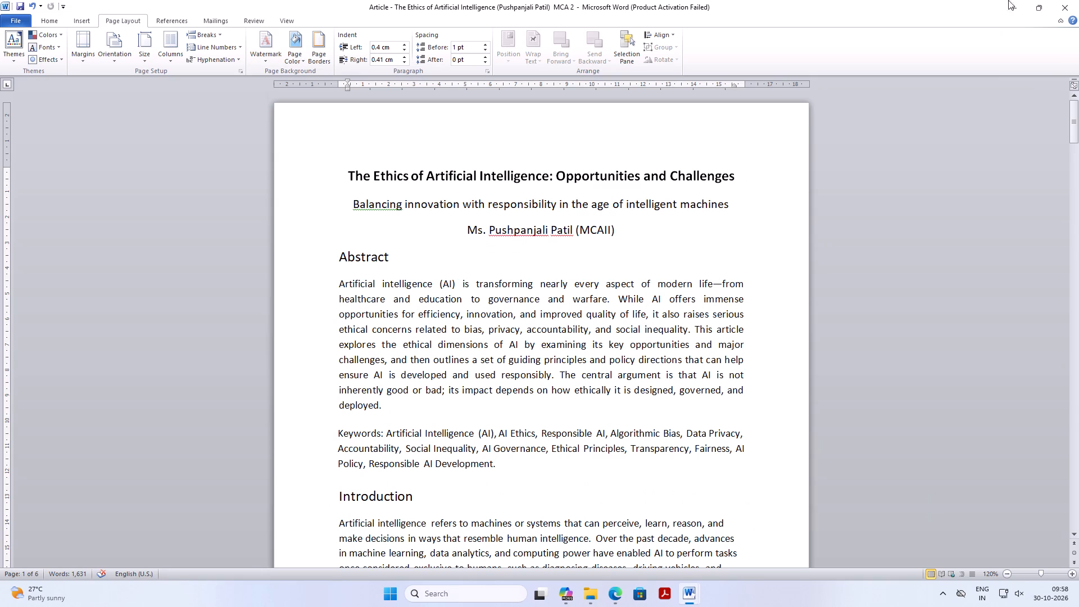
pyautogui.click(19, 5)
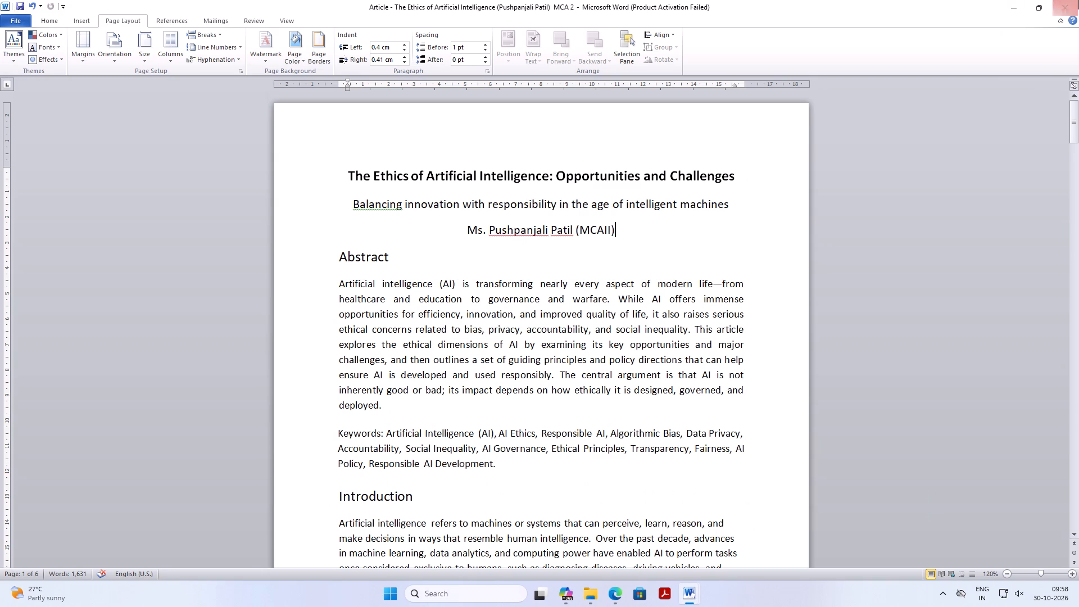
pyautogui.click(1064, 4)
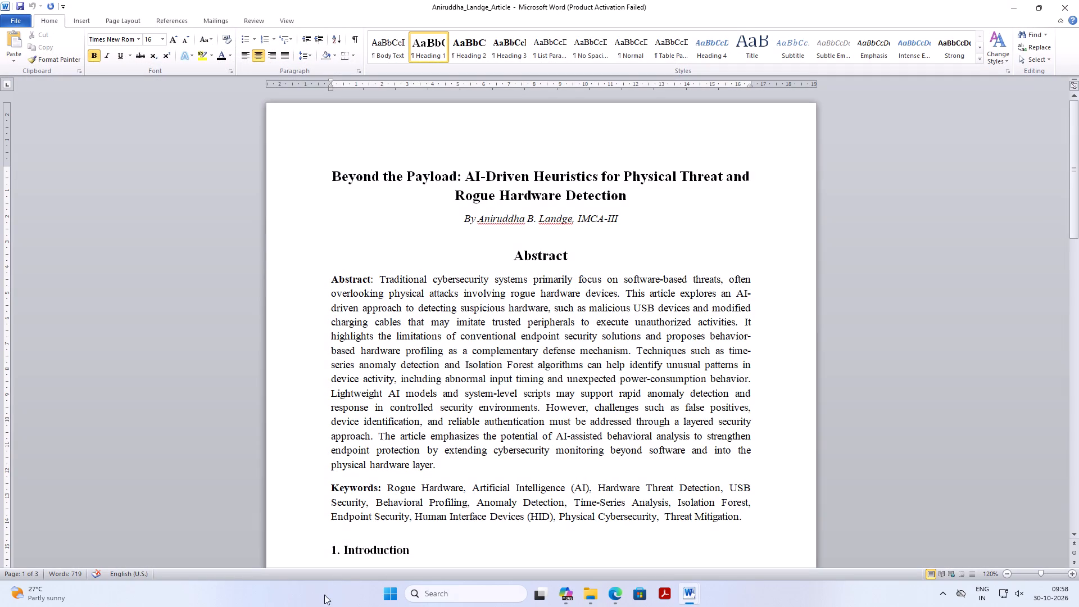
# In the MCA folder under Articles by Students, extend the AI ethics article's file name to mark it as processed.
pyautogui.click(591, 596)
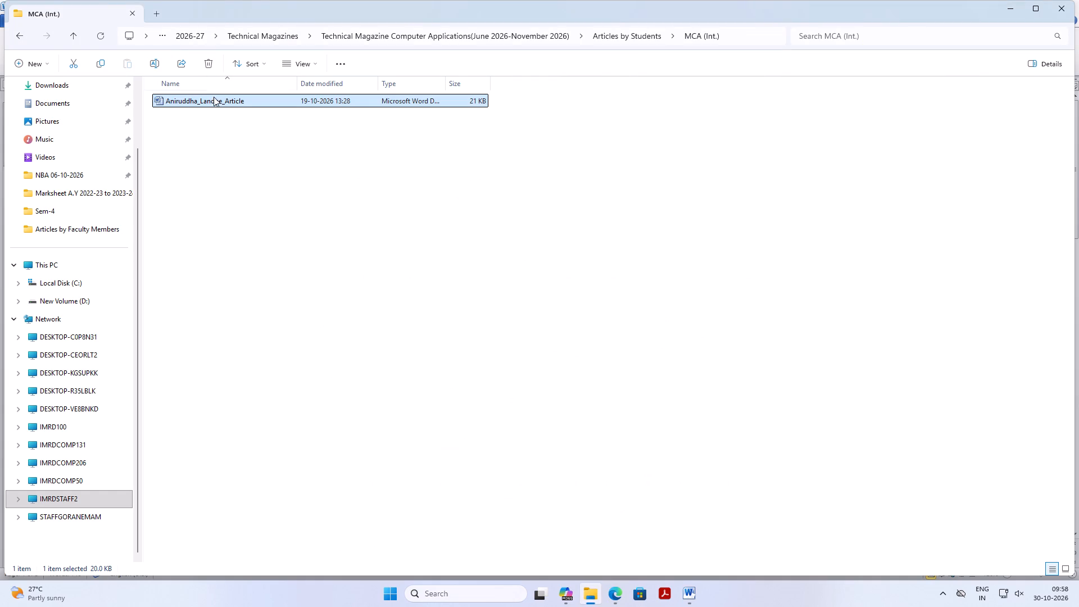
pyautogui.click(75, 37)
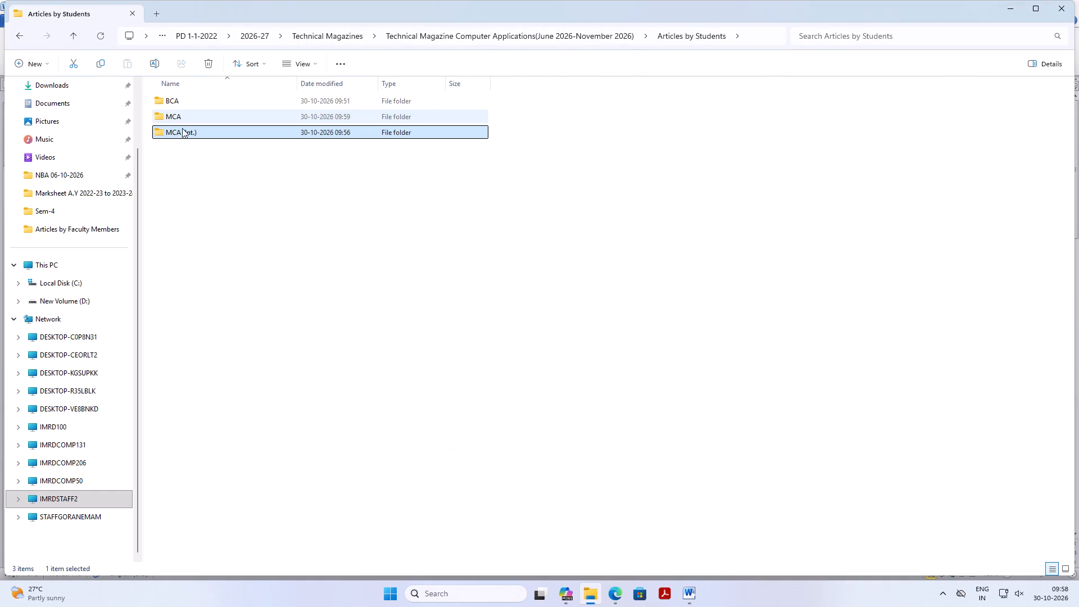
pyautogui.doubleClick(183, 115)
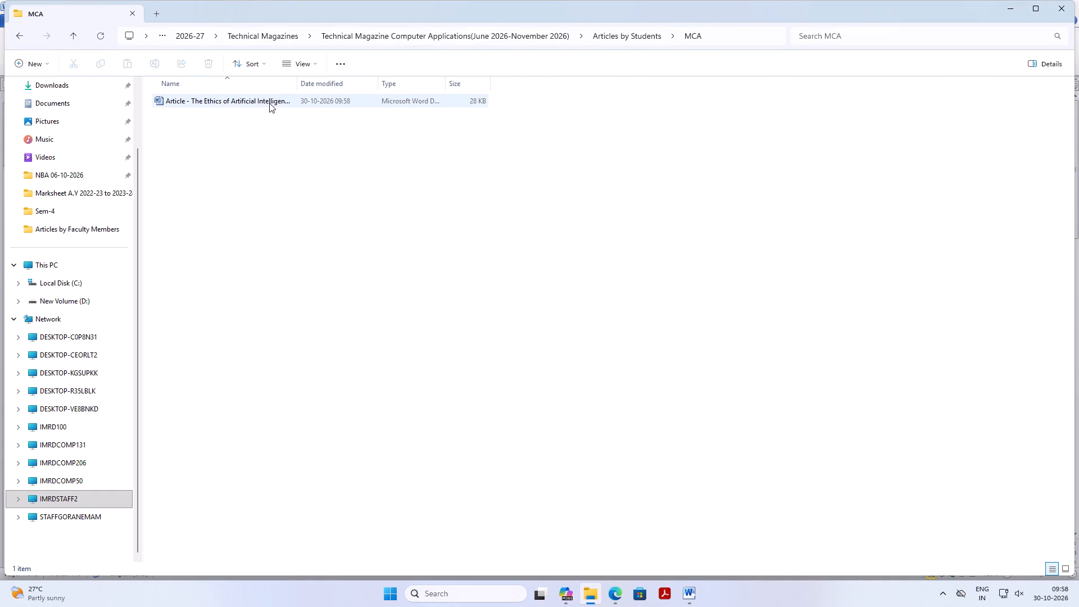
pyautogui.click(269, 103)
pyautogui.doubleClick(269, 103)
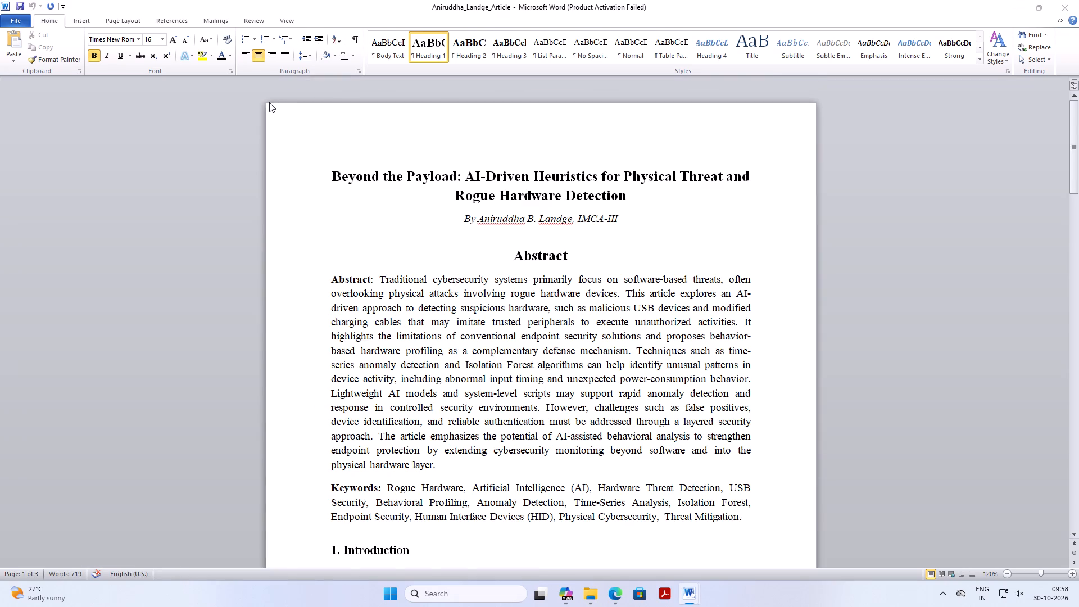
pyautogui.click(1066, 9)
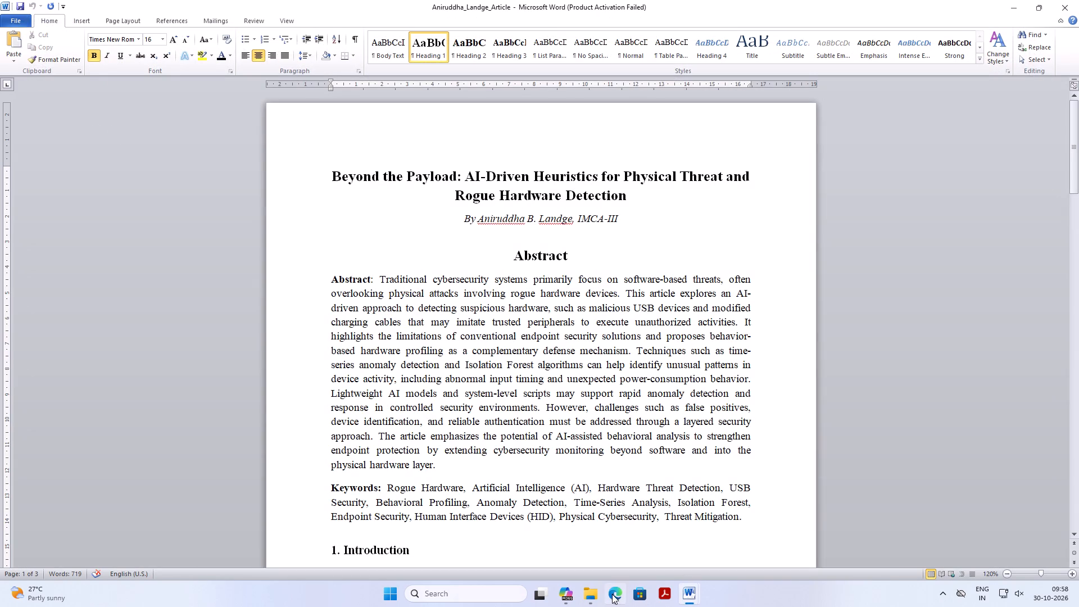
pyautogui.click(584, 595)
pyautogui.click(257, 102)
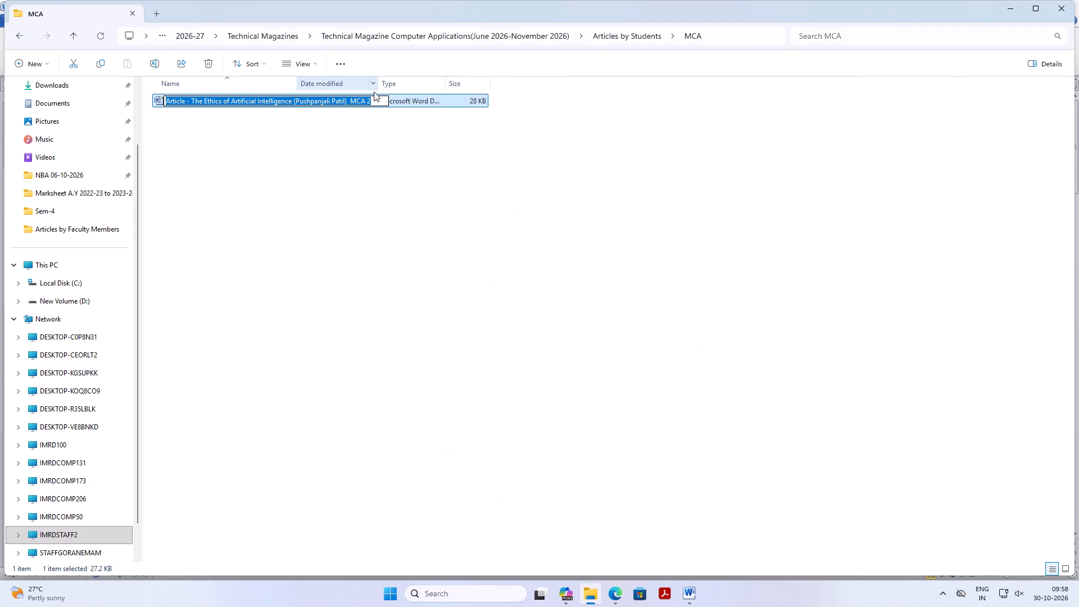
pyautogui.click(374, 99)
pyautogui.press('space')
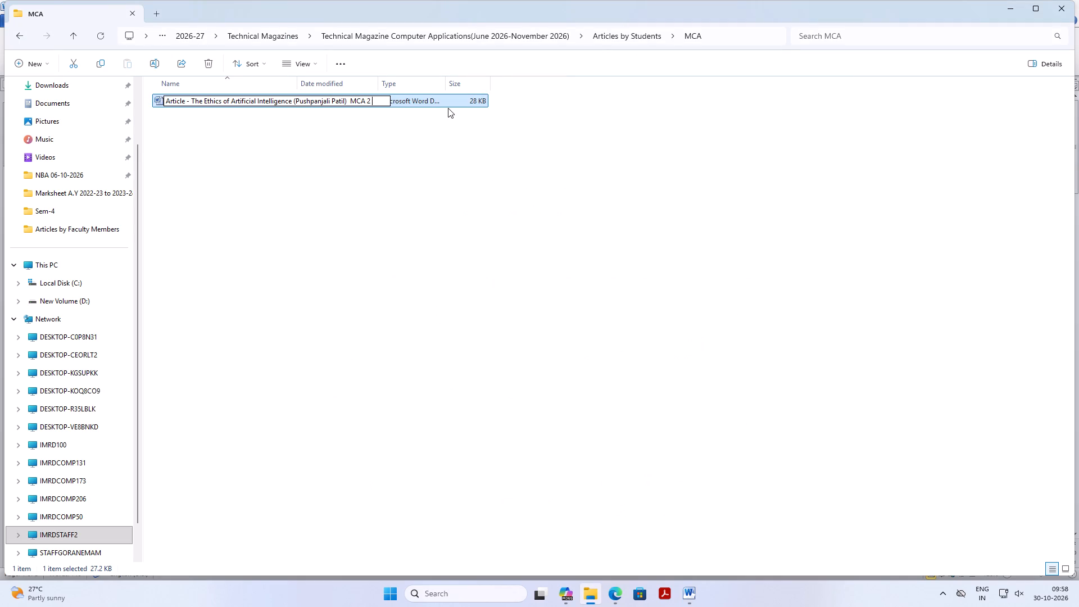
pyautogui.press('Return')
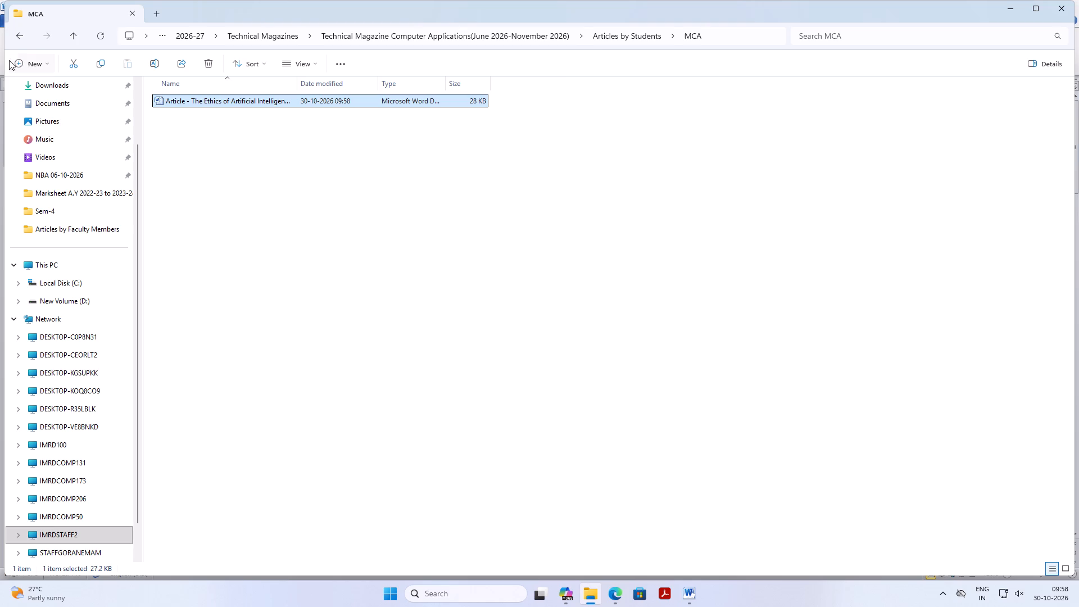
# Copy the full text of the "Beyond the Payload" article from the MCA (Int.) folder, from title to Conclusion, and save and close it.
pyautogui.click(12, 35)
pyautogui.doubleClick(179, 134)
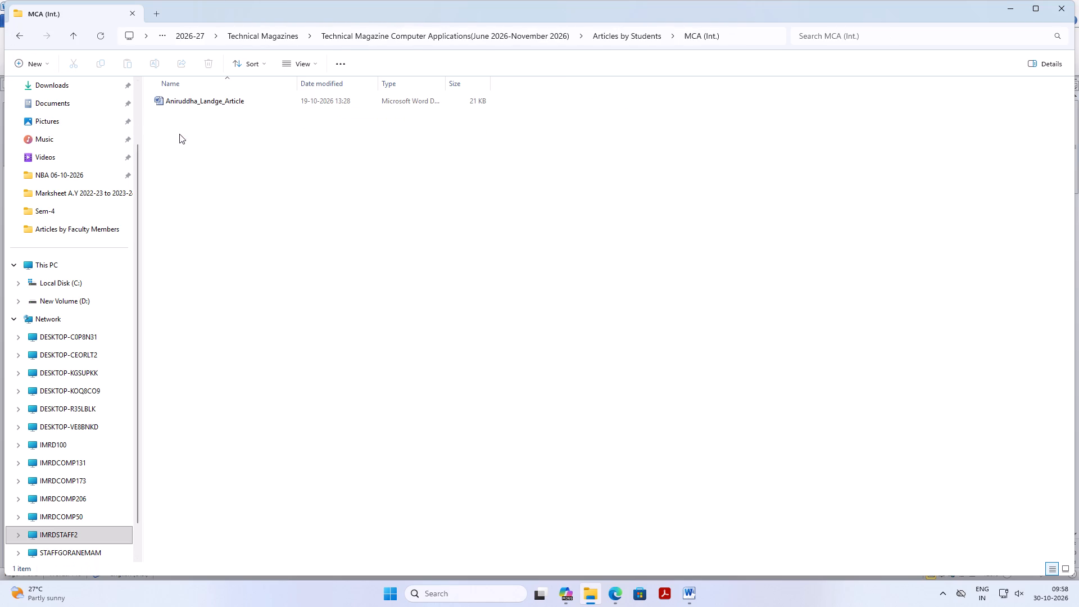
pyautogui.doubleClick(237, 106)
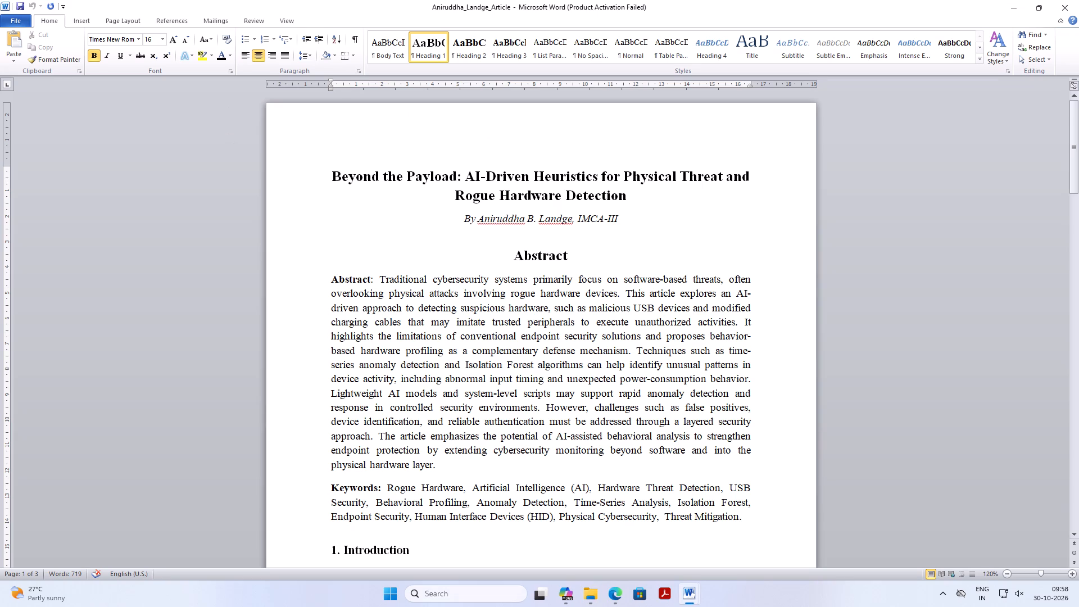
pyautogui.moveTo(336, 181); pyautogui.dragTo(494, 534)
pyautogui.scroll(-5, 509, 606)
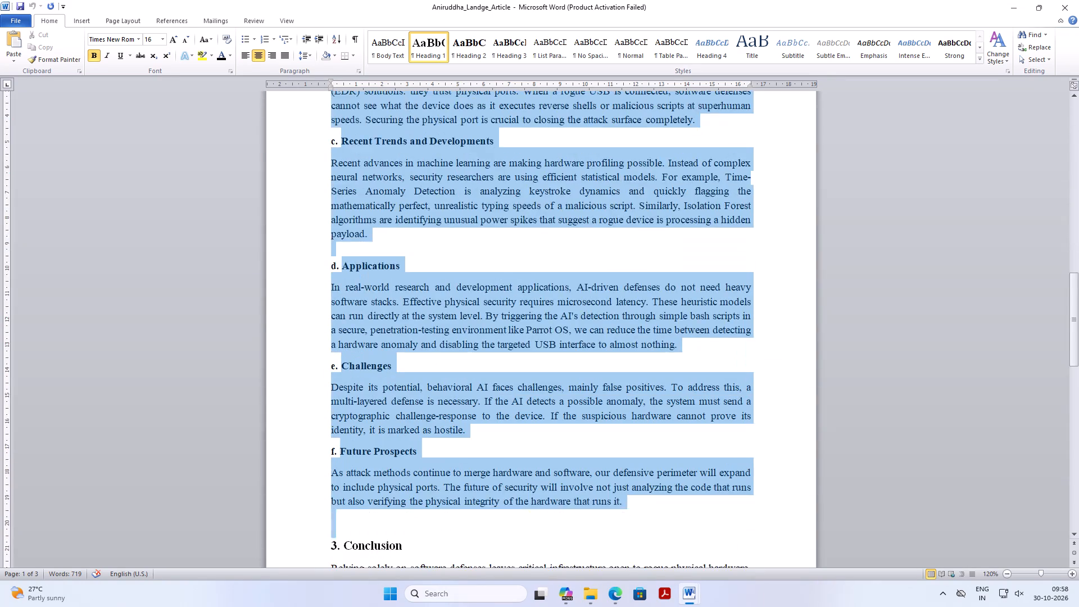
pyautogui.moveTo(494, 534); pyautogui.dragTo(767, 319)
pyautogui.hotkey('ctrl', 'c')
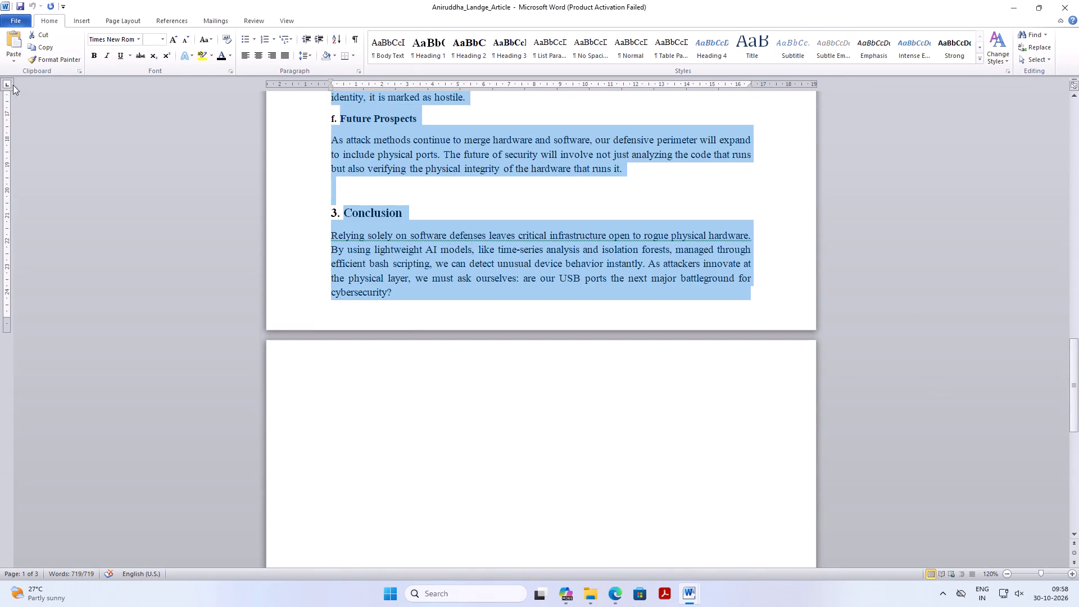
pyautogui.click(16, 4)
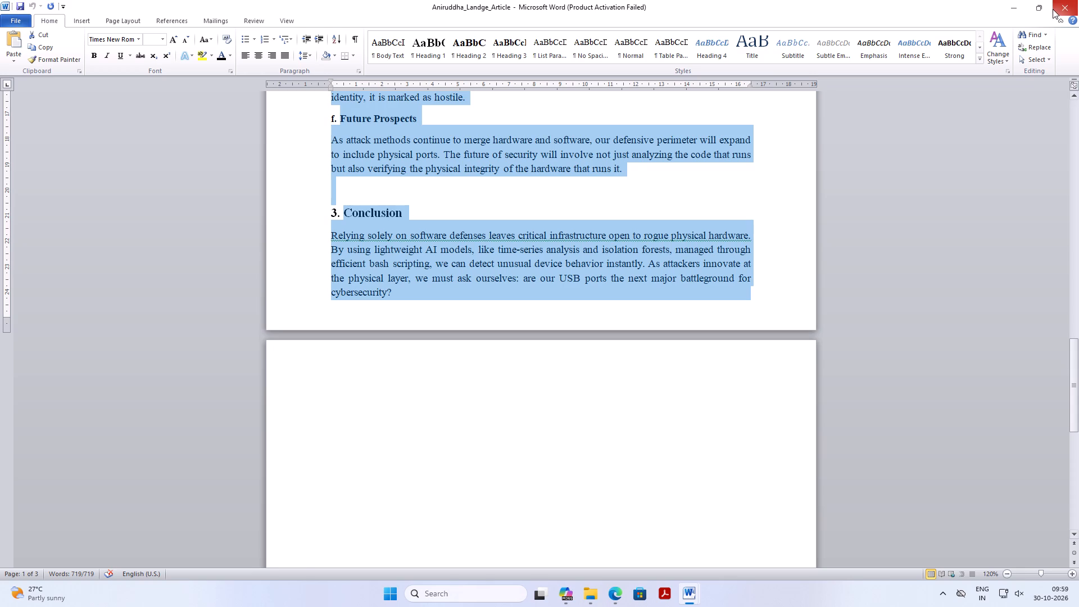
pyautogui.click(1060, 7)
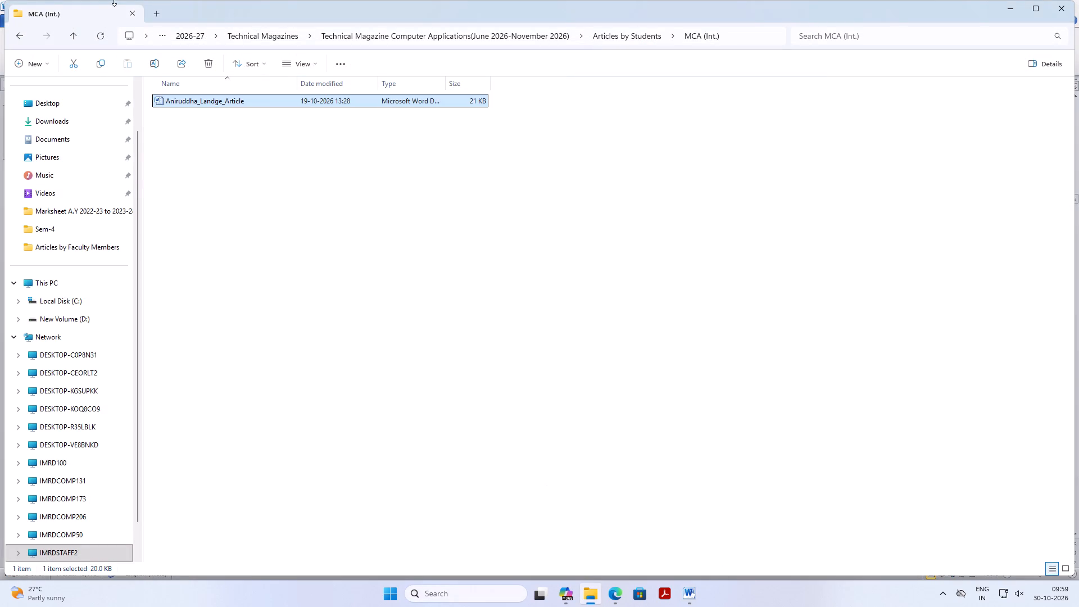
# Append "Done" to the file name of the "Beyond the Payload" article in the MCA (Int.) folder.
pyautogui.click(148, 62)
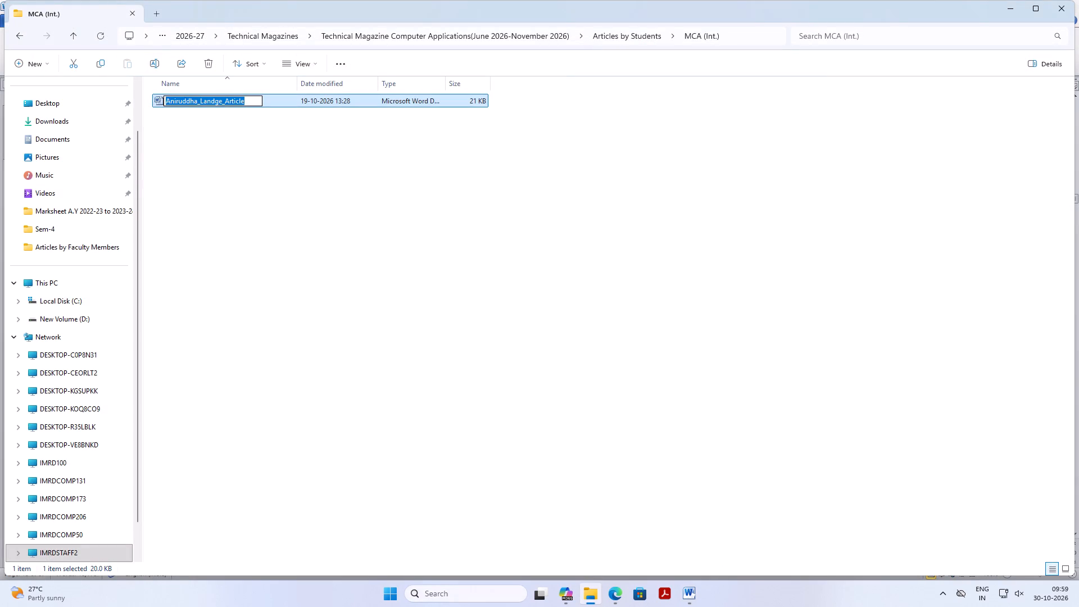
pyautogui.click(259, 101)
pyautogui.press('space')
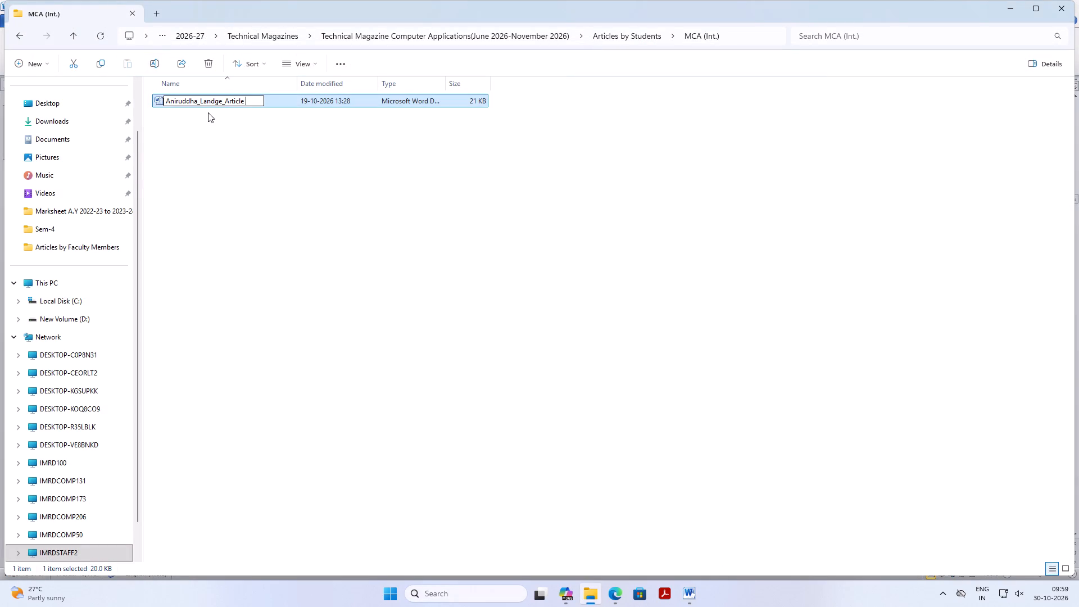
pyautogui.press('Return')
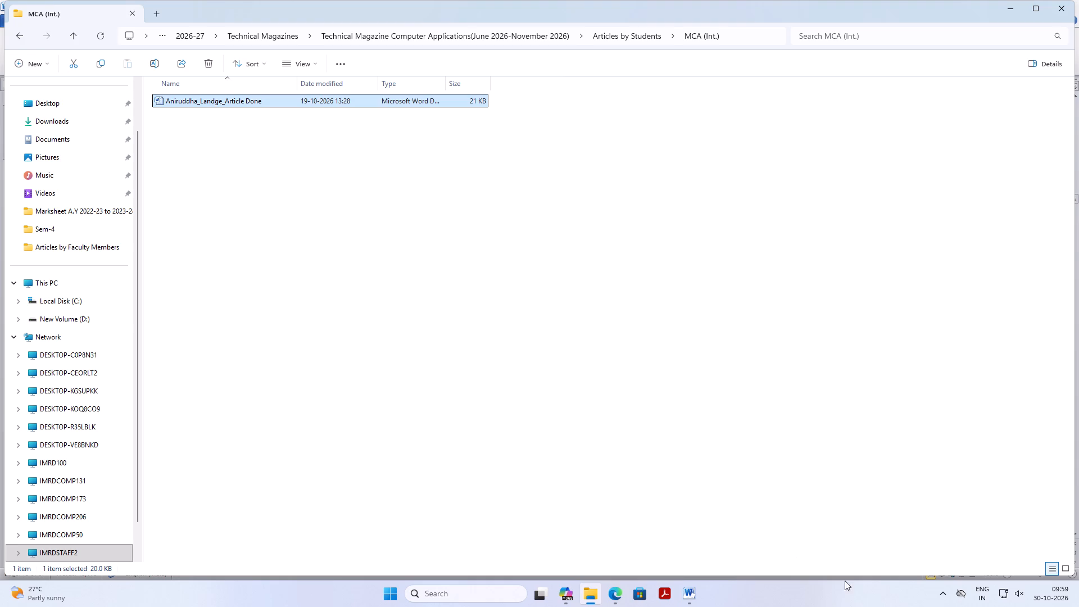
# In the technical magazine document, insert blank lines above the MCA (Integrated) heading so that it starts at the top of a new page.
pyautogui.click(684, 588)
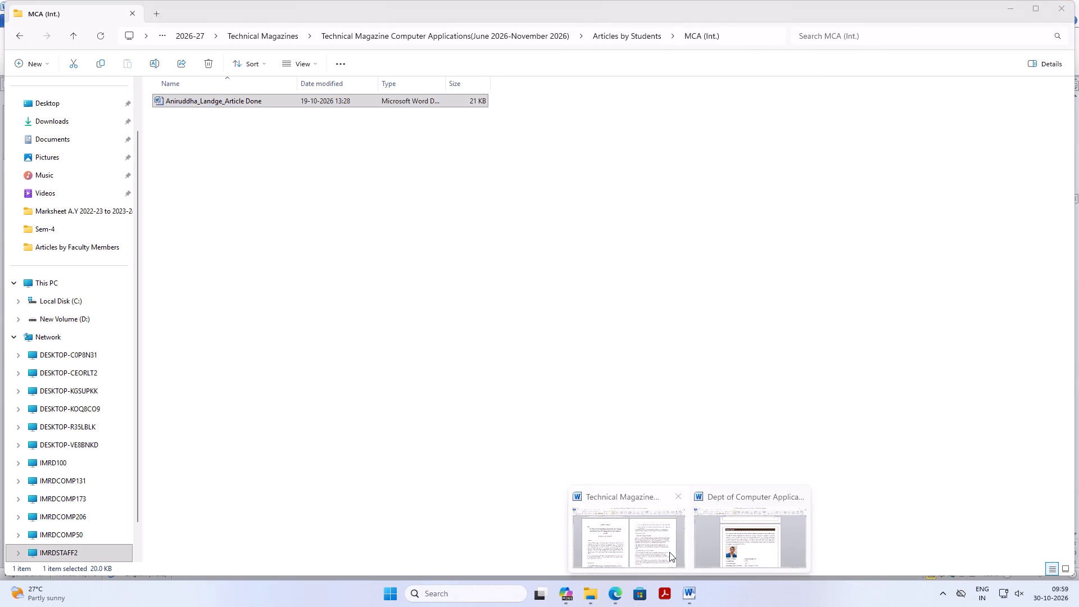
pyautogui.click(669, 552)
pyautogui.scroll(-20, 697, 316)
pyautogui.scroll(-1, 697, 316)
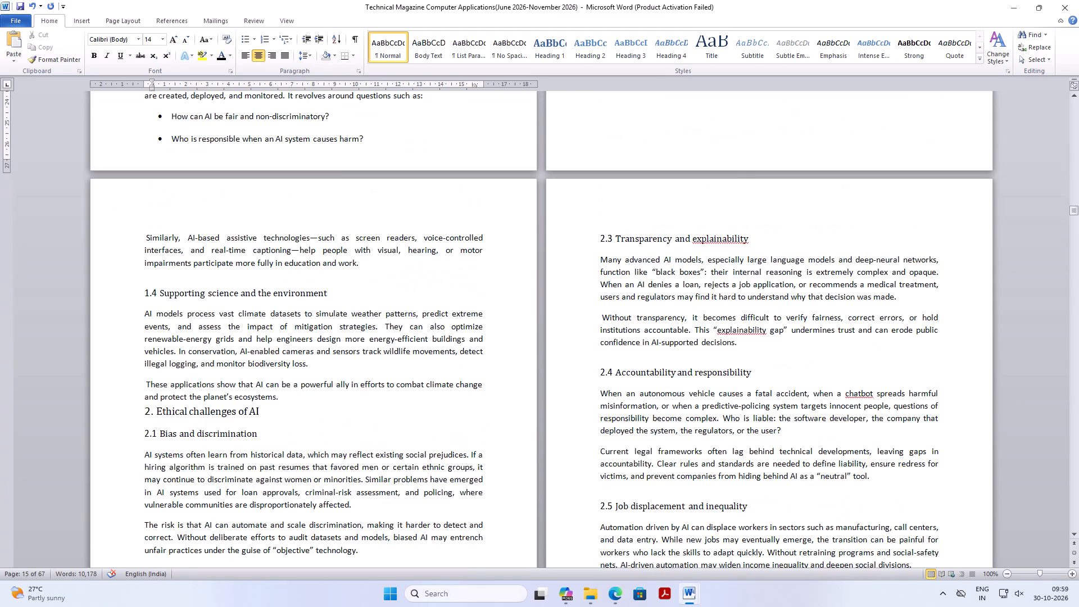
pyautogui.scroll(-20, 706, 319)
pyautogui.scroll(-16, 706, 319)
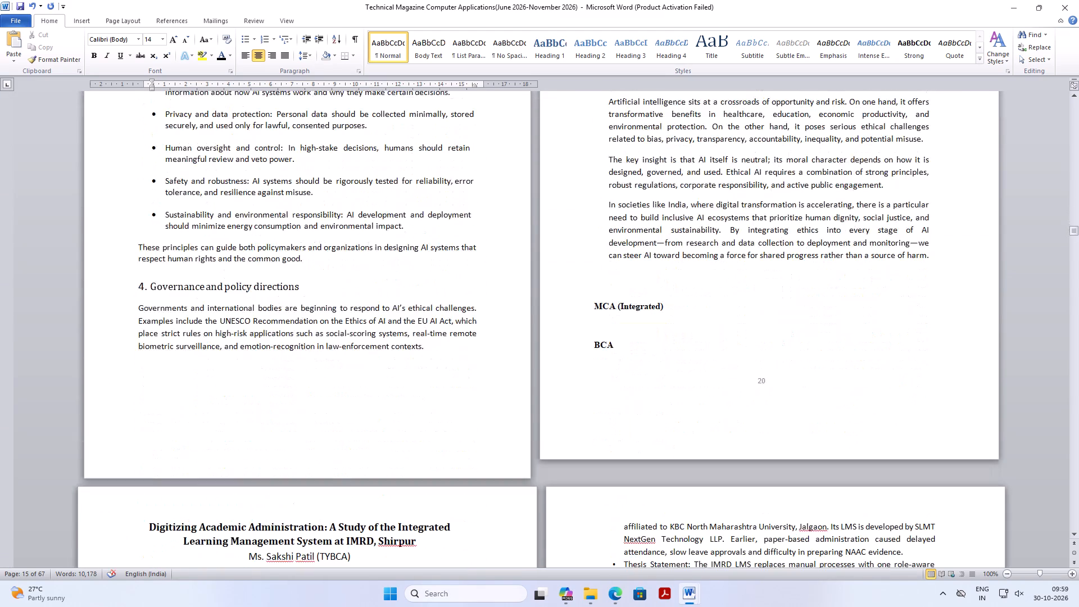
pyautogui.click(693, 315)
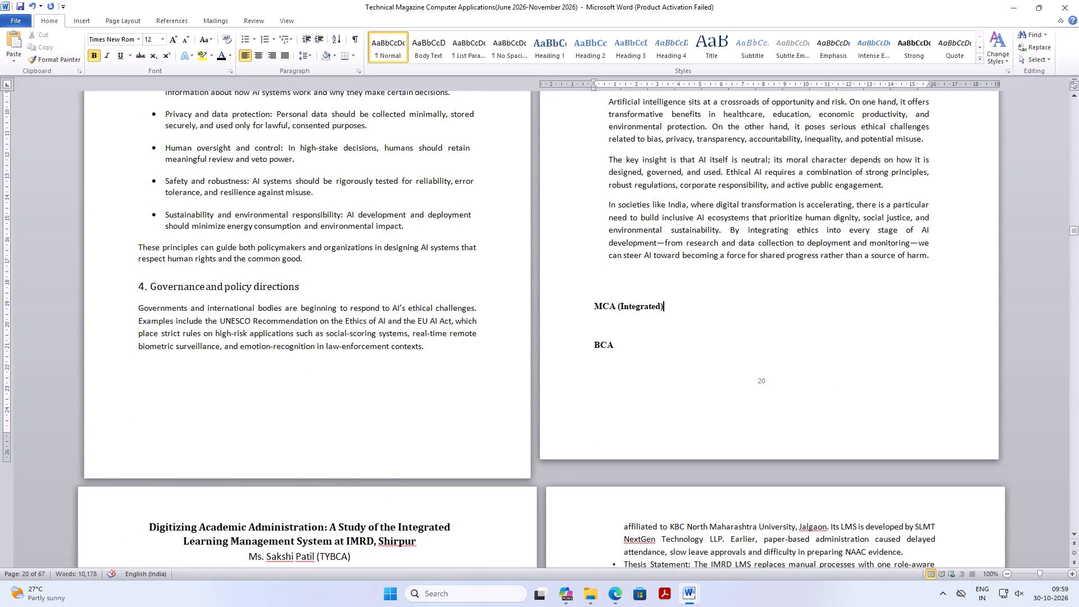
pyautogui.click(639, 321)
pyautogui.click(674, 294)
pyautogui.press('Return')
pyautogui.press('Return')
pyautogui.press('Return')
pyautogui.press('Return')
pyautogui.press('Return')
pyautogui.press('Return')
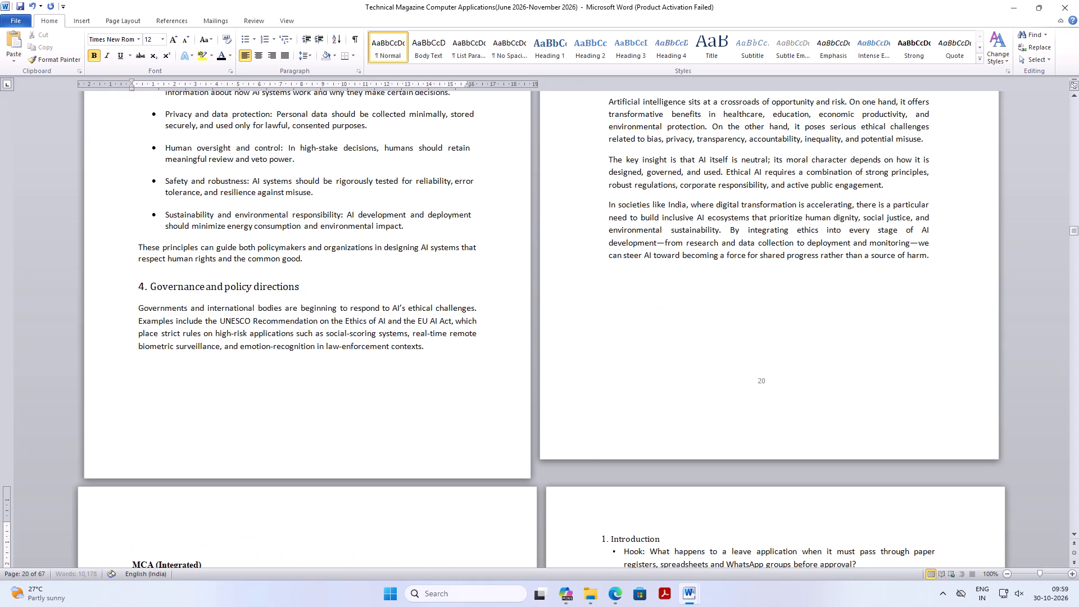
pyautogui.press('BackSpace')
pyautogui.press('BackSpace')
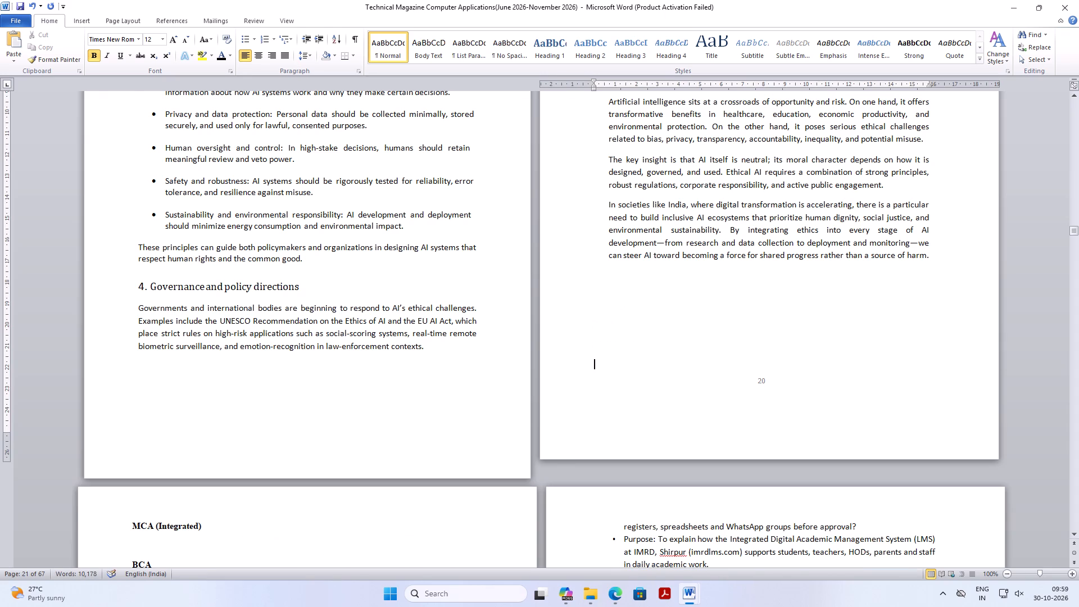
# Paste the copied "Beyond the Payload" article into the magazine, directly below the MCA (Integrated) heading.
pyautogui.scroll(1, 643, 290)
pyautogui.scroll(-9, 640, 282)
pyautogui.click(140, 324)
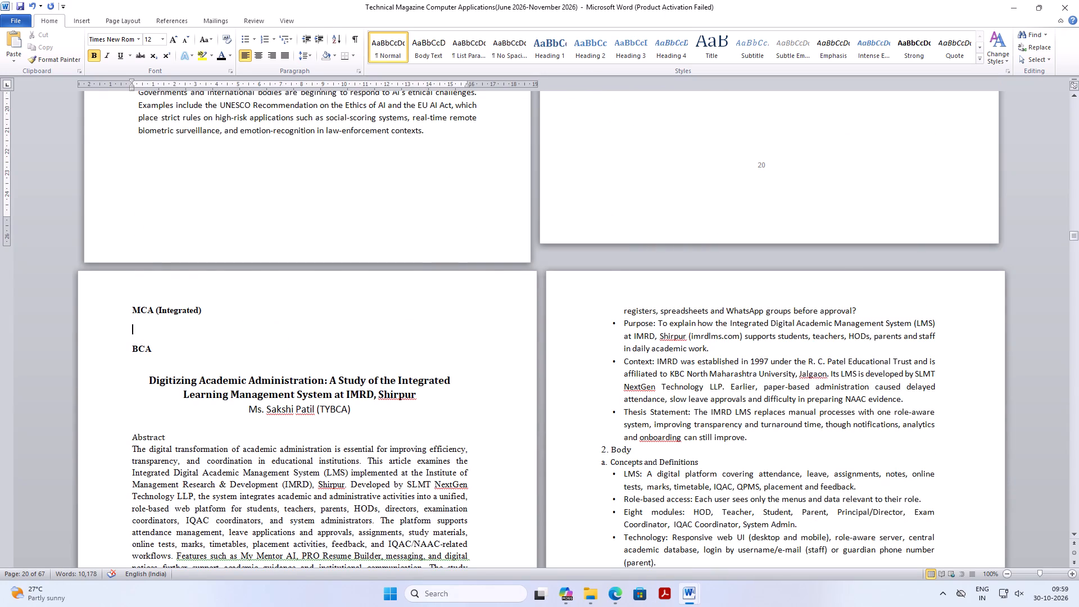
pyautogui.hotkey('ctrl', 'v')
# Remove the blank space between the author line and the Abstract heading of the "Beyond the Payload" article.
pyautogui.scroll(10, 233, 362)
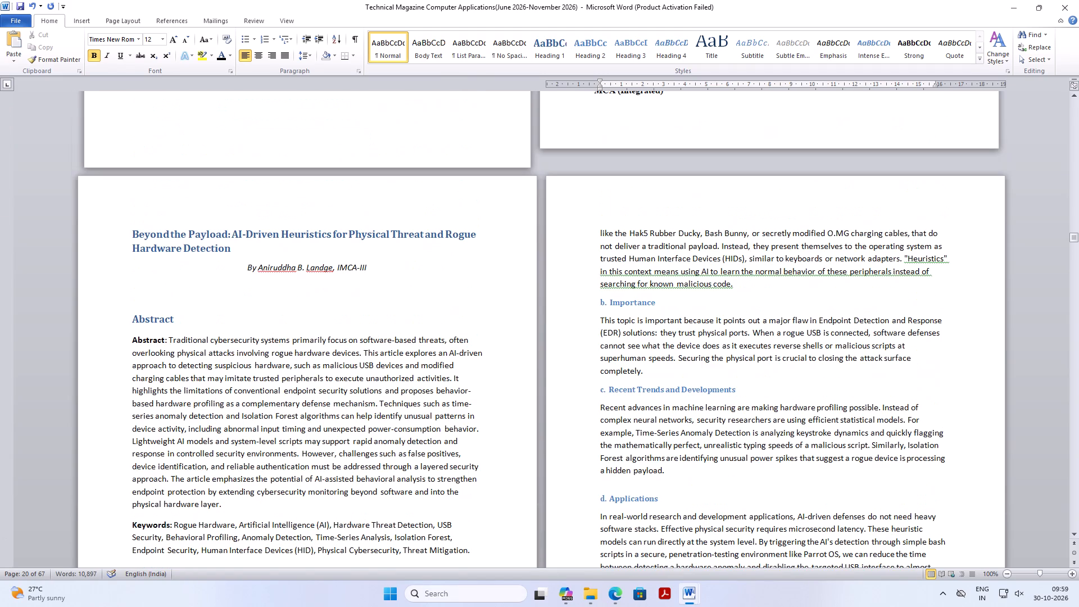
pyautogui.click(215, 295)
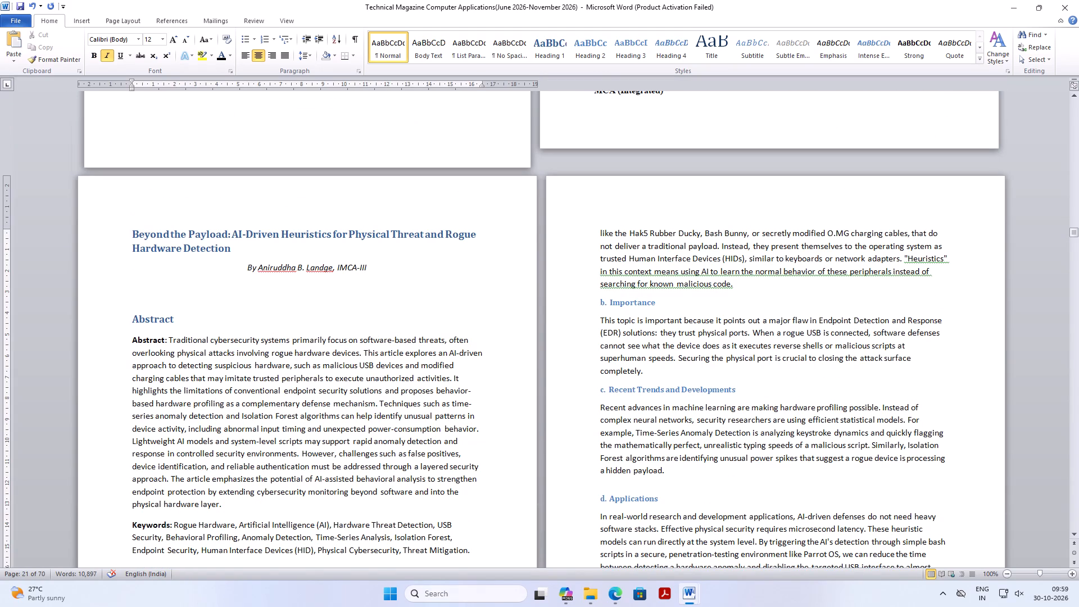
pyautogui.press('BackSpace')
pyautogui.press('BackSpace')
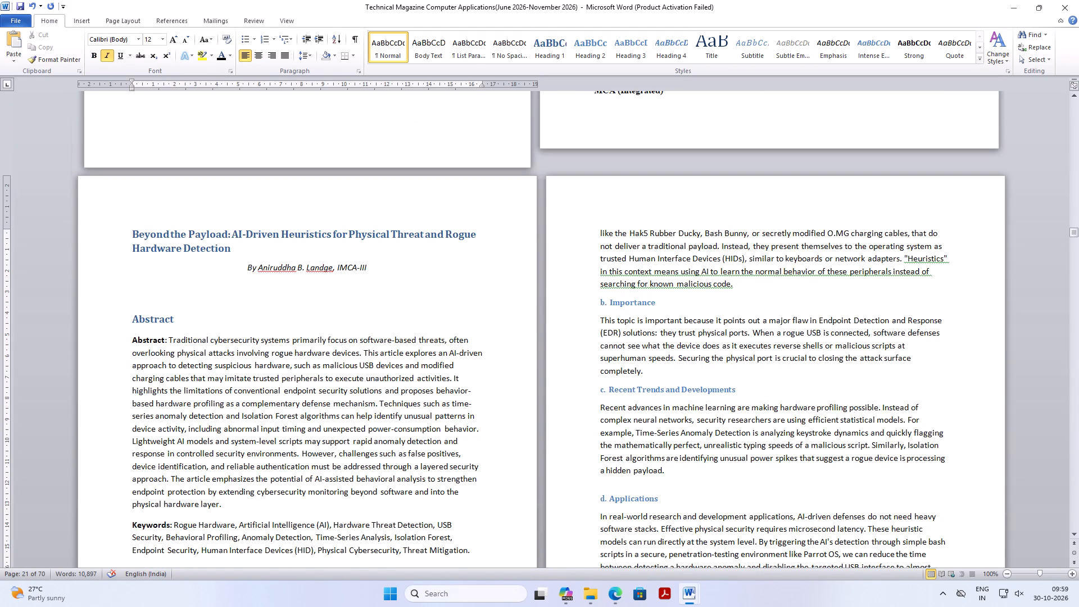
pyautogui.click(156, 310)
pyautogui.click(155, 305)
pyautogui.click(130, 323)
pyautogui.press('BackSpace')
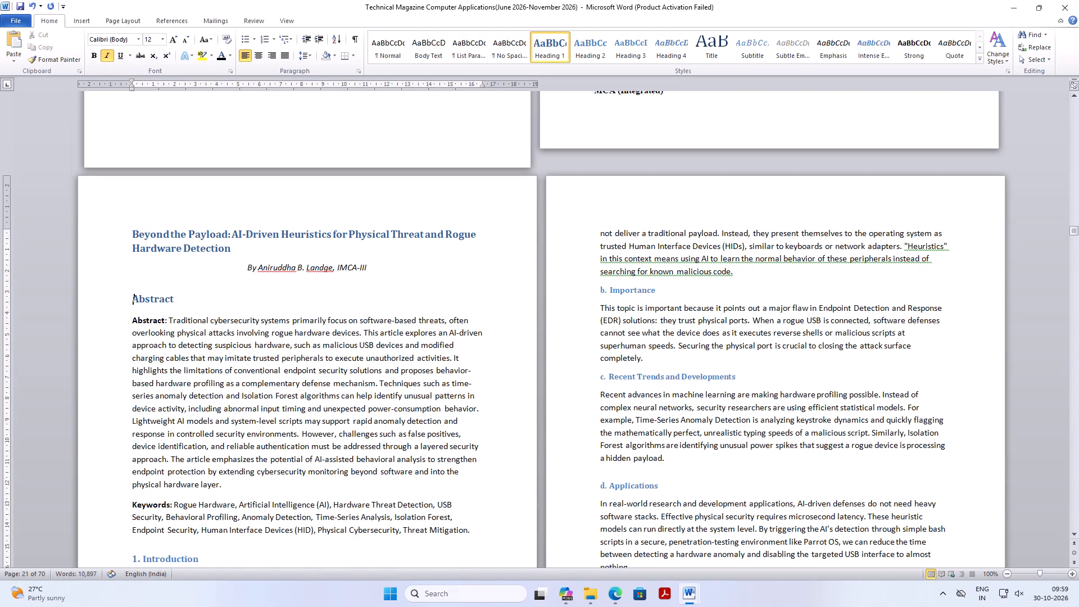
# Replace "By" with "Mr." before the author's name under the "Beyond the Payload" title.
pyautogui.click(257, 269)
pyautogui.press('BackSpace')
pyautogui.press('BackSpace')
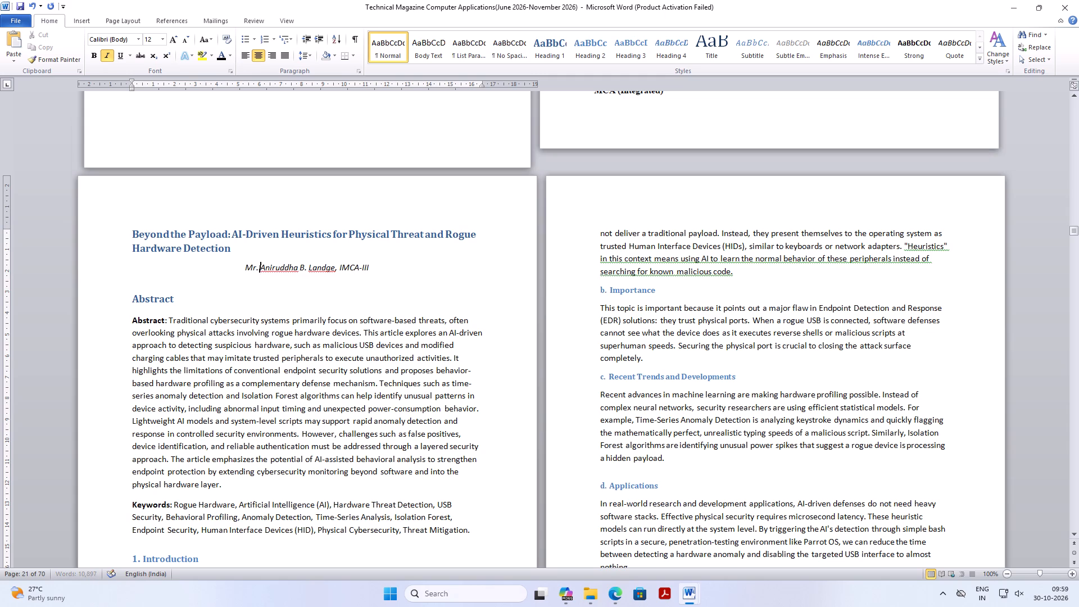
# Remove the italic formatting from the whole author line of the "Beyond the Payload" article, leaving it non-bold.
pyautogui.moveTo(376, 275); pyautogui.dragTo(359, 275)
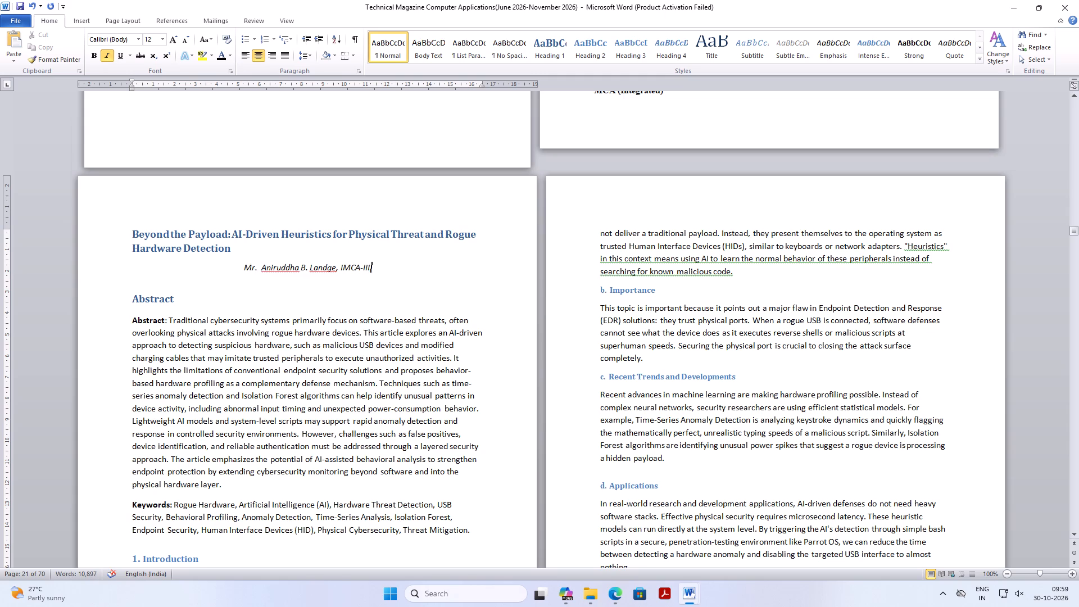
pyautogui.moveTo(359, 275); pyautogui.dragTo(103, 275)
pyautogui.hotkey('ctrl', 'b')
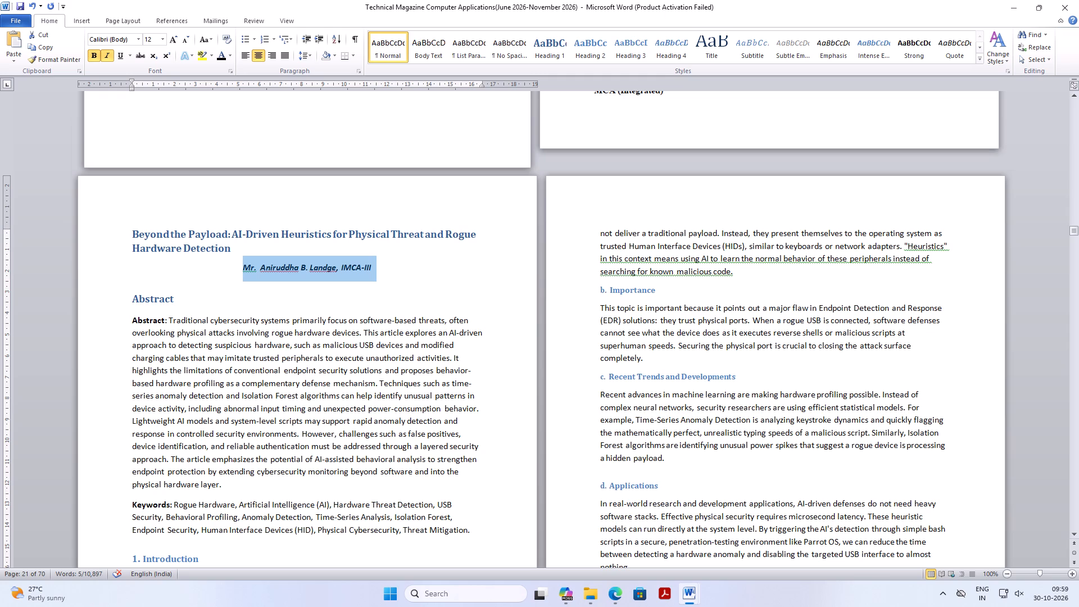
pyautogui.hotkey('ctrl', 'b')
pyautogui.hotkey('ctrl', 'i')
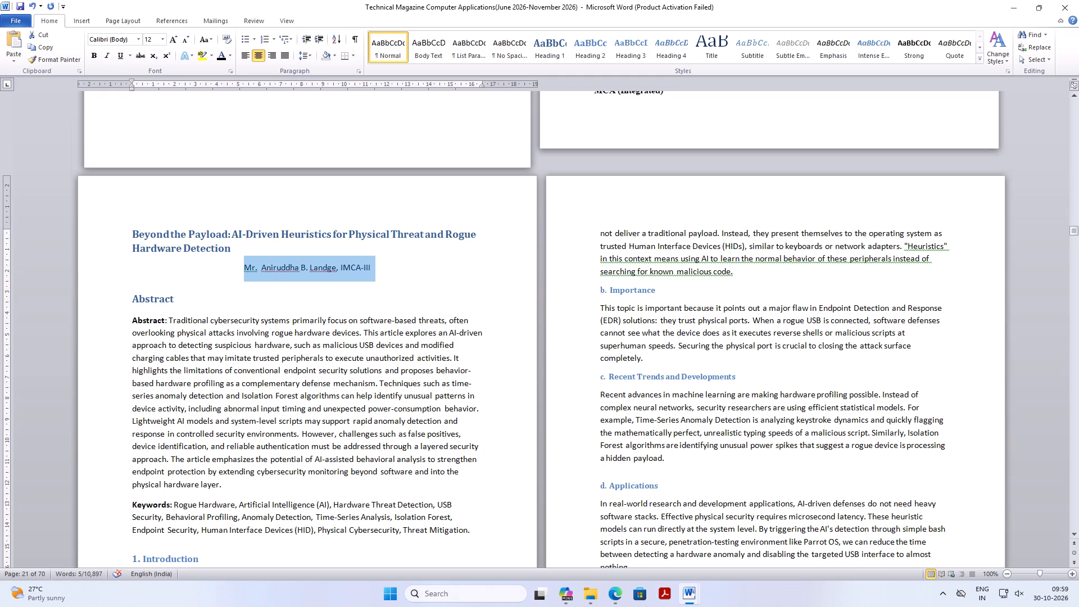
# Enclose the class name IMCA-III in parentheses after the author's name.
pyautogui.click(343, 273)
pyautogui.click(340, 266)
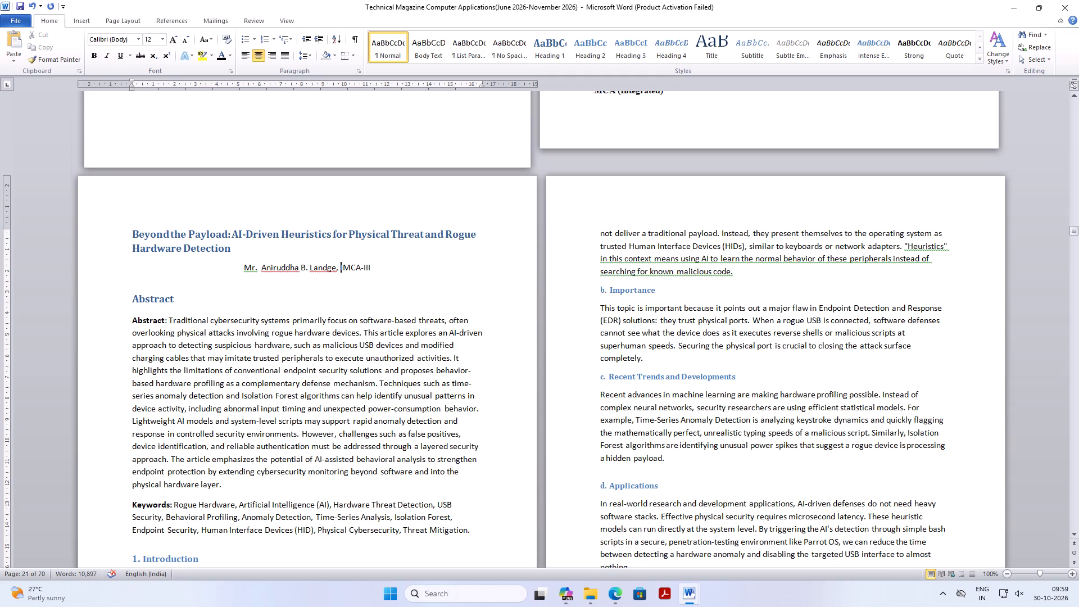
pyautogui.hotkey('shift', '(')
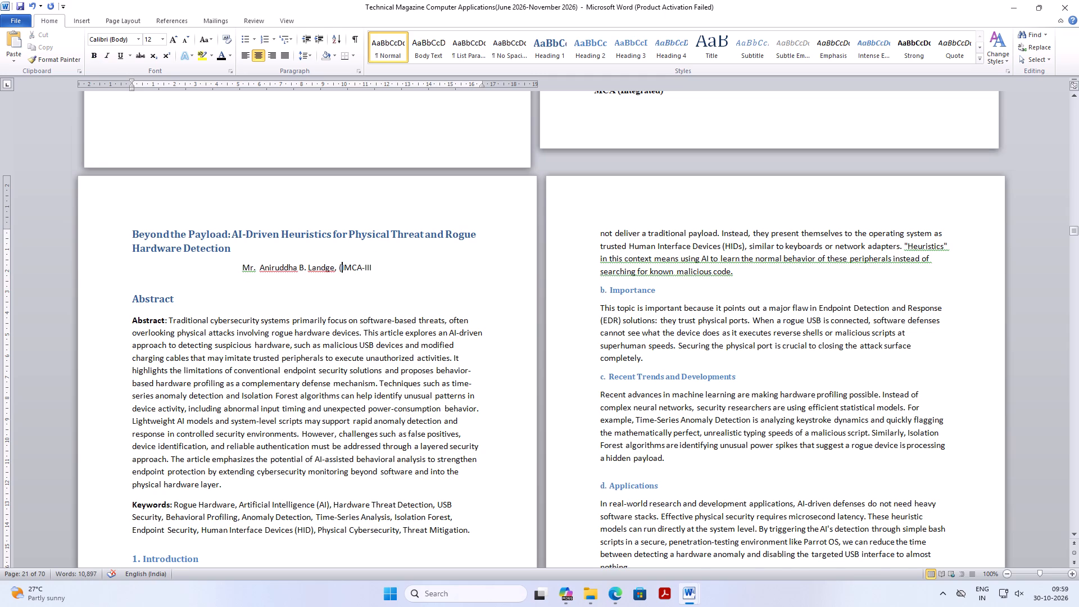
pyautogui.scroll(1, 398, 294)
pyautogui.click(382, 297)
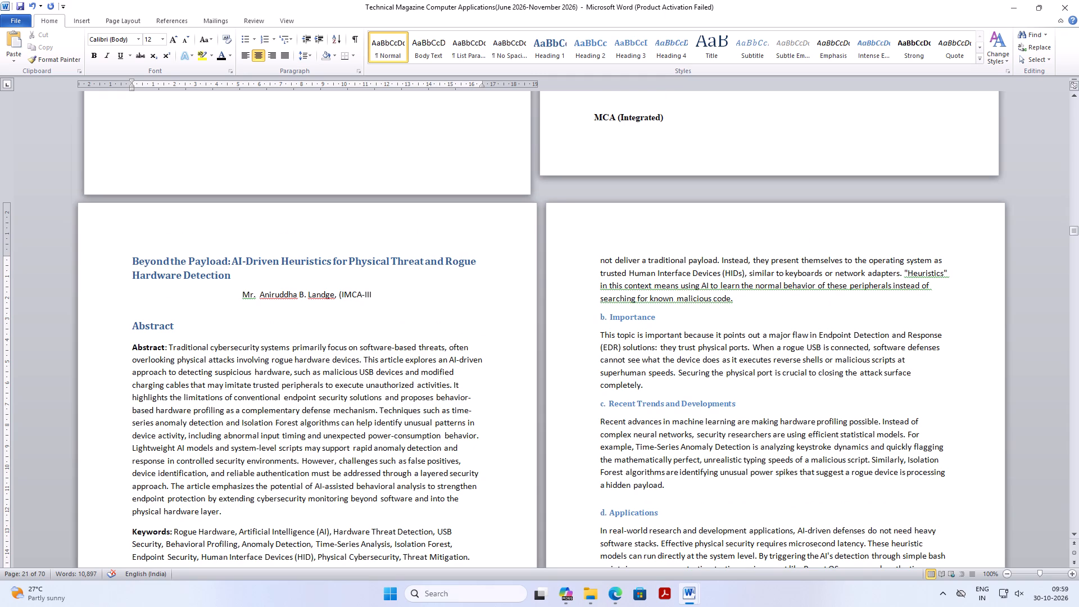
pyautogui.hotkey('shift', ')')
# Change the class in the author line from the IMCA abbreviation to "MCA (Integrated) -III" within the parentheses.
pyautogui.press('Left')
pyautogui.press('Left')
pyautogui.press('Left')
pyautogui.press('Left')
pyautogui.press('Left')
pyautogui.press('Left')
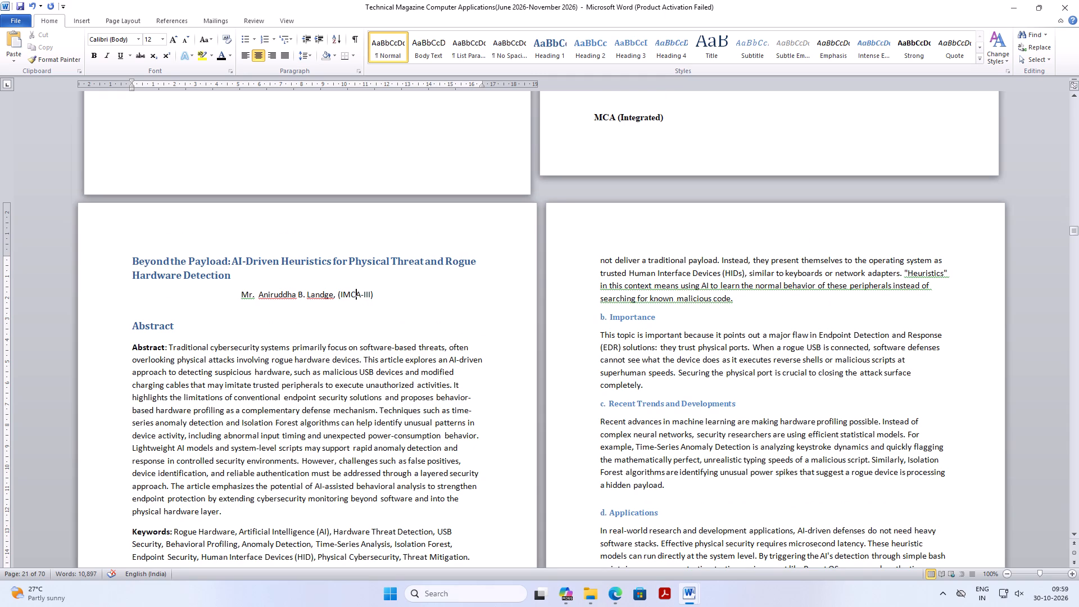
pyautogui.press('Left')
pyautogui.press('Left')
pyautogui.press('Left')
pyautogui.press('Right')
pyautogui.press('BackSpace')
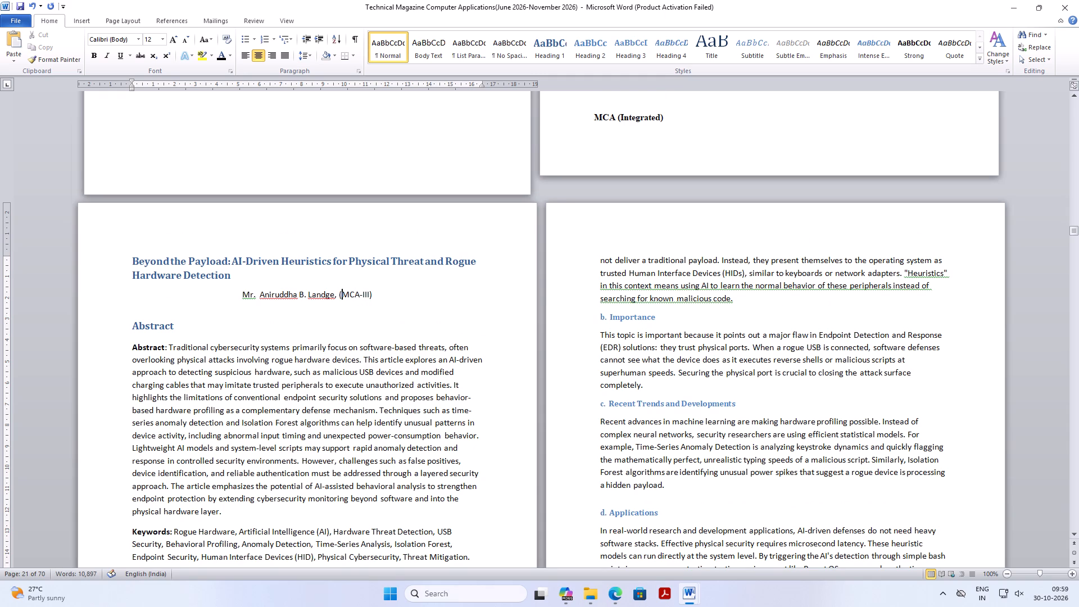
pyautogui.press('Right')
pyautogui.press('Right')
pyautogui.press('Right')
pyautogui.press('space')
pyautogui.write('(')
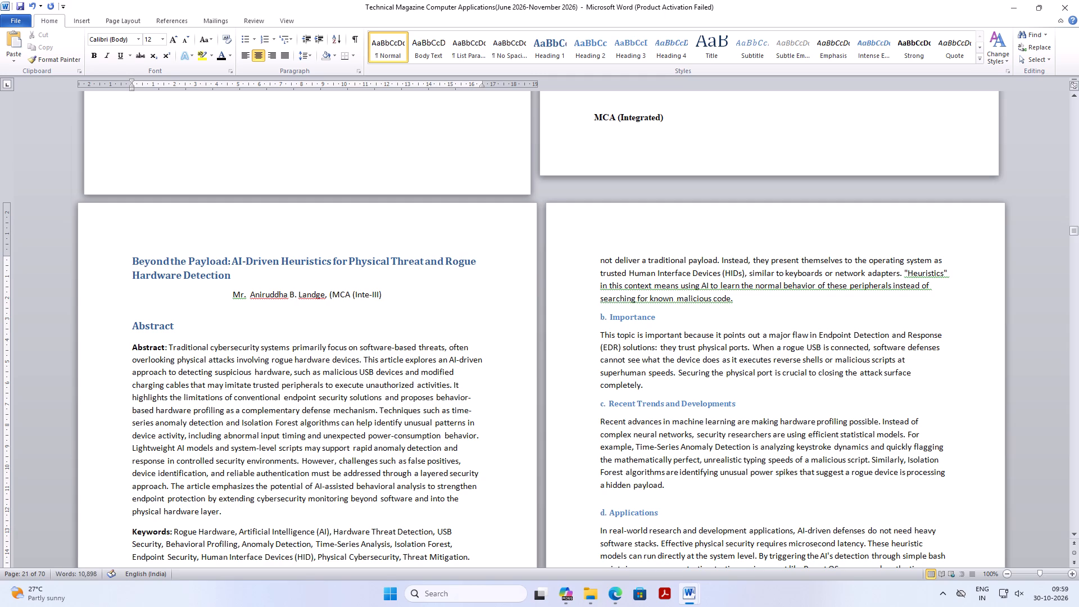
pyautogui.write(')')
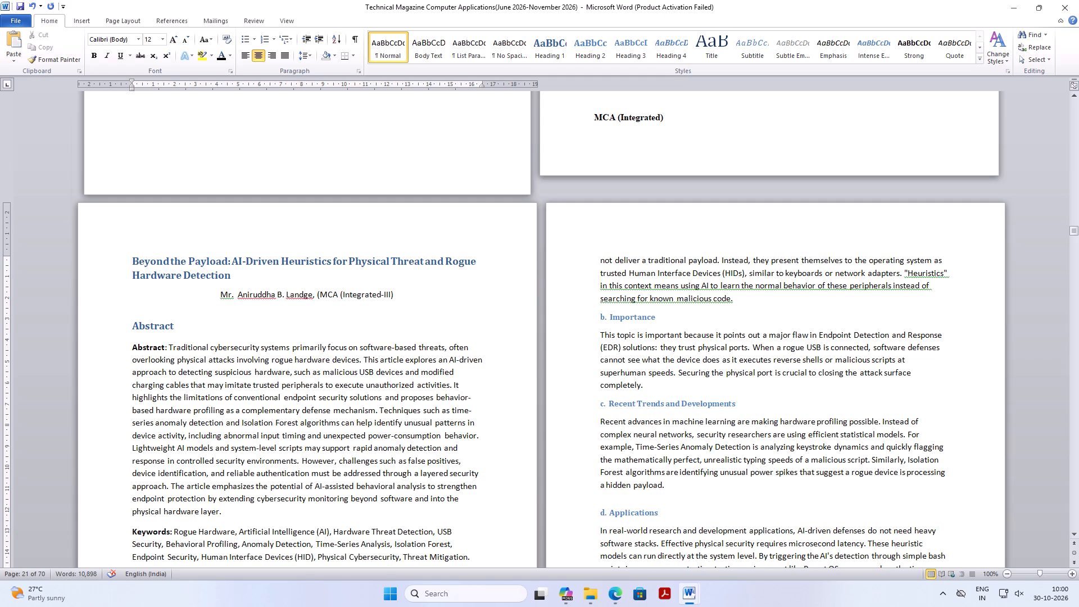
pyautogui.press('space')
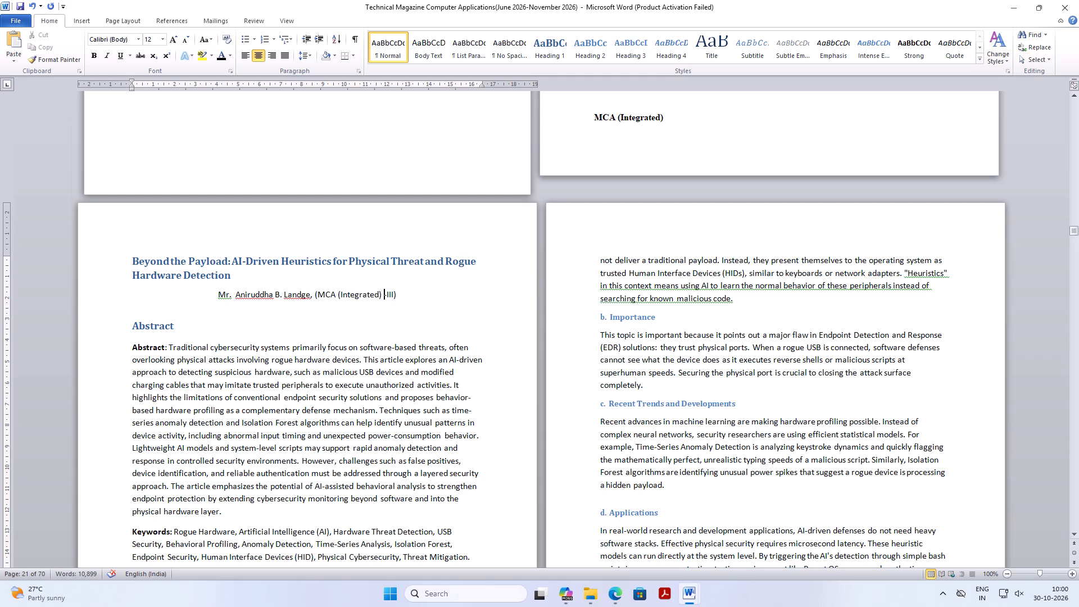
# Justify the whole "Beyond the Payload" article, from title to the end of the Conclusion, and set its font colour to Automatic.
pyautogui.moveTo(128, 253); pyautogui.dragTo(230, 270)
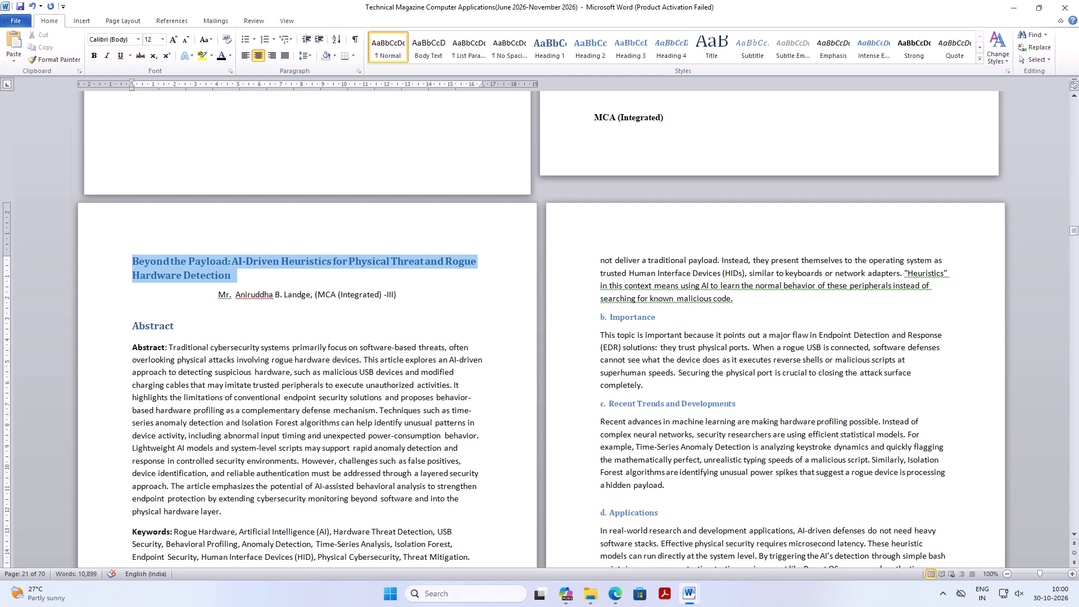
pyautogui.moveTo(230, 270); pyautogui.dragTo(235, 272)
pyautogui.click(266, 275)
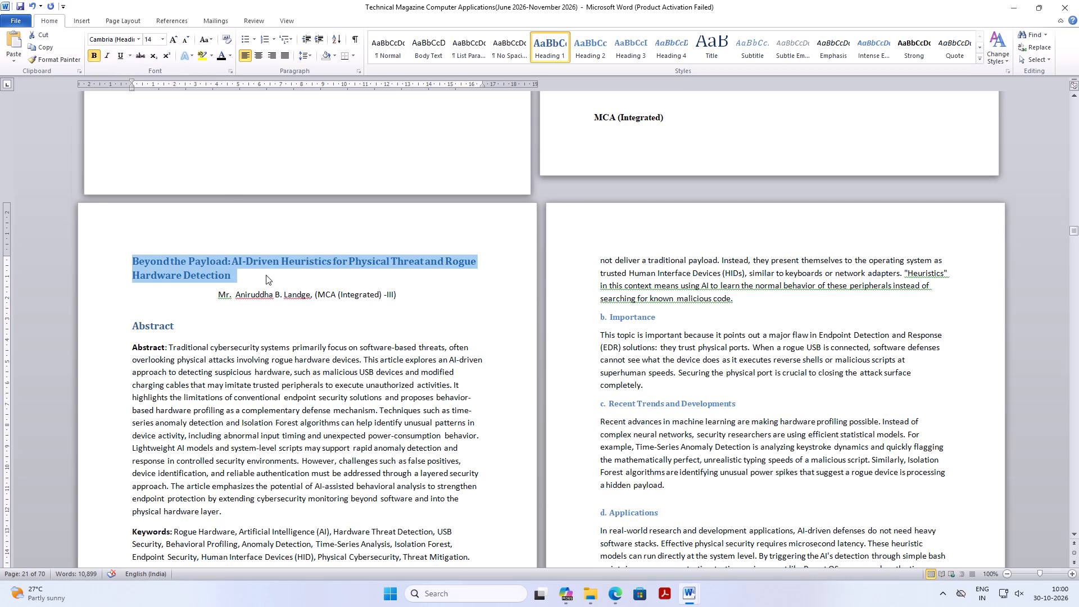
pyautogui.moveTo(130, 248); pyautogui.dragTo(643, 319)
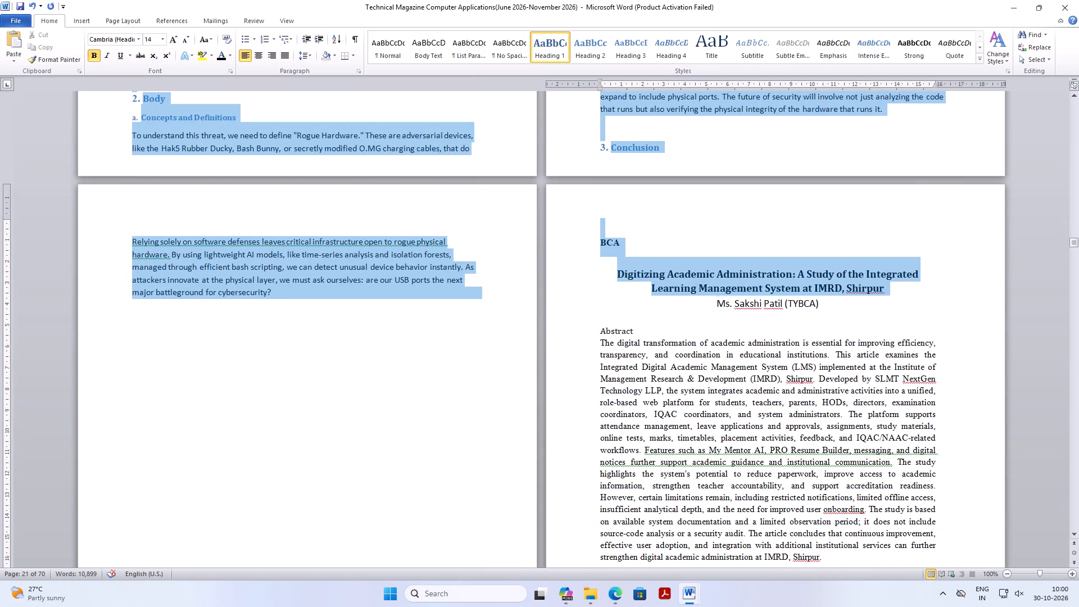
pyautogui.moveTo(643, 319); pyautogui.dragTo(401, 292)
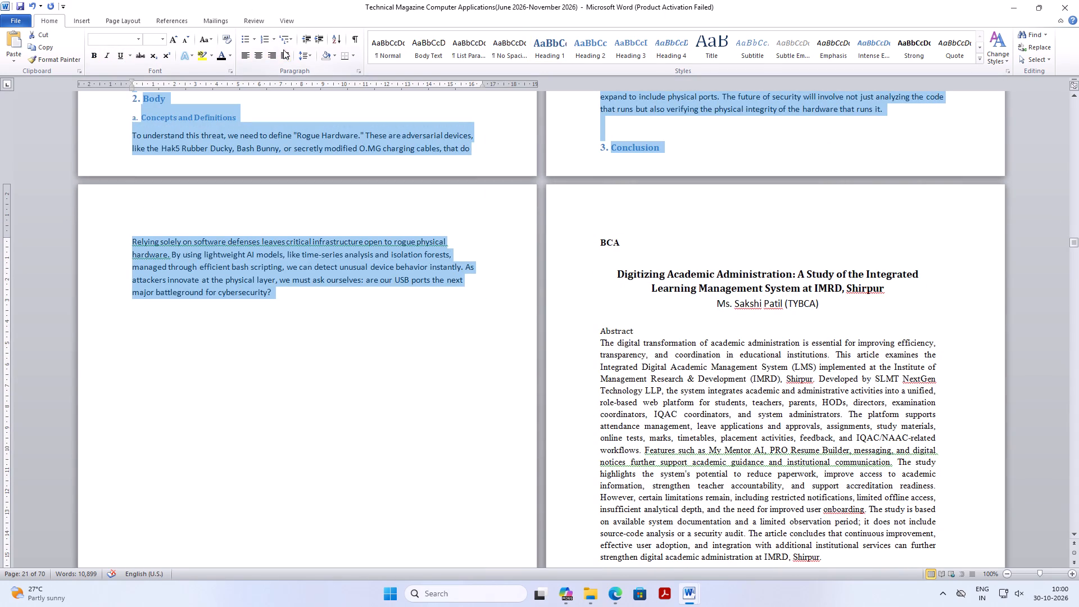
pyautogui.click(283, 49)
pyautogui.click(227, 59)
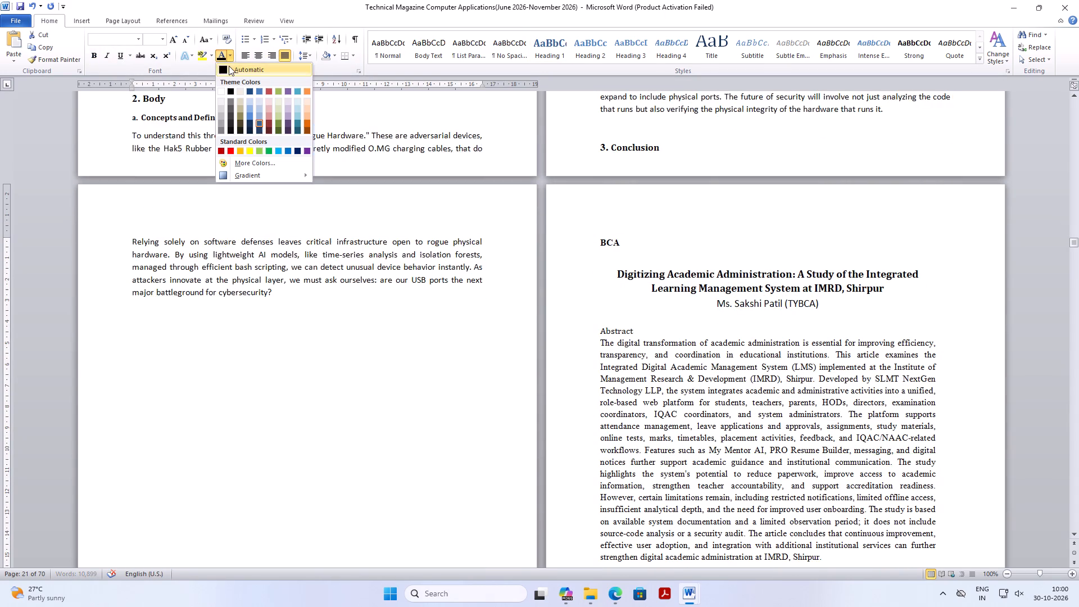
pyautogui.click(229, 66)
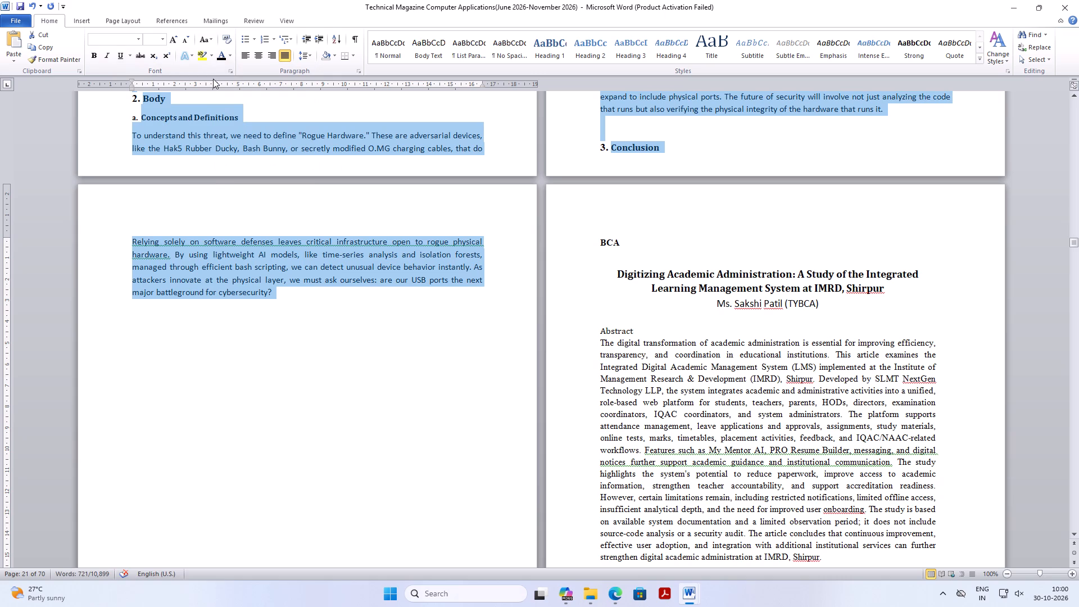
# Remove bold from the whole article, including the letters of its subheadings and the numbers of its main headings.
pyautogui.hotkey('ctrl', 'b')
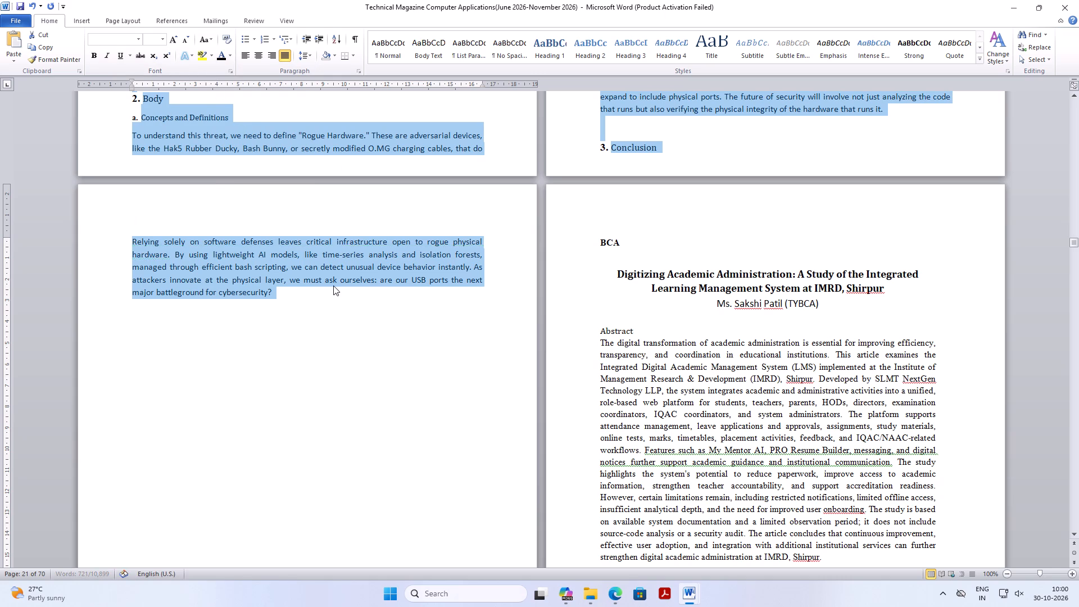
pyautogui.scroll(3, 427, 327)
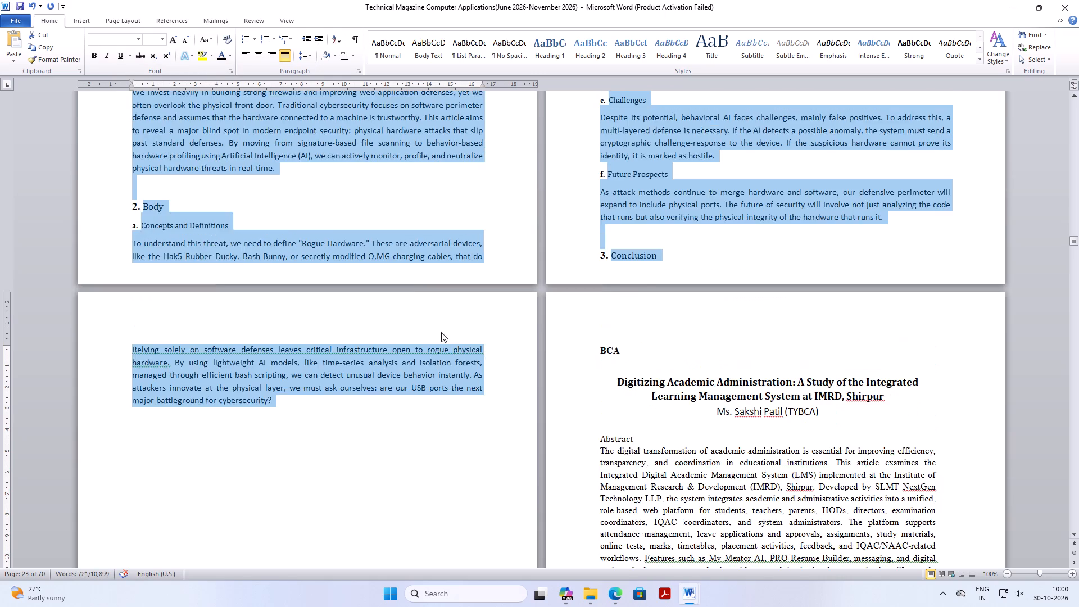
pyautogui.scroll(2, 441, 332)
pyautogui.click(602, 200)
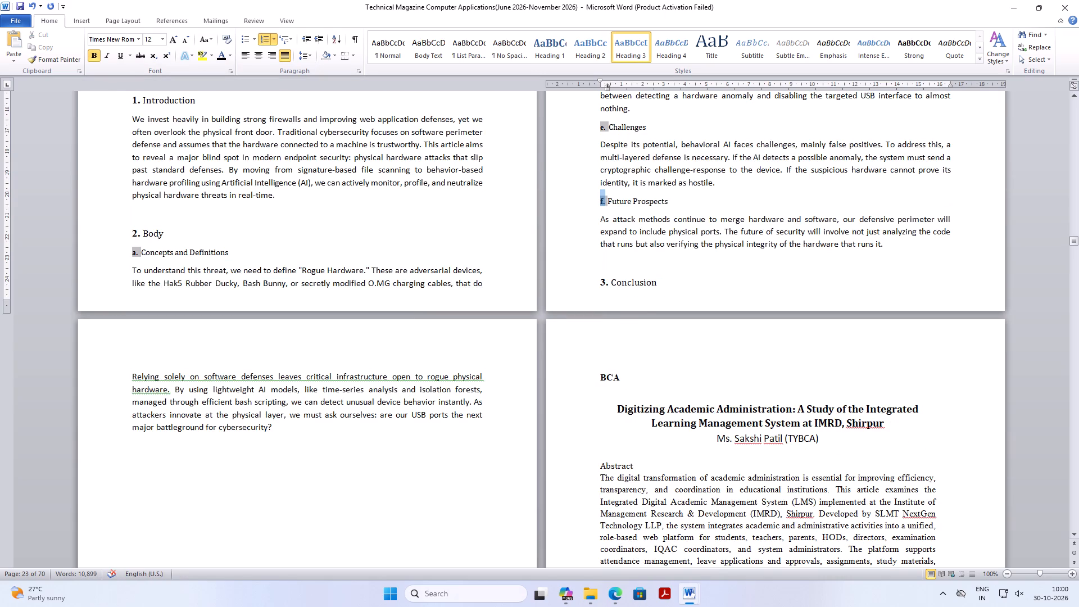
pyautogui.click(94, 59)
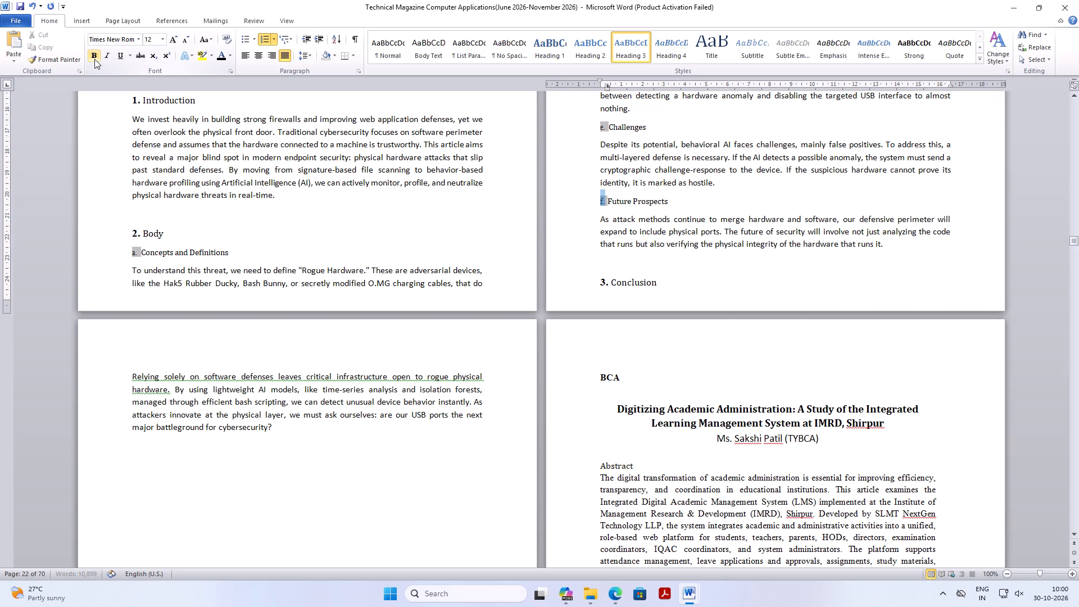
pyautogui.click(605, 283)
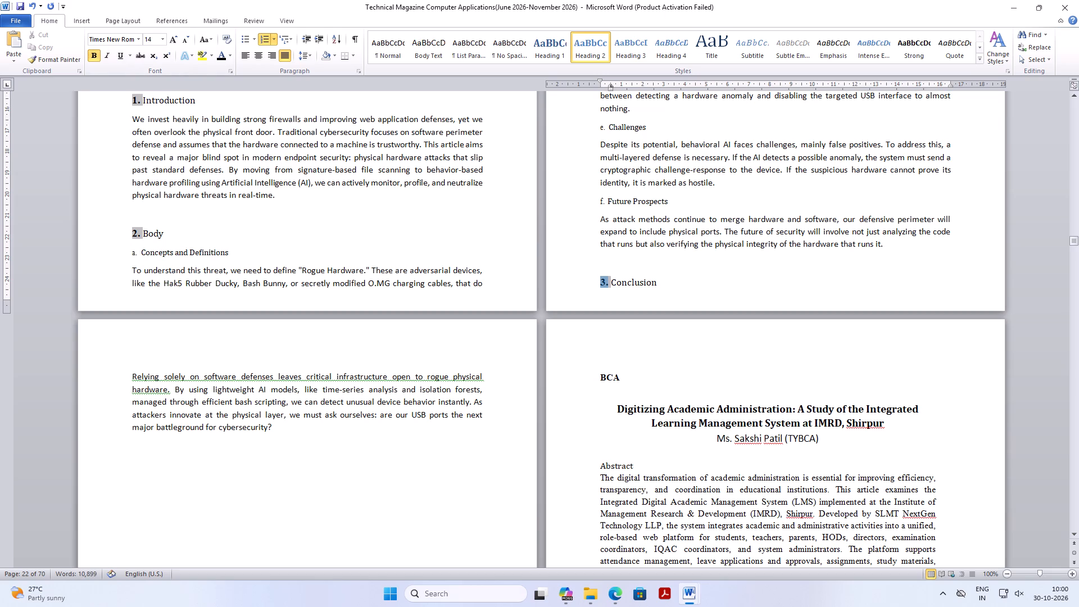
pyautogui.click(88, 56)
# Centre the "Beyond the Payload" article's title and the author byline beneath it.
pyautogui.scroll(4, 257, 288)
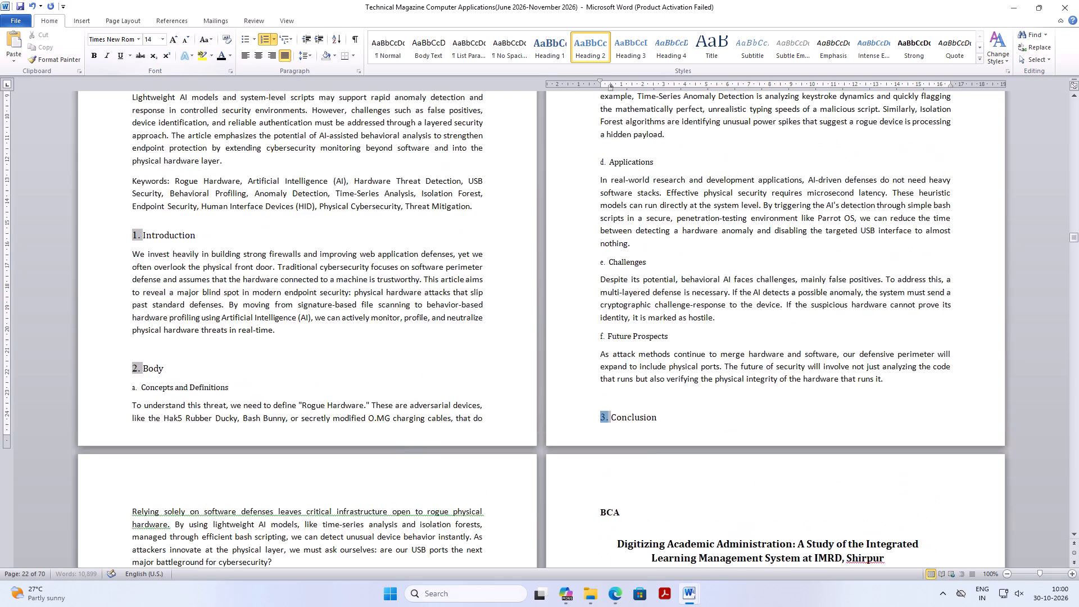
pyautogui.scroll(12, 264, 285)
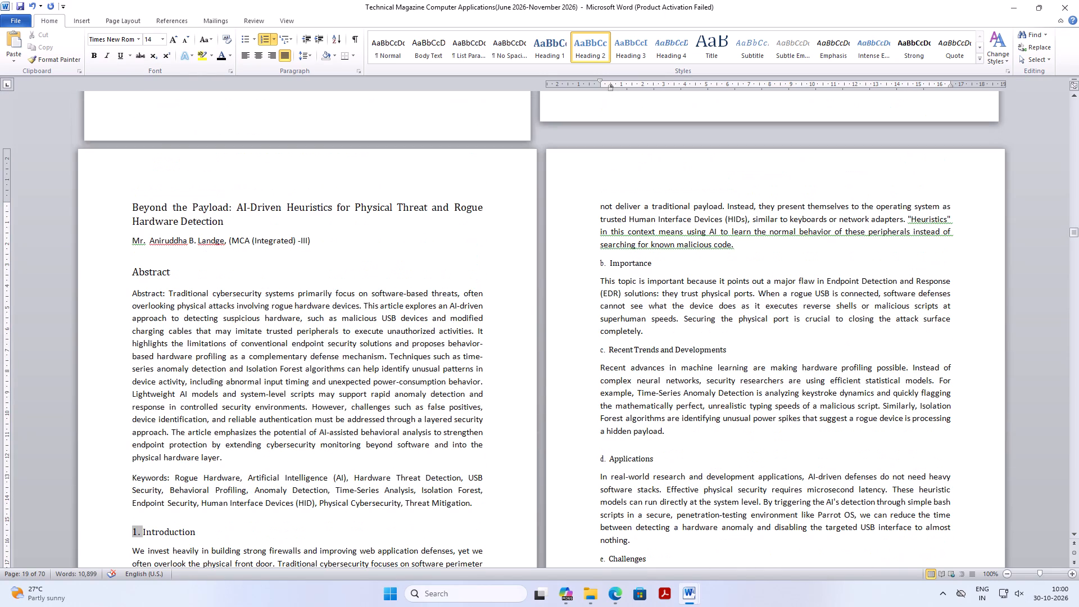
pyautogui.moveTo(240, 225); pyautogui.dragTo(142, 211)
pyautogui.click(329, 234)
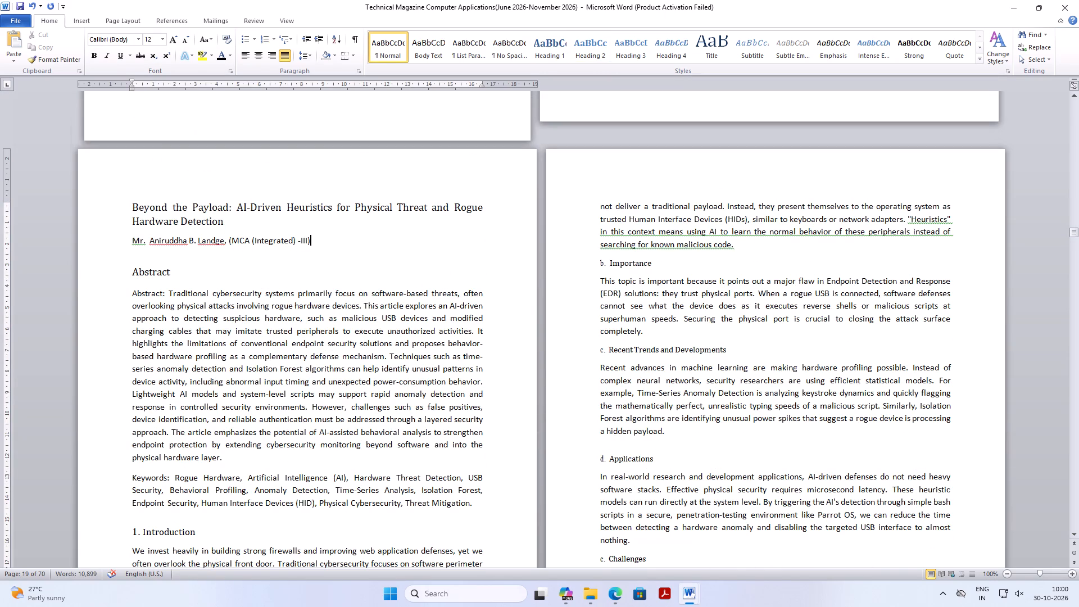
pyautogui.moveTo(332, 239); pyautogui.dragTo(54, 209)
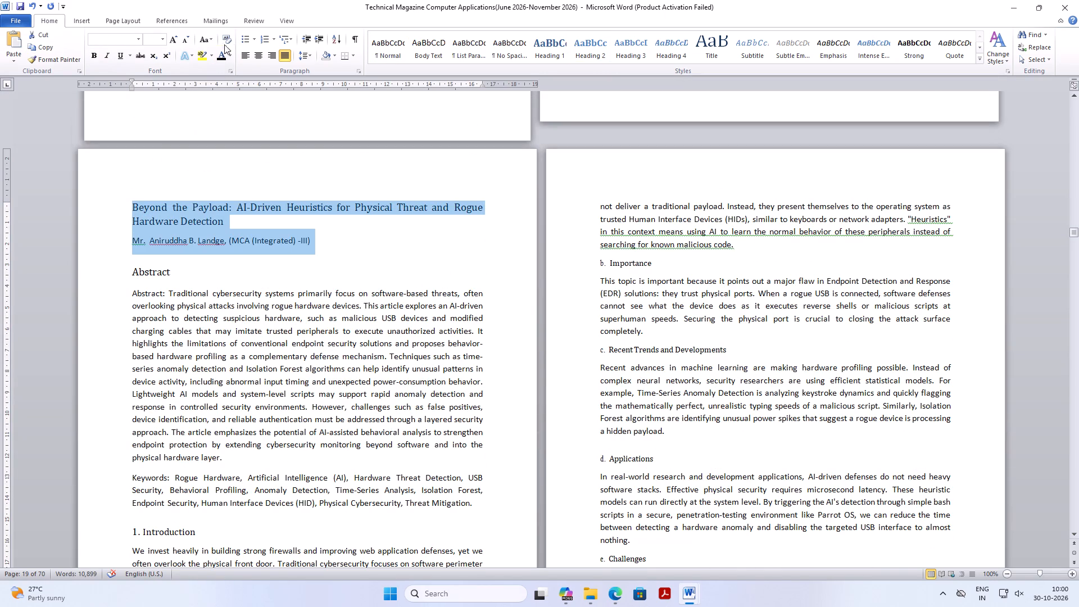
pyautogui.click(258, 55)
pyautogui.click(271, 192)
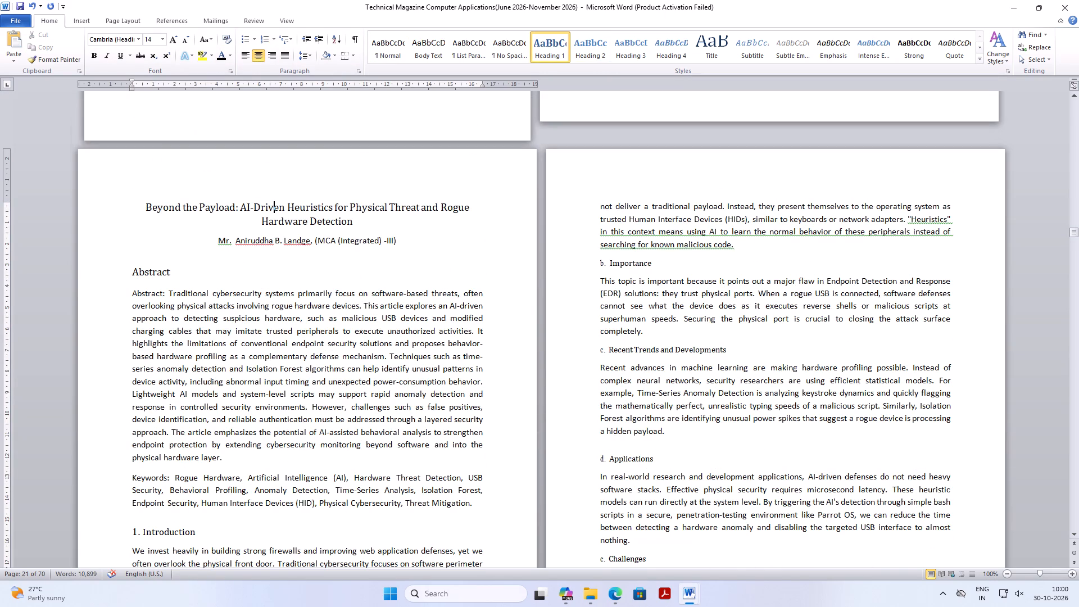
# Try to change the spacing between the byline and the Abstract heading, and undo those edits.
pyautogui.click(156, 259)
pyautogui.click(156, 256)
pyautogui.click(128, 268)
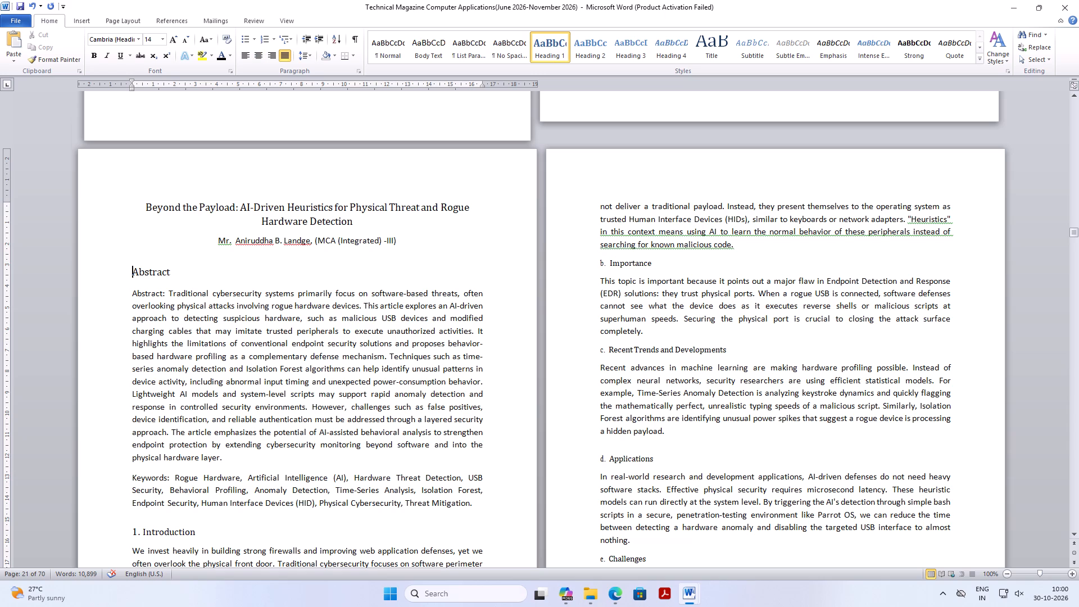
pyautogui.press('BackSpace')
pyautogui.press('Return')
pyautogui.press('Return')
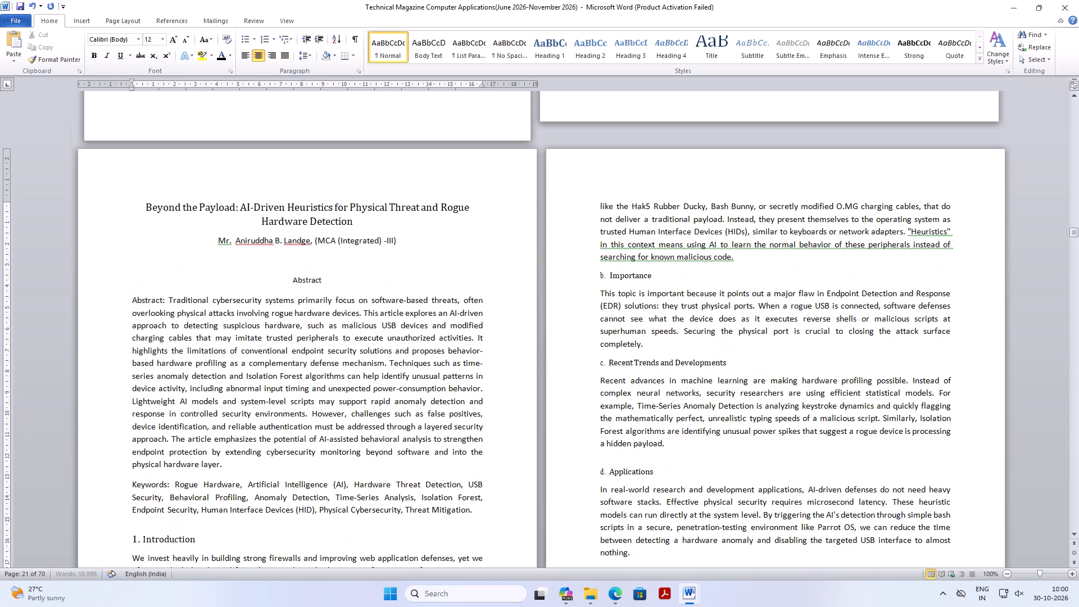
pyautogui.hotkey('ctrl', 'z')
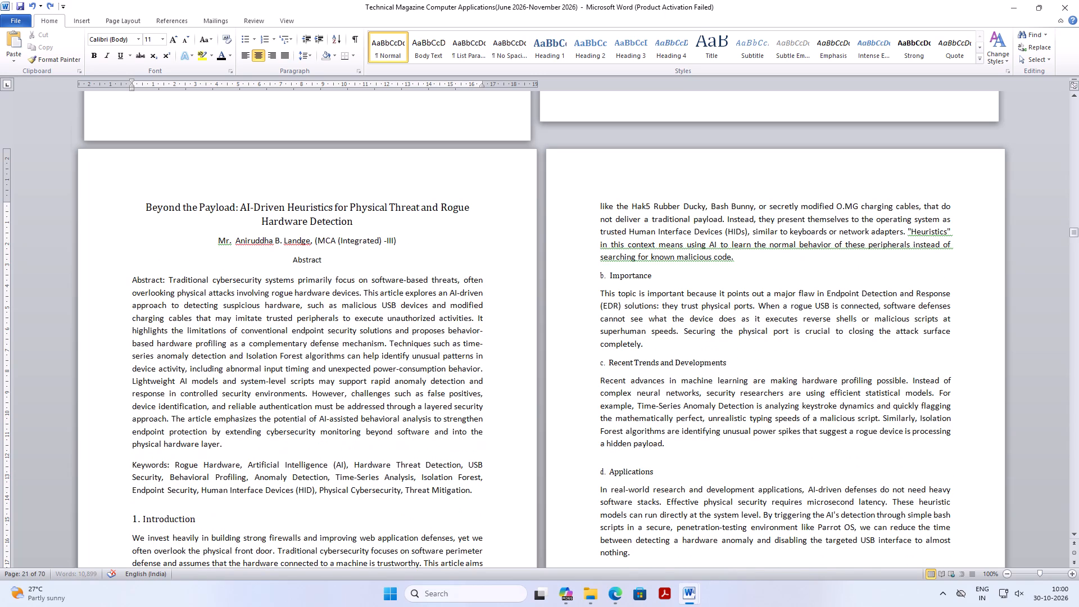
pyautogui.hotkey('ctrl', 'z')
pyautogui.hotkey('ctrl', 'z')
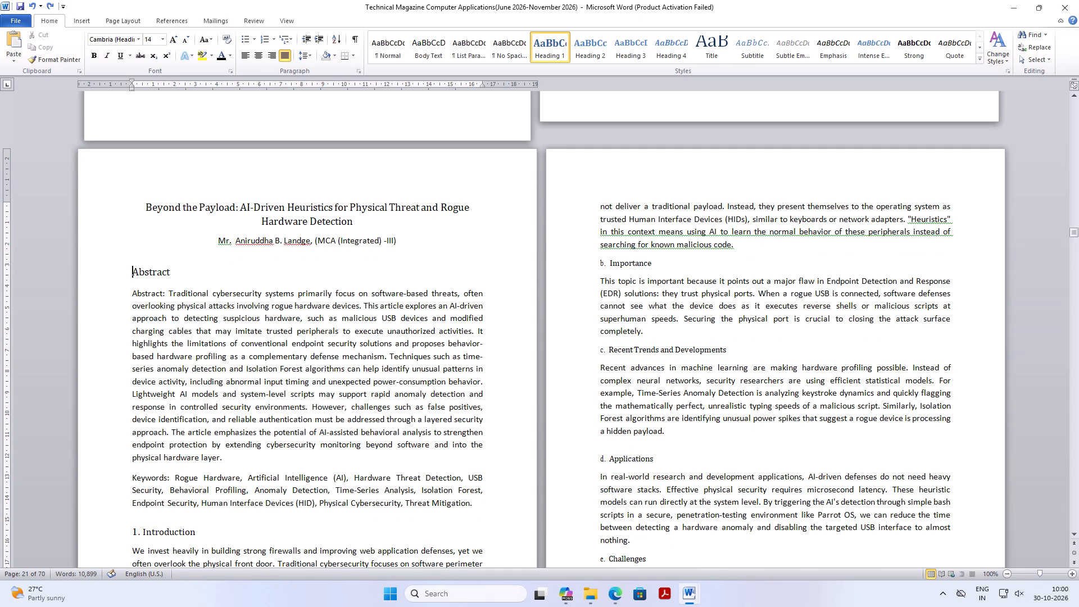
# Delete the repeated "Abstract:" label at the start of the abstract paragraph.
pyautogui.click(191, 328)
pyautogui.moveTo(167, 294); pyautogui.dragTo(147, 296)
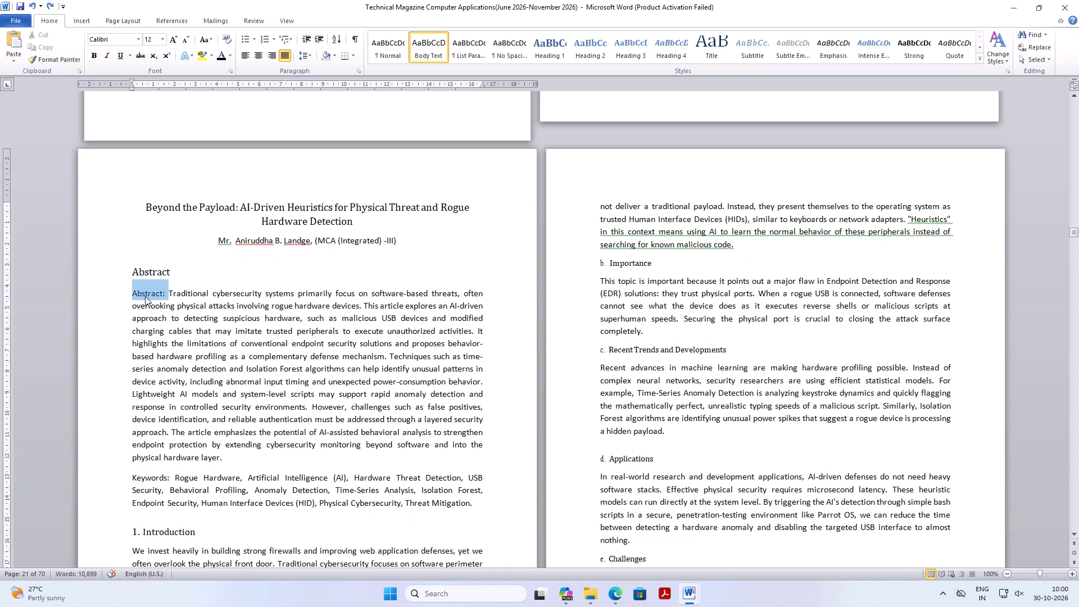
pyautogui.press('Delete')
# Delete a blank line above the "2. Body" heading.
pyautogui.scroll(-6, 206, 324)
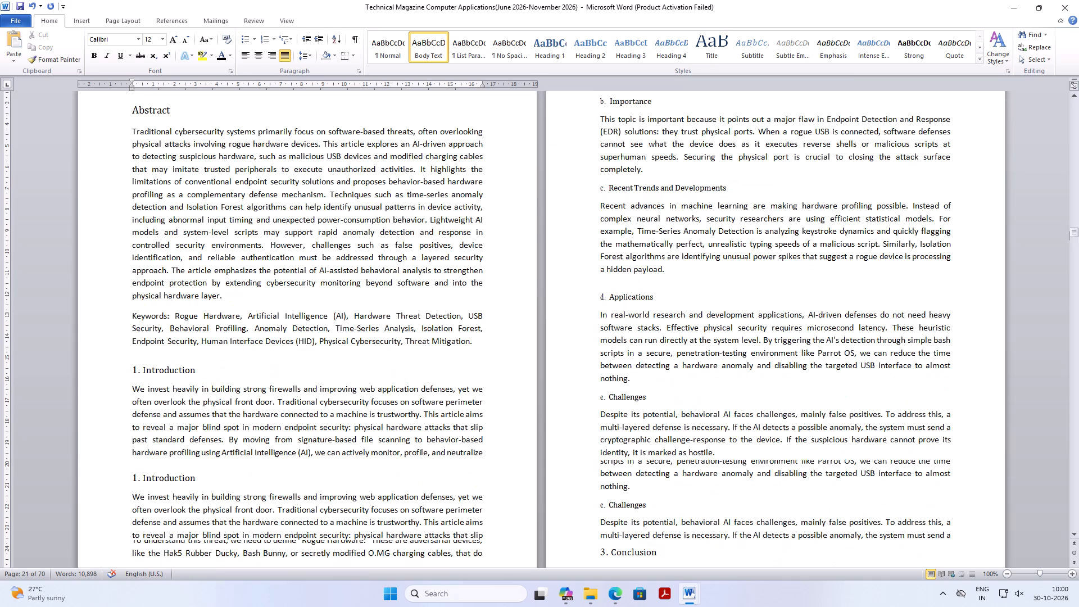
pyautogui.click(170, 496)
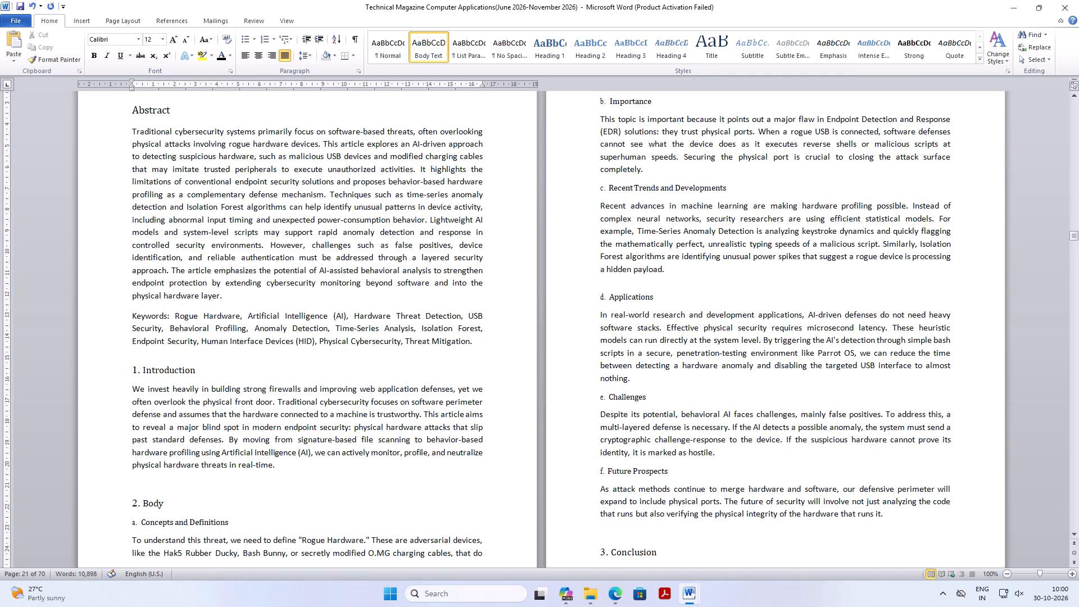
pyautogui.press('BackSpace')
# Set the article's text from the Abstract heading to the end of the Conclusion to Times New Roman, size 12.
pyautogui.scroll(3, 809, 178)
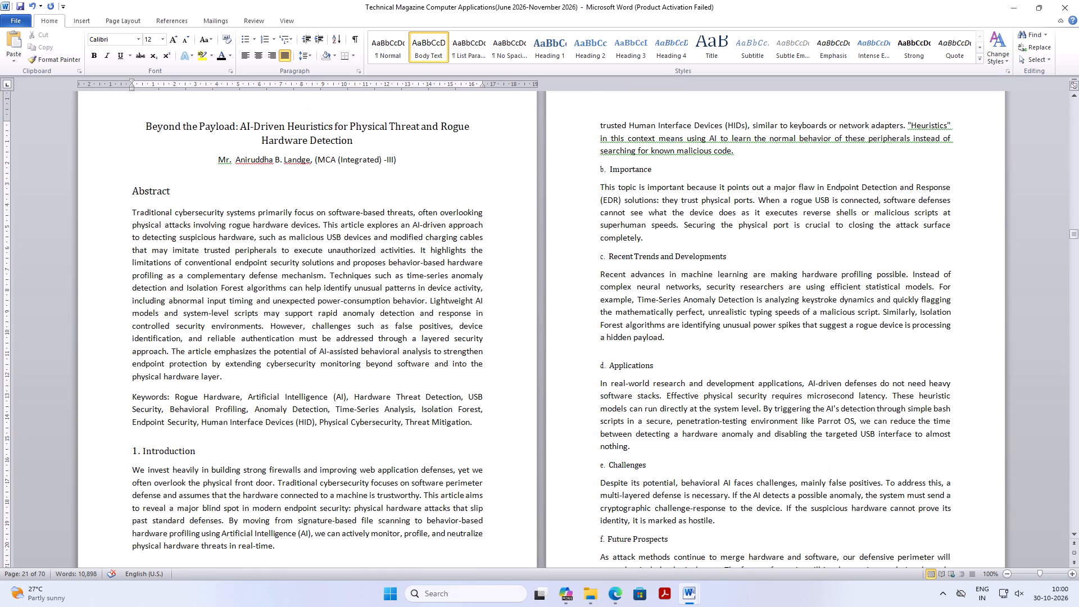
pyautogui.scroll(2, 811, 216)
pyautogui.scroll(-4, 777, 250)
pyautogui.scroll(3, 128, 123)
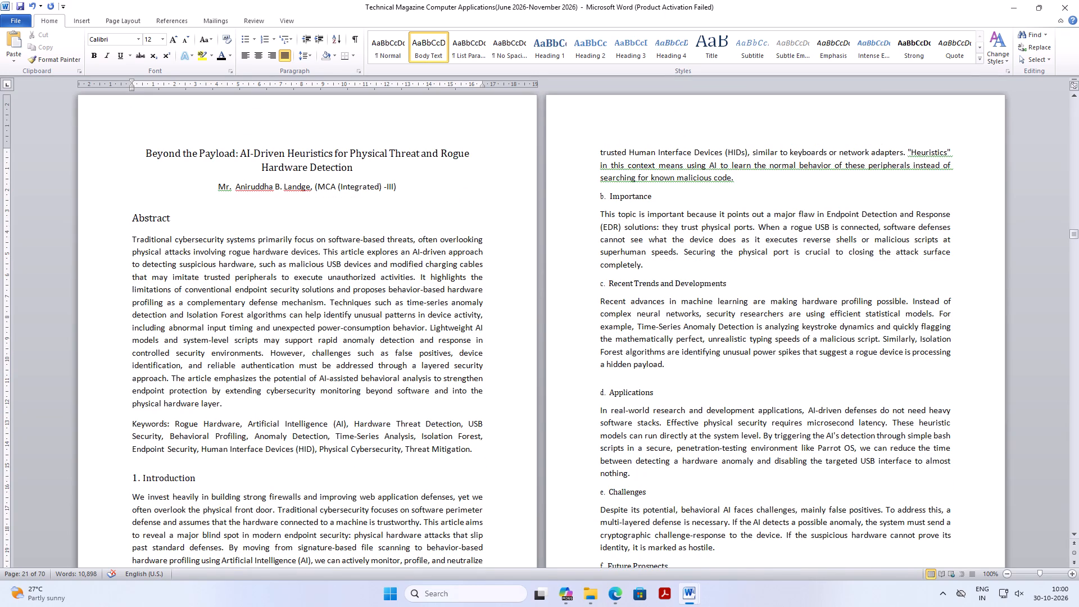
pyautogui.moveTo(132, 214); pyautogui.dragTo(461, 540)
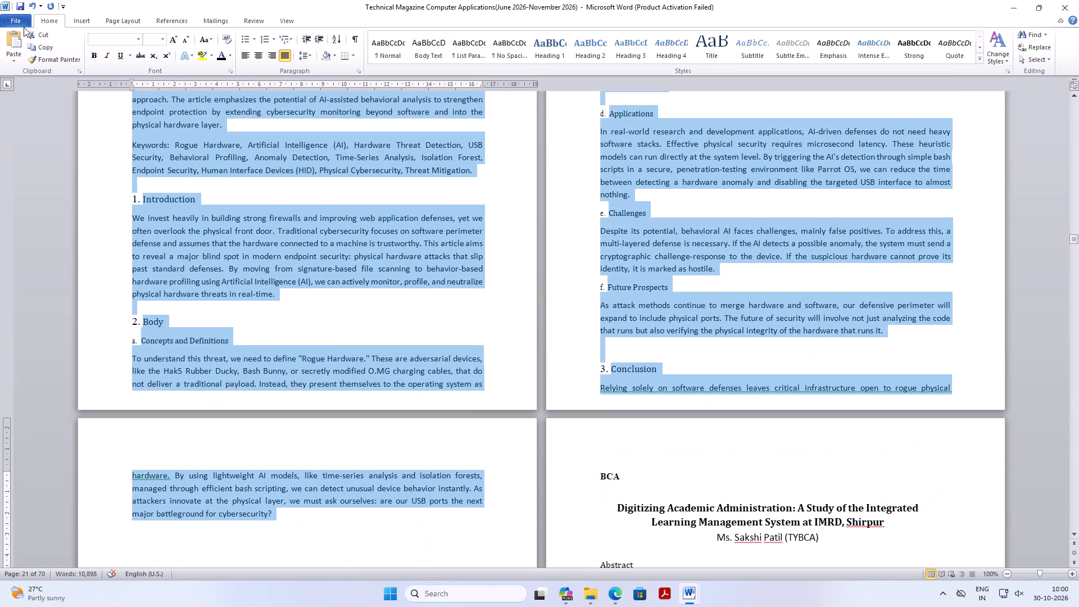
pyautogui.click(97, 37)
pyautogui.write('tim')
pyautogui.press('Return')
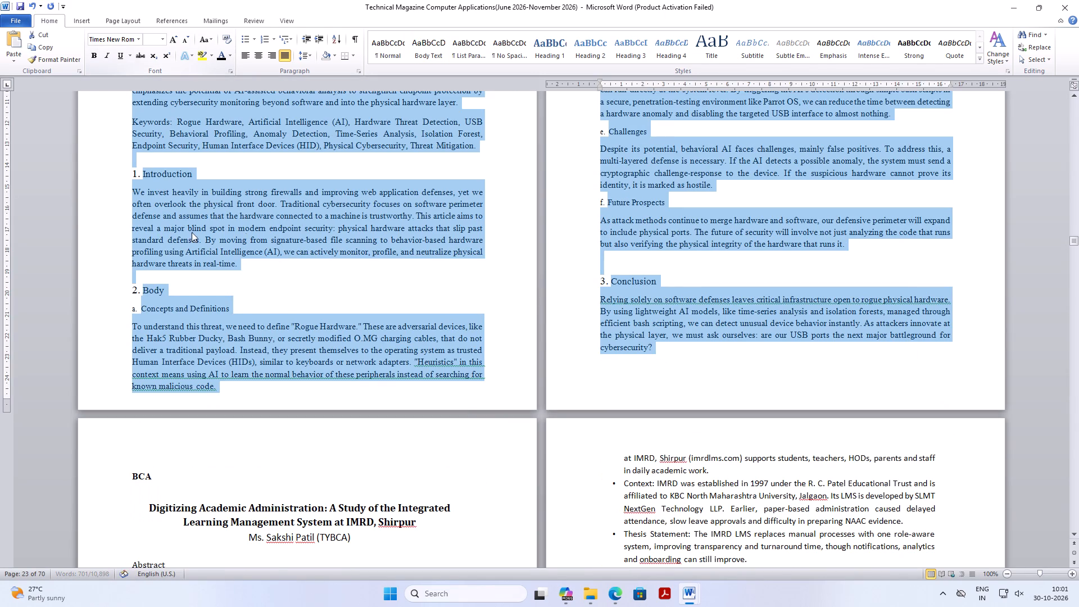
pyautogui.scroll(12, 735, 399)
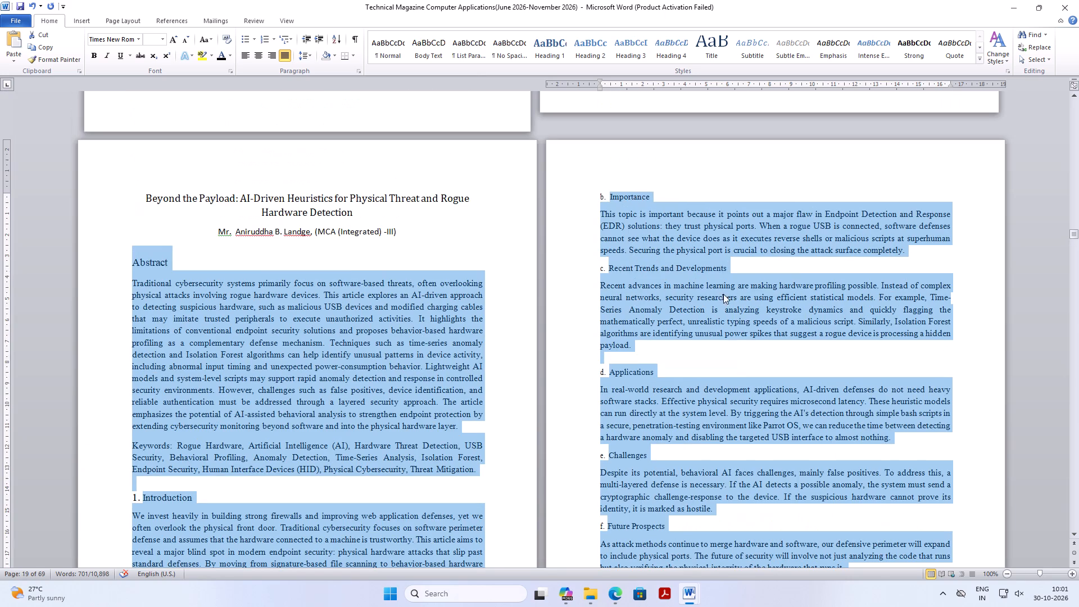
pyautogui.click(145, 37)
pyautogui.write('12')
pyautogui.press('Return')
pyautogui.click(506, 392)
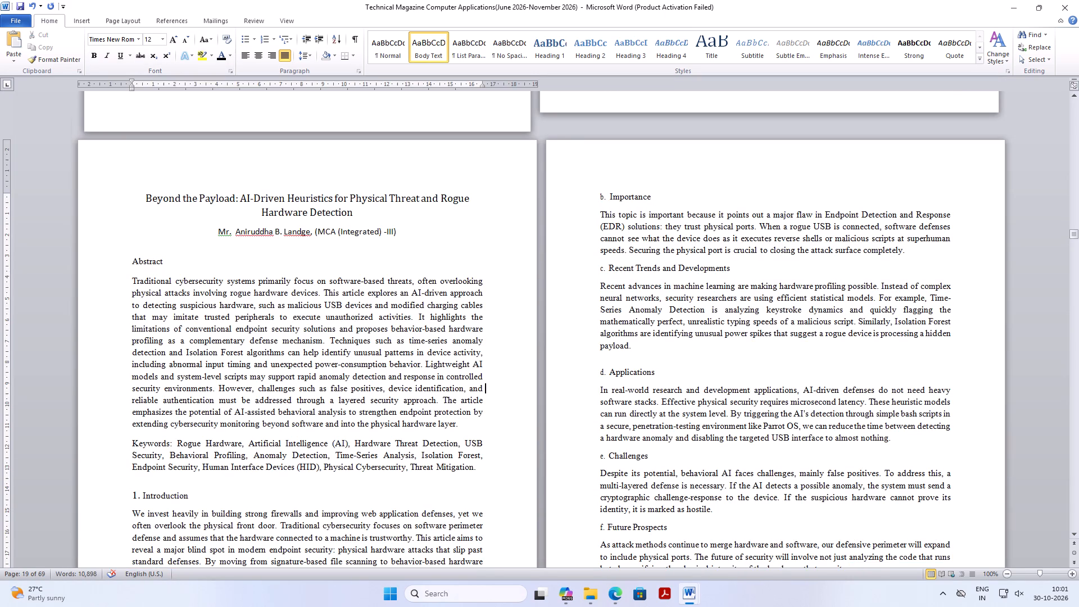
# Delete the blank line above the "3. Conclusion" heading of the rogue hardware detection article.
pyautogui.scroll(-3, 623, 396)
pyautogui.click(627, 504)
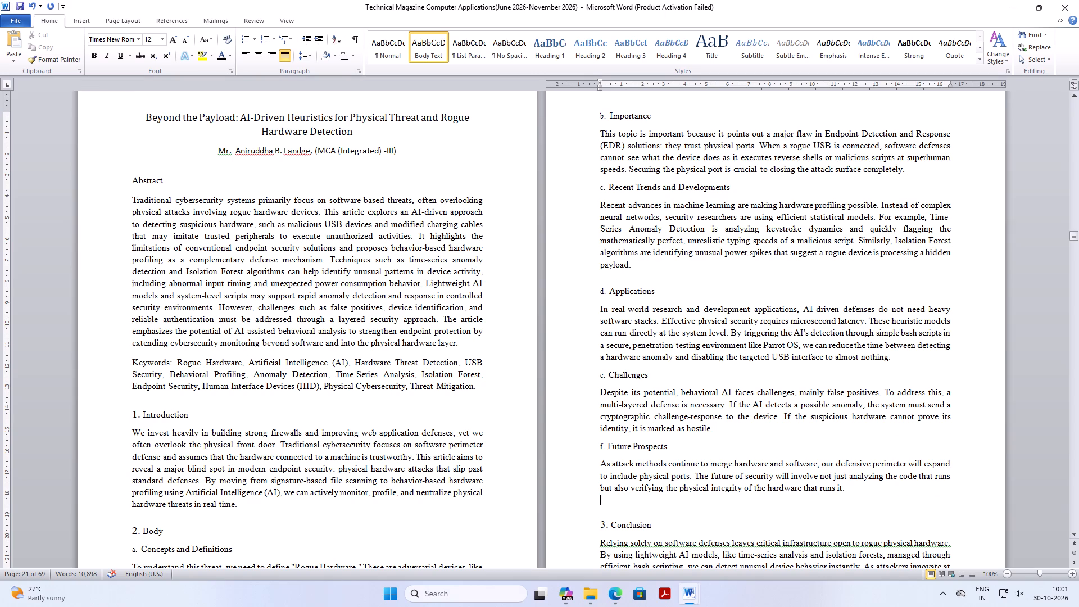
pyautogui.press('BackSpace')
# Delete the blank line above the BCA heading that precedes the Digitizing Academic Administration article.
pyautogui.scroll(-10, 627, 504)
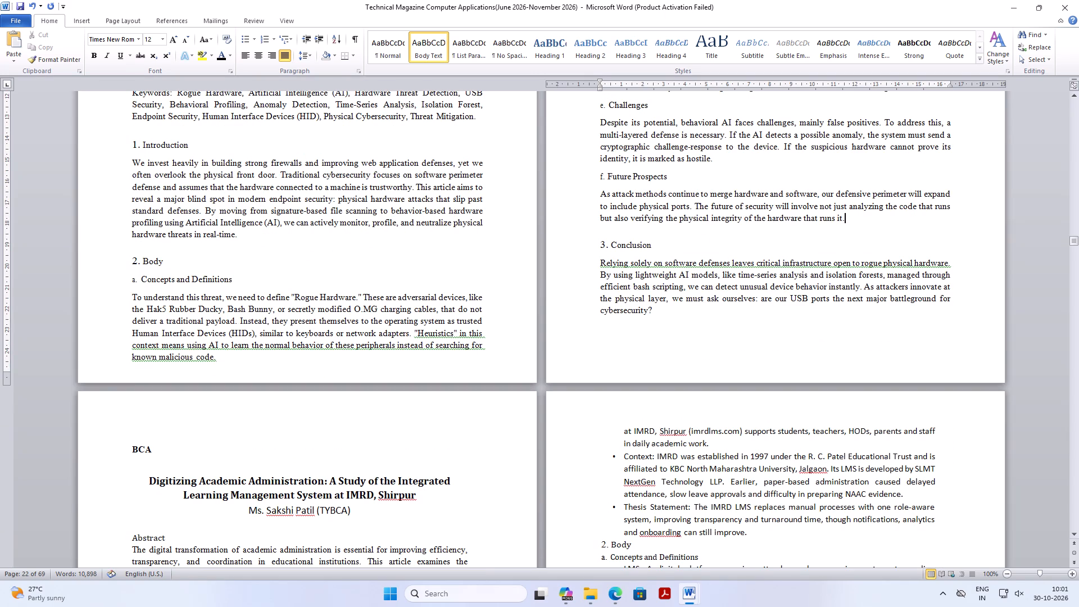
pyautogui.click(154, 435)
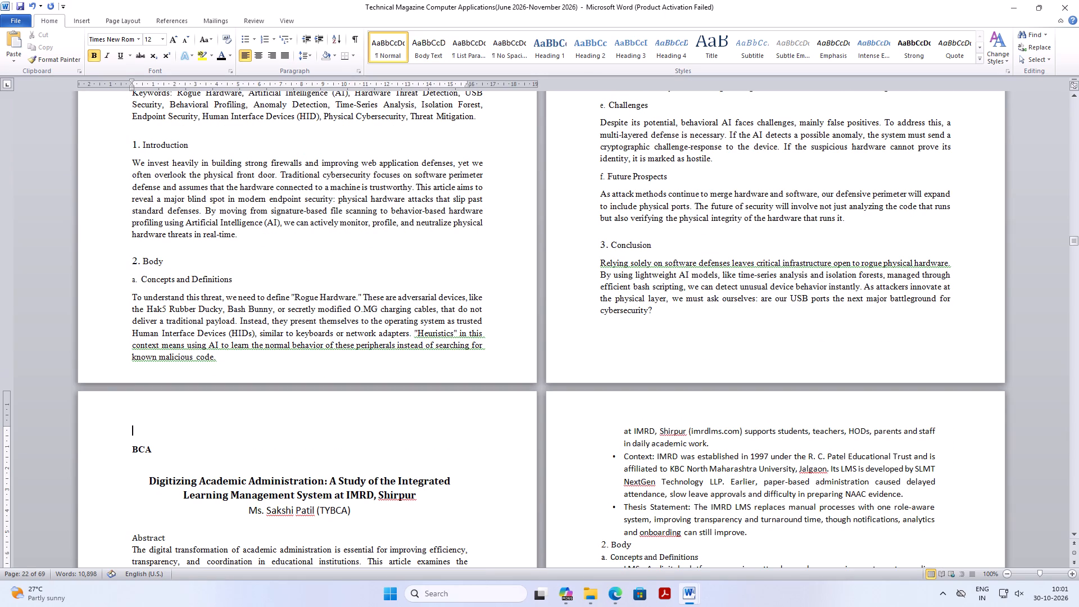
pyautogui.press('BackSpace')
# Insert two blank lines above "Abstracts of Research Publications by Students / Case Studies" so the heading moves onto the following page.
pyautogui.scroll(-3, 623, 332)
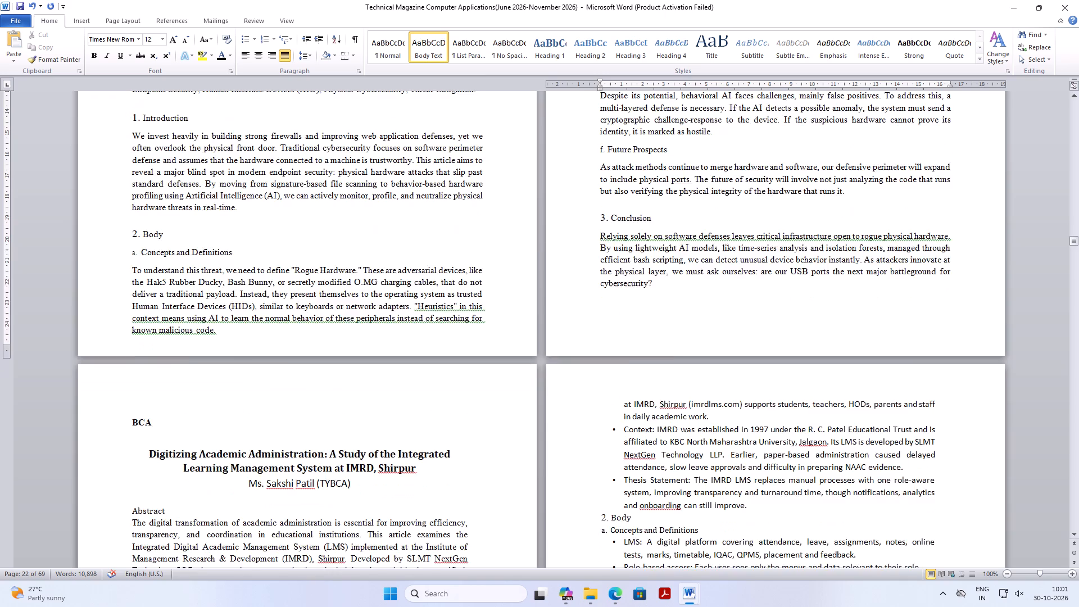
pyautogui.scroll(-2, 623, 332)
pyautogui.click(158, 337)
pyautogui.click(175, 330)
pyautogui.click(178, 329)
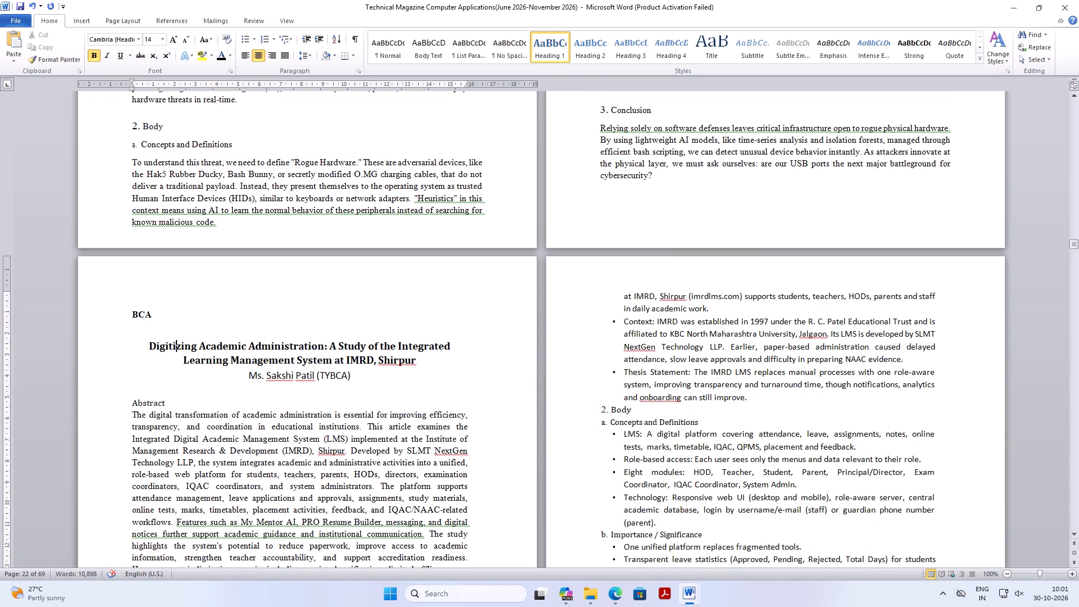
pyautogui.click(142, 338)
pyautogui.scroll(-4, 565, 343)
pyautogui.scroll(-1, 847, 356)
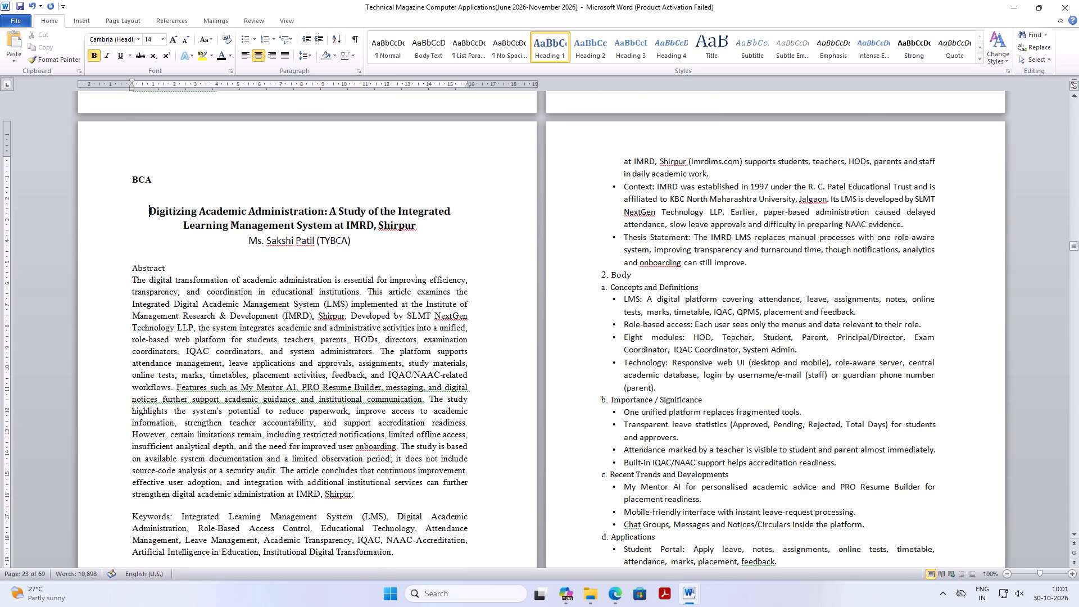
pyautogui.scroll(-20, 828, 372)
pyautogui.scroll(-1, 828, 372)
pyautogui.scroll(-7, 321, 421)
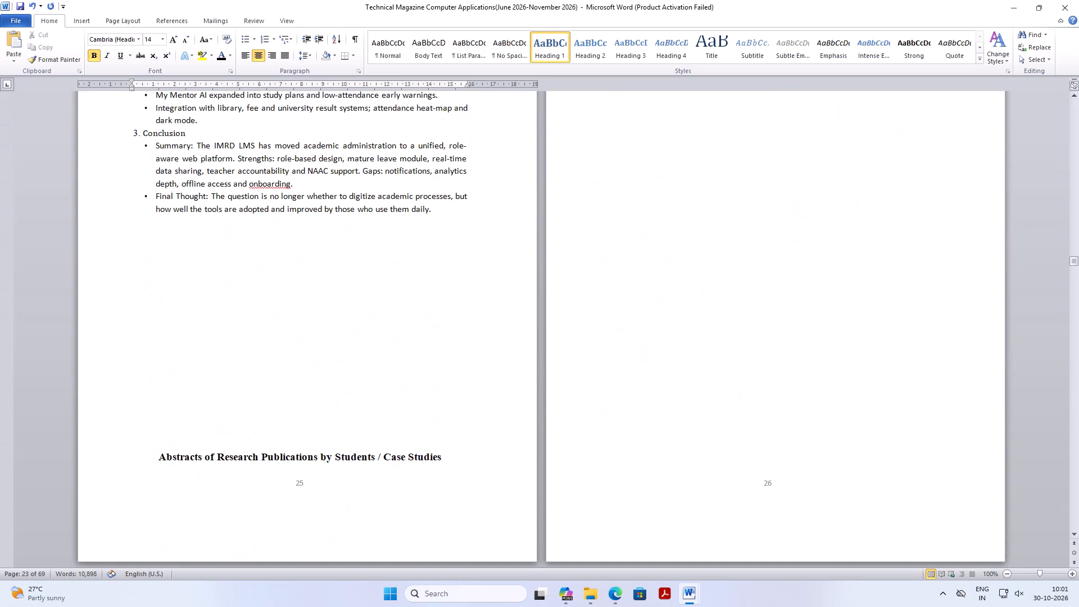
pyautogui.click(321, 421)
pyautogui.press('Return')
pyautogui.press('Return')
# Save the technical magazine document.
pyautogui.scroll(3, 493, 407)
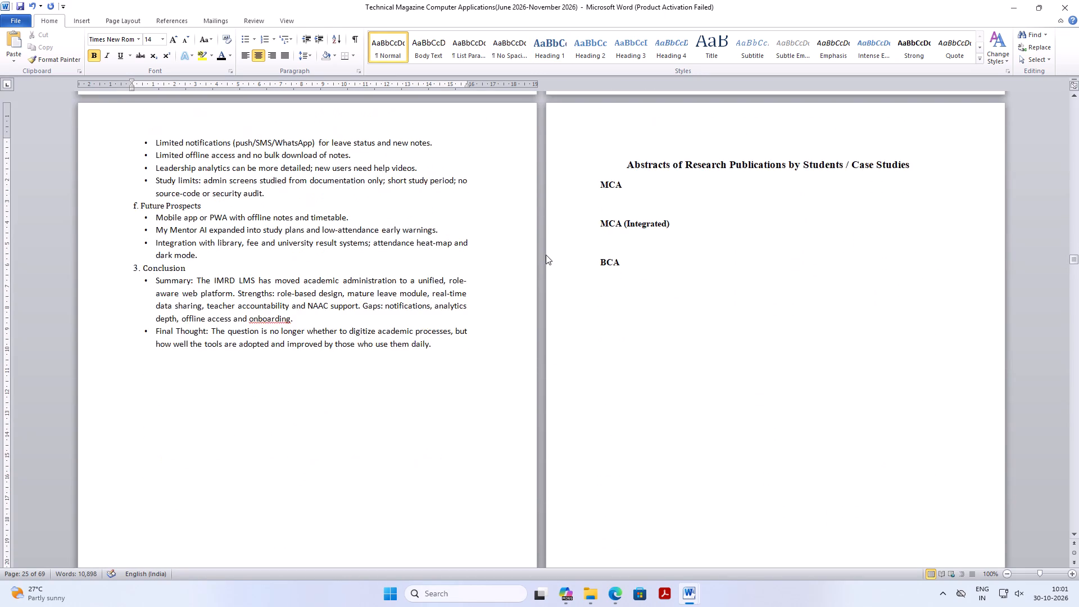
pyautogui.scroll(4, 546, 255)
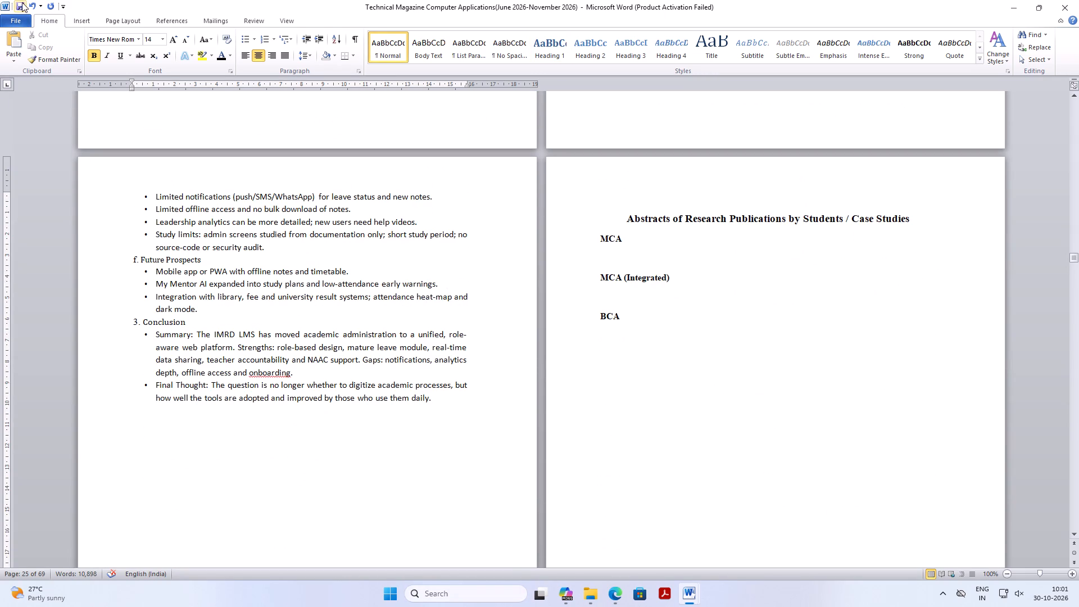
pyautogui.click(22, 2)
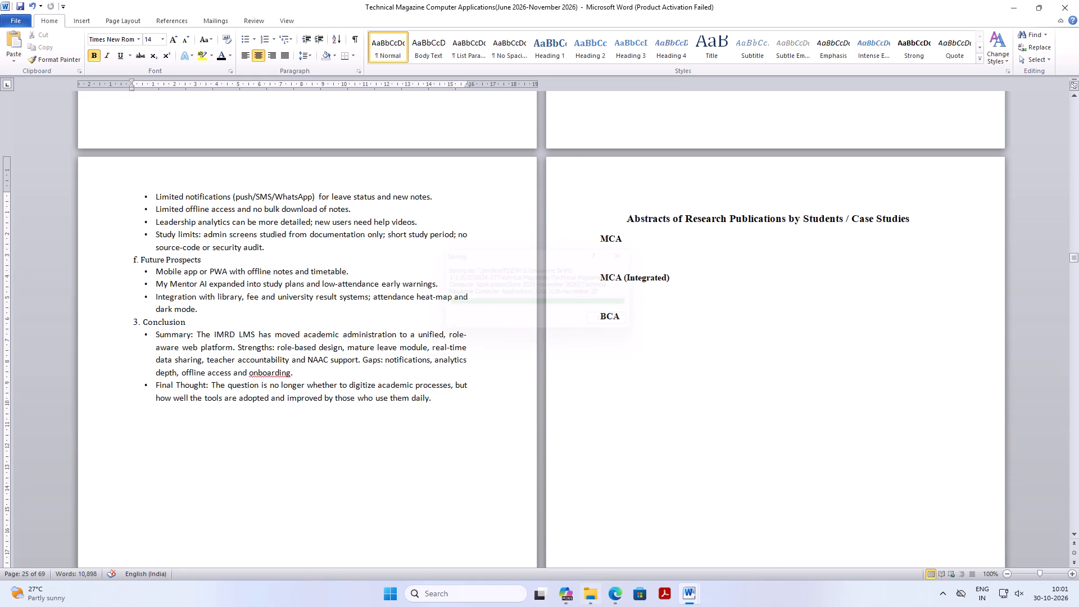
# In File Explorer, check the student MCA (Int.), Employer,Industry Professional and Alumni article folders for submissions, ending in the alumni BCA folder.
pyautogui.click(590, 591)
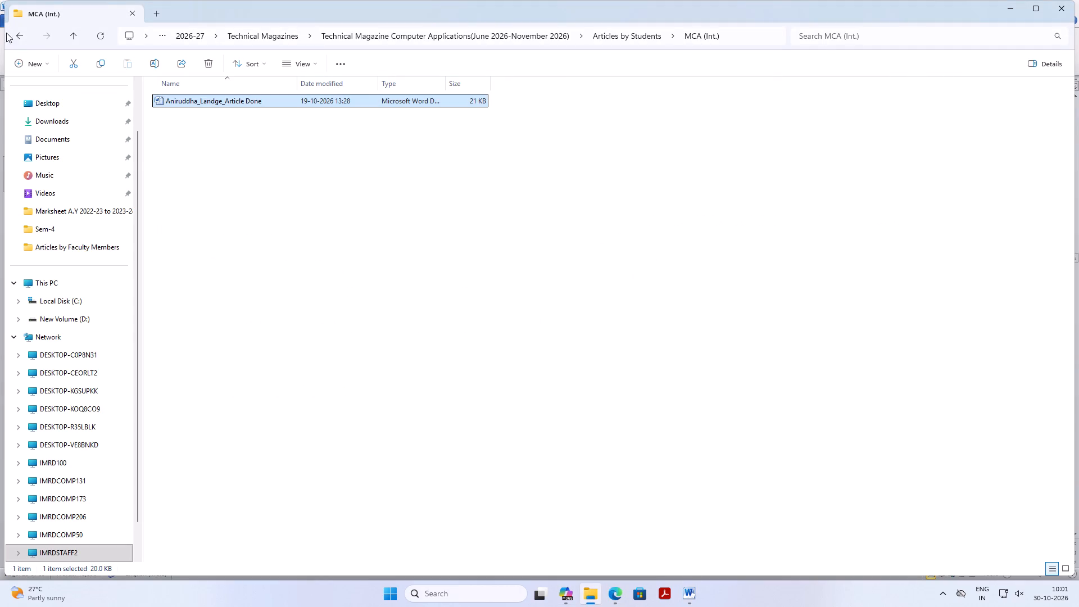
pyautogui.click(22, 39)
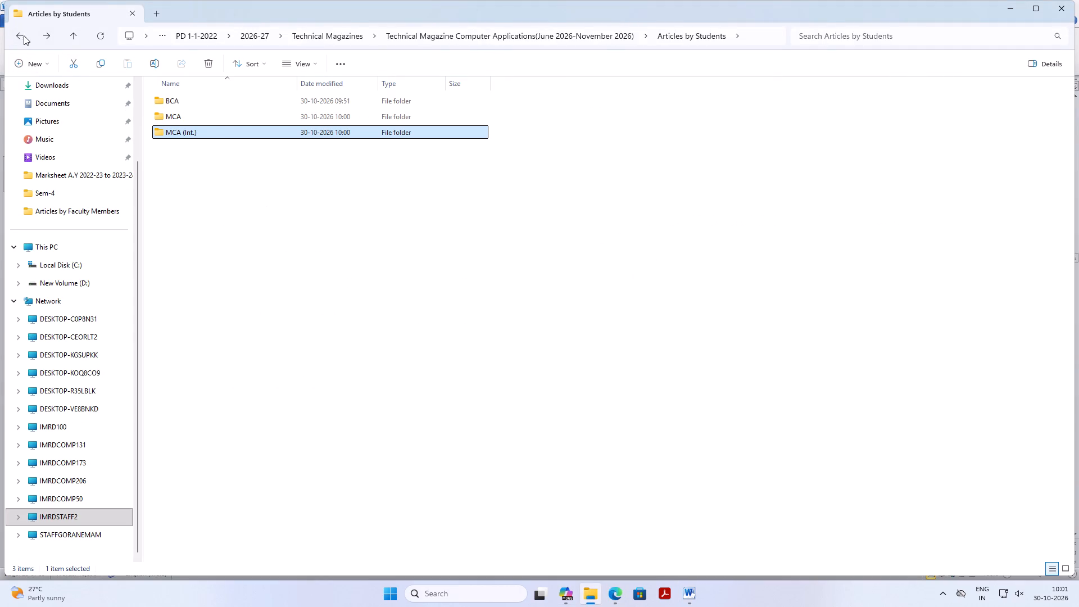
pyautogui.doubleClick(212, 131)
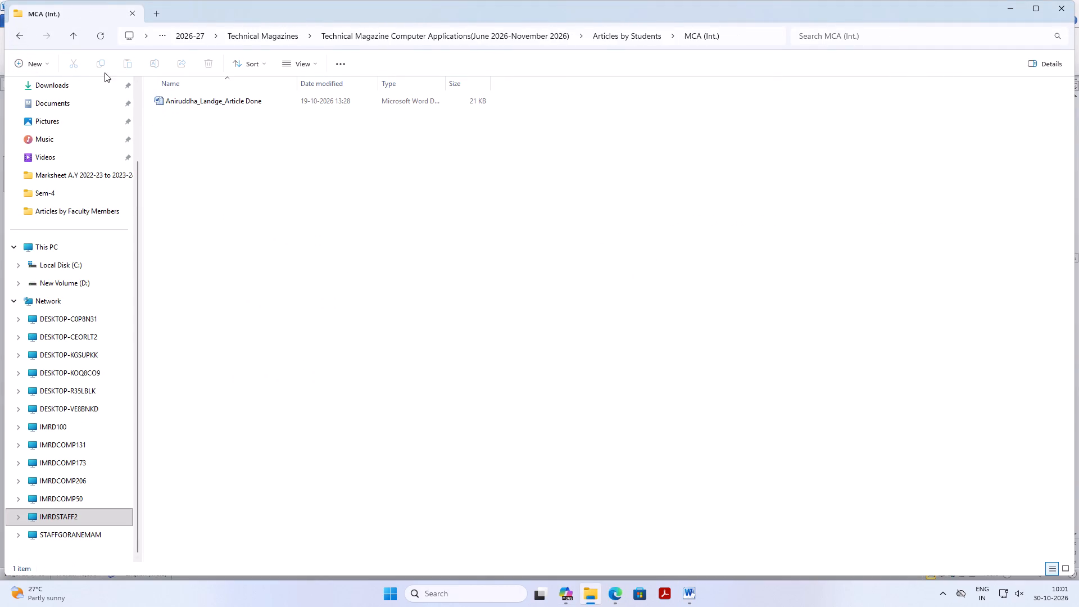
pyautogui.click(16, 37)
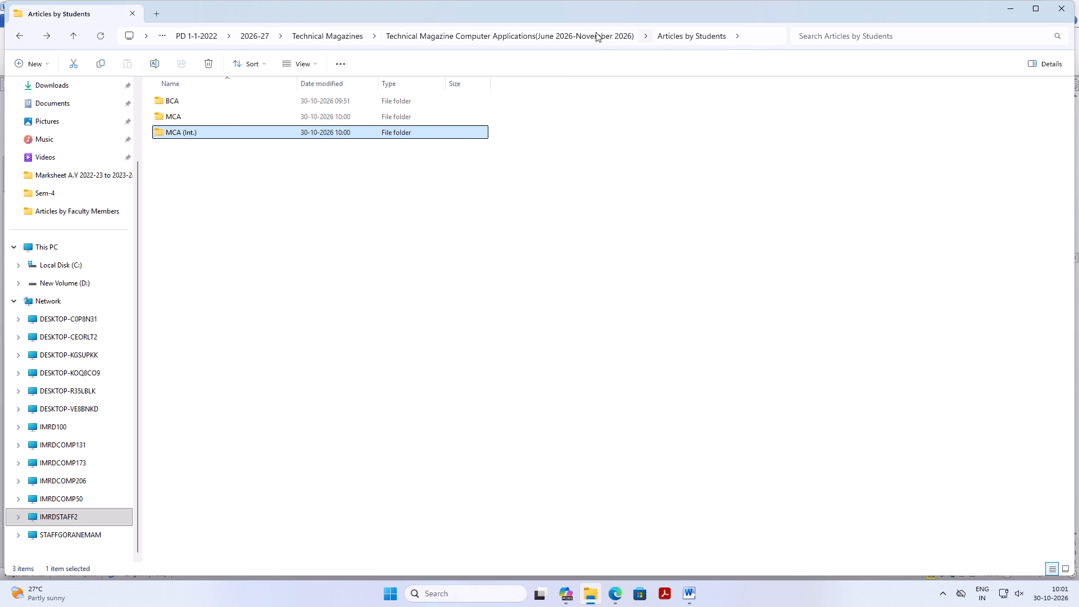
pyautogui.doubleClick(286, 130)
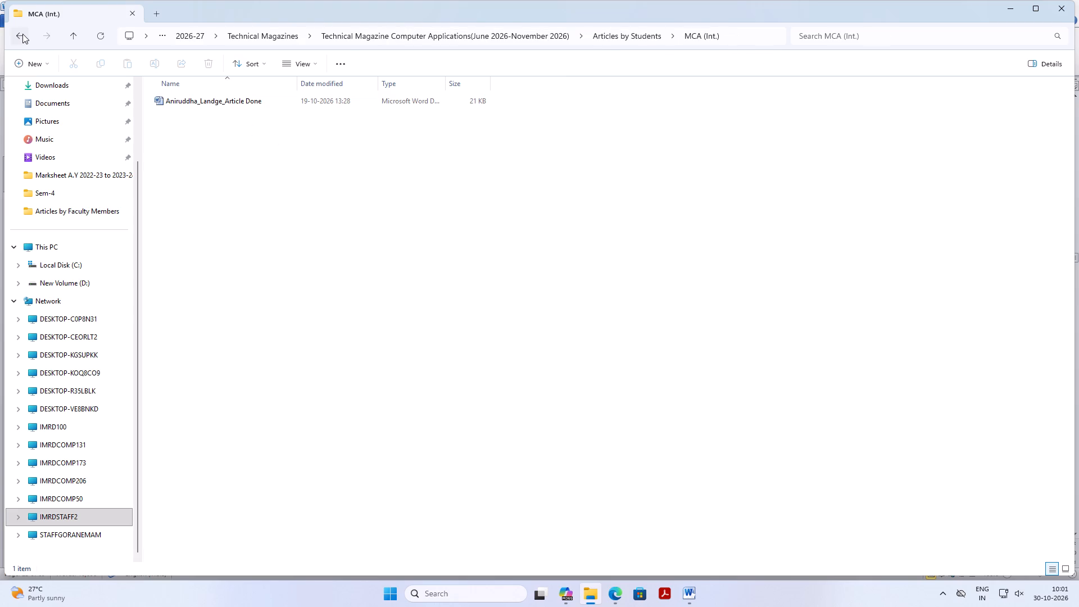
pyautogui.click(22, 34)
pyautogui.click(22, 33)
pyautogui.click(536, 40)
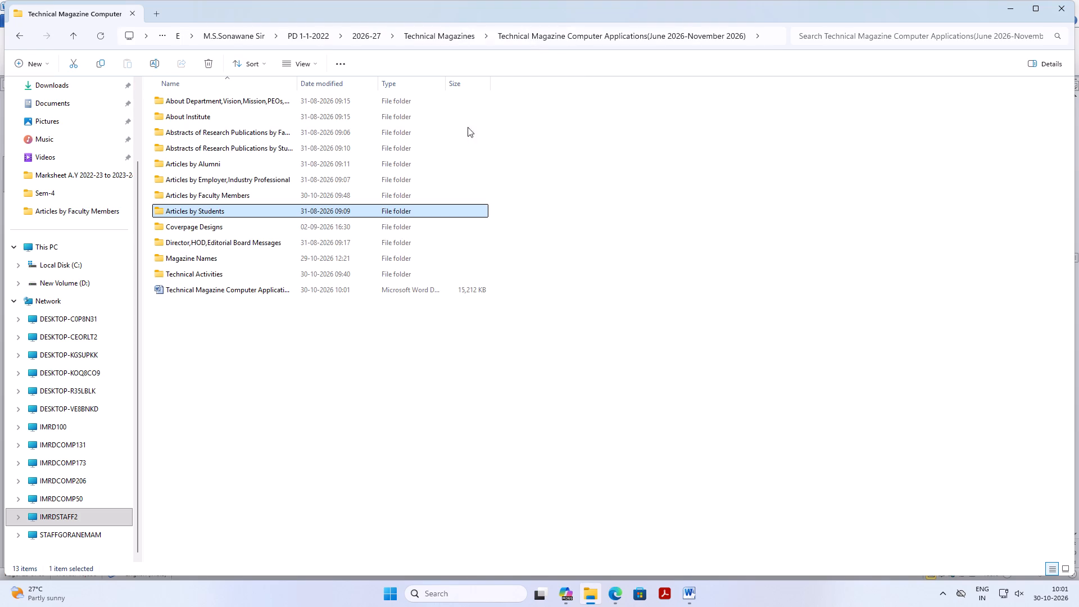
pyautogui.doubleClick(251, 182)
pyautogui.click(8, 37)
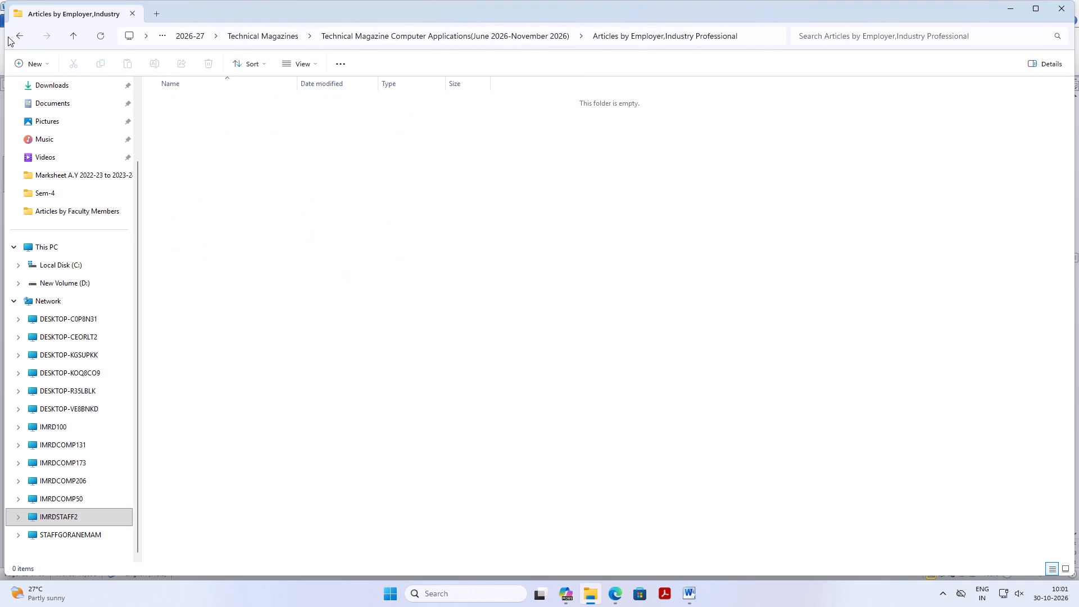
pyautogui.click(15, 37)
pyautogui.click(282, 155)
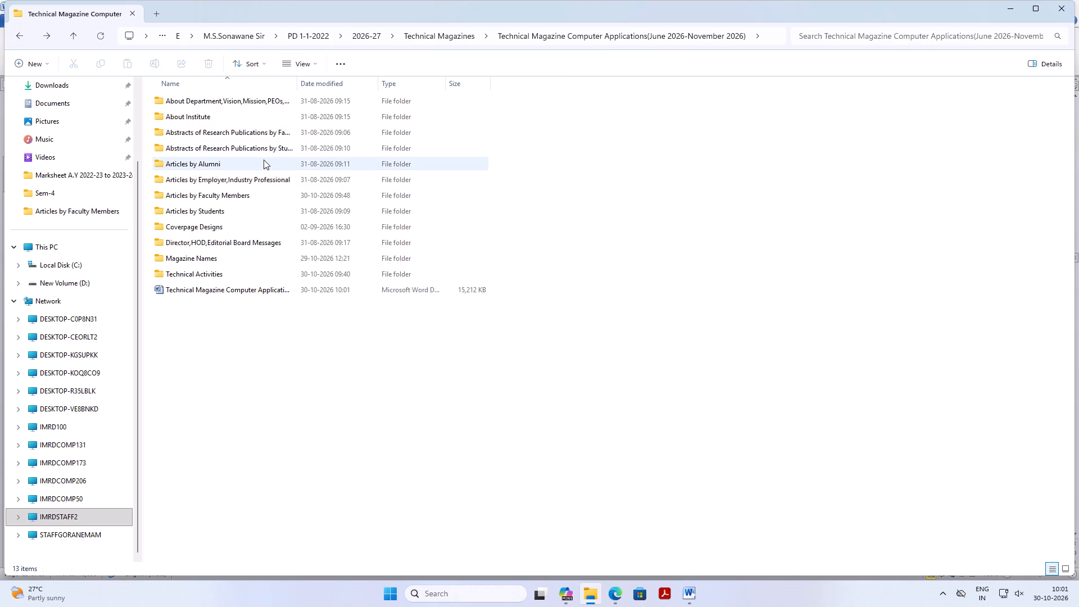
pyautogui.tripleClick(264, 160)
pyautogui.doubleClick(180, 98)
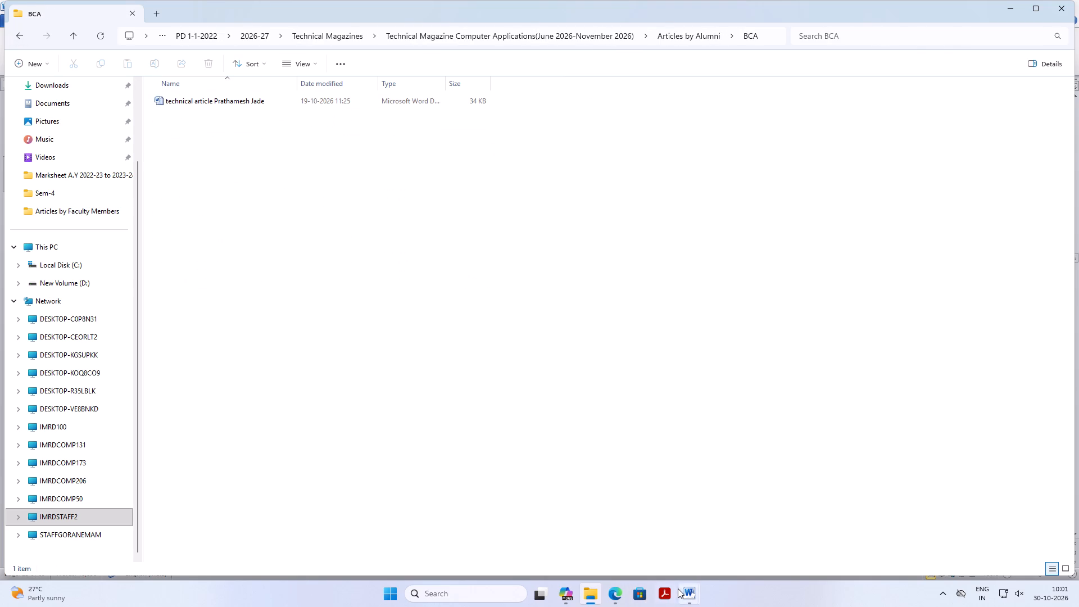
# Switch back to the technical magazine in Word and delete the extra blank lines above the "Technical Activities" heading.
pyautogui.click(690, 595)
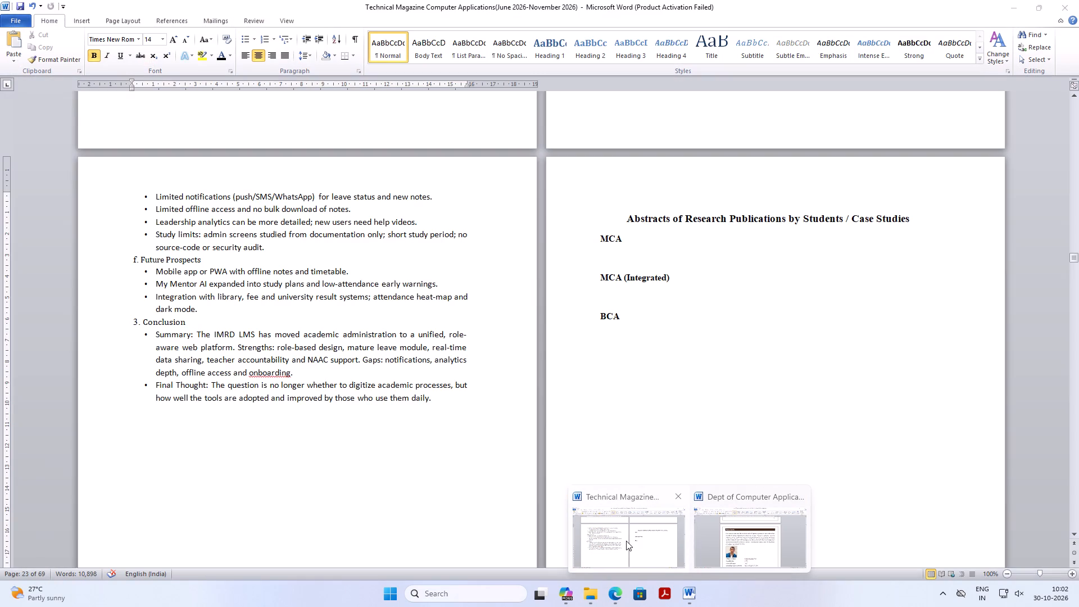
pyautogui.click(626, 541)
pyautogui.scroll(-5, 613, 441)
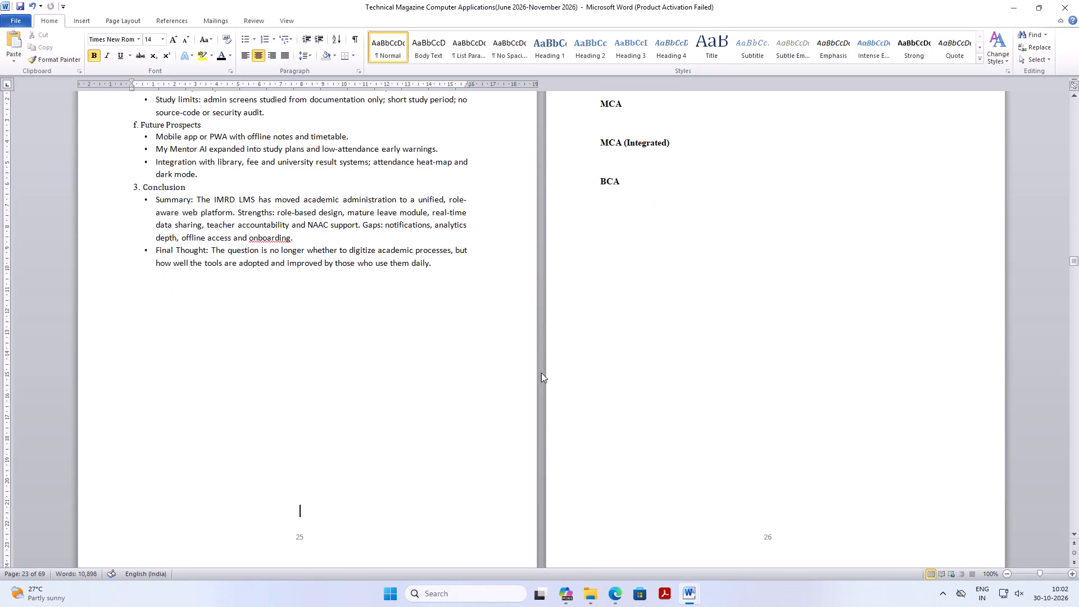
pyautogui.scroll(-14, 539, 369)
pyautogui.scroll(-7, 515, 374)
pyautogui.scroll(-2, 269, 291)
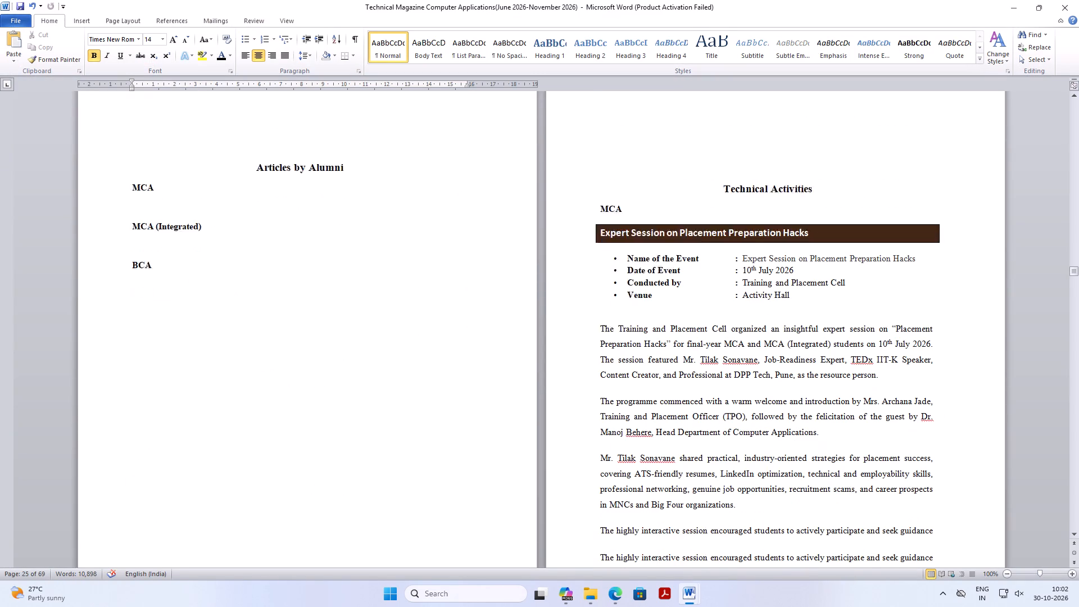
pyautogui.scroll(-1, 269, 291)
pyautogui.scroll(5, 269, 291)
pyautogui.click(730, 241)
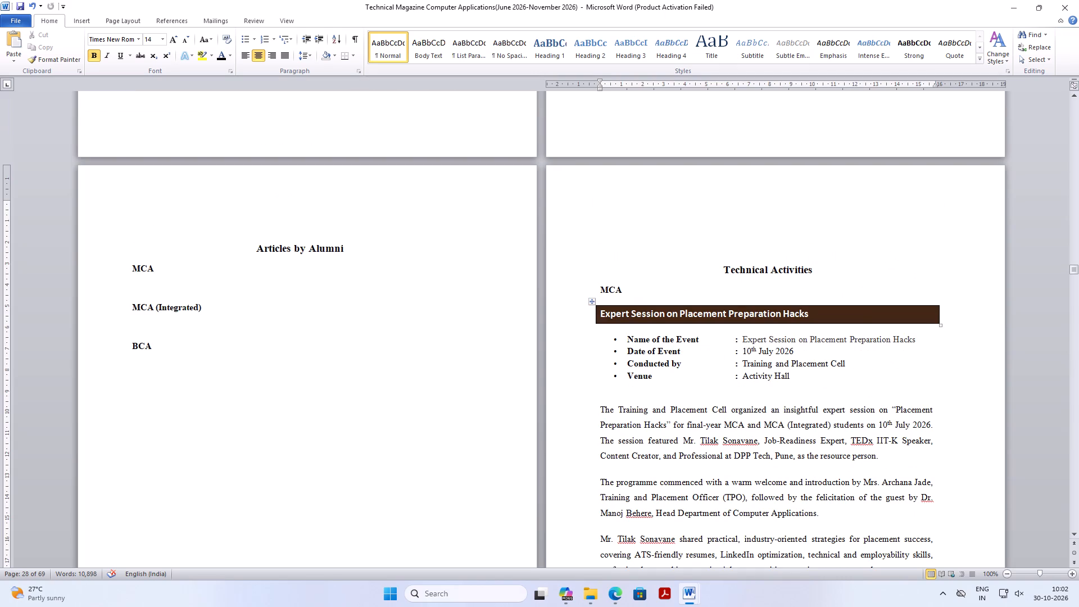
pyautogui.press('Down')
pyautogui.press('BackSpace')
pyautogui.press('BackSpace')
pyautogui.press('BackSpace')
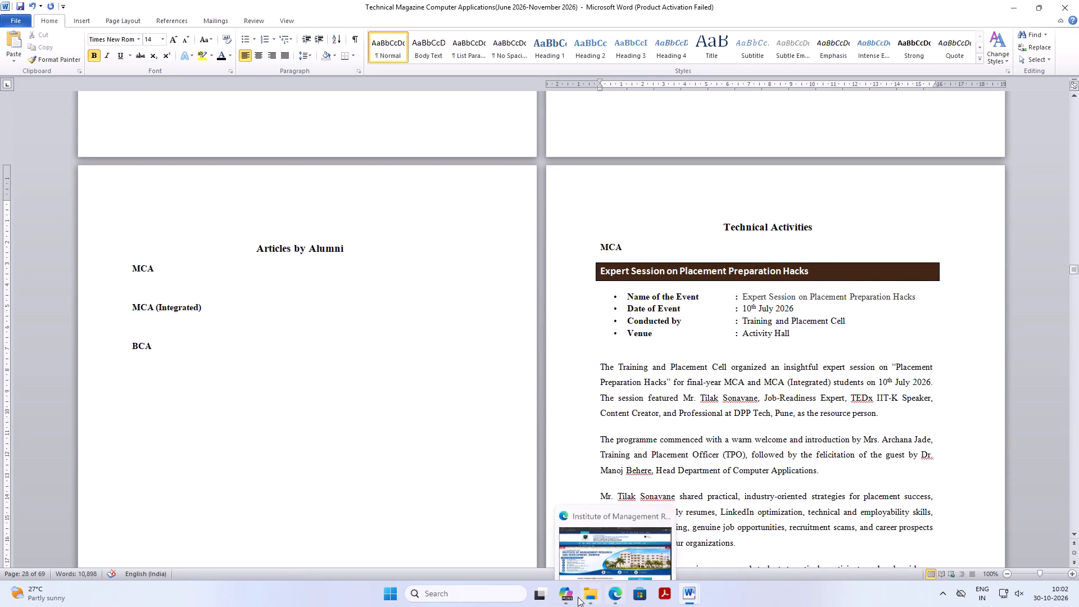
# Return to File Explorer and open the technical article document in the BCA folder under Articles by Alumni.
pyautogui.click(581, 531)
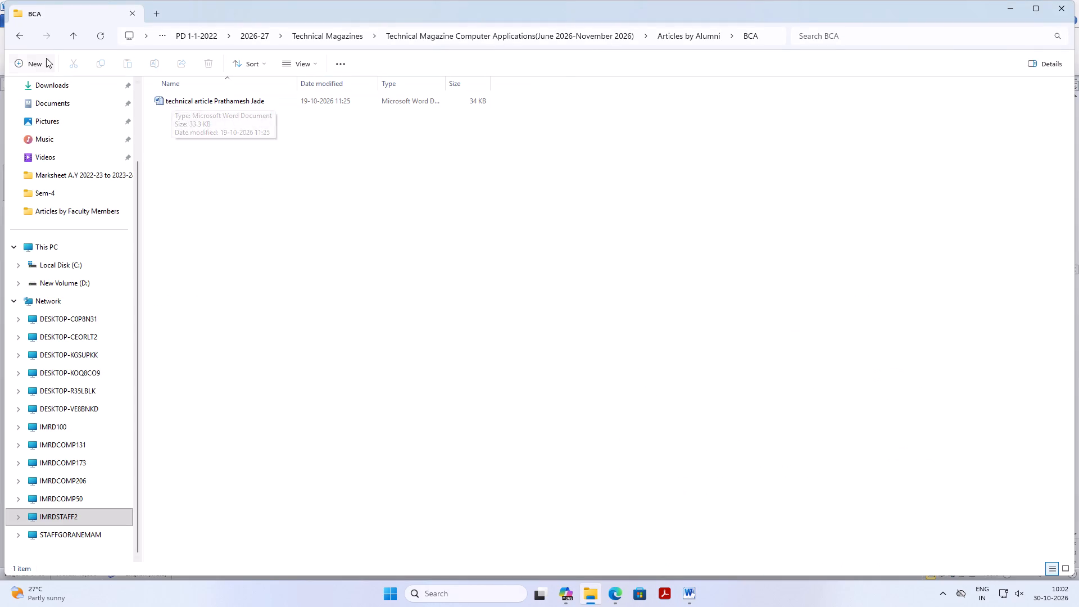
pyautogui.click(13, 34)
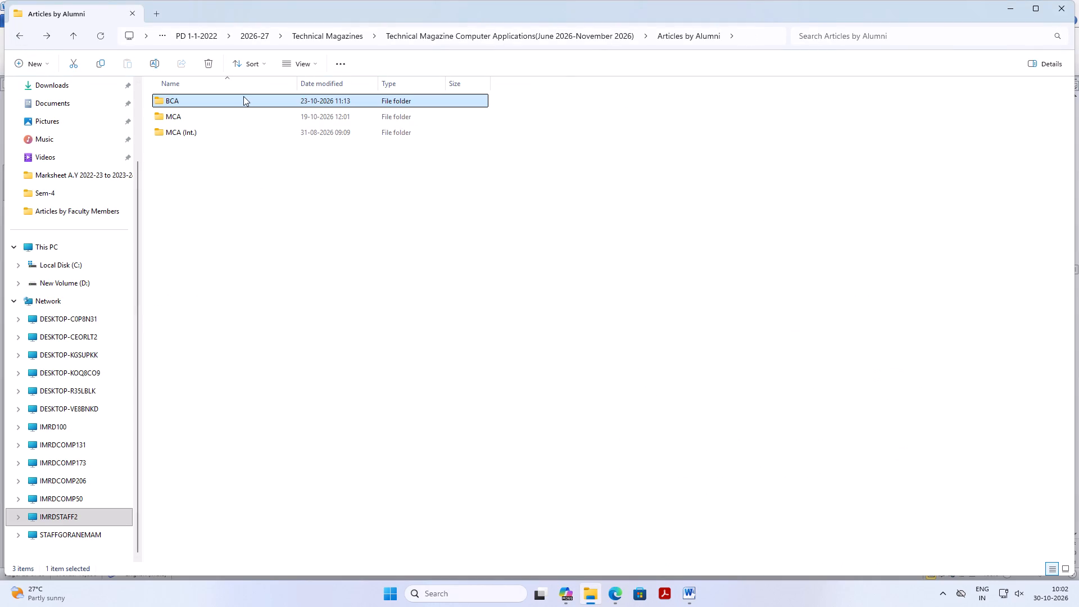
pyautogui.doubleClick(243, 96)
pyautogui.doubleClick(235, 103)
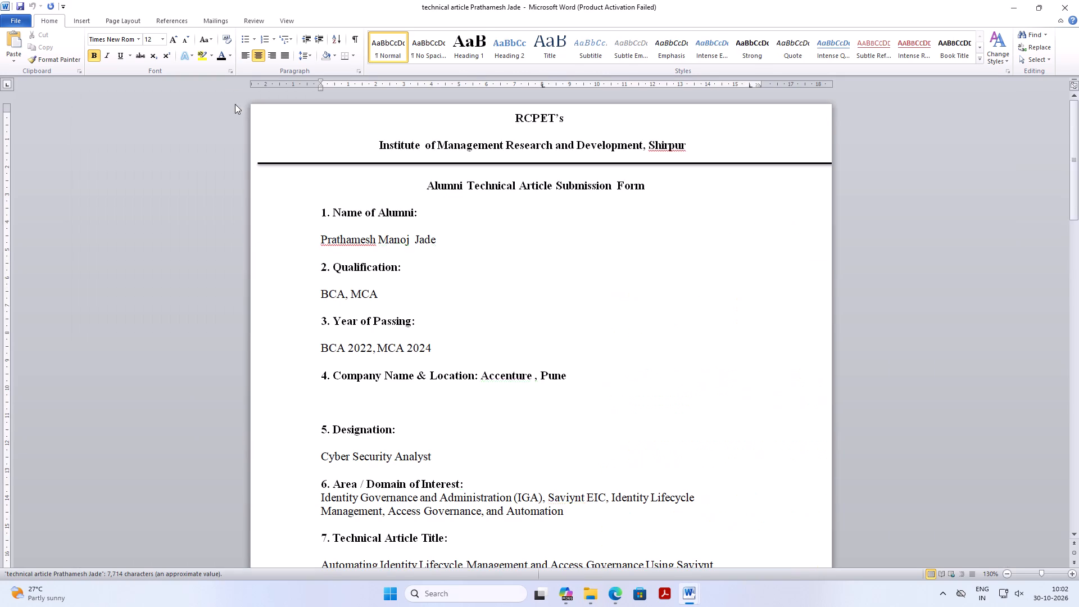
# Examine the alumni article submission form from its opening details through the consent section, and return to its first page.
pyautogui.scroll(-16, 599, 297)
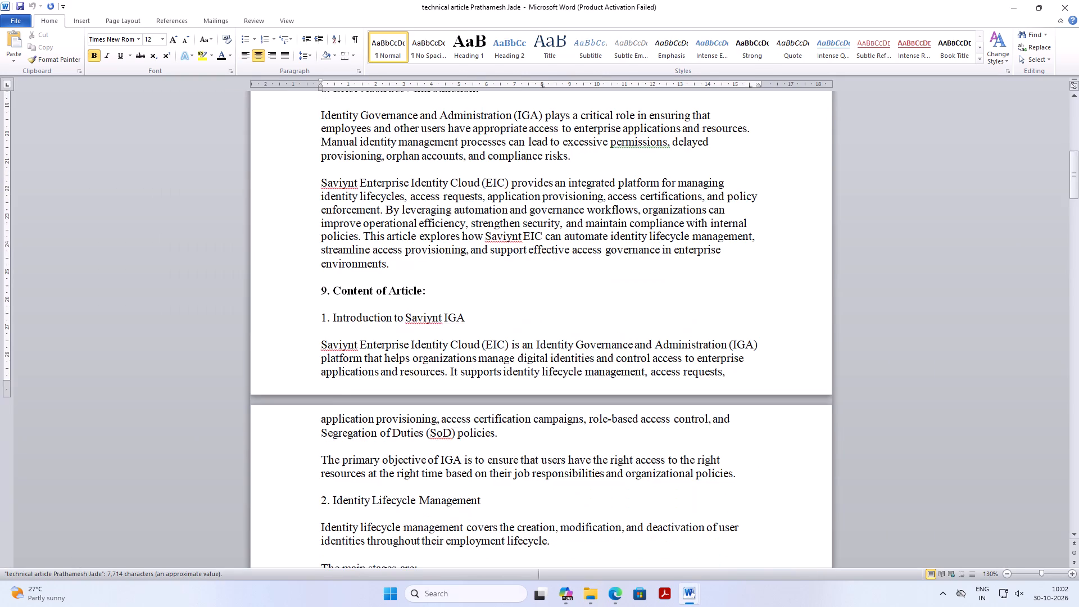
pyautogui.scroll(-13, 597, 301)
pyautogui.scroll(-15, 597, 301)
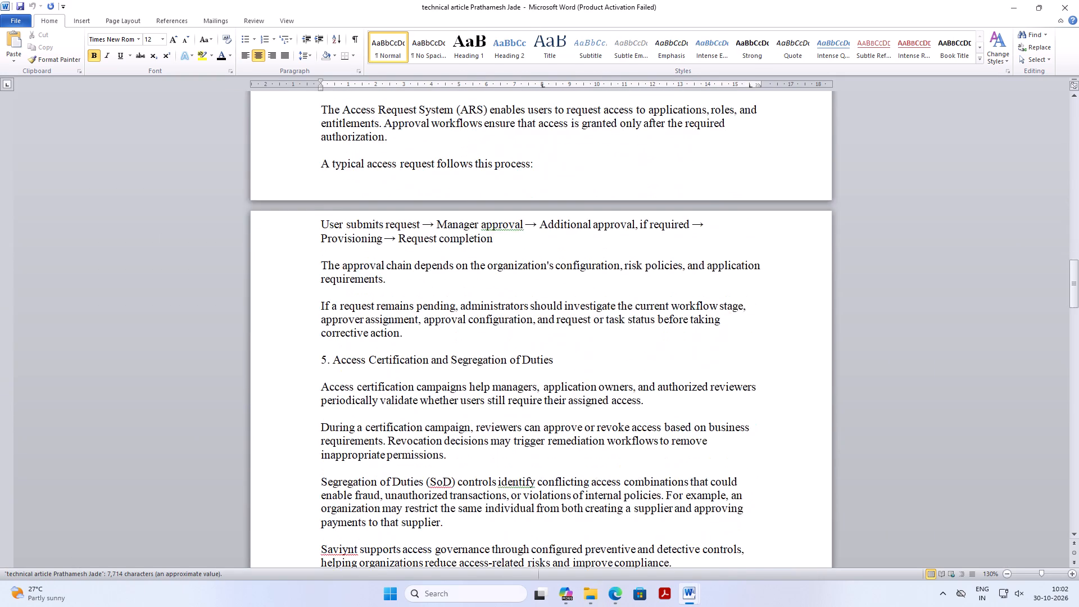
pyautogui.scroll(-15, 596, 301)
pyautogui.scroll(-8, 596, 301)
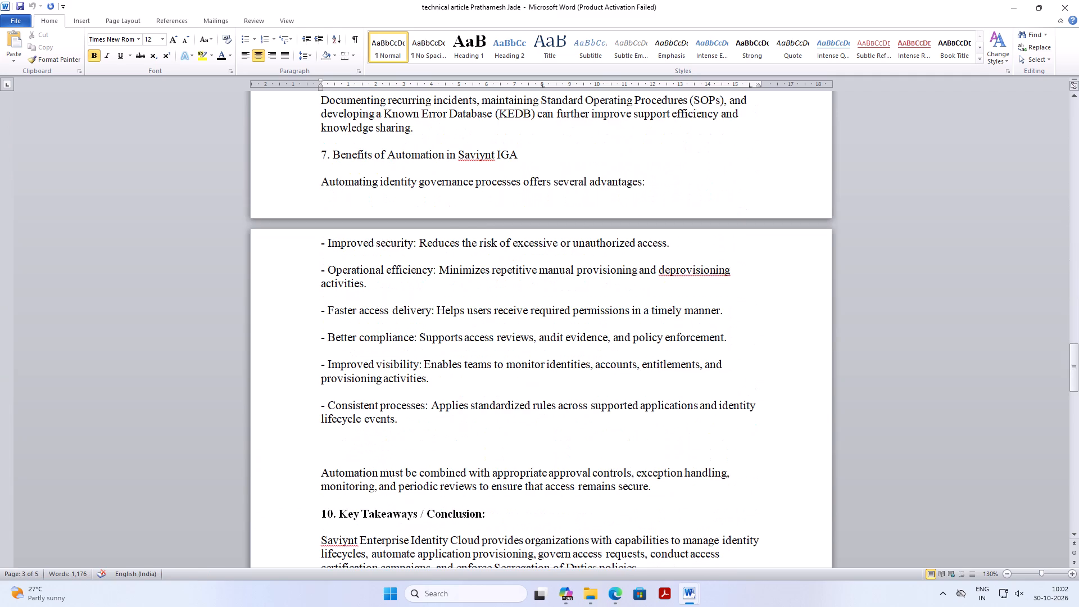
pyautogui.scroll(-15, 596, 301)
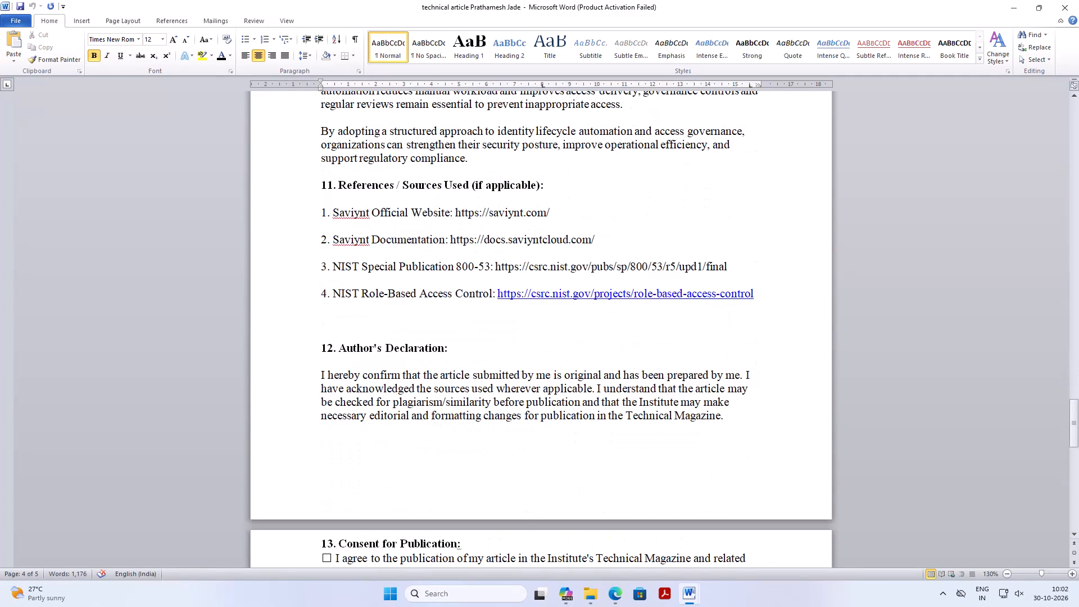
pyautogui.scroll(-9, 596, 301)
pyautogui.scroll(20, 596, 301)
pyautogui.scroll(20, 596, 301)
pyautogui.scroll(3, 596, 301)
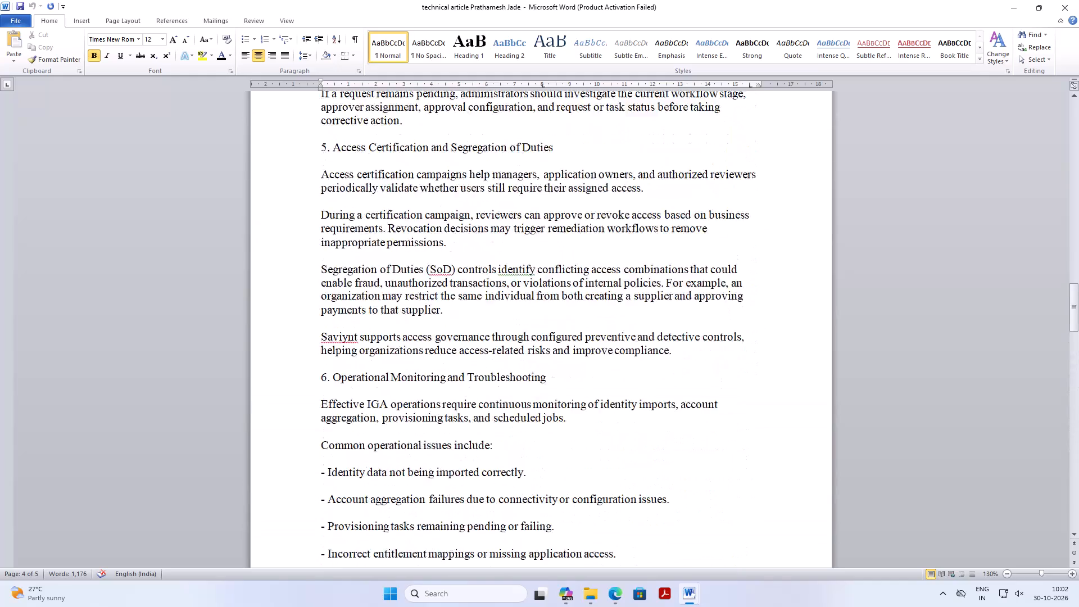
pyautogui.scroll(19, 584, 293)
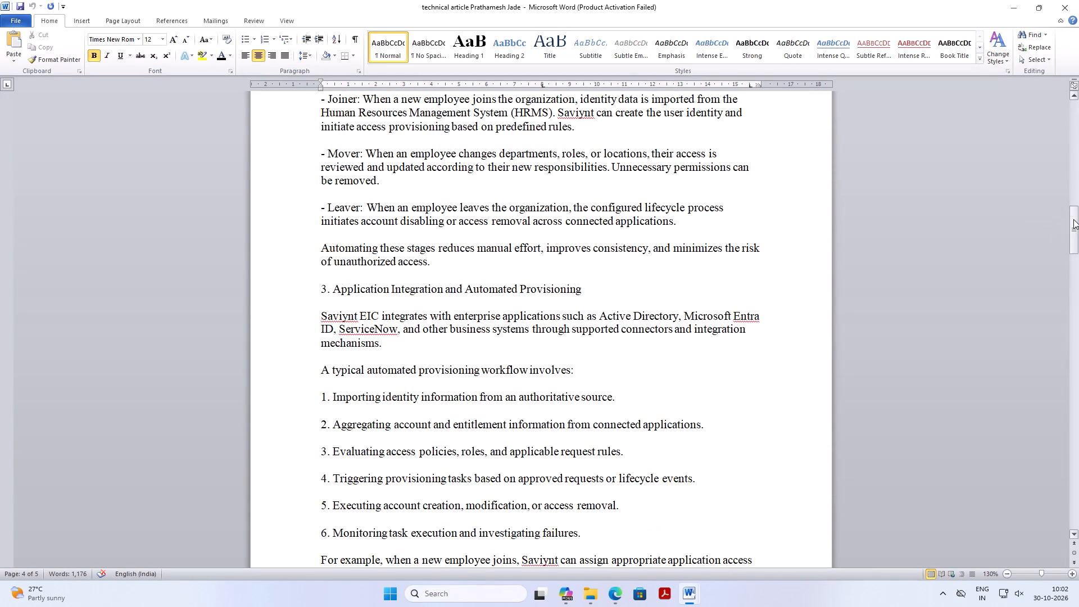
pyautogui.moveTo(1073, 219); pyautogui.dragTo(1071, 92)
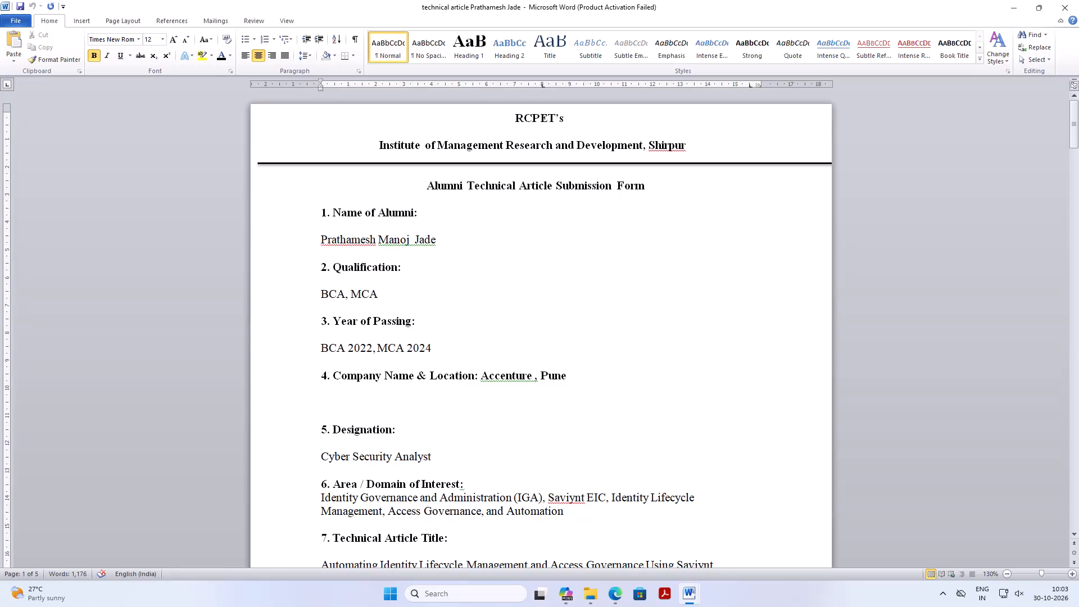
# Bring up the Dept of Computer Applications Newsletter June-Aug 2026-27 document and close it.
pyautogui.click(684, 595)
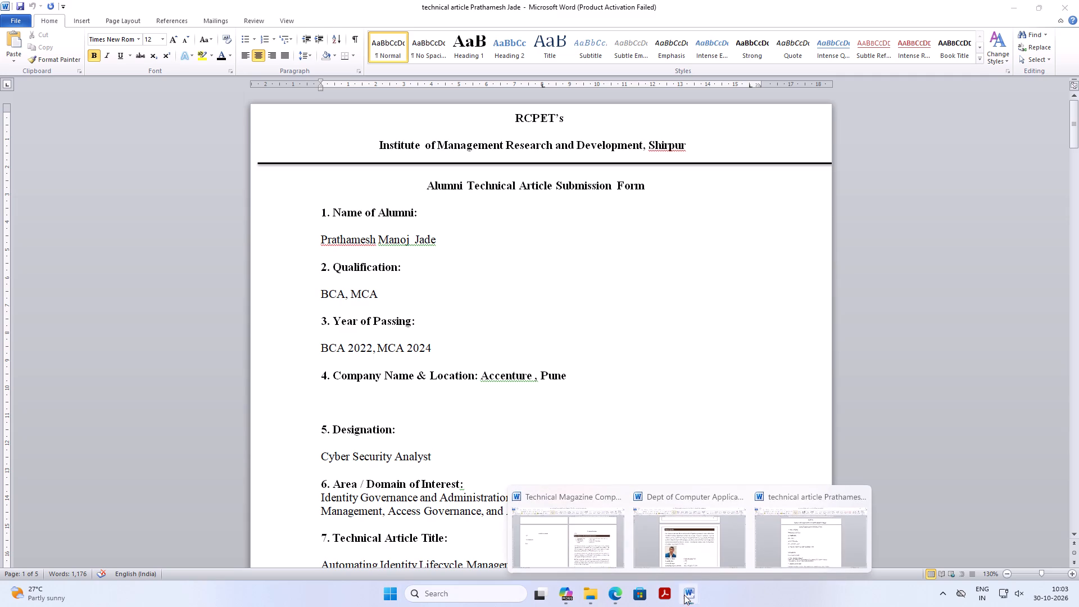
pyautogui.click(815, 522)
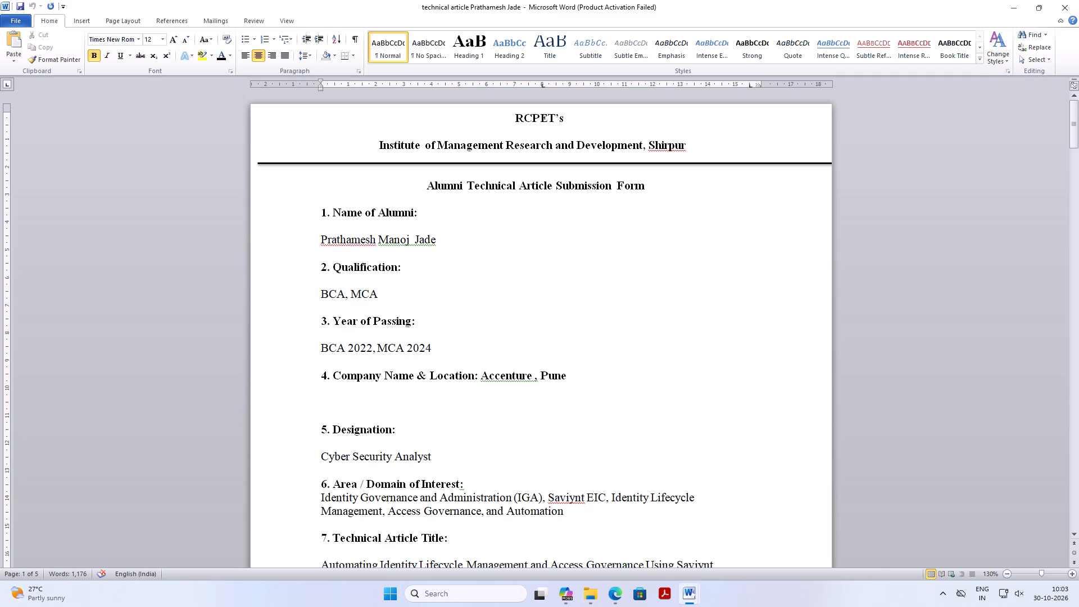
pyautogui.click(686, 594)
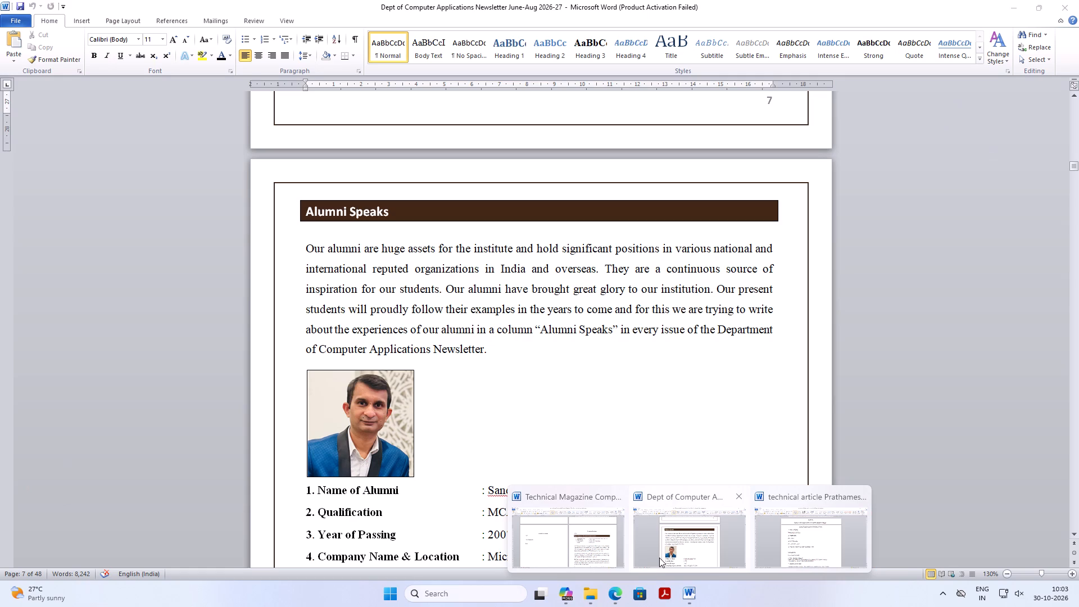
pyautogui.click(659, 558)
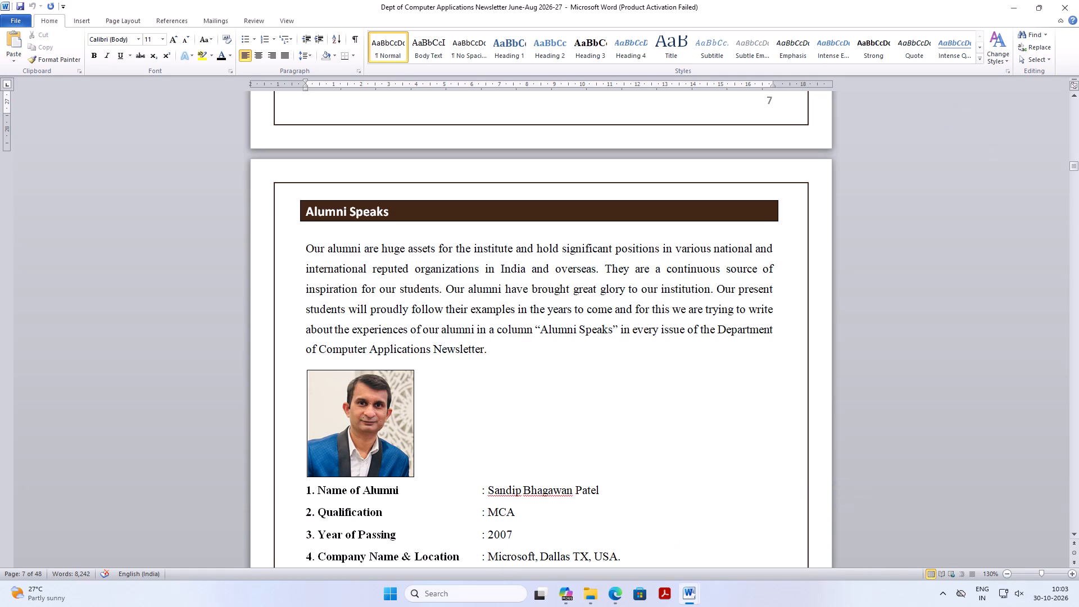
pyautogui.click(1059, 7)
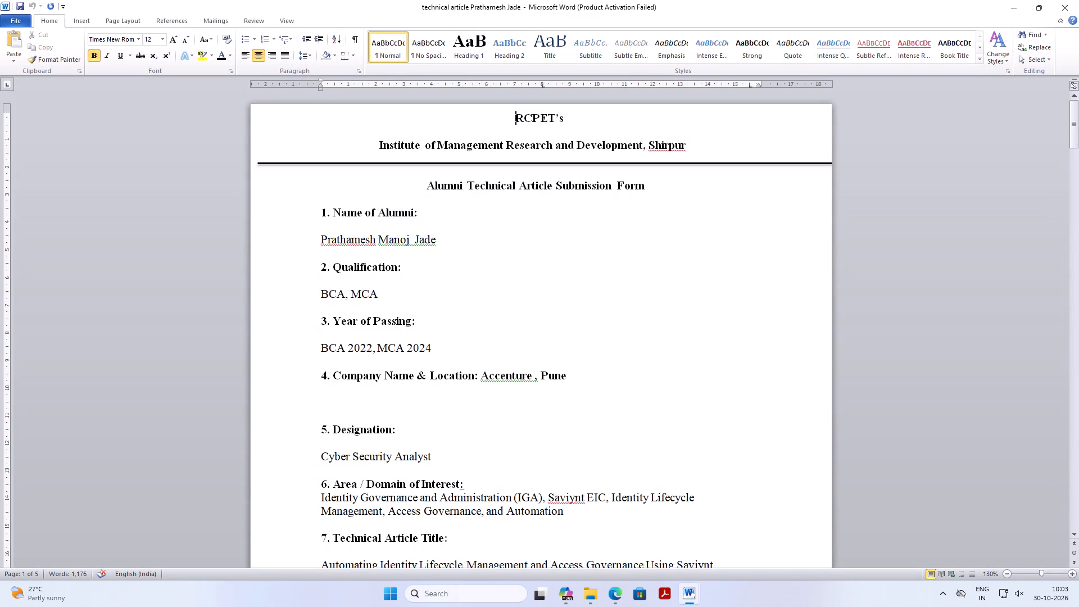
# Switch to File Explorer and check the files in the magazine's Articles by Faculty Members folder for Done marks.
pyautogui.click(589, 586)
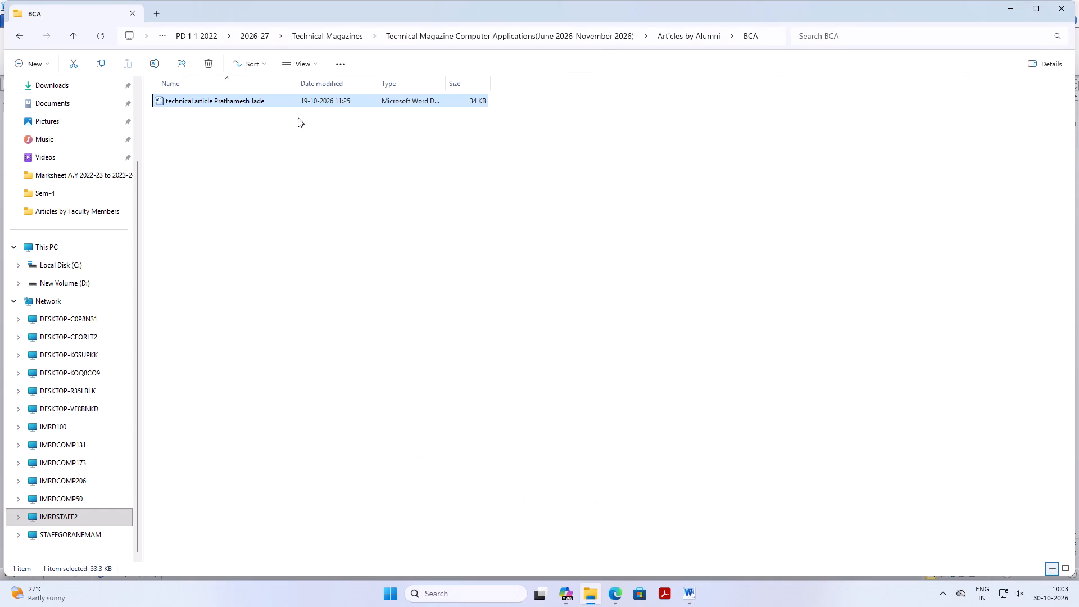
pyautogui.click(251, 167)
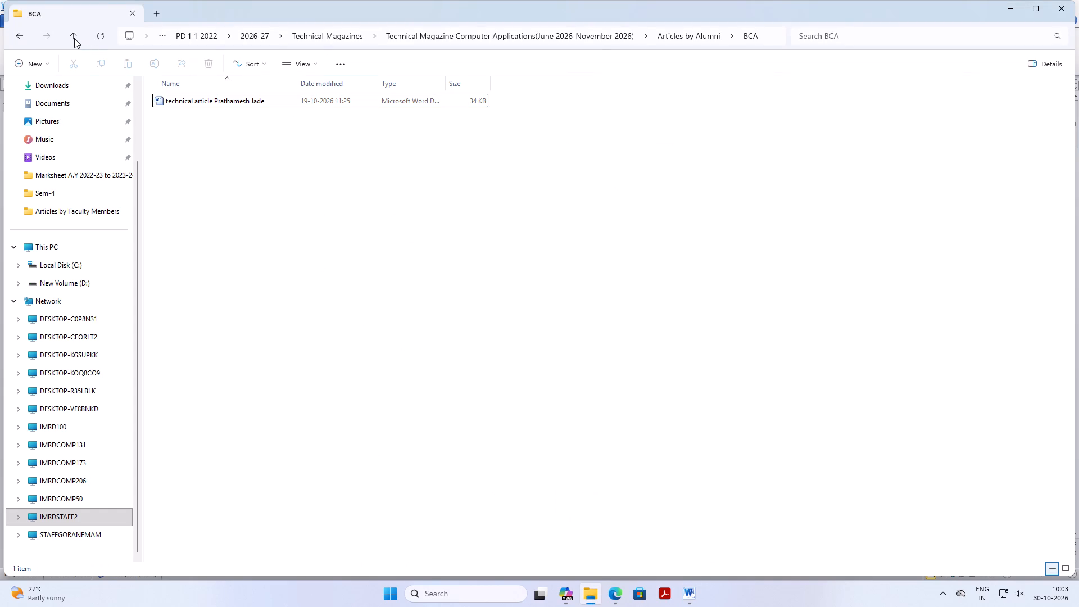
pyautogui.click(74, 38)
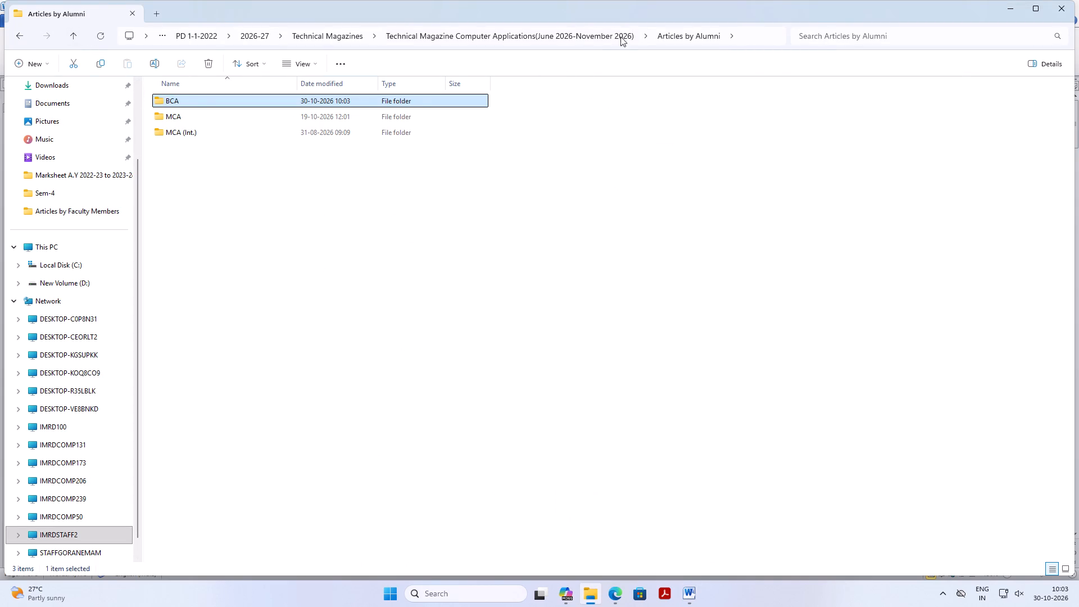
pyautogui.click(575, 37)
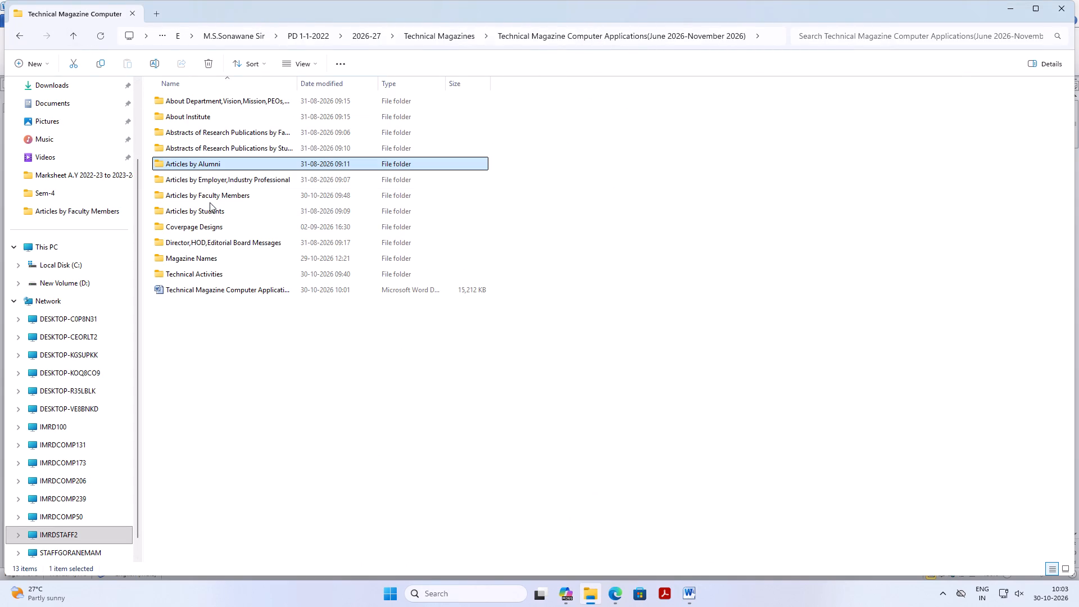
pyautogui.doubleClick(214, 198)
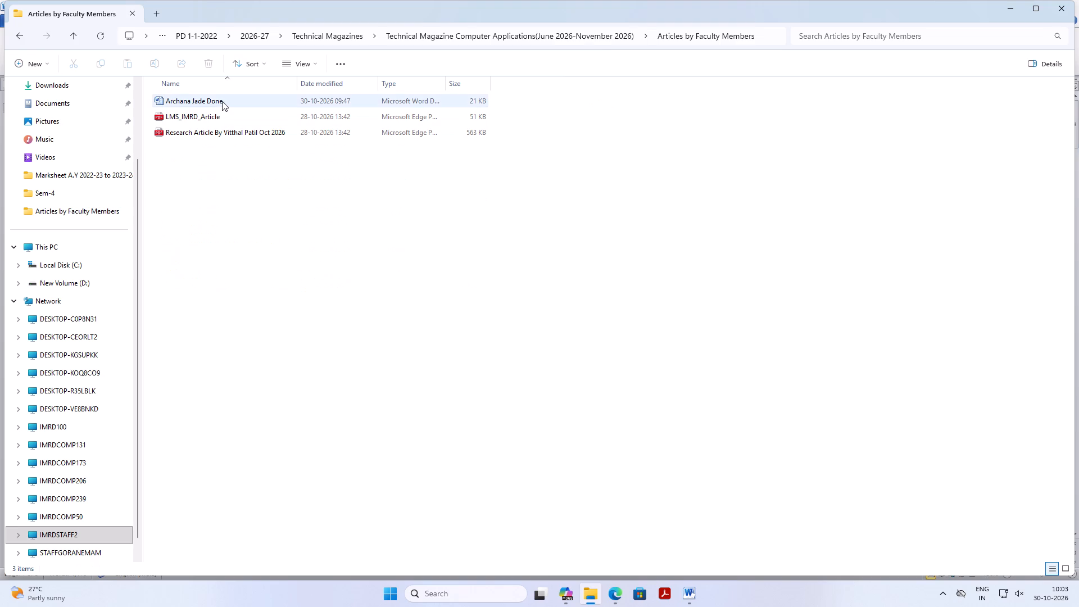
pyautogui.click(222, 101)
pyautogui.click(203, 121)
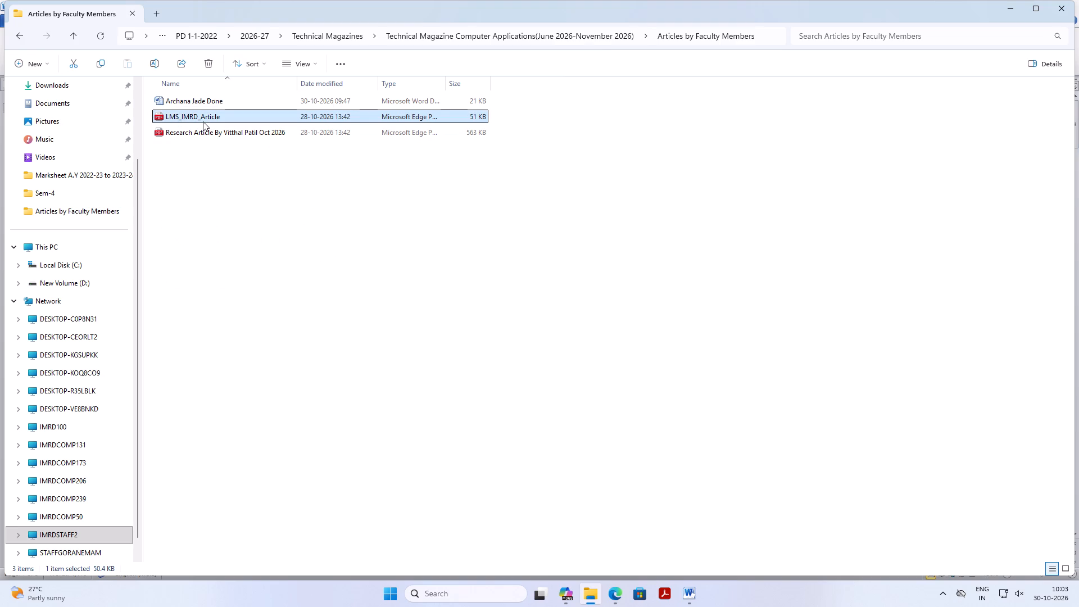
pyautogui.click(237, 135)
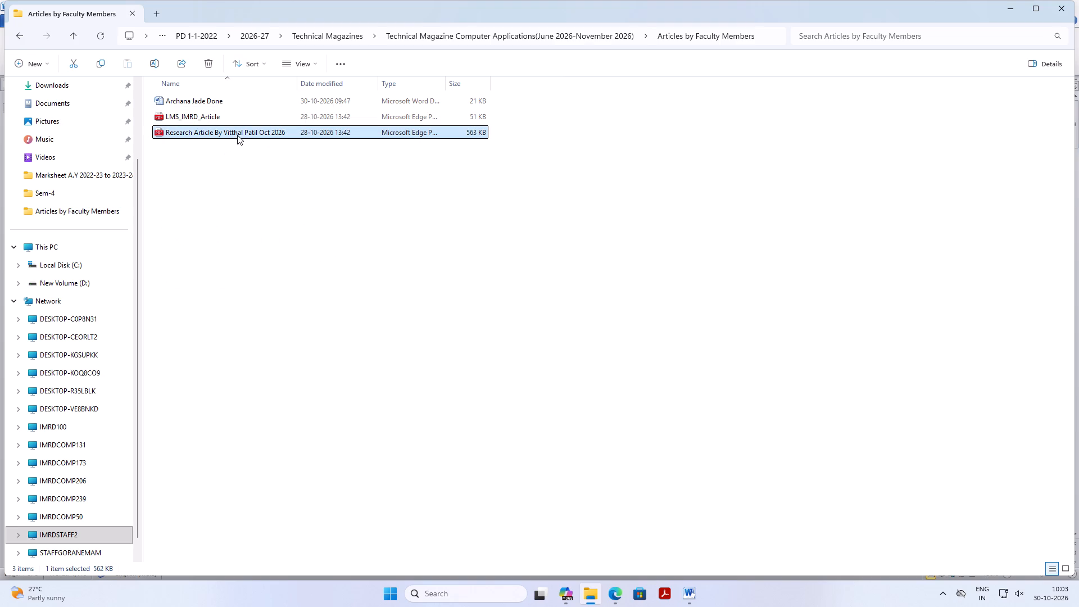
# Check the BCA, MCA and MCA (Int.) folders under Articles by Students for Done marks, ending in the alumni BCA folder.
pyautogui.click(76, 35)
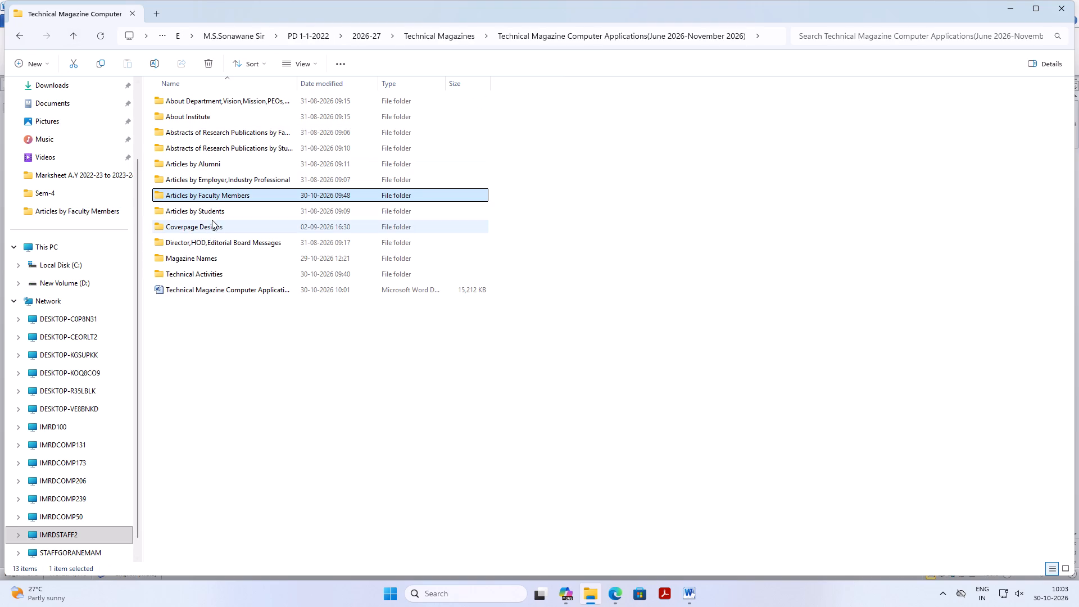
pyautogui.doubleClick(212, 212)
pyautogui.doubleClick(193, 101)
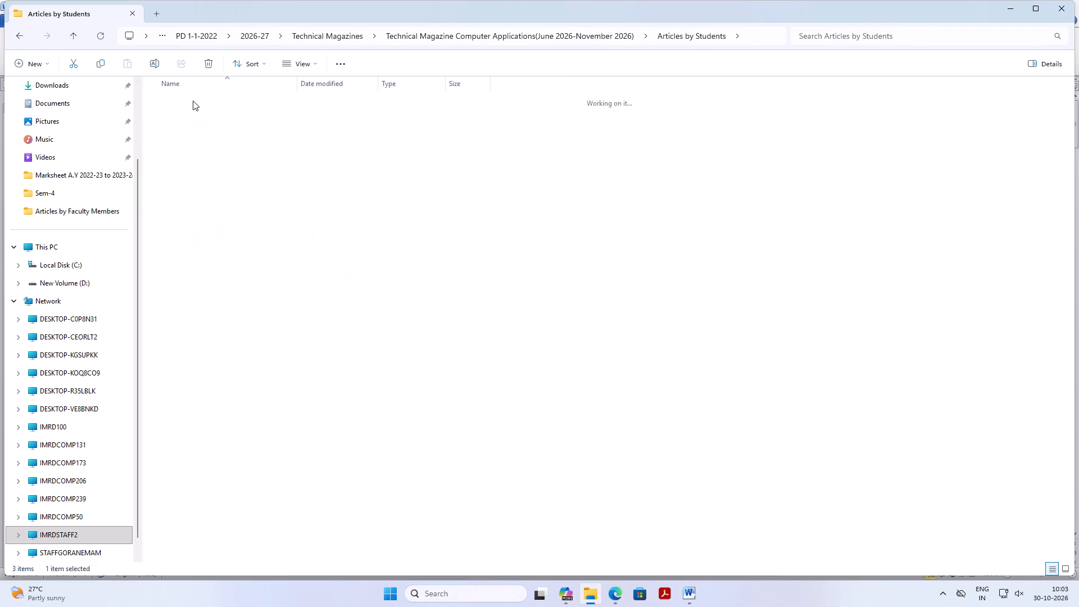
pyautogui.click(227, 103)
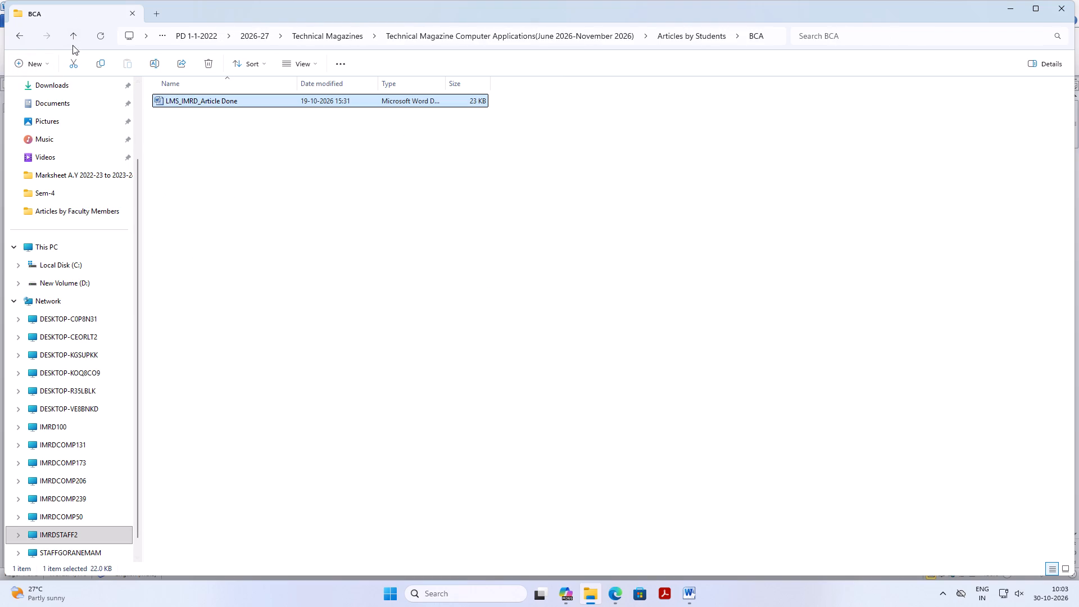
pyautogui.click(75, 35)
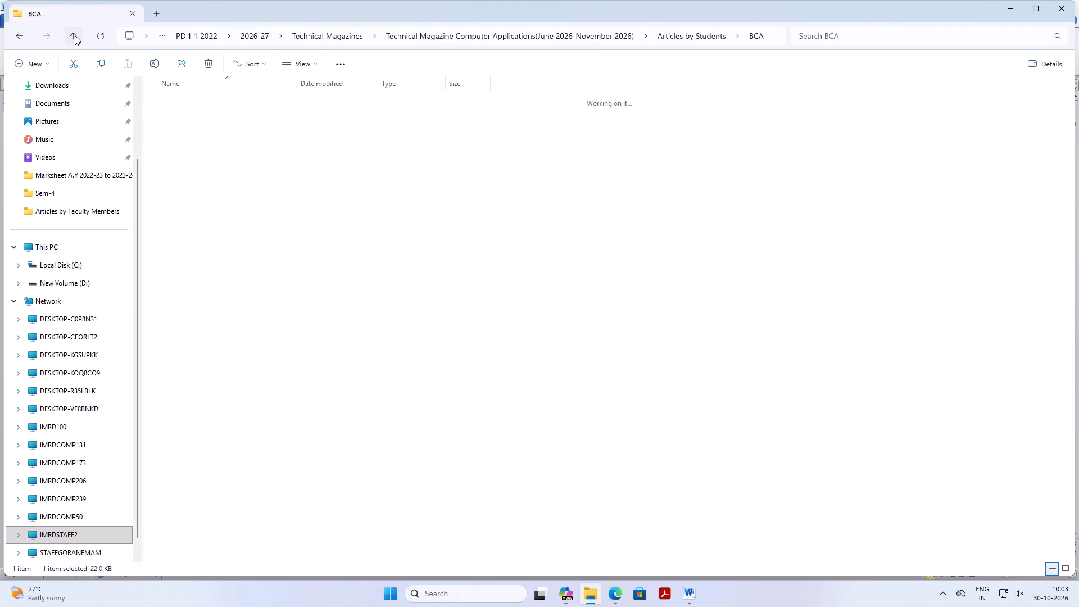
pyautogui.doubleClick(181, 121)
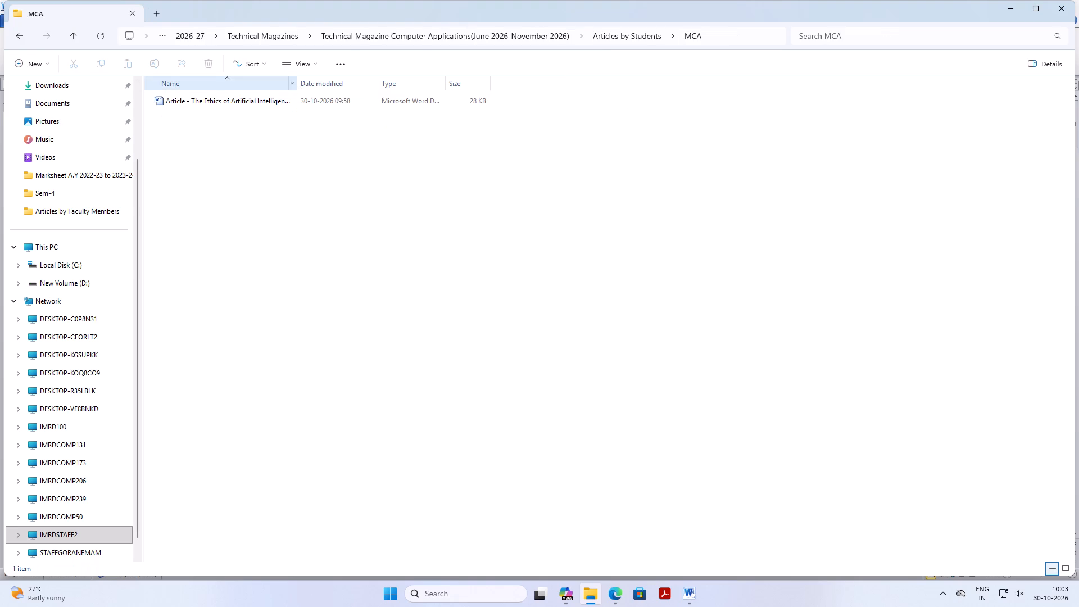
pyautogui.moveTo(298, 79); pyautogui.dragTo(528, 86)
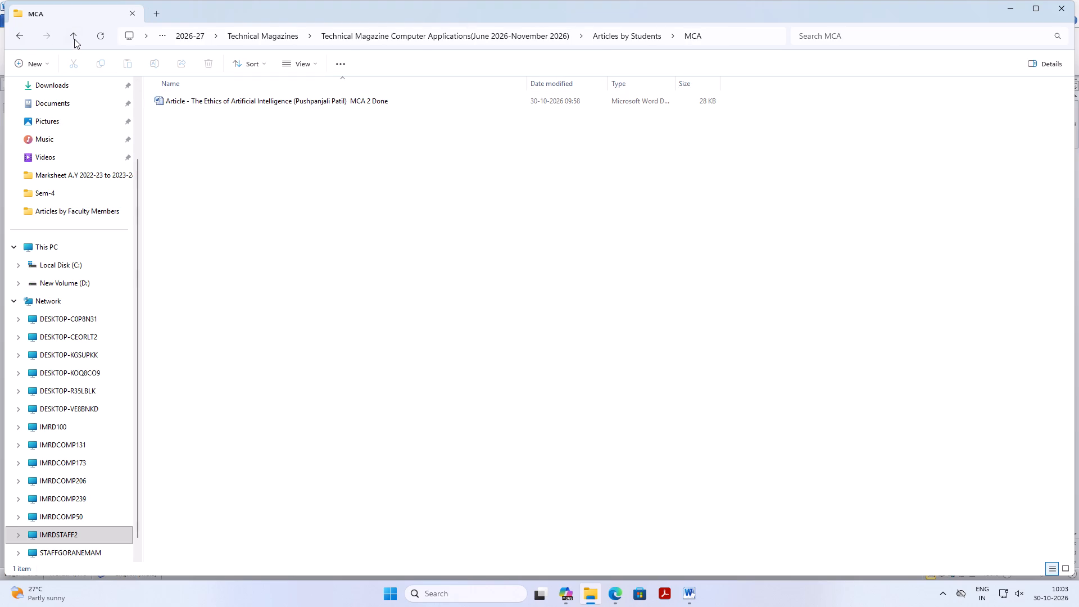
pyautogui.click(74, 38)
pyautogui.doubleClick(195, 133)
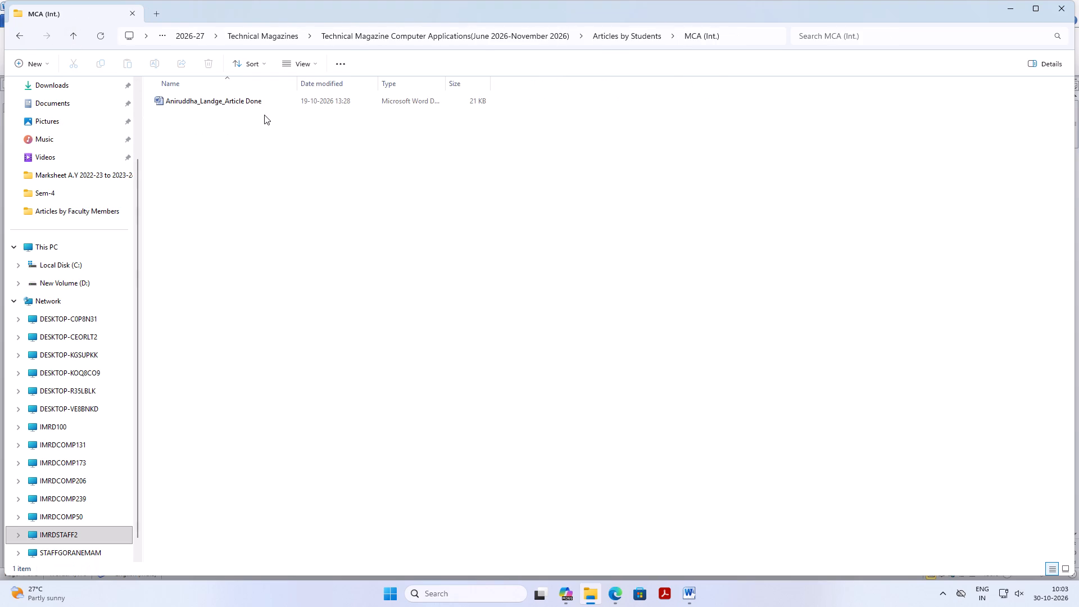
pyautogui.click(76, 35)
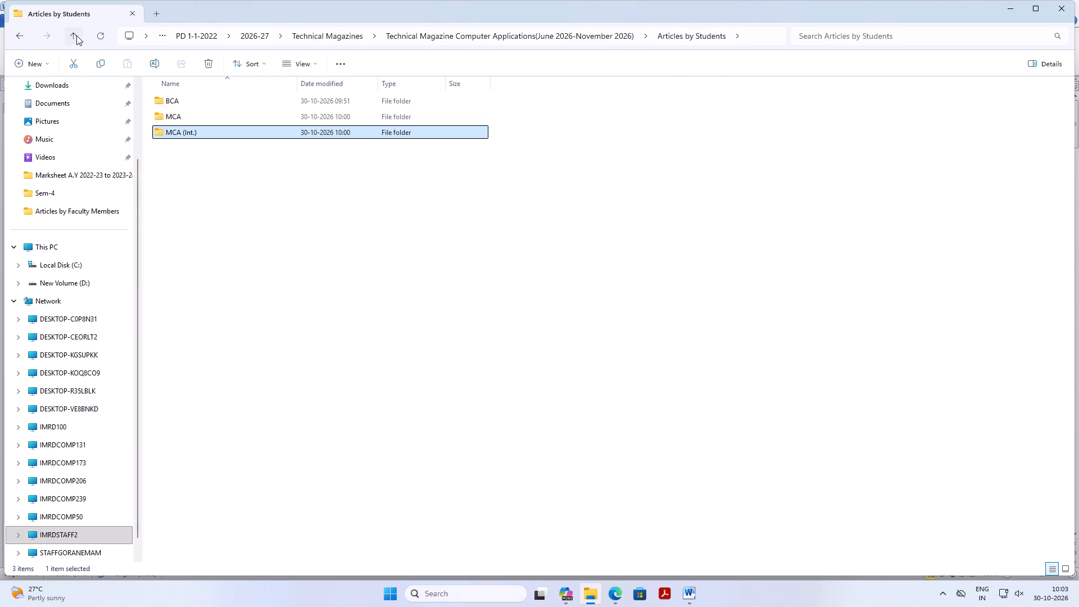
pyautogui.click(74, 40)
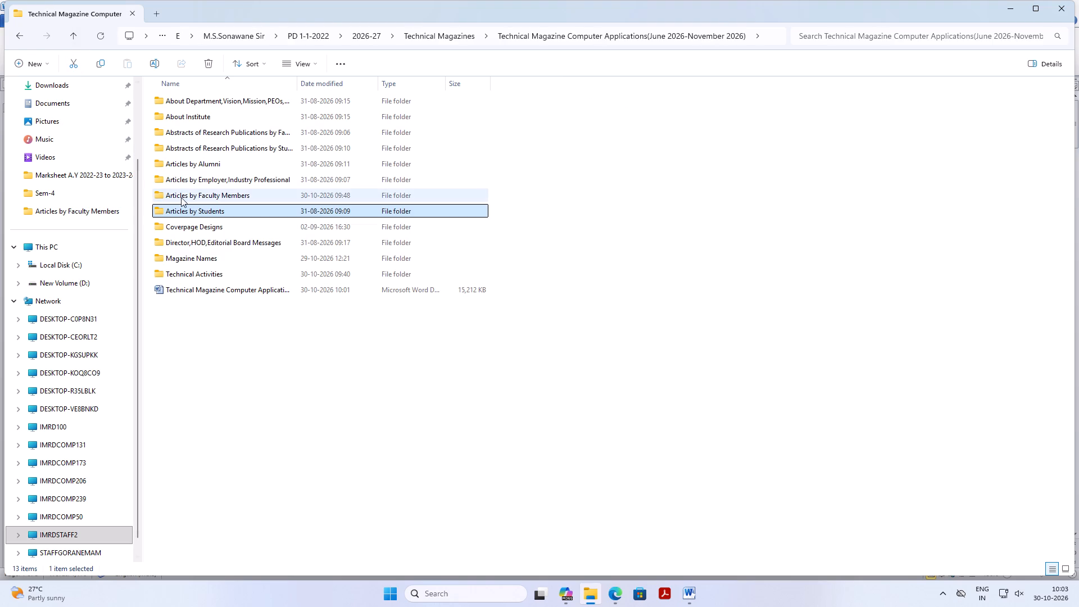
pyautogui.doubleClick(199, 167)
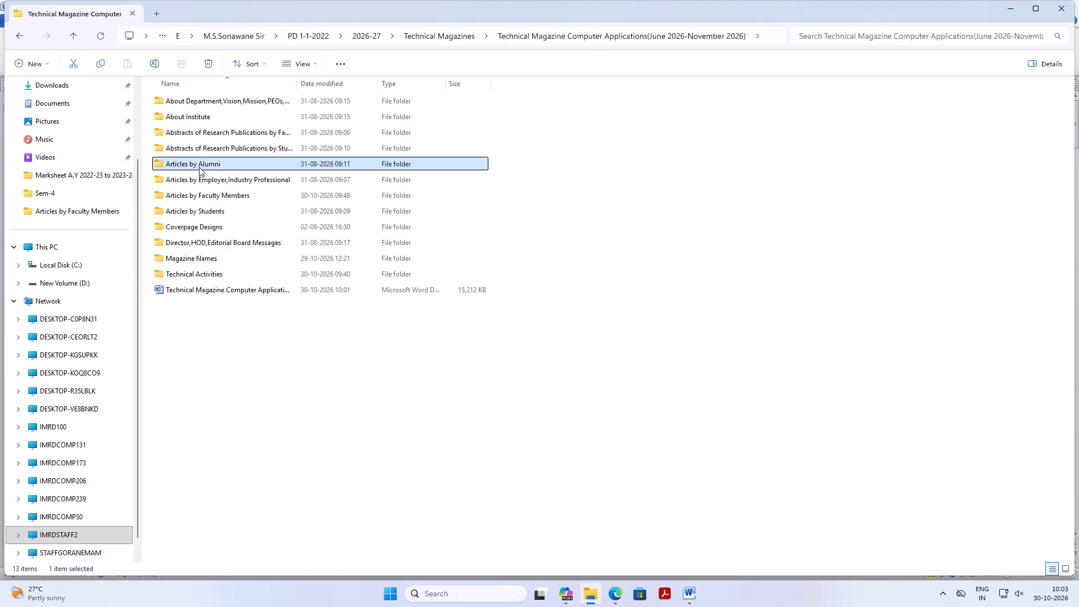
pyautogui.doubleClick(190, 98)
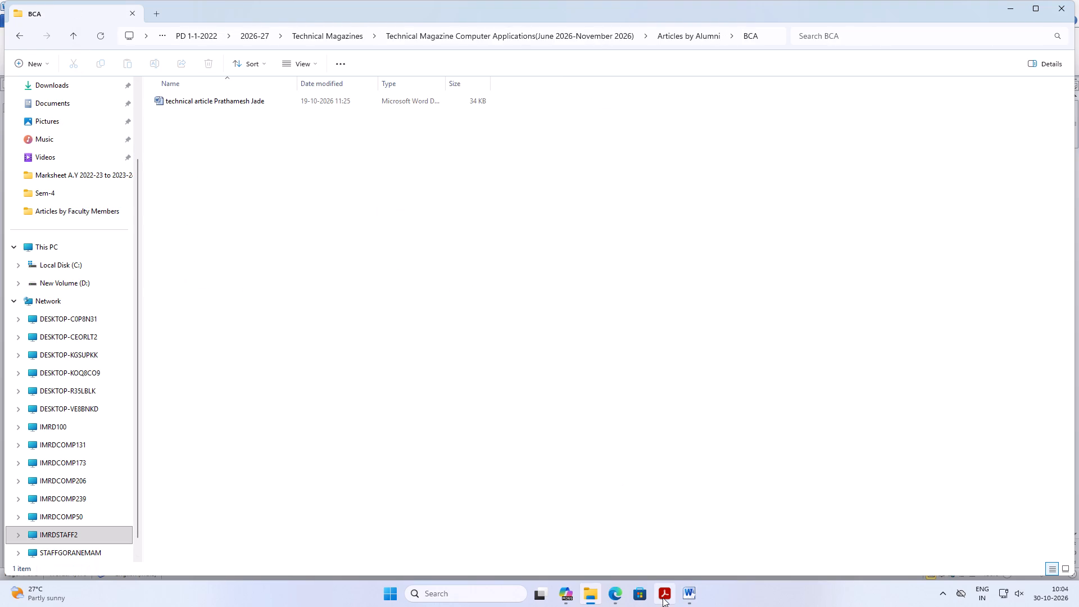
# Switch back to the alumni article in Word and copy its text from the article title through the Key Takeaways / Conclusion section.
pyautogui.click(695, 588)
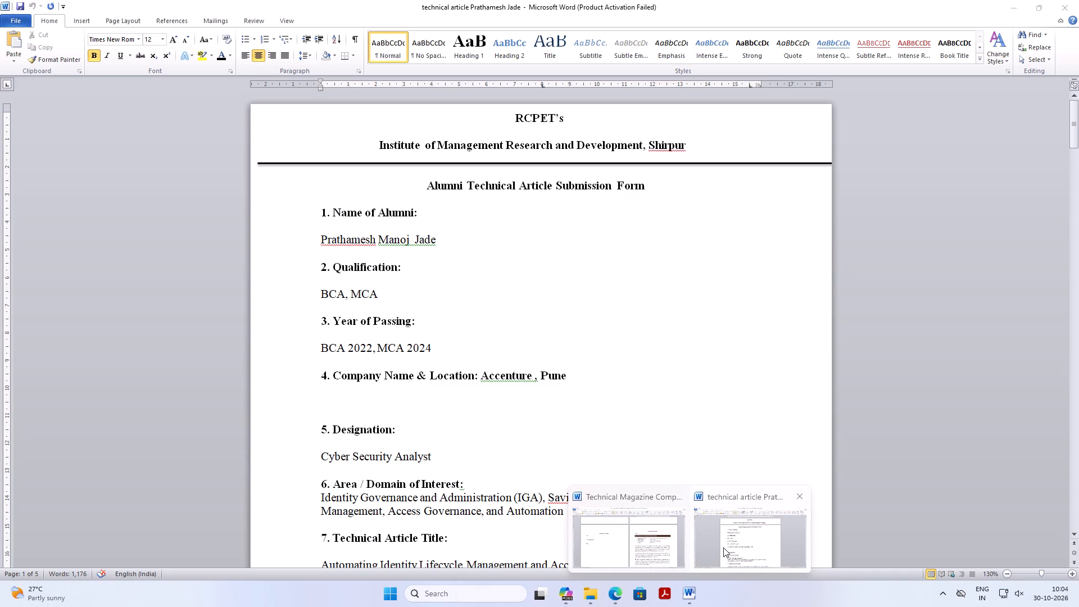
pyautogui.click(723, 547)
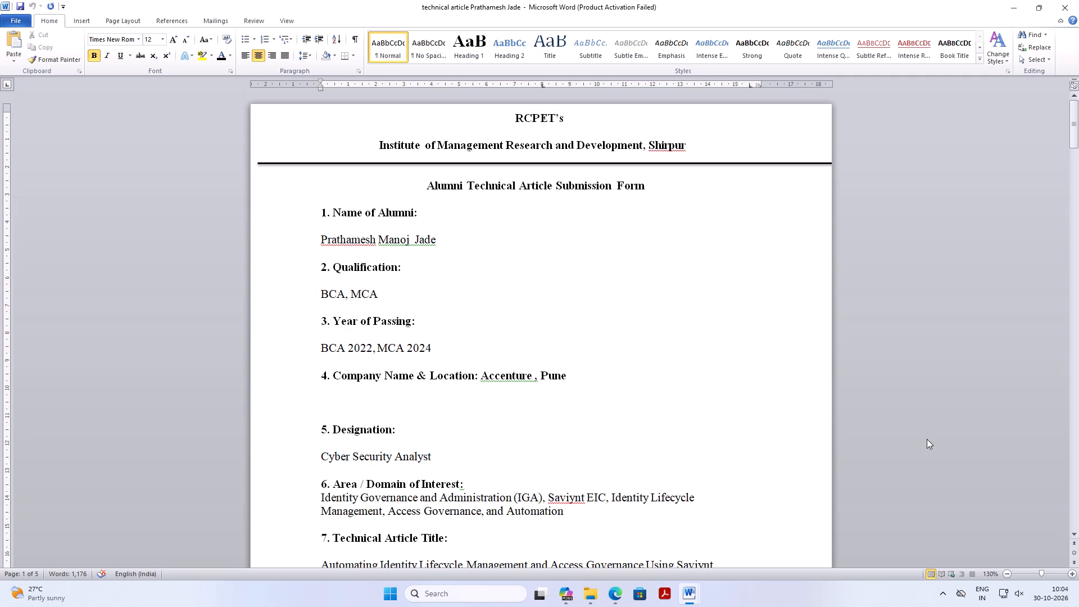
pyautogui.scroll(-2, 398, 531)
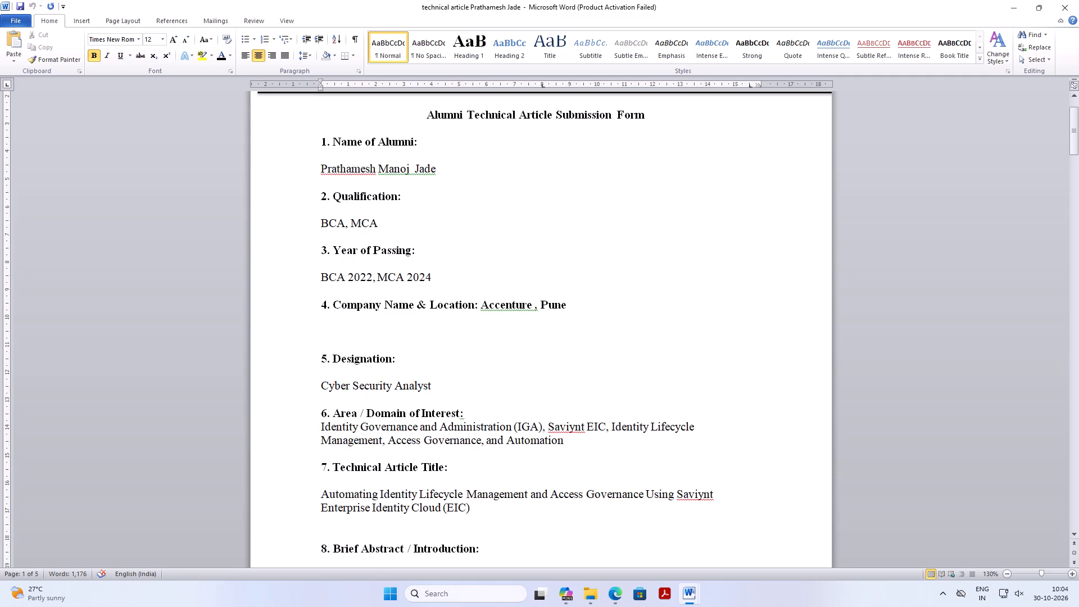
pyautogui.scroll(-4, 469, 393)
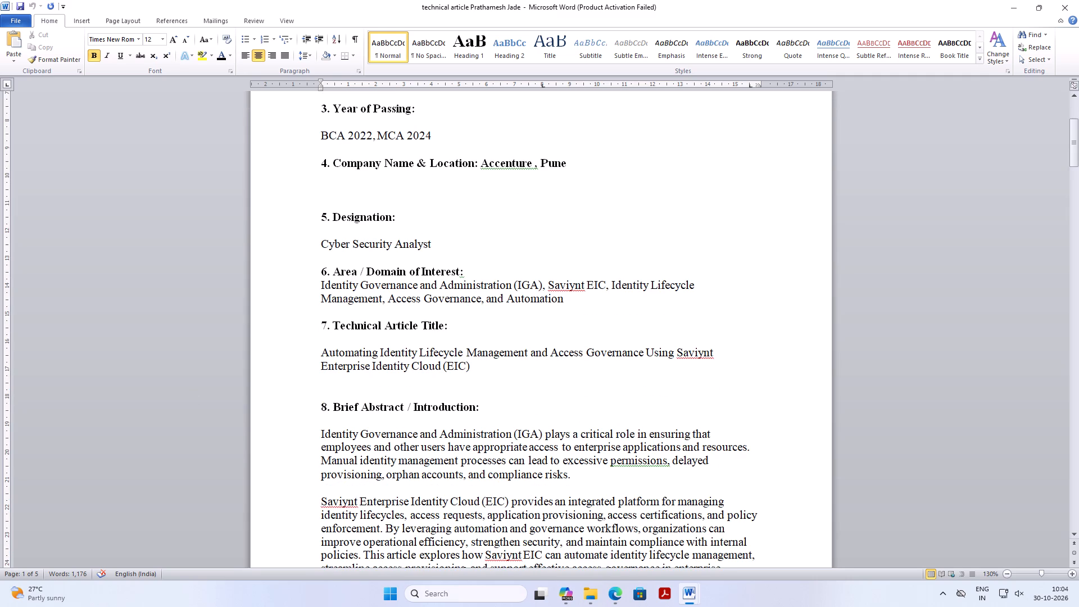
pyautogui.moveTo(318, 353); pyautogui.dragTo(520, 487)
pyautogui.click(520, 487)
pyautogui.click(525, 372)
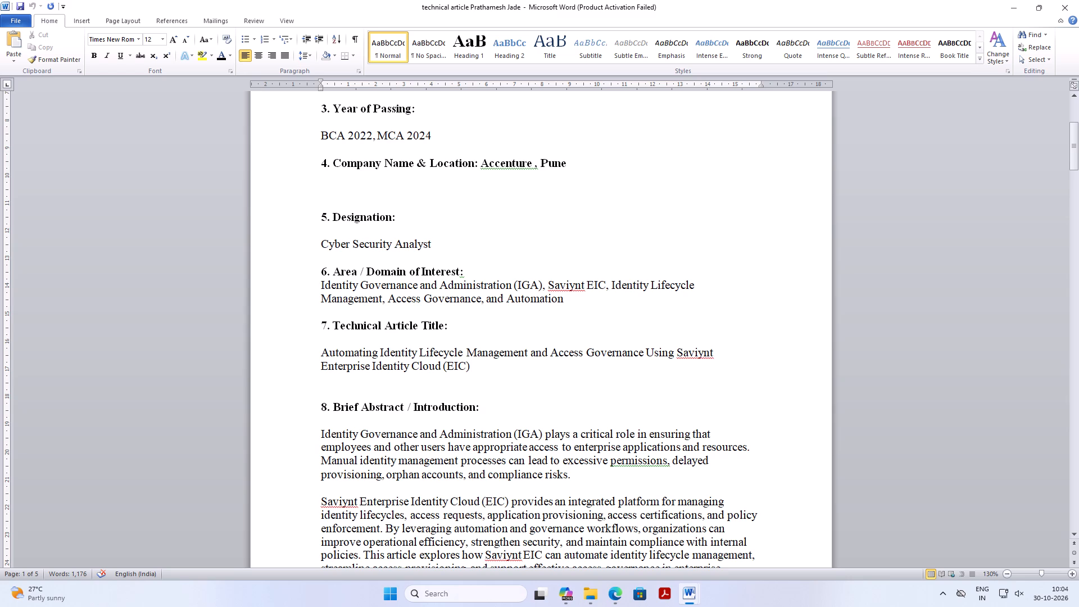
pyautogui.moveTo(320, 352); pyautogui.dragTo(660, 606)
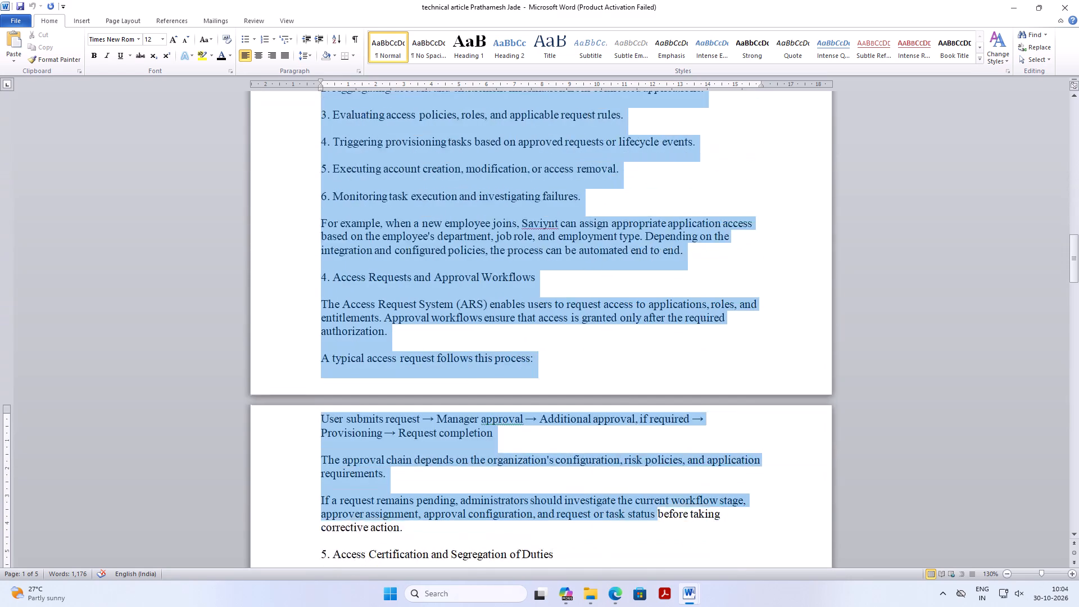
pyautogui.moveTo(660, 606); pyautogui.dragTo(702, 605)
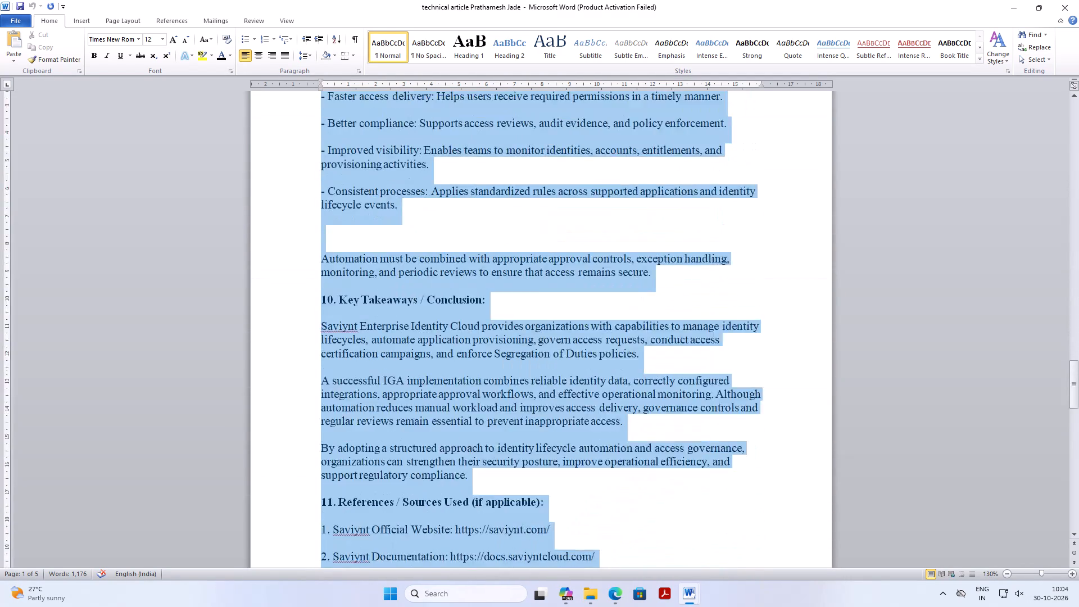
pyautogui.moveTo(702, 605); pyautogui.dragTo(1022, 67)
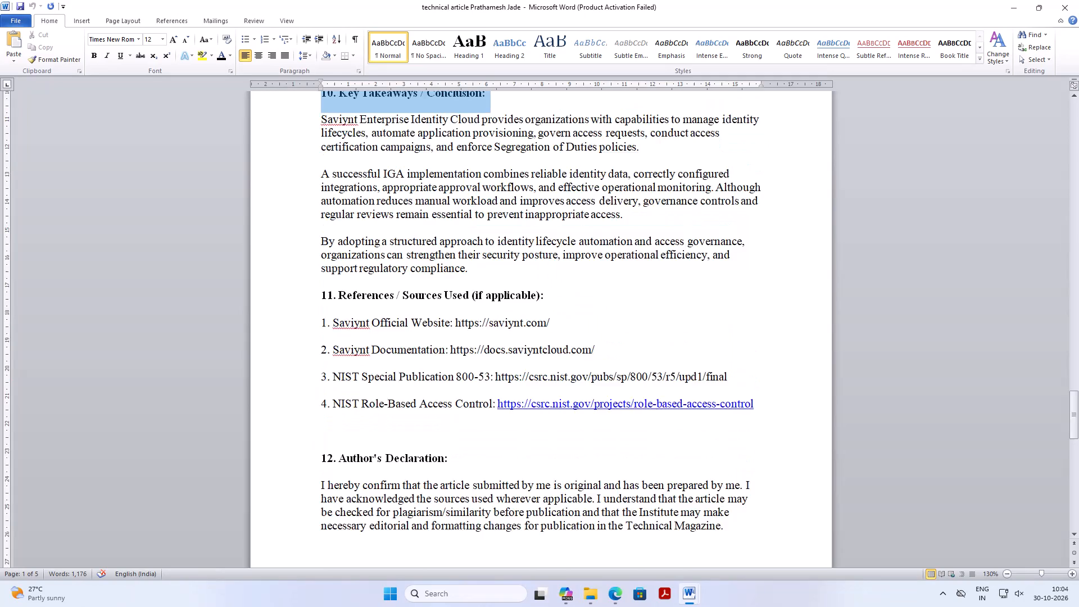
pyautogui.moveTo(1022, 67); pyautogui.dragTo(1028, 445)
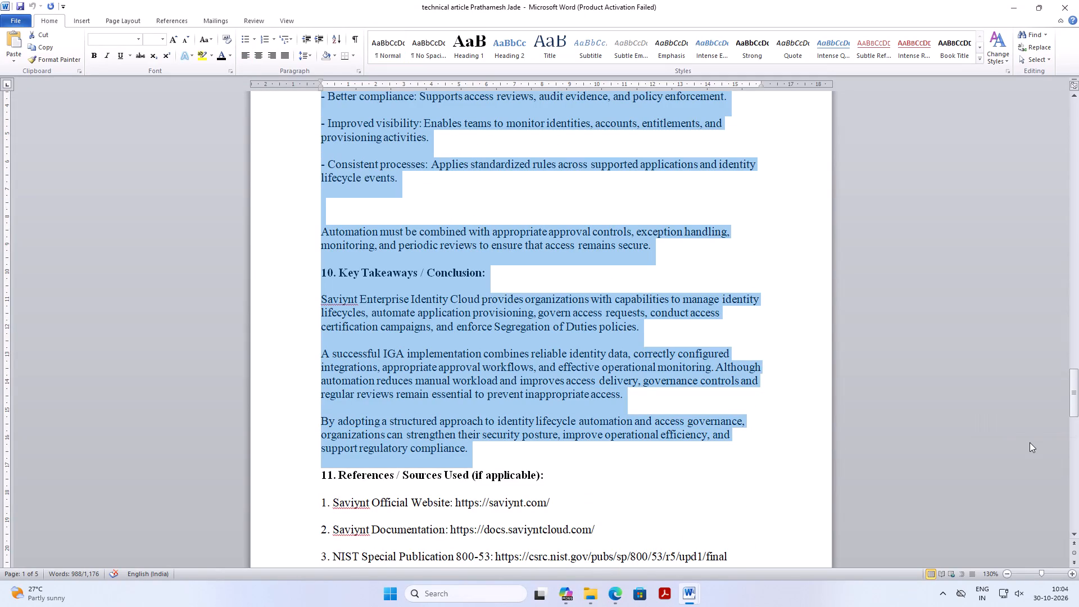
pyautogui.hotkey('ctrl', 'c')
# Switch to the technical magazine document and locate the BCA heading under Articles by Alumni.
pyautogui.click(691, 599)
pyautogui.click(649, 537)
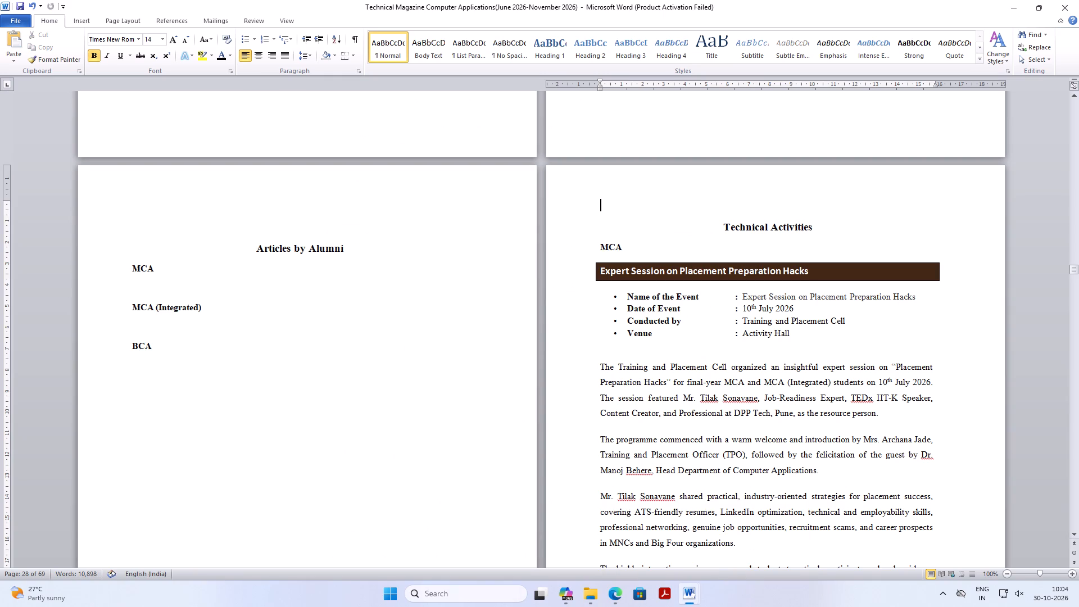
pyautogui.click(163, 385)
pyautogui.click(162, 364)
pyautogui.click(159, 355)
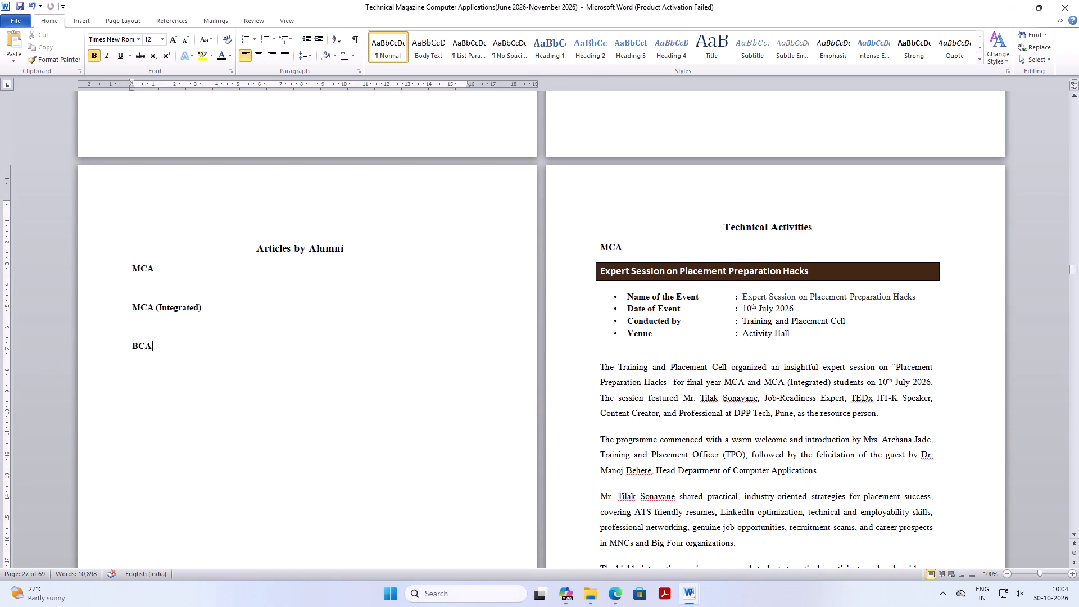
pyautogui.click(132, 359)
# Review the name, qualification, year of passing and company details in the alumni source article, then check its BCA folder.
pyautogui.click(694, 601)
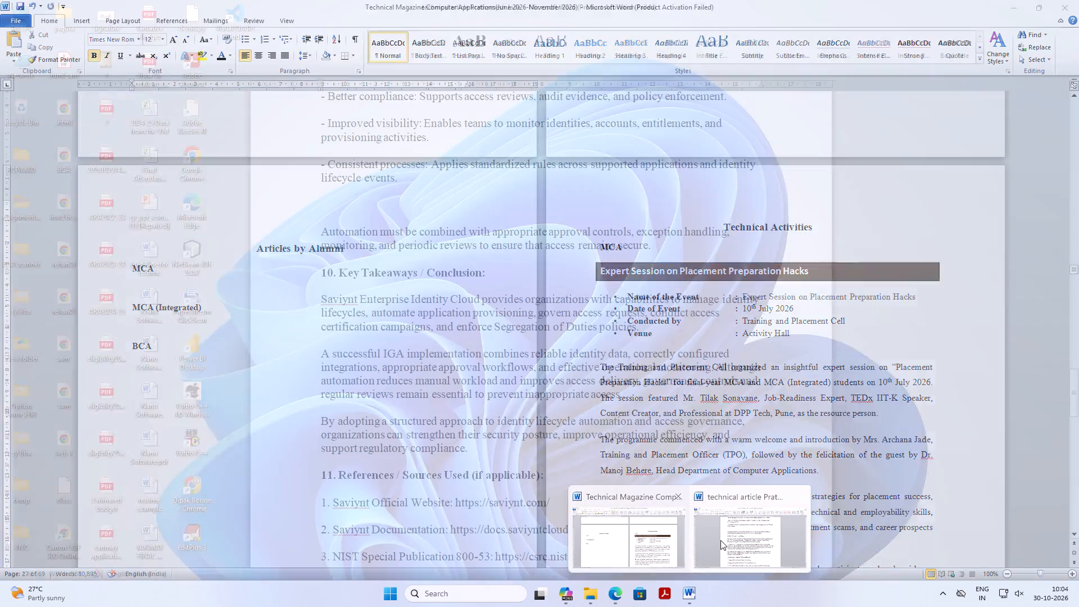
pyautogui.click(775, 540)
pyautogui.scroll(20, 723, 493)
pyautogui.scroll(4, 723, 493)
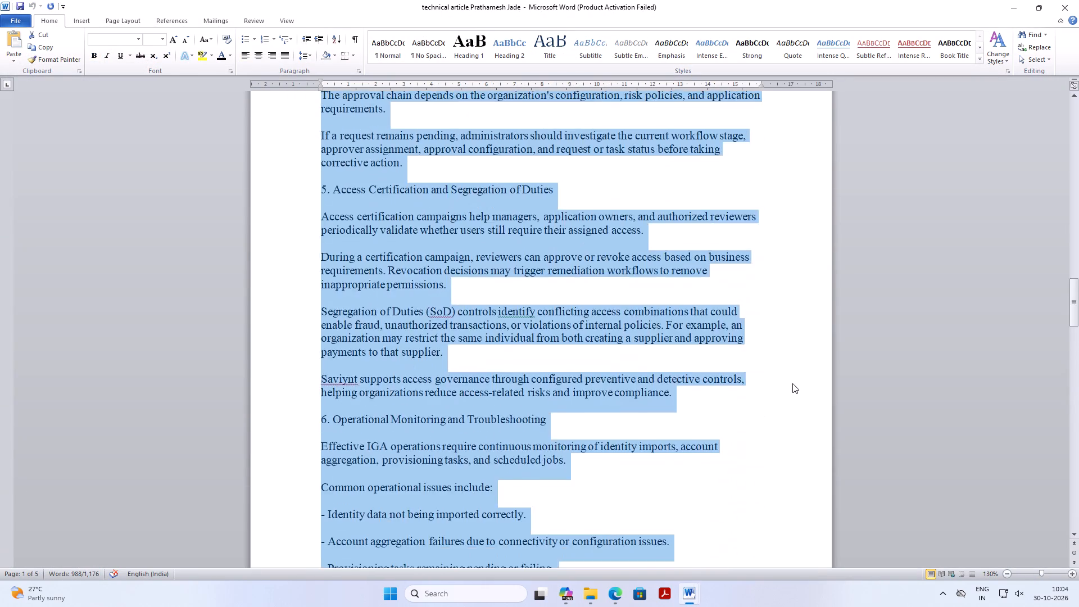
pyautogui.scroll(20, 792, 383)
pyautogui.scroll(20, 792, 383)
pyautogui.scroll(3, 792, 383)
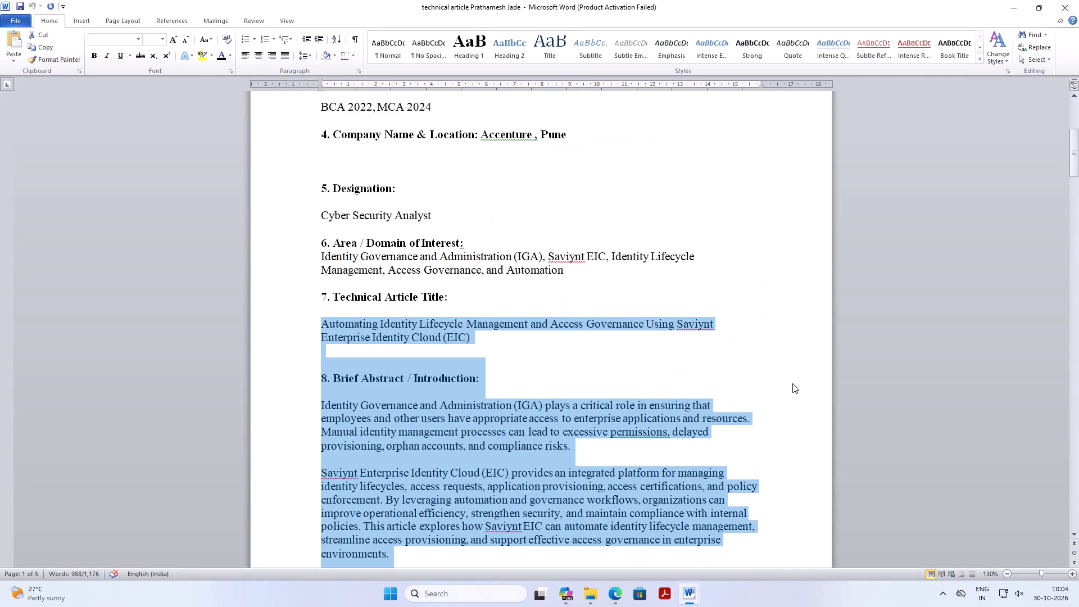
pyautogui.scroll(6, 792, 383)
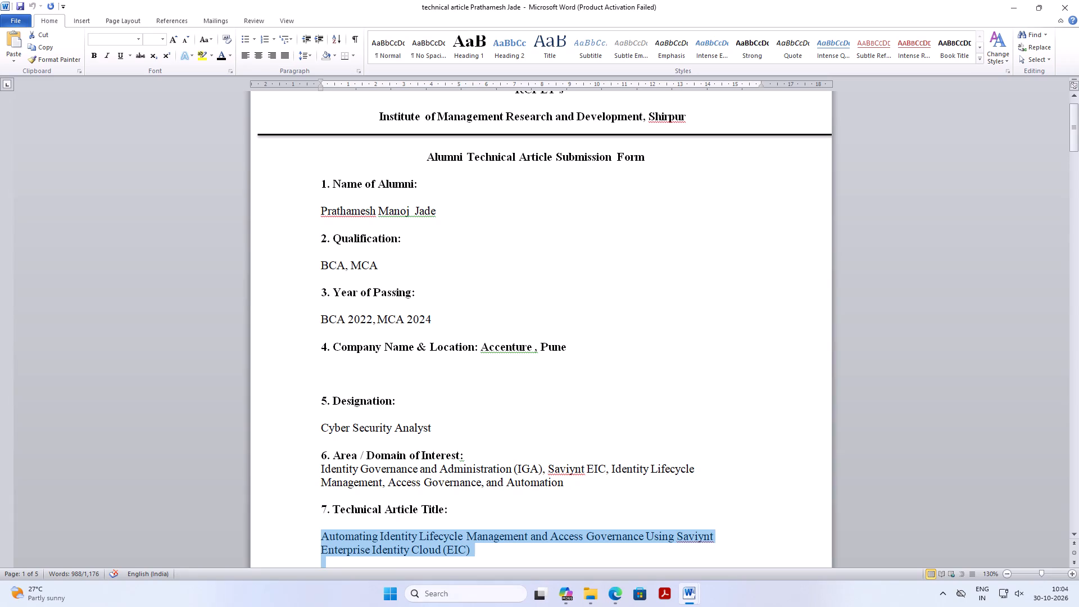
pyautogui.click(582, 606)
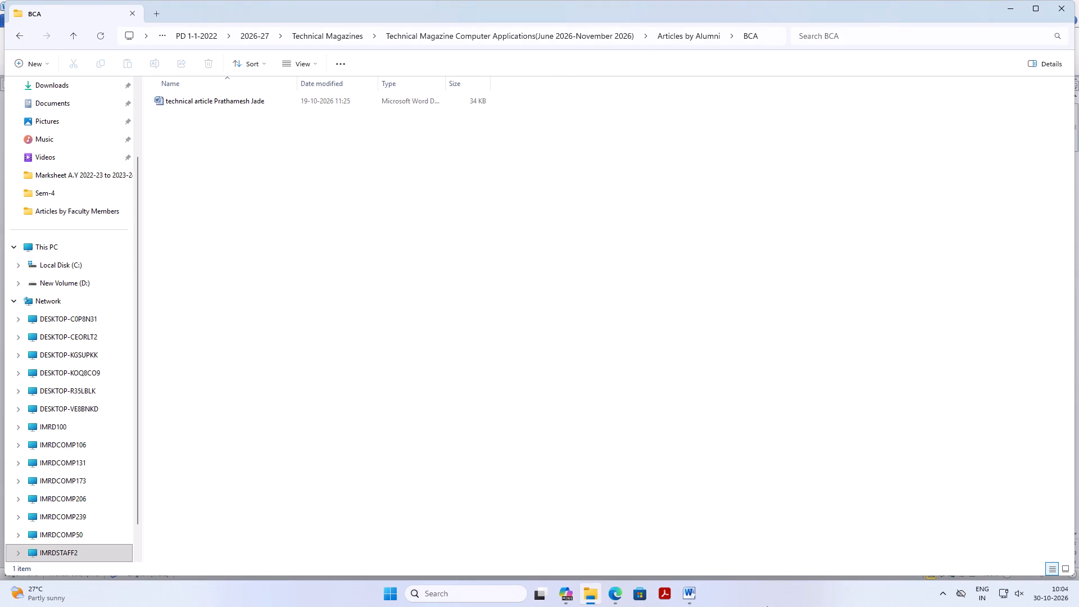
# Return to the magazine document and paste the copied alumni article below the BCA heading under Articles by Alumni.
pyautogui.click(679, 596)
pyautogui.click(667, 564)
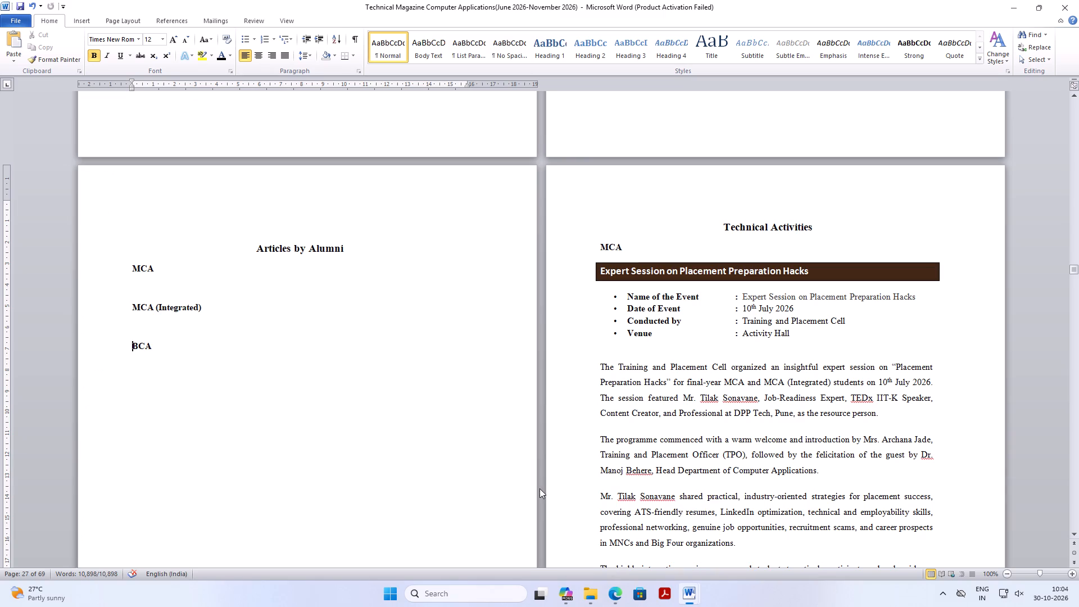
pyautogui.click(181, 369)
pyautogui.click(147, 381)
pyautogui.press('BackSpace')
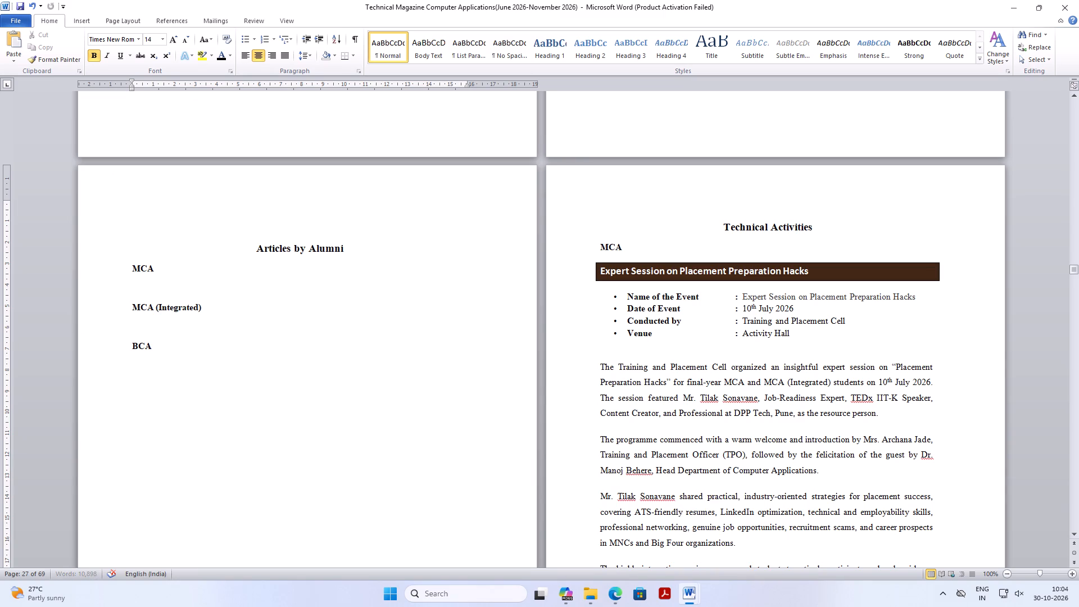
pyautogui.hotkey('ctrl', 'v')
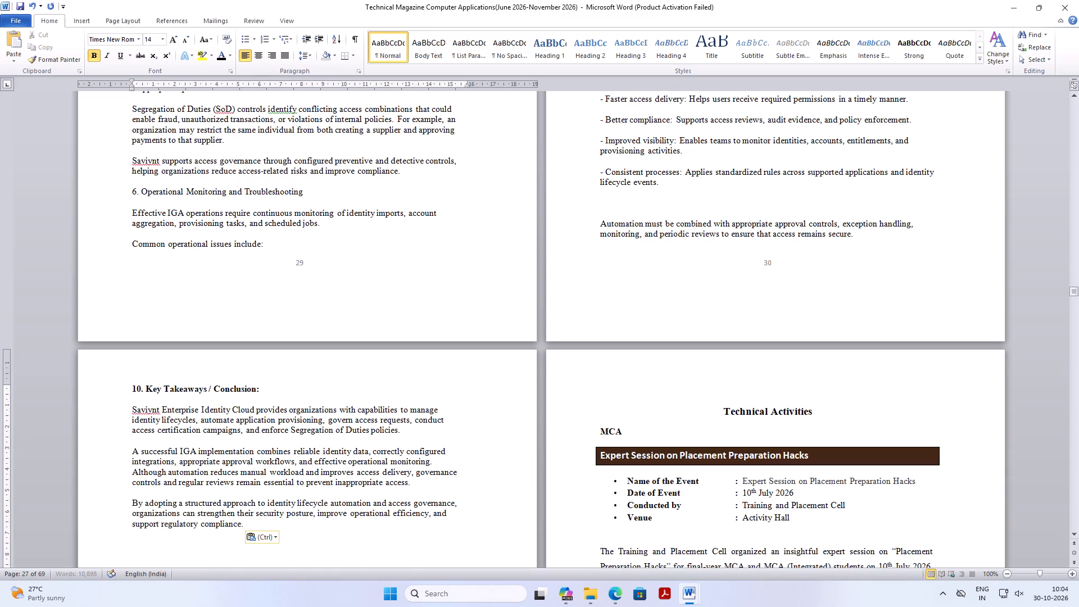
# Remove the number "8." from the Brief Abstract / Introduction heading of the pasted alumni article.
pyautogui.scroll(20, 167, 382)
pyautogui.scroll(8, 167, 382)
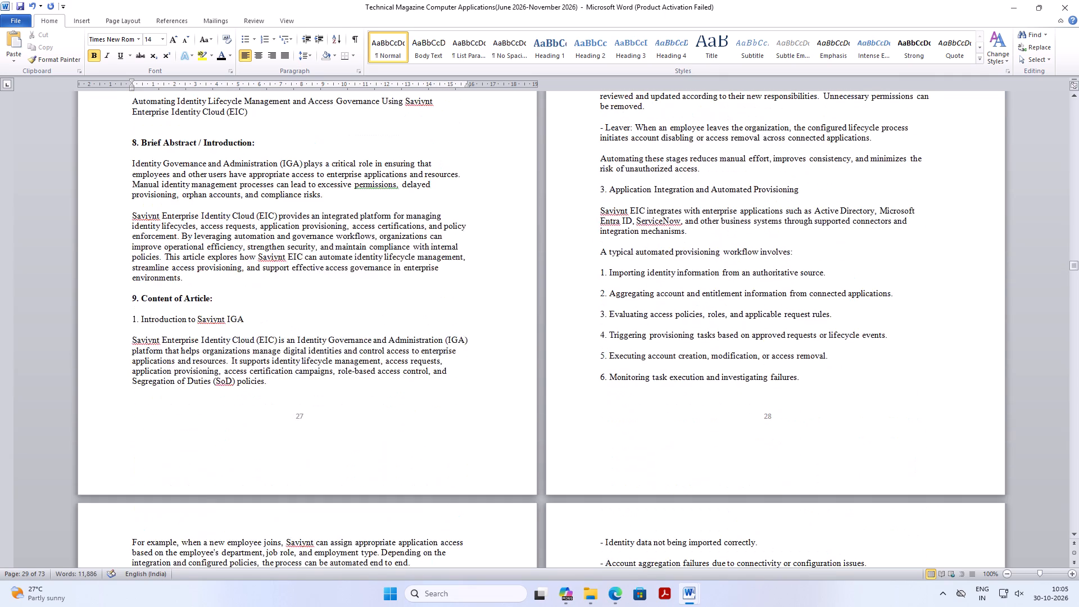
pyautogui.scroll(8, 167, 378)
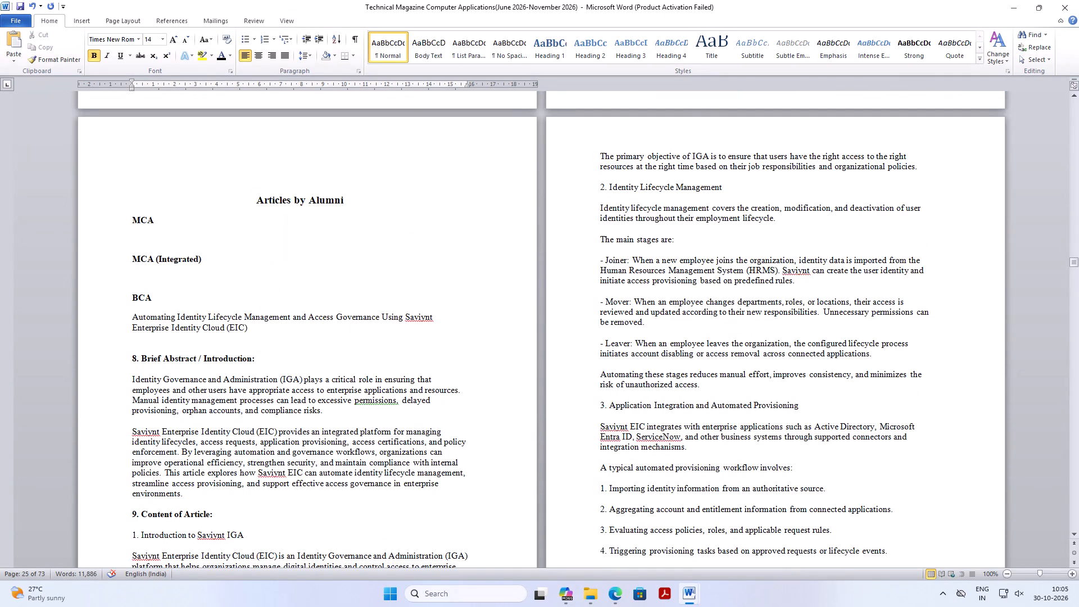
pyautogui.click(141, 361)
pyautogui.press('BackSpace')
pyautogui.press('BackSpace')
pyautogui.press('BackSpace')
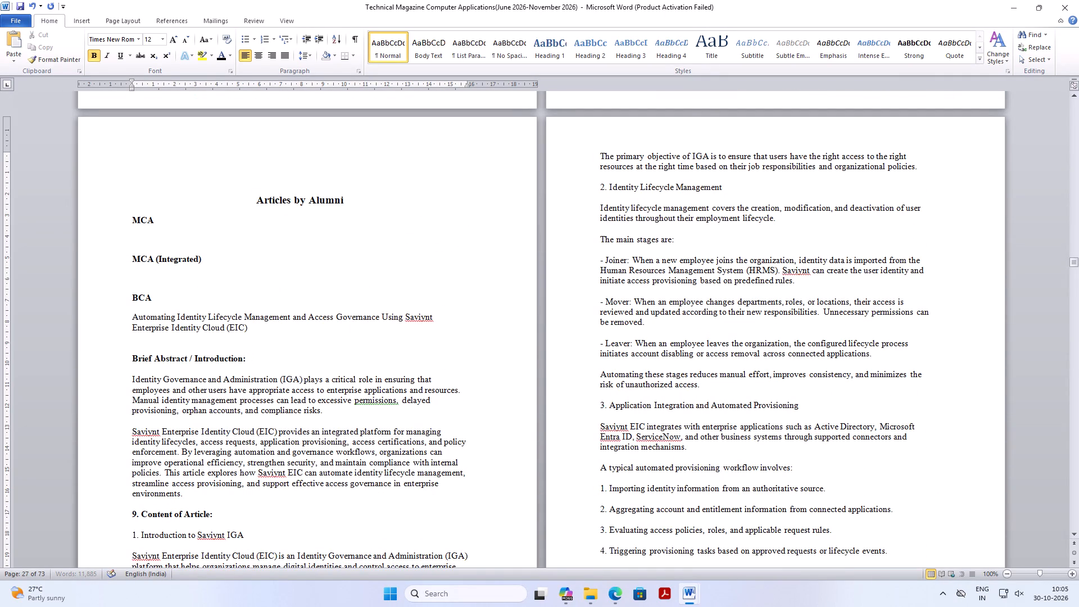
# Centre the alumni article's title on Automating Identity Lifecycle Management and insert an extra line break below it.
pyautogui.moveTo(292, 329); pyautogui.dragTo(142, 323)
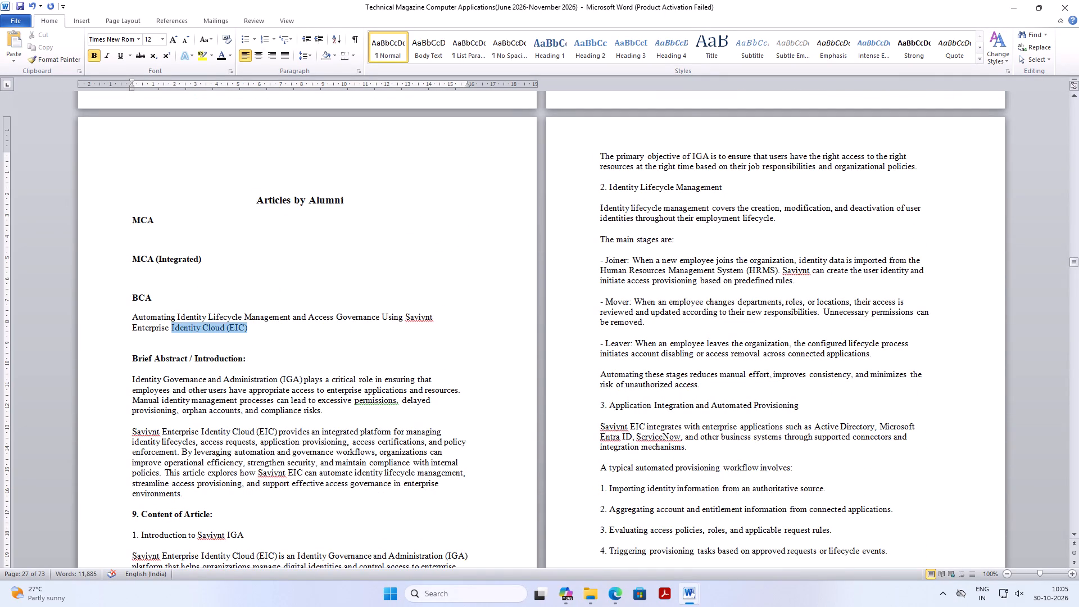
pyautogui.moveTo(142, 323); pyautogui.dragTo(132, 320)
pyautogui.click(260, 53)
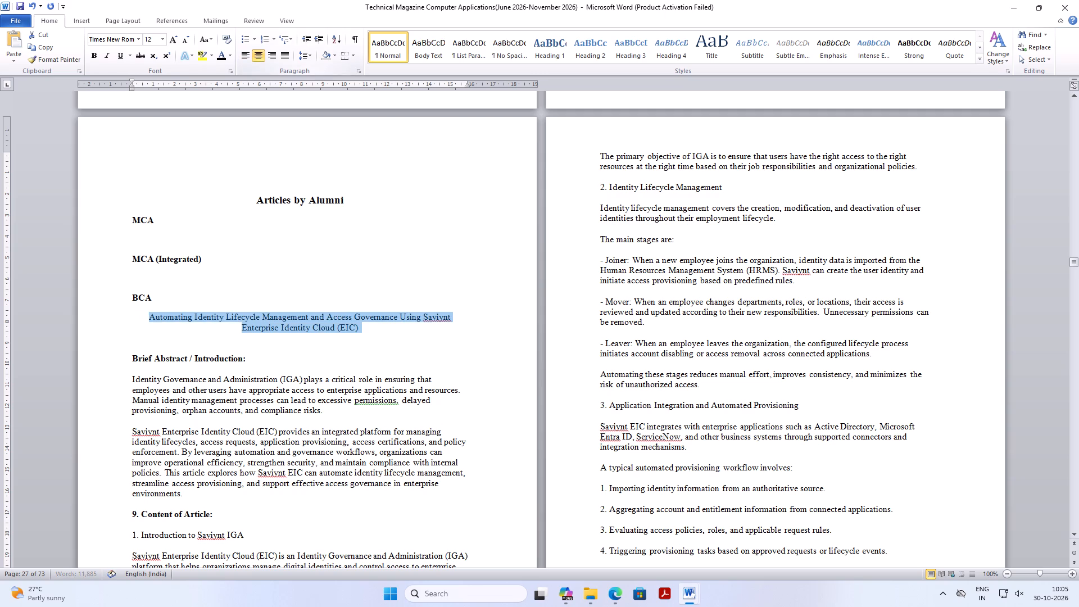
pyautogui.click(425, 316)
pyautogui.click(408, 332)
pyautogui.press('Return')
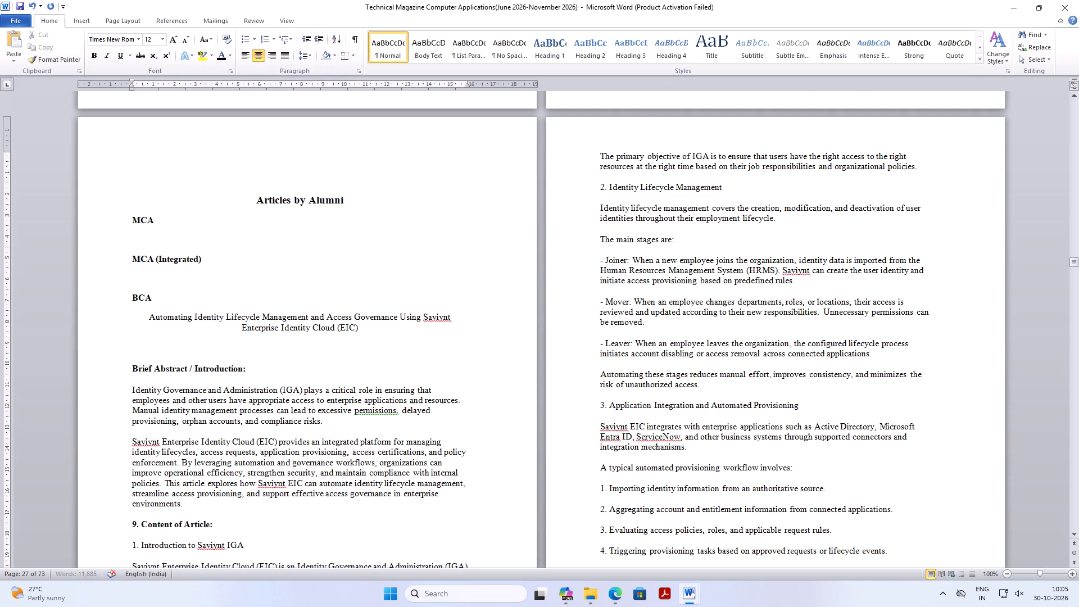
# Delete the "9. Content of Article:" heading above Introduction to Saviynt IGA.
pyautogui.scroll(-4, 384, 334)
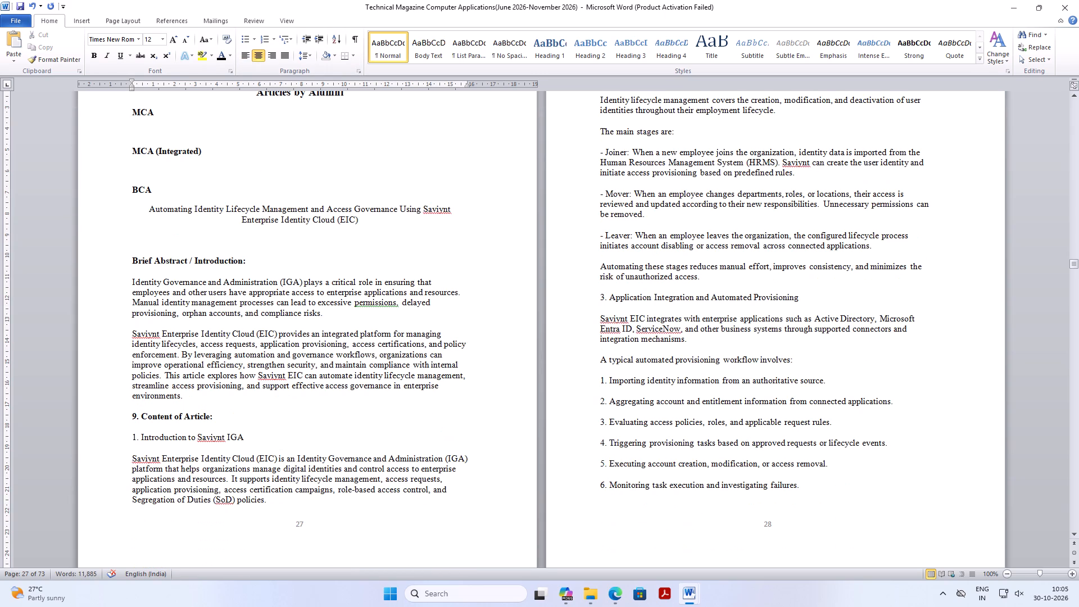
pyautogui.click(144, 415)
pyautogui.moveTo(243, 417); pyautogui.dragTo(153, 417)
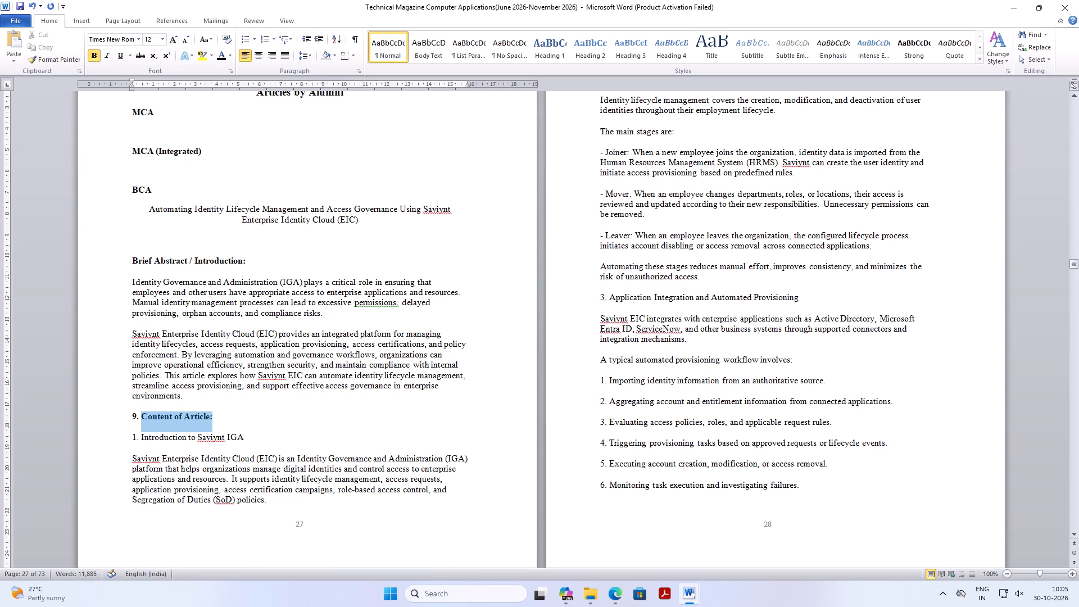
pyautogui.moveTo(153, 417); pyautogui.dragTo(91, 417)
pyautogui.press('Delete')
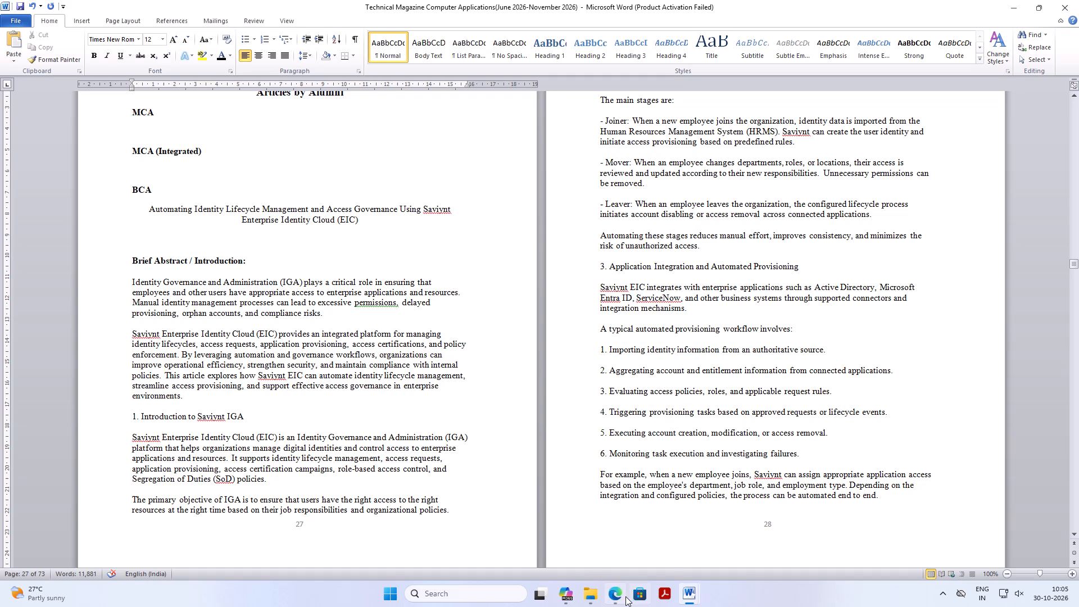
# Switch to the alumni source article and add "Mr. " before the alumnus's name.
pyautogui.click(755, 547)
pyautogui.scroll(2, 149, 327)
pyautogui.click(320, 242)
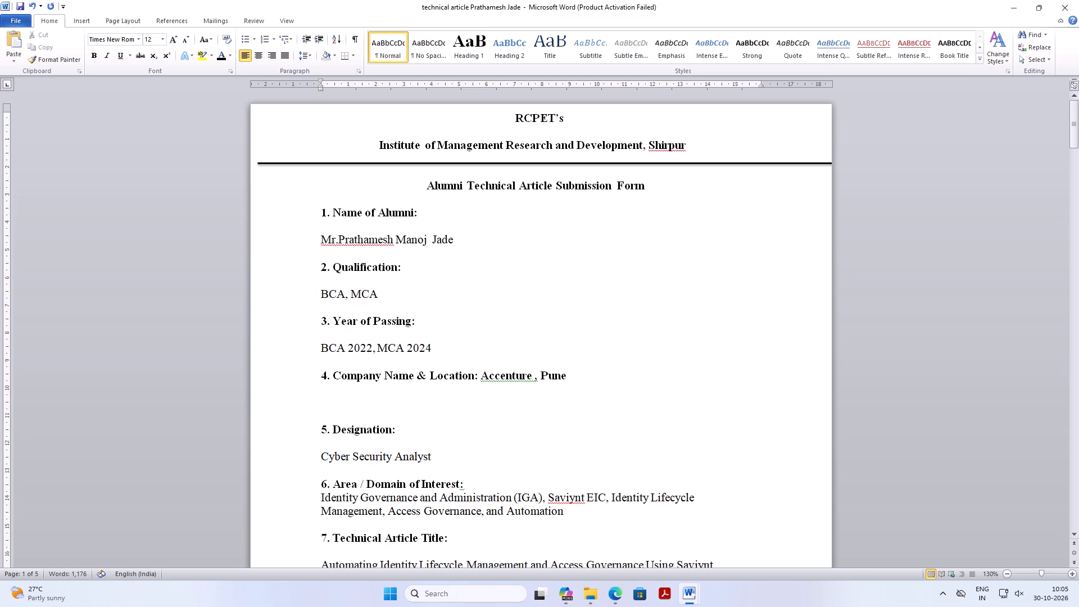
pyautogui.click(649, 364)
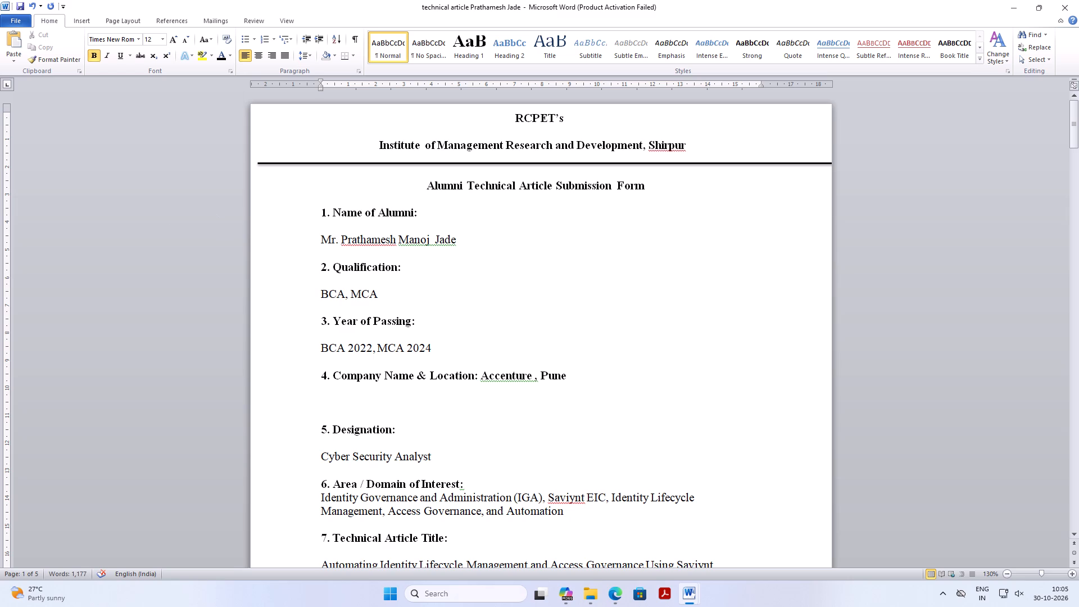
# Copy the alumnus's details from the name through the designation and paste them in the magazine between the article title and Brief Abstract.
pyautogui.moveTo(318, 235); pyautogui.dragTo(467, 457)
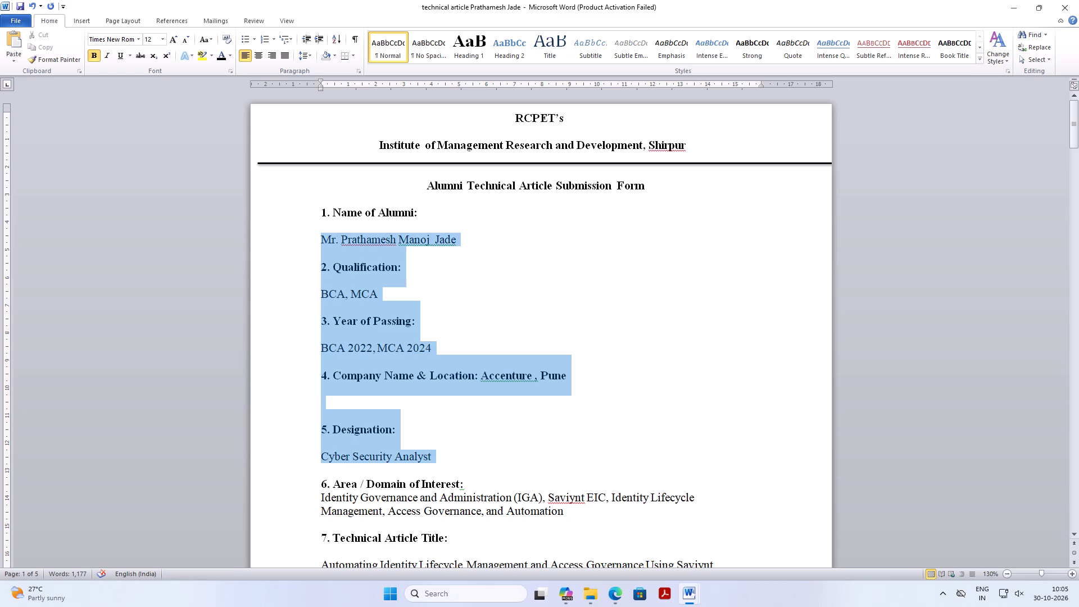
pyautogui.moveTo(467, 457); pyautogui.dragTo(468, 465)
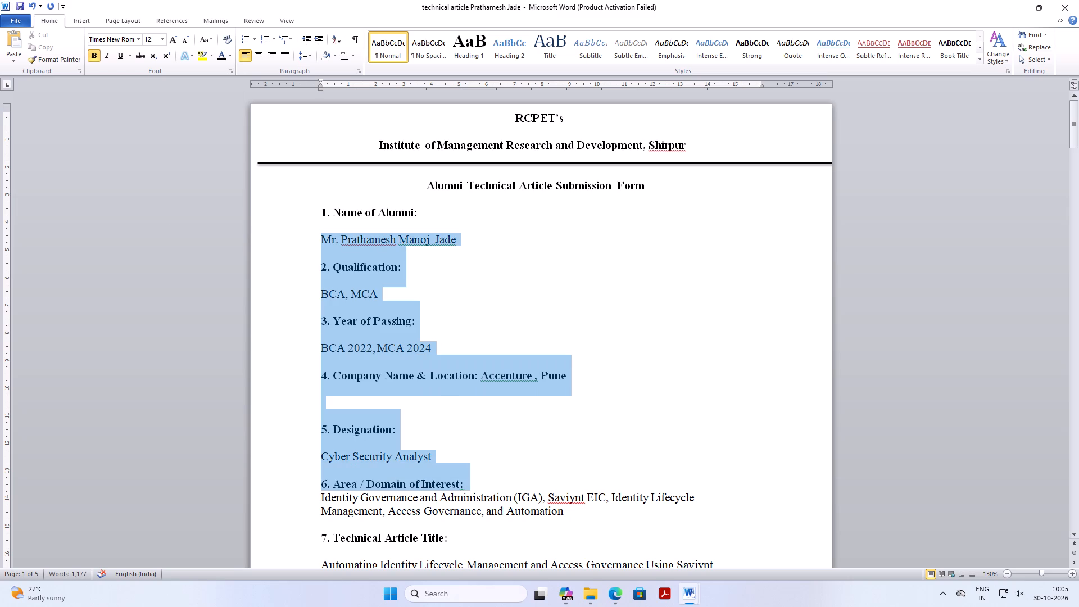
pyautogui.moveTo(468, 465); pyautogui.dragTo(463, 463)
pyautogui.hotkey('ctrl', 'c')
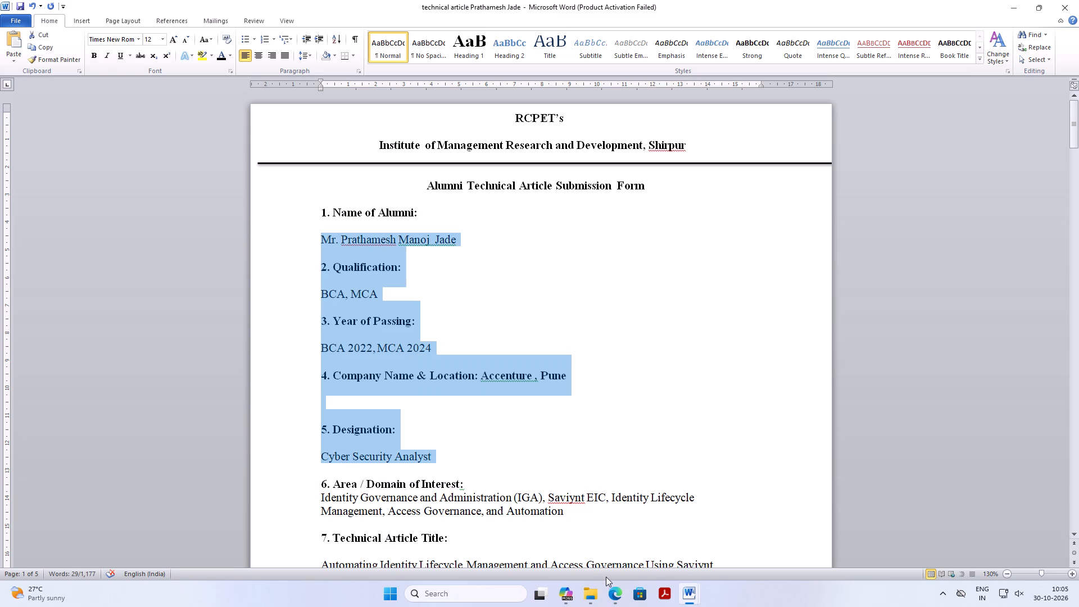
pyautogui.click(626, 530)
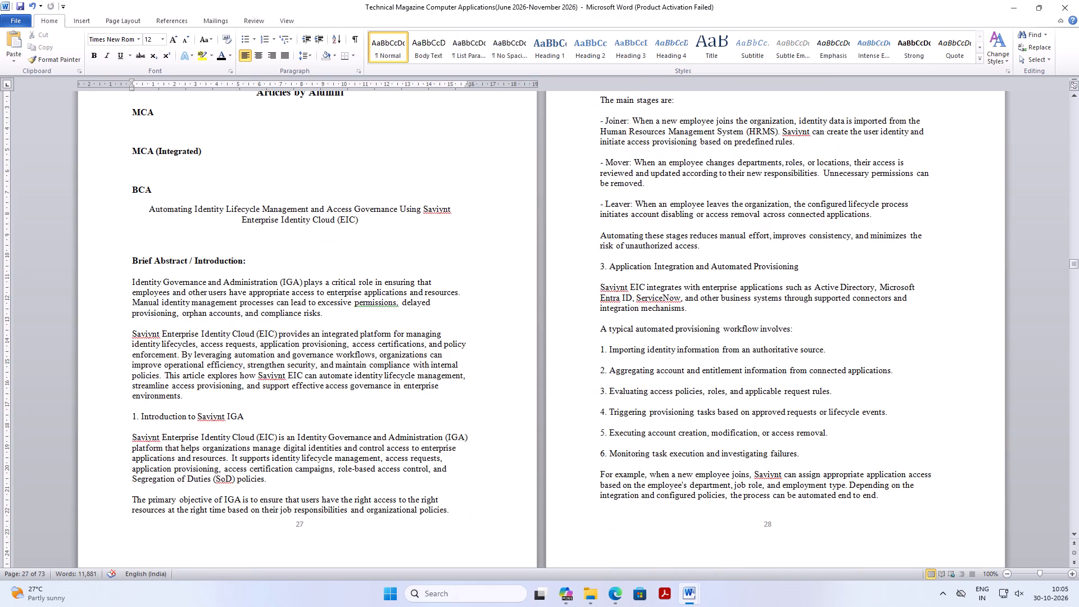
pyautogui.click(428, 239)
pyautogui.press('Return')
pyautogui.press('Return')
pyautogui.press('Up')
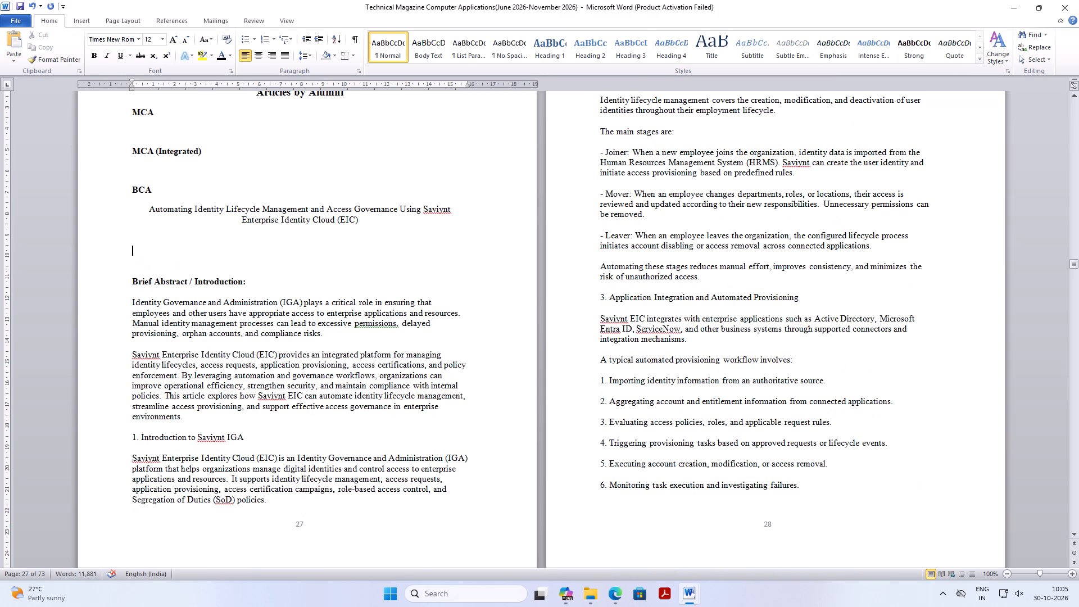
pyautogui.hotkey('ctrl', 'v')
# Delete the "2. Qualification:" heading and join "BCA, MCA" to the alumnus's name line, separated by a comma and space.
pyautogui.moveTo(214, 276); pyautogui.dragTo(180, 276)
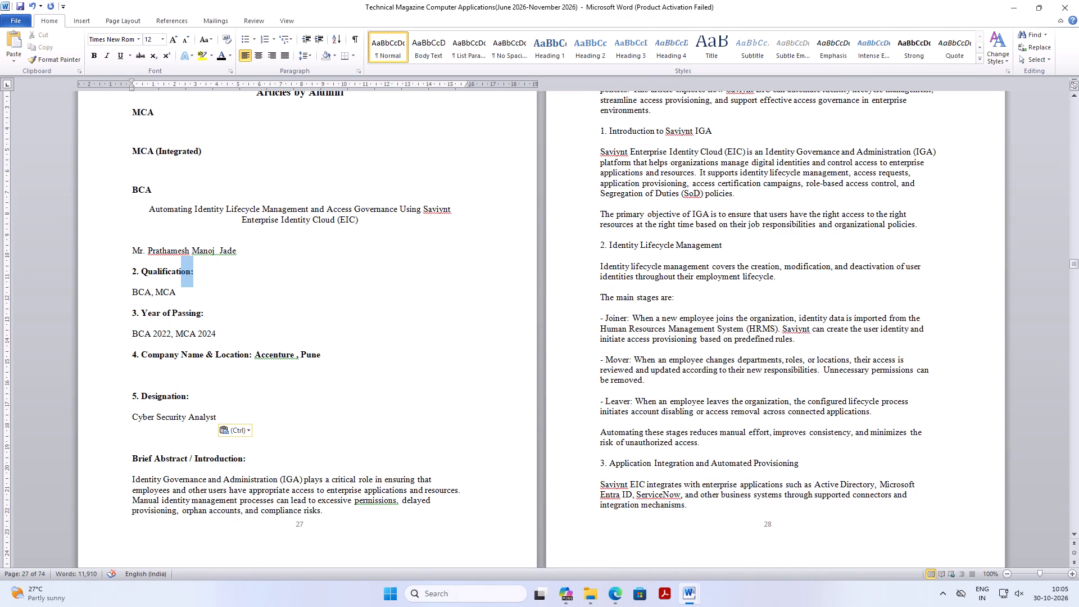
pyautogui.moveTo(180, 276); pyautogui.dragTo(125, 276)
pyautogui.press('BackSpace')
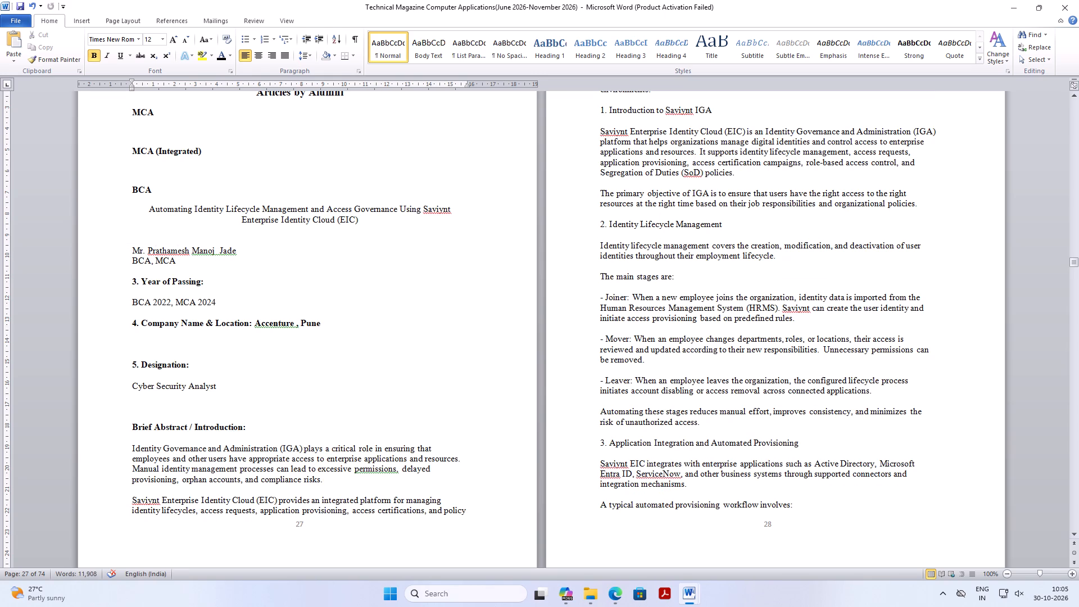
pyautogui.press('BackSpace')
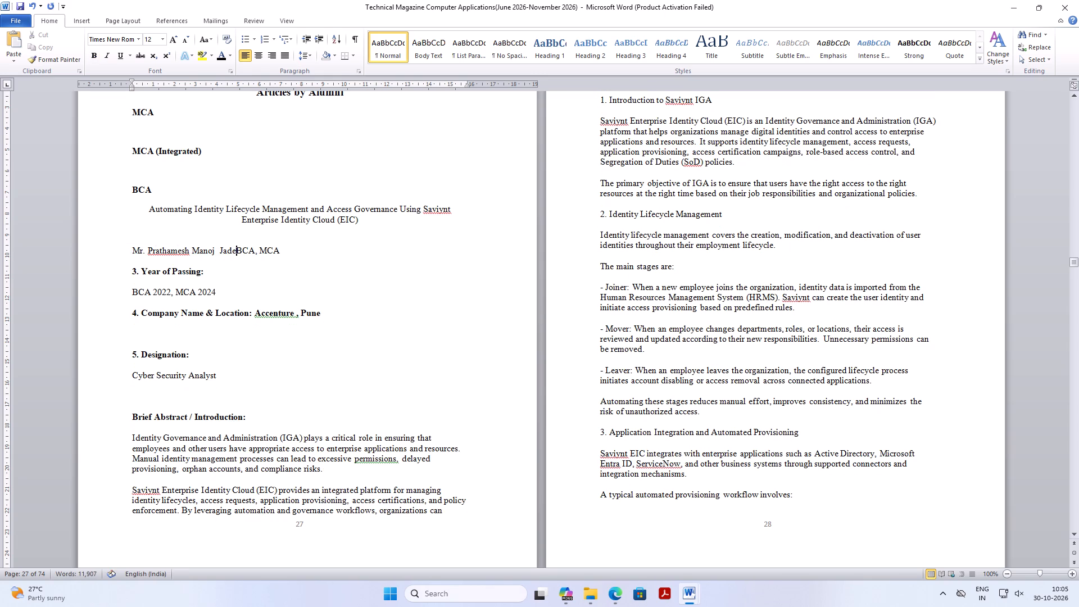
pyautogui.write(',')
pyautogui.press('space')
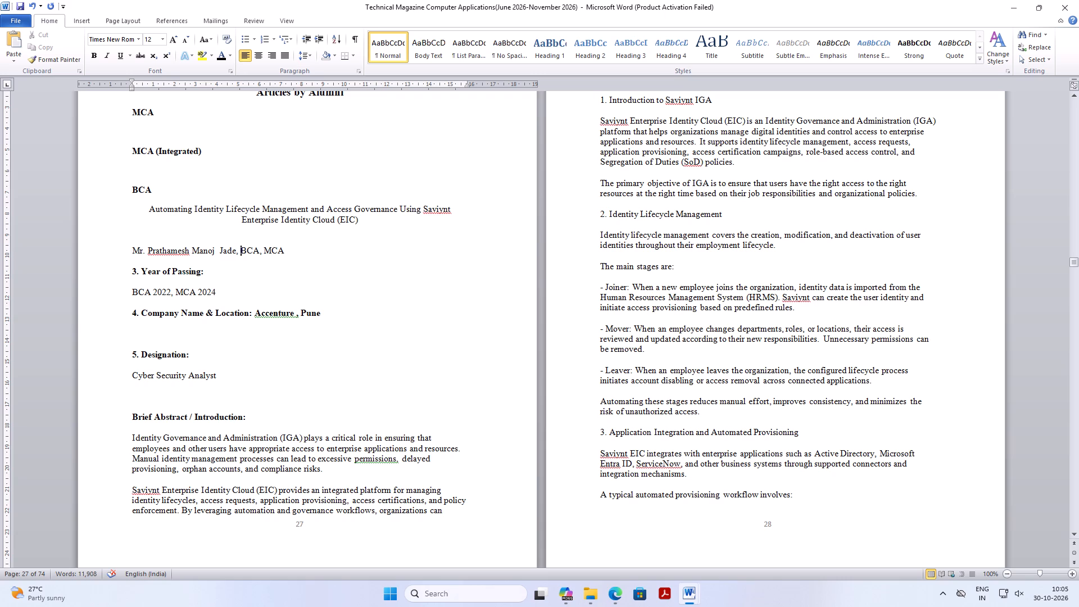
# Delete the "3. Year of Passing:" heading from the pasted alumni details.
pyautogui.moveTo(228, 268); pyautogui.dragTo(84, 267)
pyautogui.press('Delete')
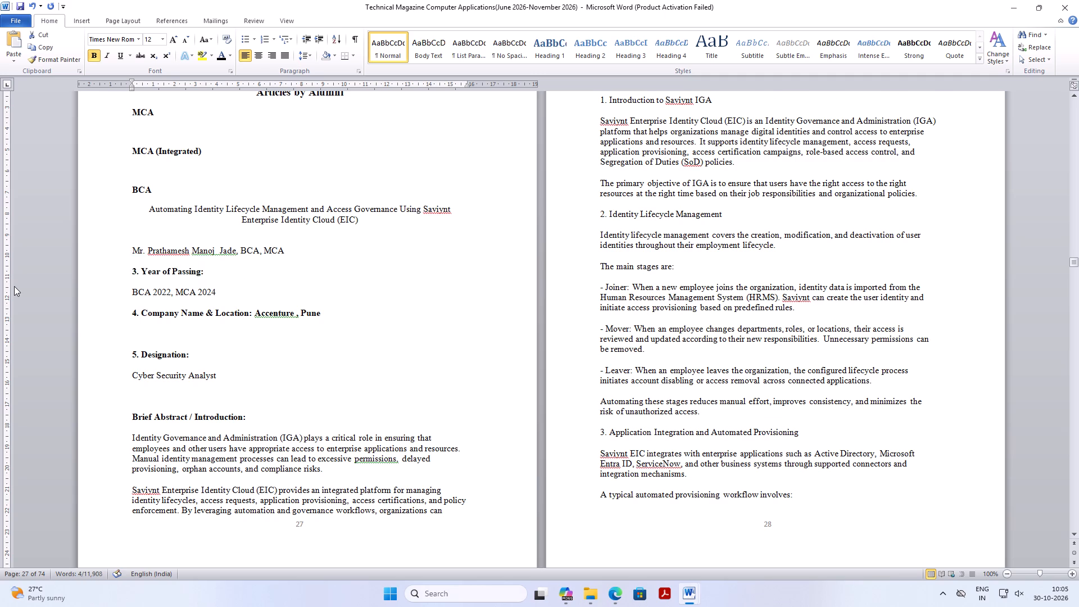
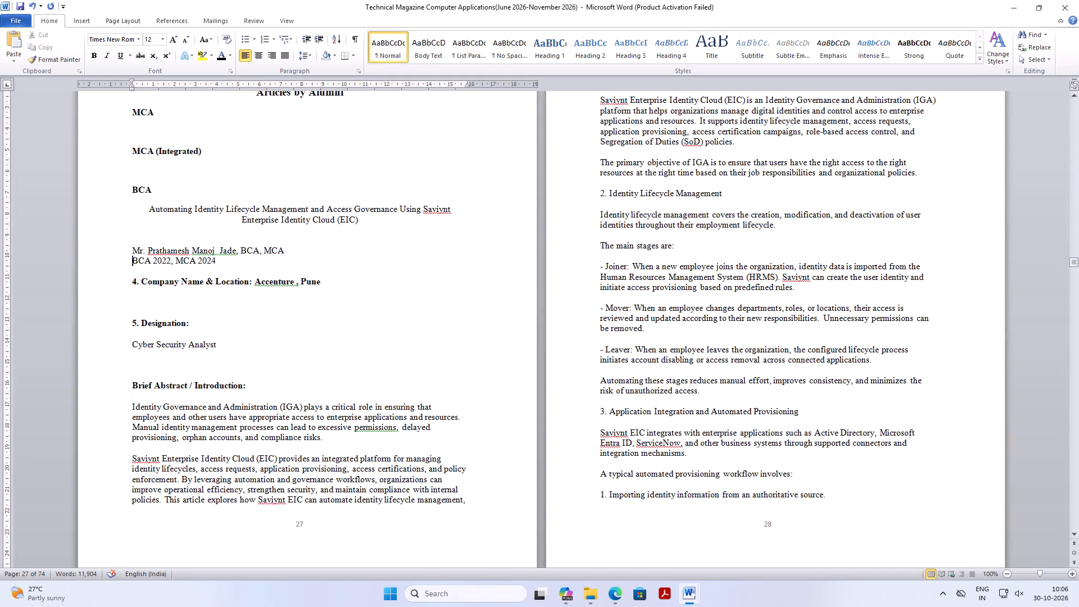
# Save the magazine and apply the suggested spacing correction to the alumnus's name.
pyautogui.click(21, 5)
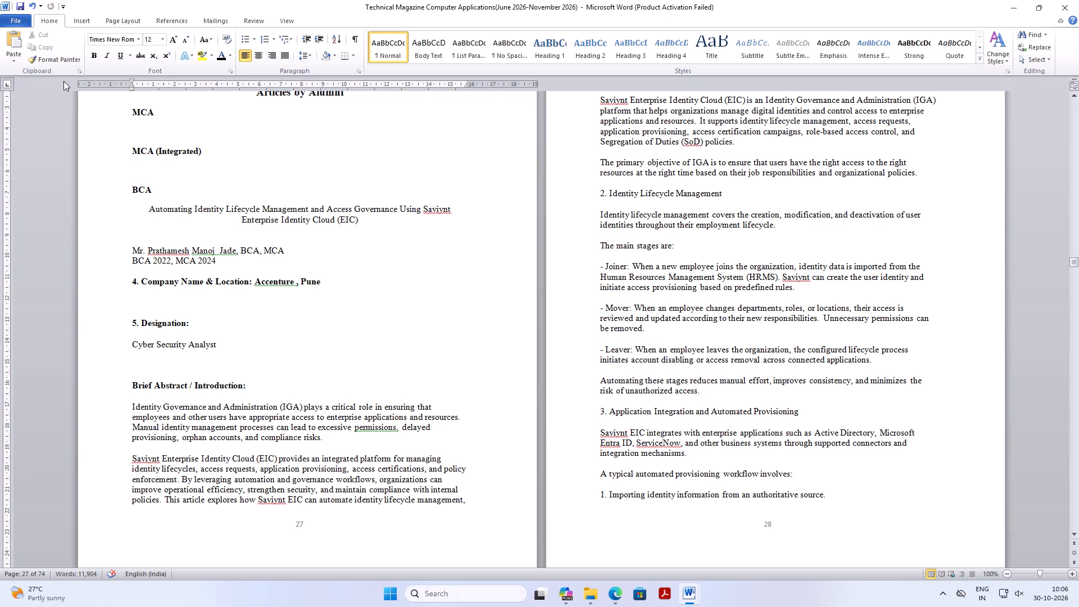
pyautogui.click(221, 252)
pyautogui.rightClick(221, 252)
pyautogui.click(259, 266)
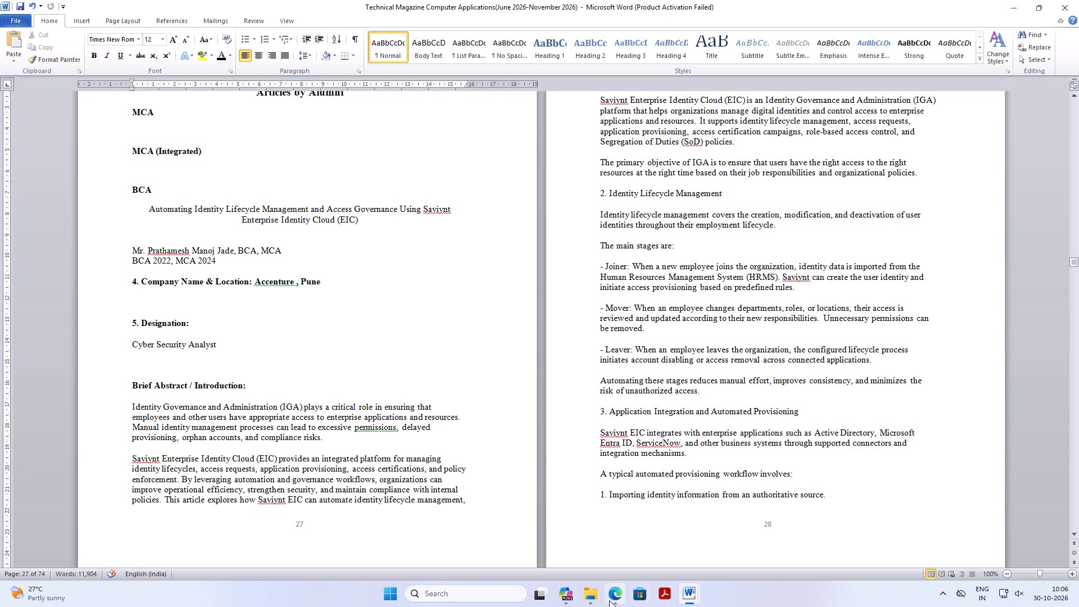
# Switch to File Explorer.
pyautogui.click(591, 593)
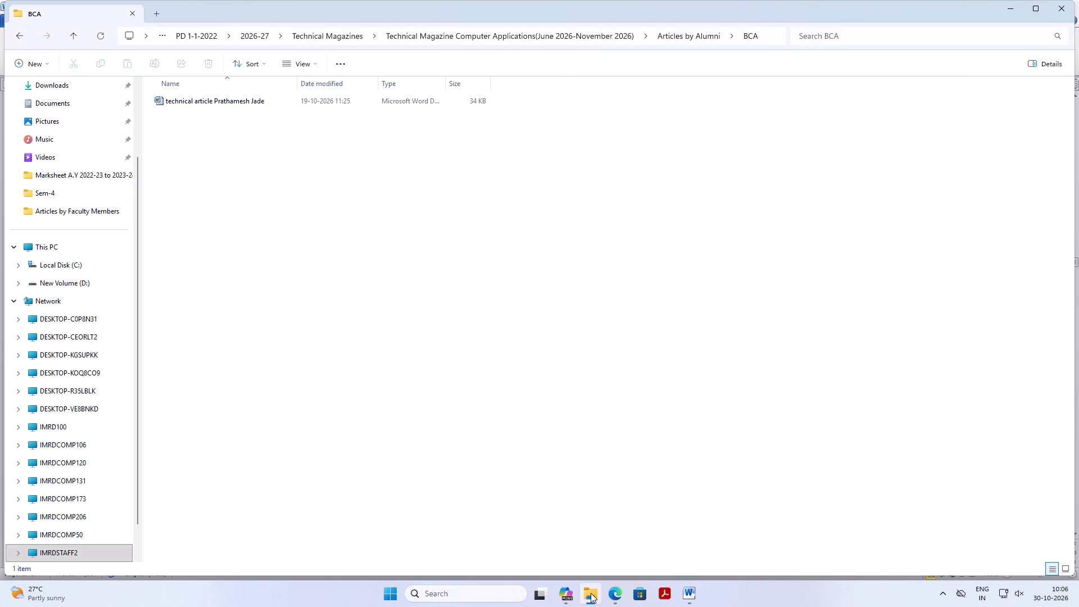
# Return to the magazine in Word and delete "MCA 2024" and its preceding comma from the alumnus's year-of-passing line.
pyautogui.click(591, 593)
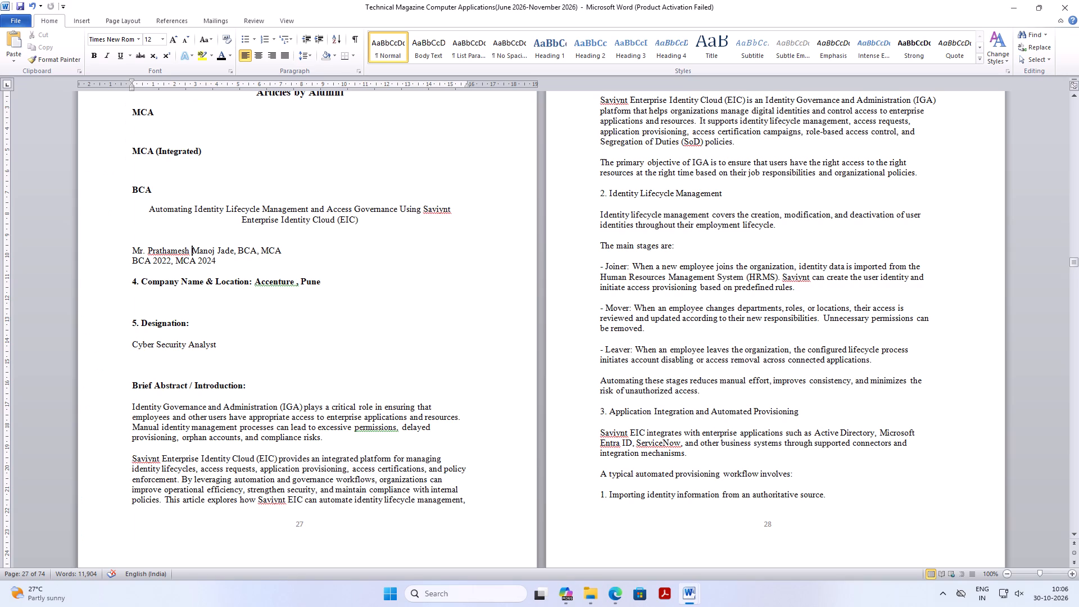
pyautogui.moveTo(175, 264); pyautogui.dragTo(237, 262)
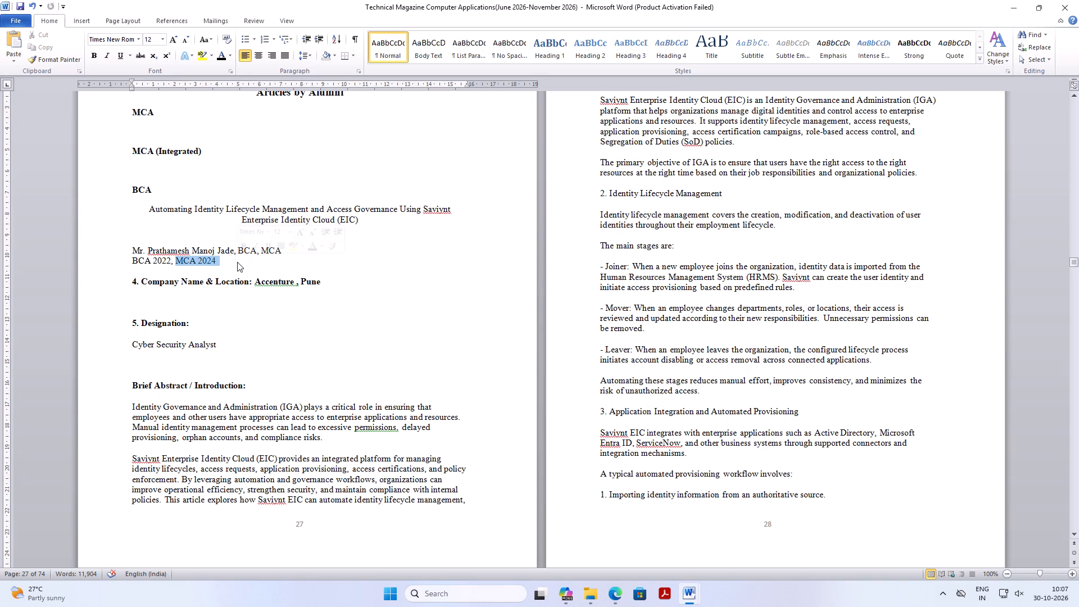
pyautogui.press('BackSpace')
pyautogui.press('BackSpace')
pyautogui.press('BackSpace')
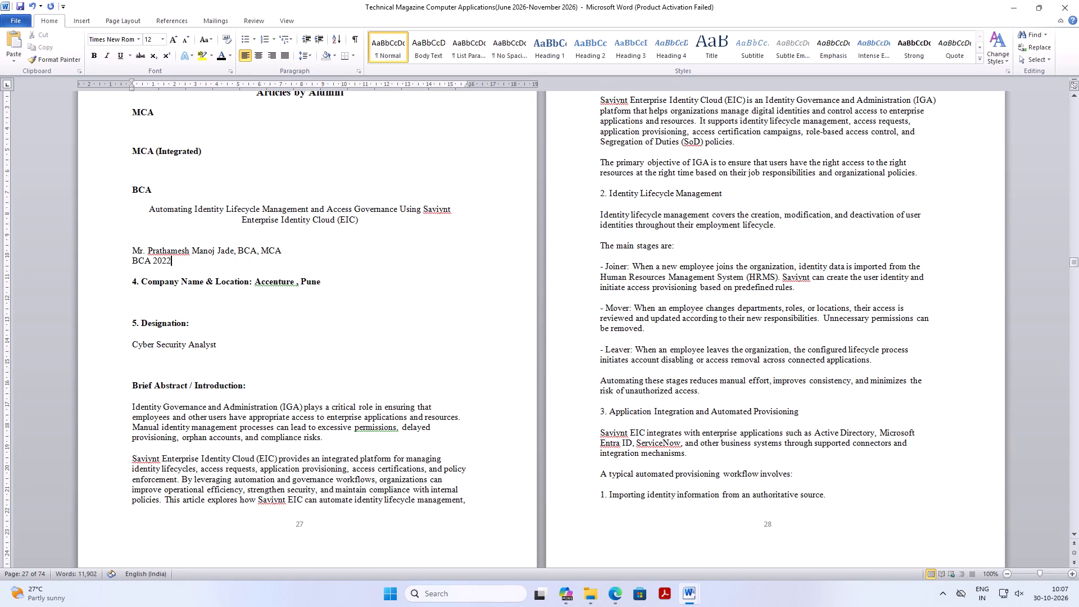
# Remove the qualifications "BCA, MCA" from the alumnus's name line and join "BCA 2022" to it after a comma and space.
pyautogui.doubleClick(270, 247)
pyautogui.press('BackSpace')
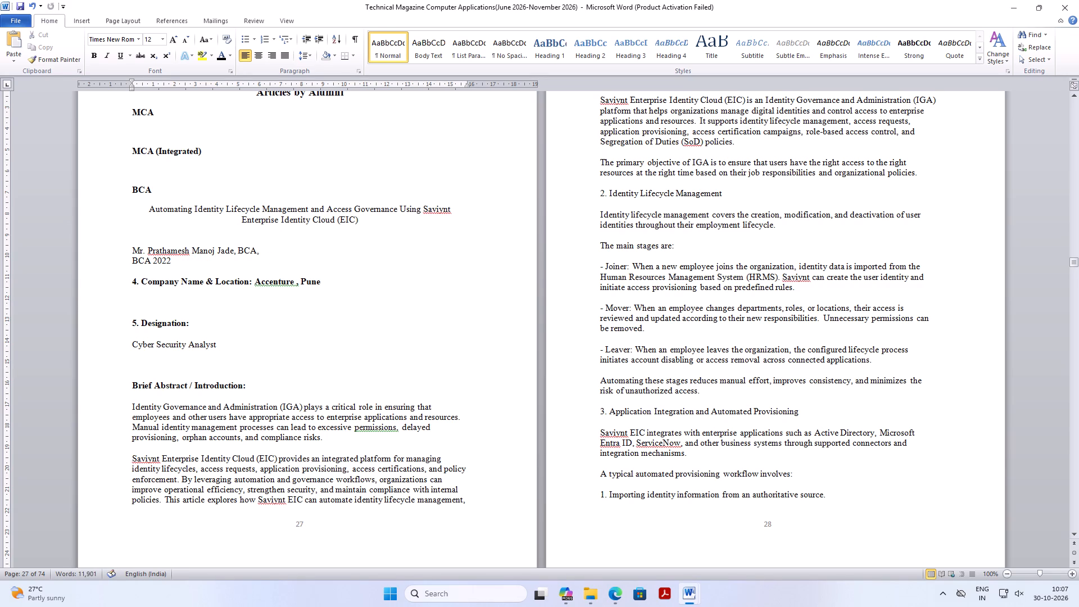
pyautogui.click(253, 248)
pyautogui.click(253, 248)
pyautogui.press('BackSpace')
pyautogui.press('BackSpace')
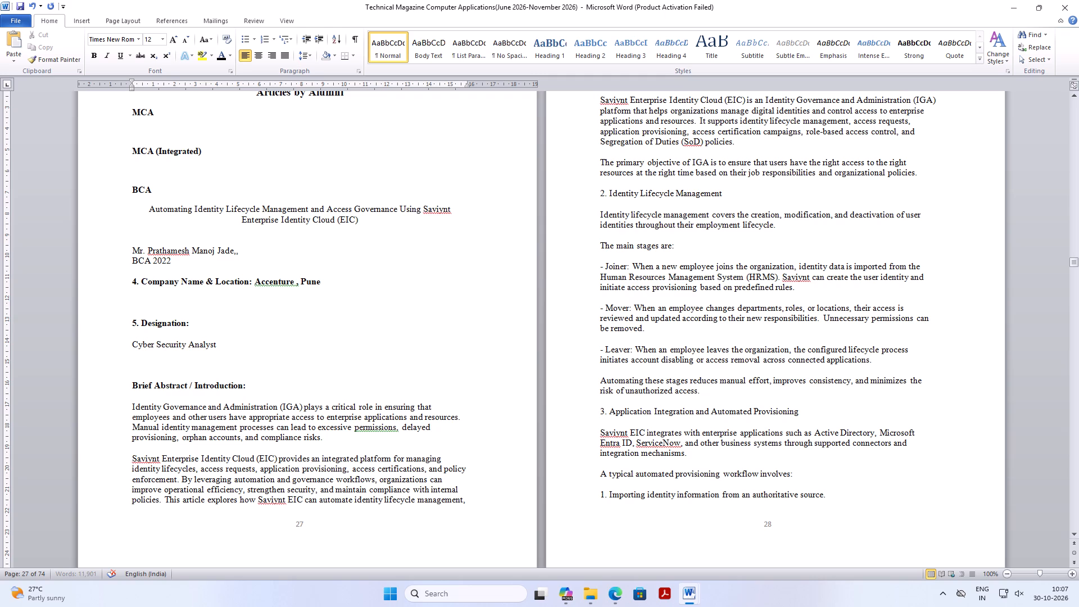
pyautogui.press('Delete')
pyautogui.press('Delete')
pyautogui.press('Delete')
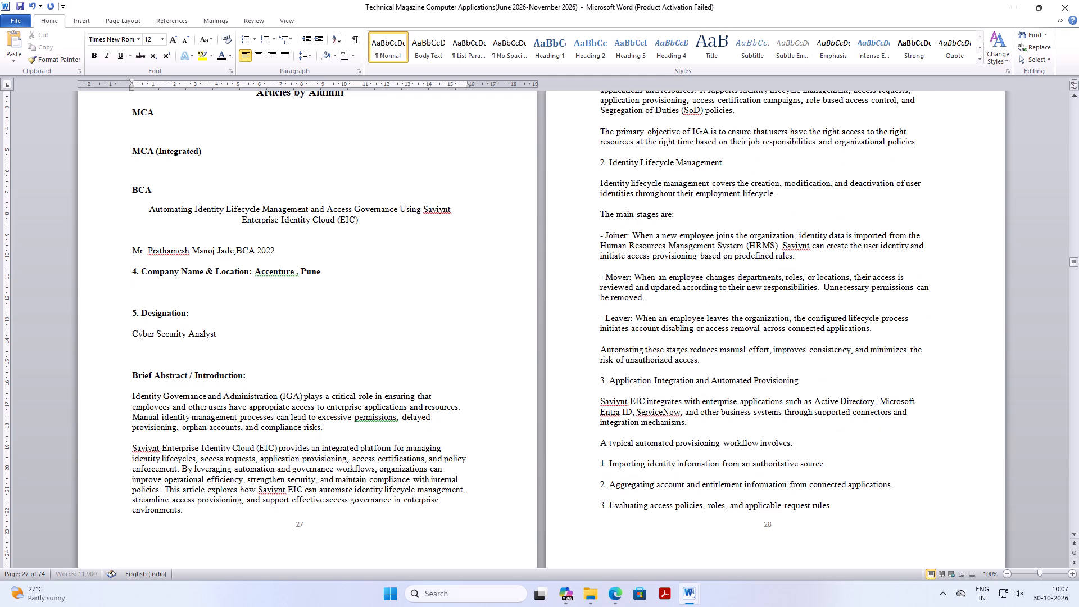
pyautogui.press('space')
# Make the batch details after the alumnus's name read "(BCA 2022 Batch)" and save the magazine.
pyautogui.click(292, 252)
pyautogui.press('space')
pyautogui.press('Left')
pyautogui.hotkey('shift', ')')
pyautogui.press('Left')
pyautogui.press('Left')
pyautogui.press('Left')
pyautogui.press('Left')
pyautogui.press('Left')
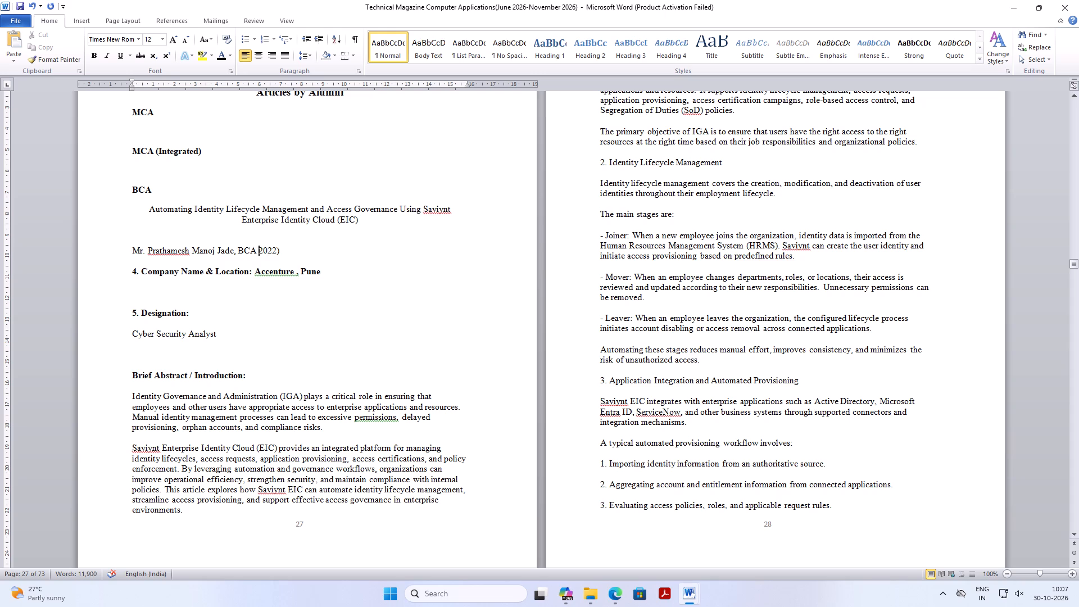
pyautogui.press('Left')
pyautogui.press('Left')
pyautogui.press('Left')
pyautogui.press('Left')
pyautogui.hotkey('shift', '(')
pyautogui.press('Right')
pyautogui.press('Right')
pyautogui.press('Right')
pyautogui.press('Right')
pyautogui.press('Right')
pyautogui.press('Right')
pyautogui.press('Right')
pyautogui.press('Right')
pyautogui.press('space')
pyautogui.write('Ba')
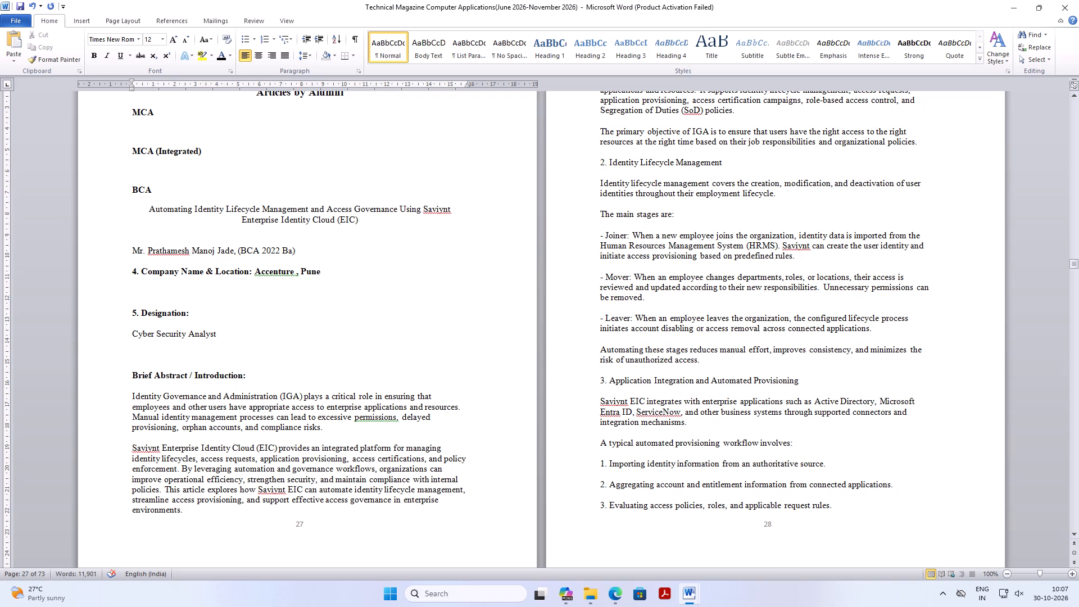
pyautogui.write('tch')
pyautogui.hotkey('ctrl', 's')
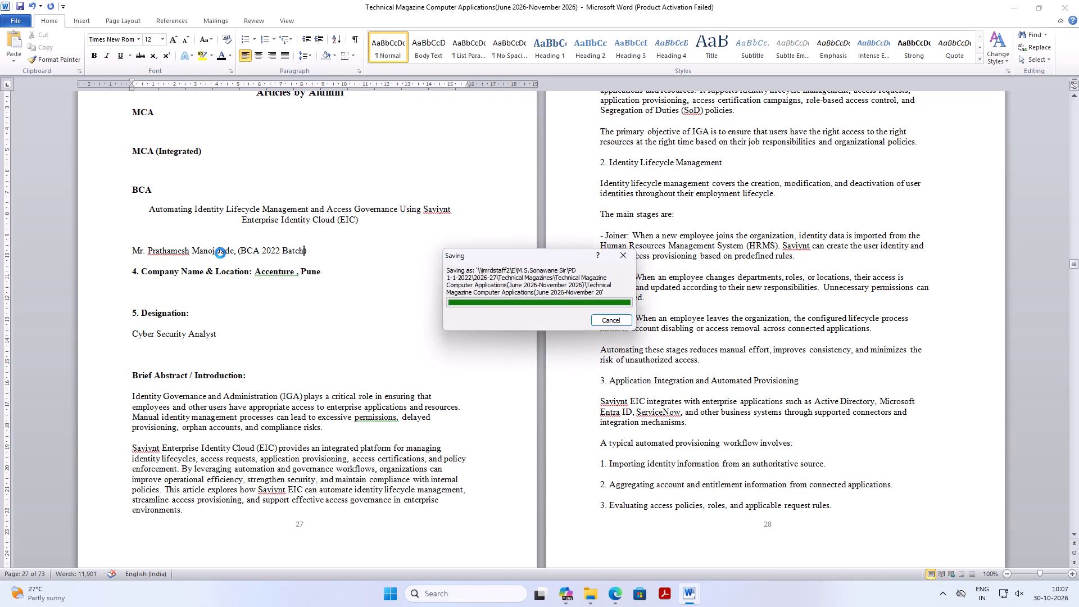
# Centre the alumnus's name and batch line below the article title.
pyautogui.tripleClick(210, 253)
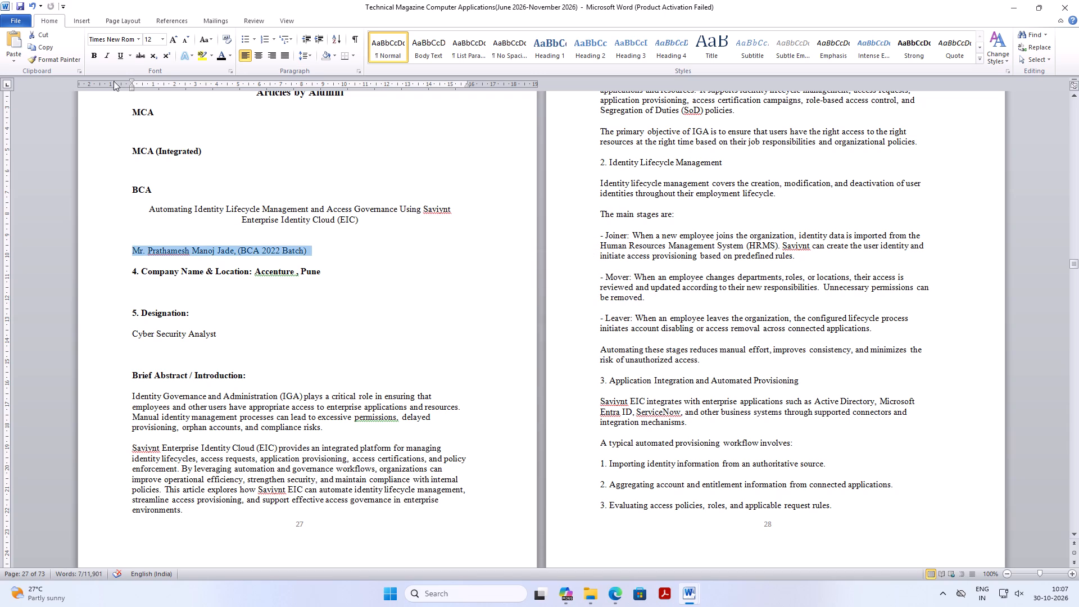
pyautogui.click(261, 54)
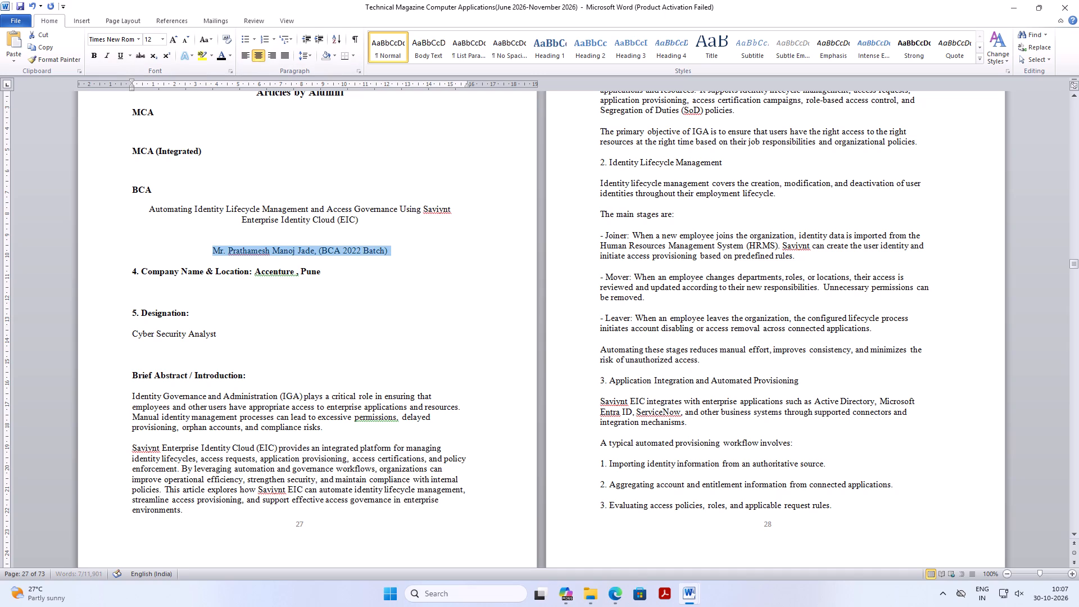
pyautogui.click(216, 242)
# Make the article title "Automating Identity Lifecycle Management and Access Governance Using Saviynt Enterprise Identity Cloud (EIC)" bold and one font size larger.
pyautogui.moveTo(144, 205); pyautogui.dragTo(417, 214)
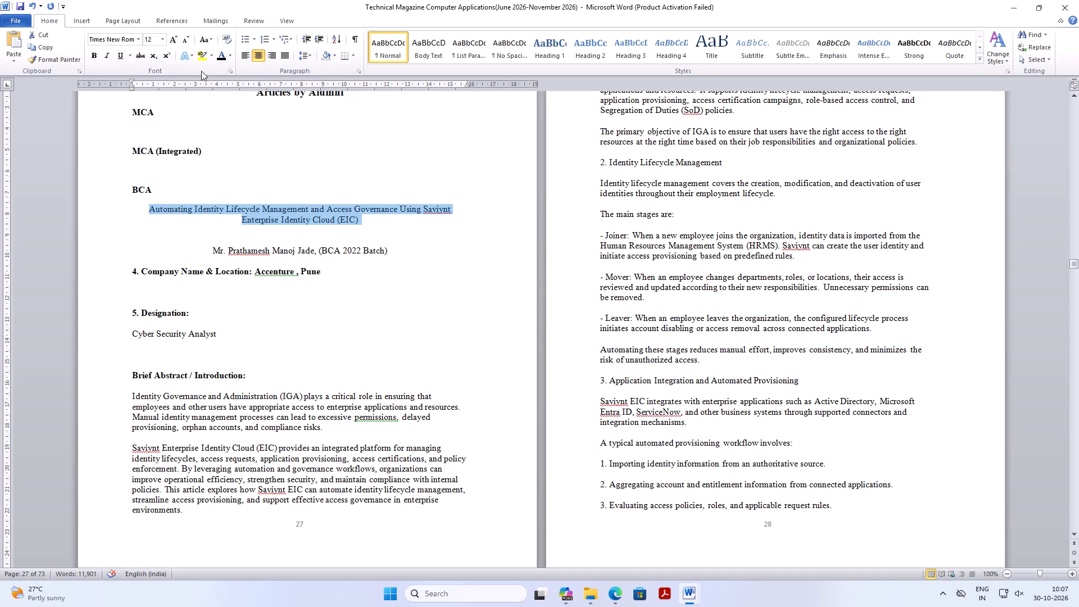
pyautogui.click(96, 58)
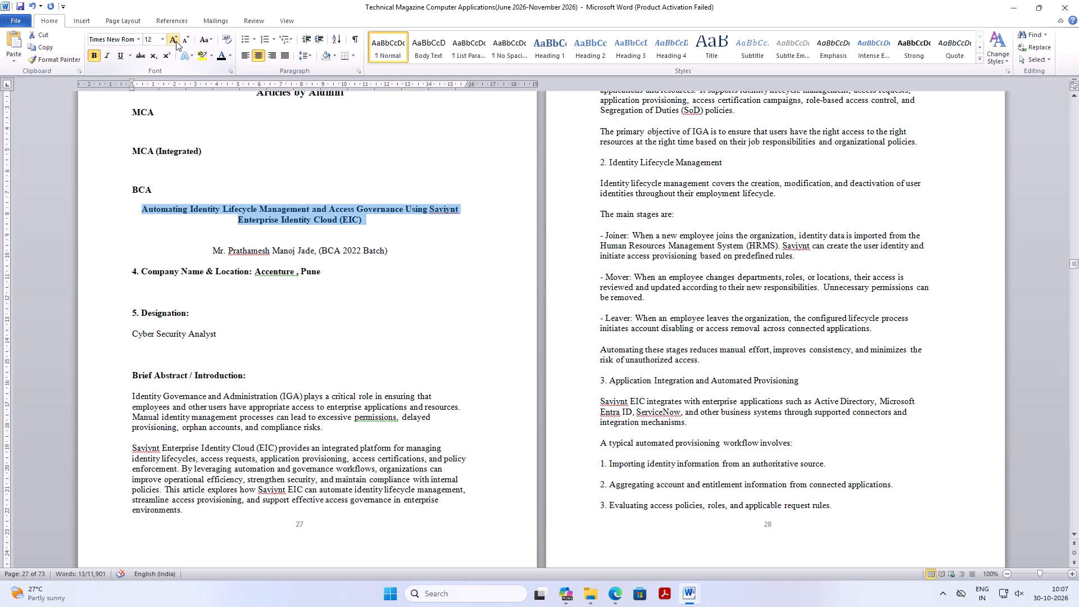
pyautogui.click(175, 40)
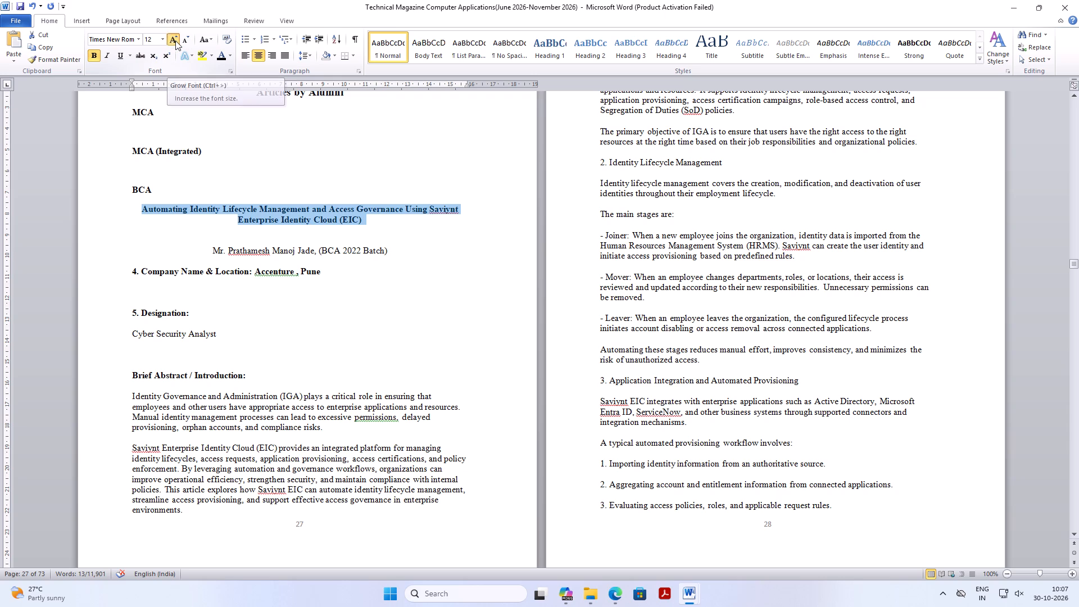
pyautogui.click(236, 223)
pyautogui.click(296, 259)
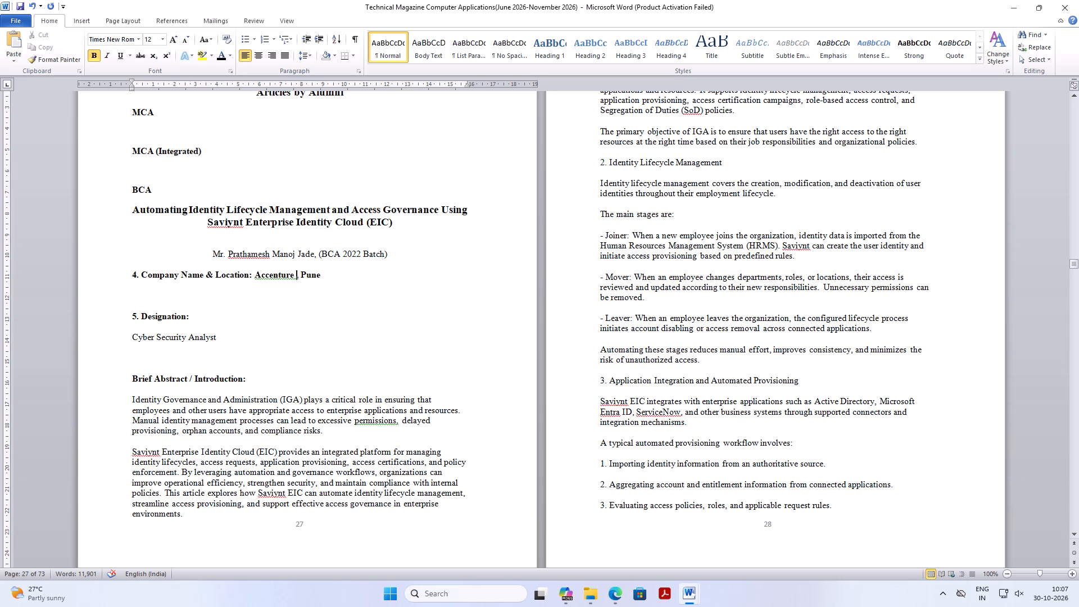
# Split "Accenture , Pune" onto its own unnumbered line below the "Company Name & Location:" heading.
pyautogui.click(256, 275)
pyautogui.press('Return')
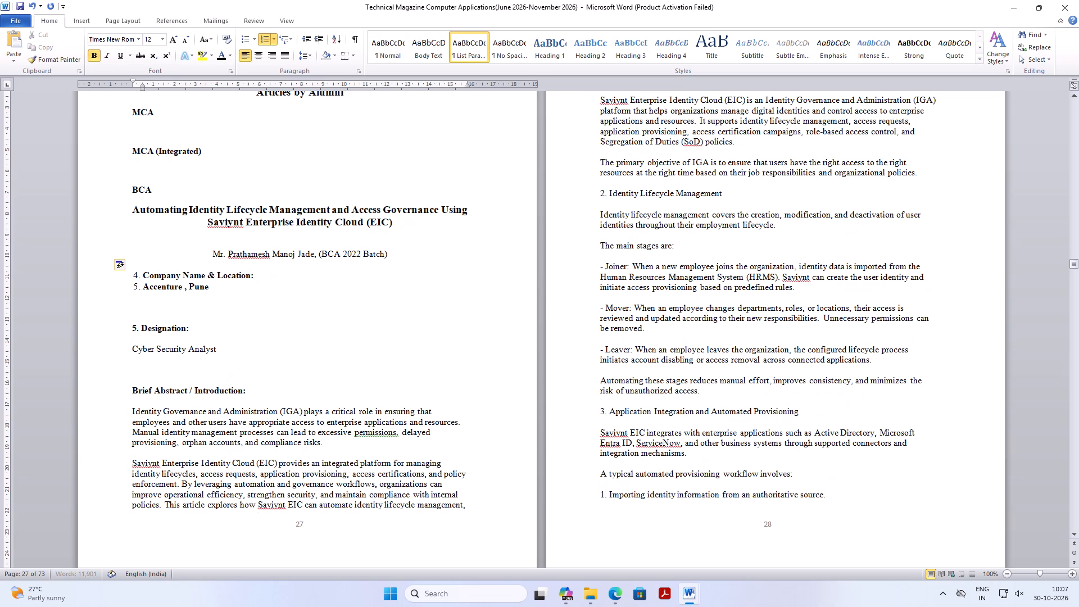
pyautogui.press('BackSpace')
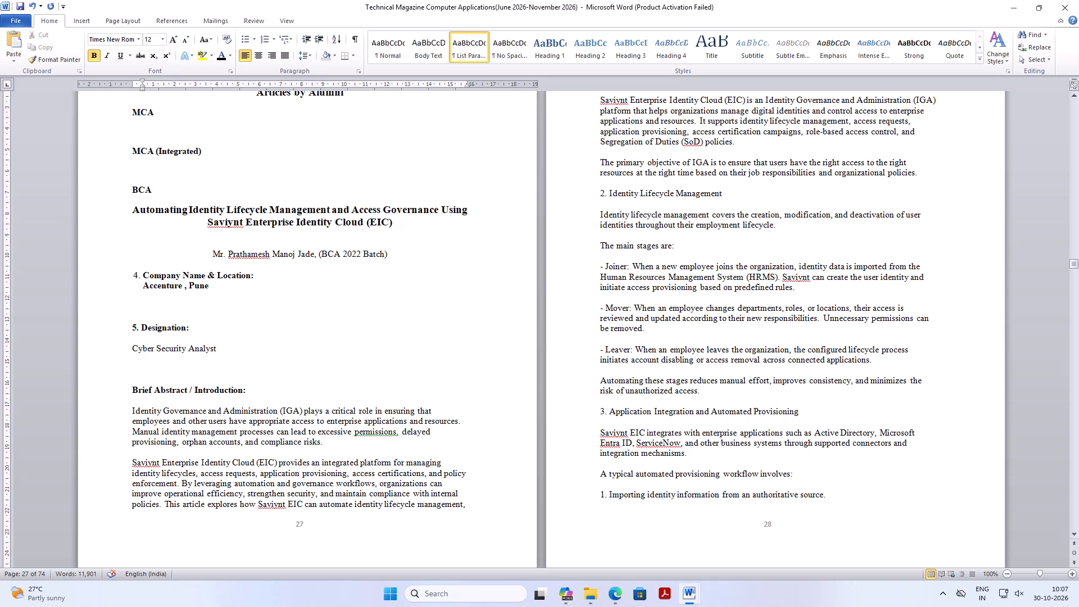
# Move "Cyber Security Analyst" from under the Designation heading to before "Accenture , Pune", separated by a comma and space.
pyautogui.moveTo(137, 350); pyautogui.dragTo(211, 345)
pyautogui.hotkey('ctrl', 'x')
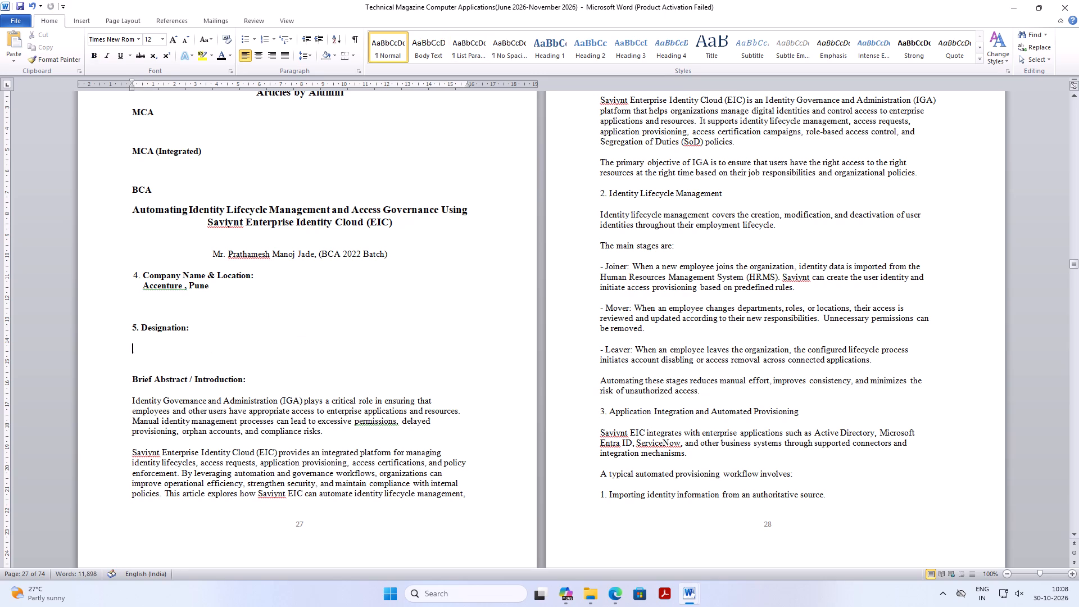
pyautogui.click(147, 289)
pyautogui.click(138, 287)
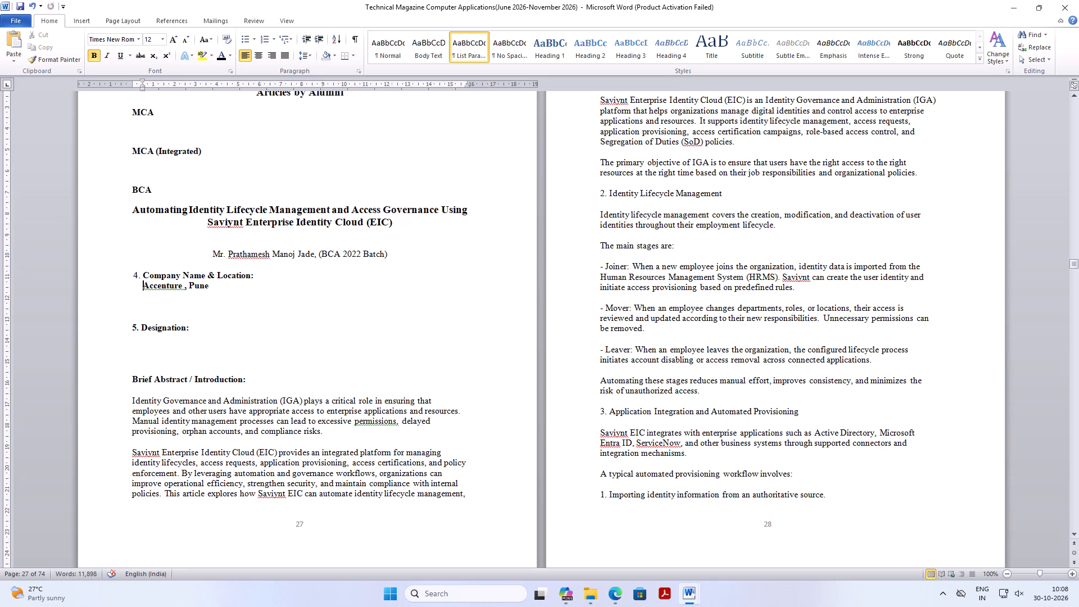
pyautogui.hotkey('ctrl', 'v')
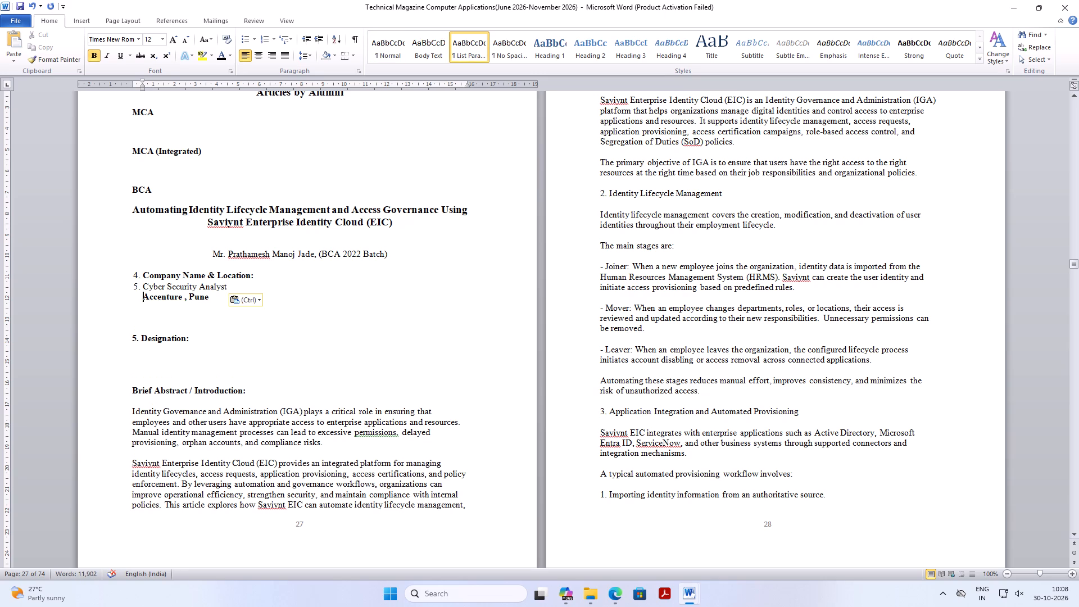
pyautogui.press('BackSpace')
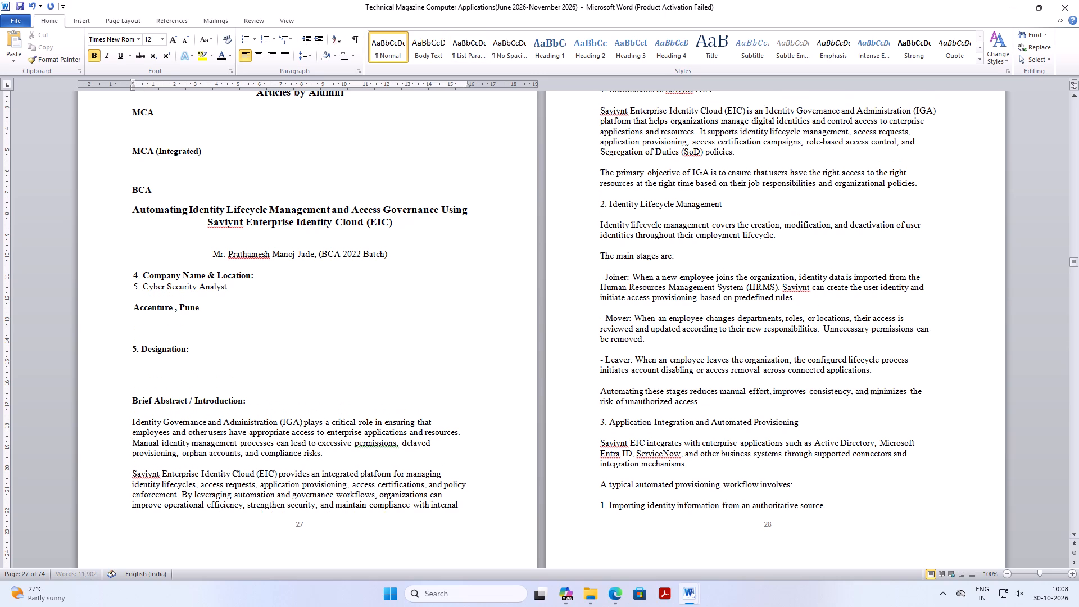
pyautogui.press('BackSpace')
pyautogui.press('BackSpace')
pyautogui.write(',')
pyautogui.press('space')
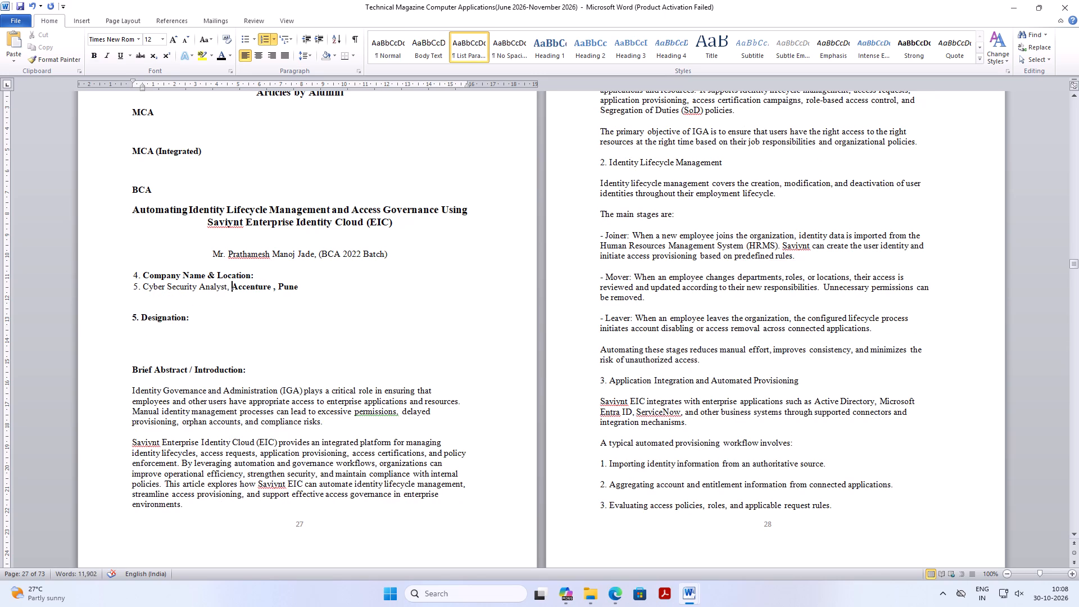
# Delete the "Company Name & Location:" heading together with its list number.
pyautogui.moveTo(264, 278); pyautogui.dragTo(138, 269)
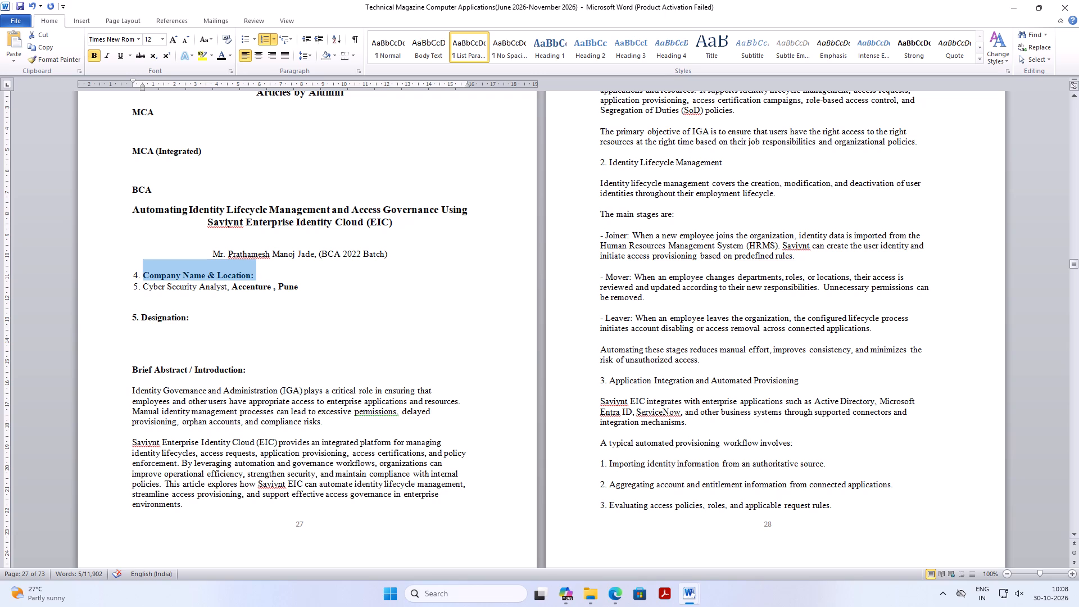
pyautogui.press('Delete')
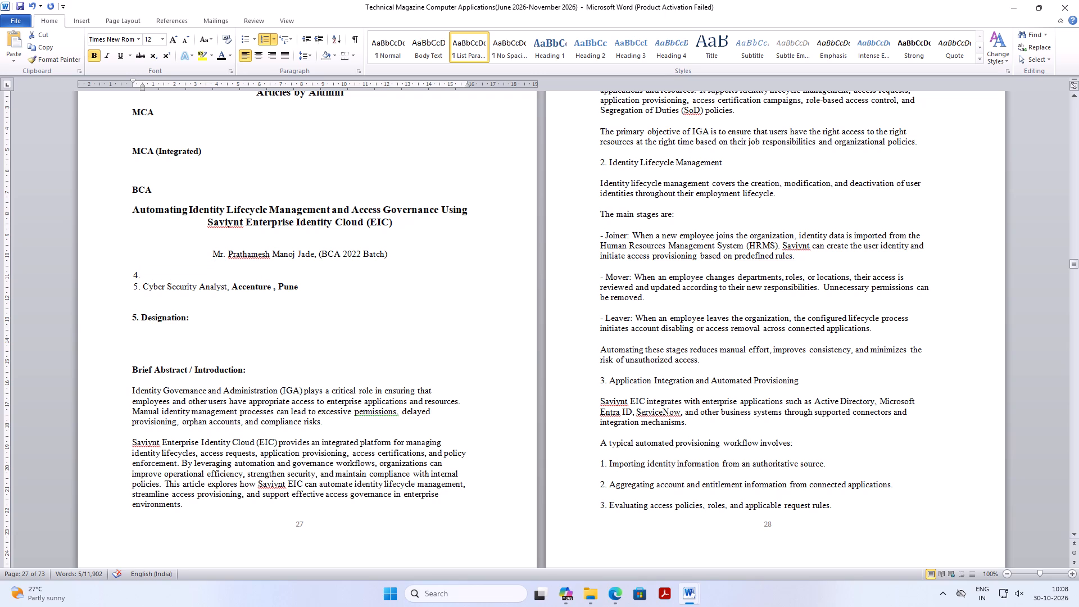
pyautogui.press('BackSpace')
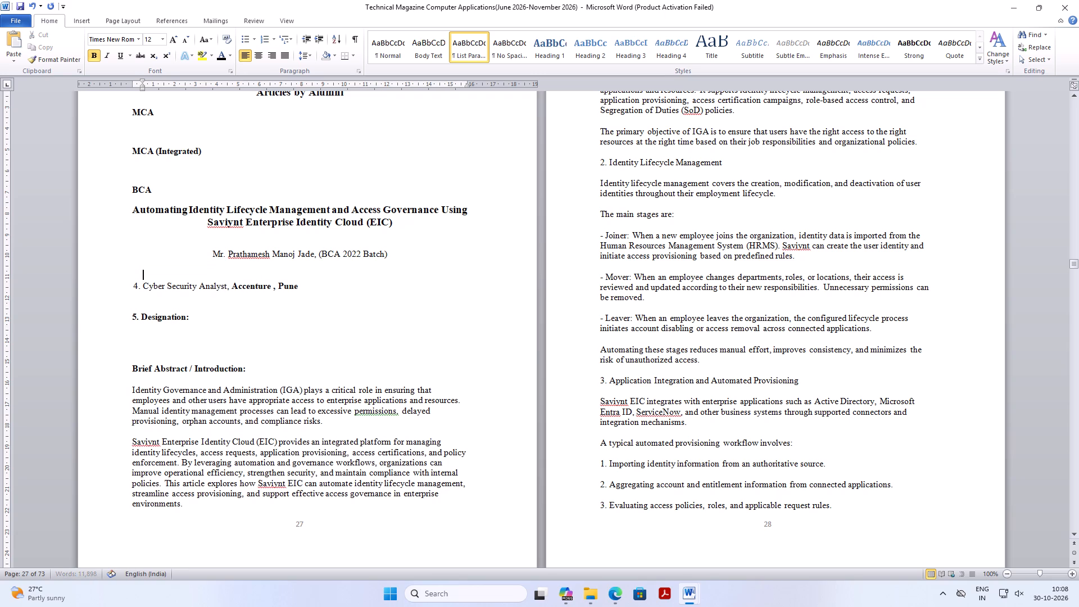
# Remove the designation line's list number and join the line to the alumnus's name and batch line with a comma and space.
pyautogui.click(144, 290)
pyautogui.press('BackSpace')
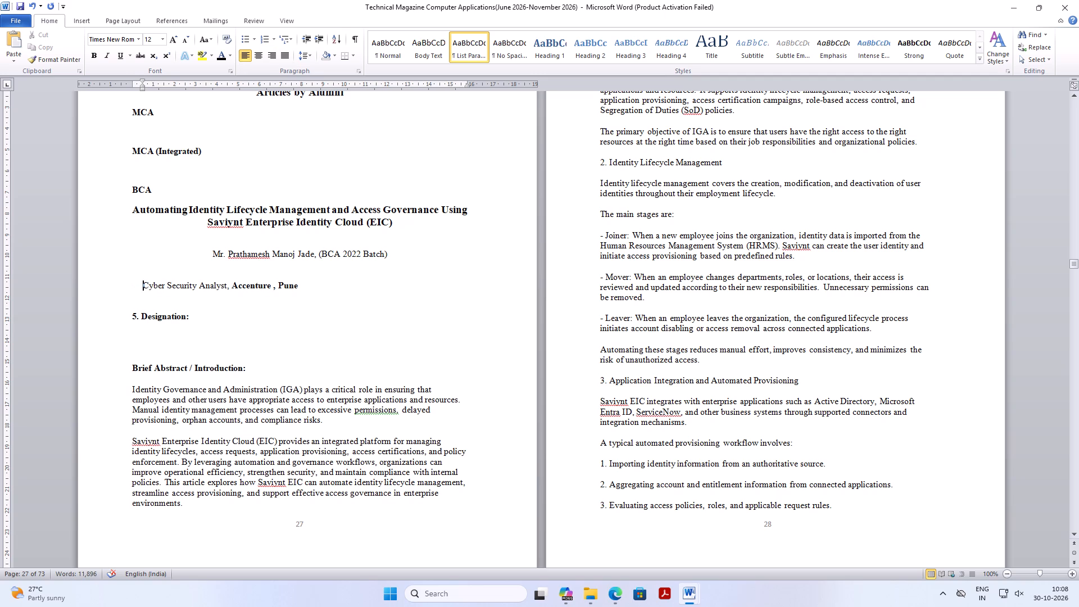
pyautogui.press('BackSpace')
pyautogui.press('BackSpace')
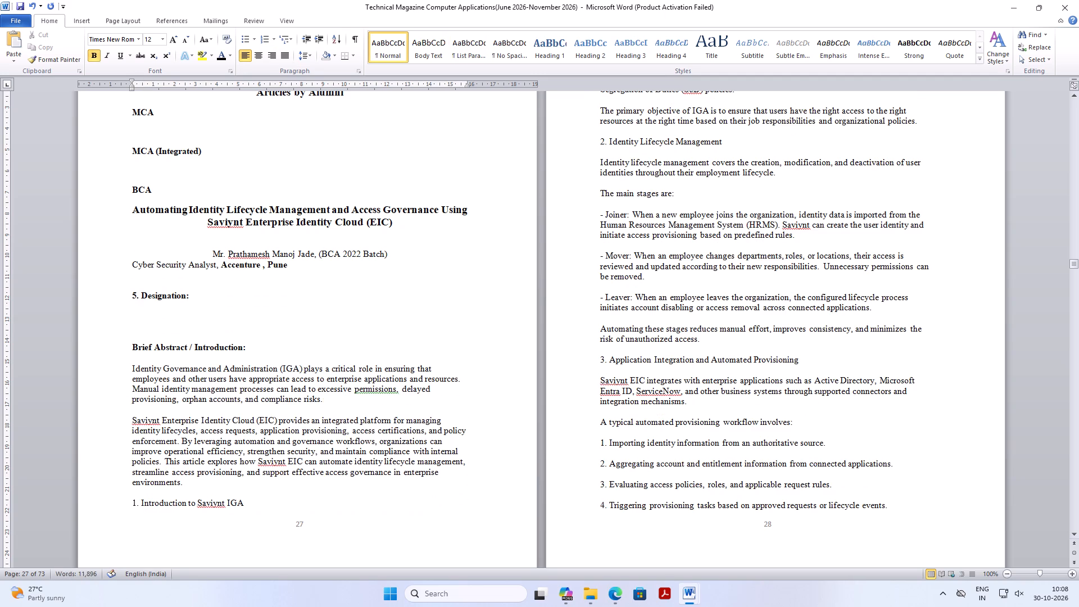
pyautogui.press('BackSpace')
pyautogui.write(',')
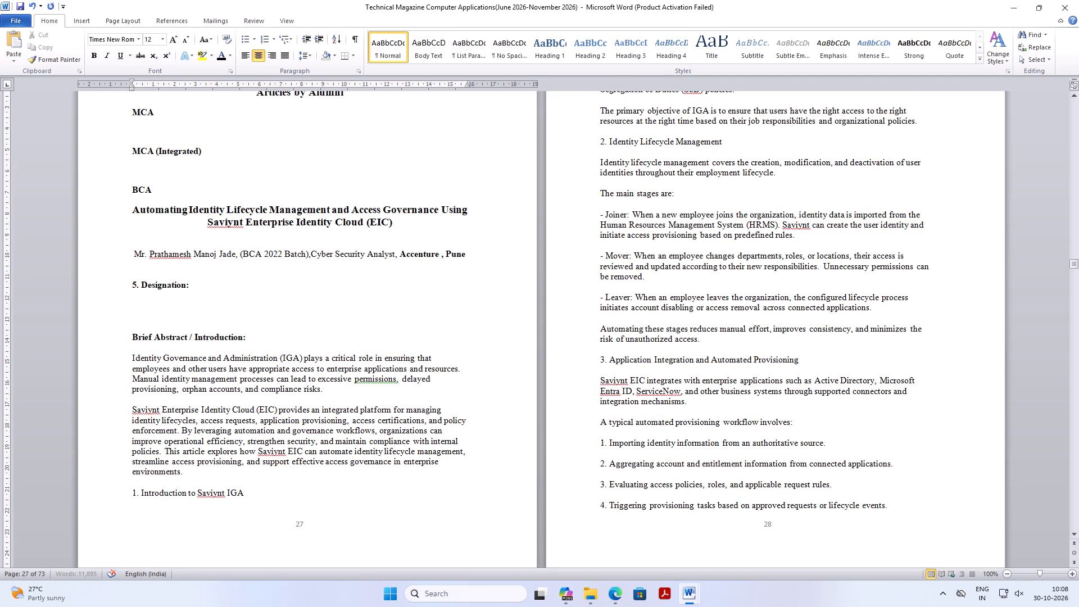
pyautogui.press('space')
# Remove the bold formatting from "Accenture , Pune" in the alumnus's author line.
pyautogui.moveTo(407, 256); pyautogui.dragTo(459, 252)
pyautogui.click(96, 58)
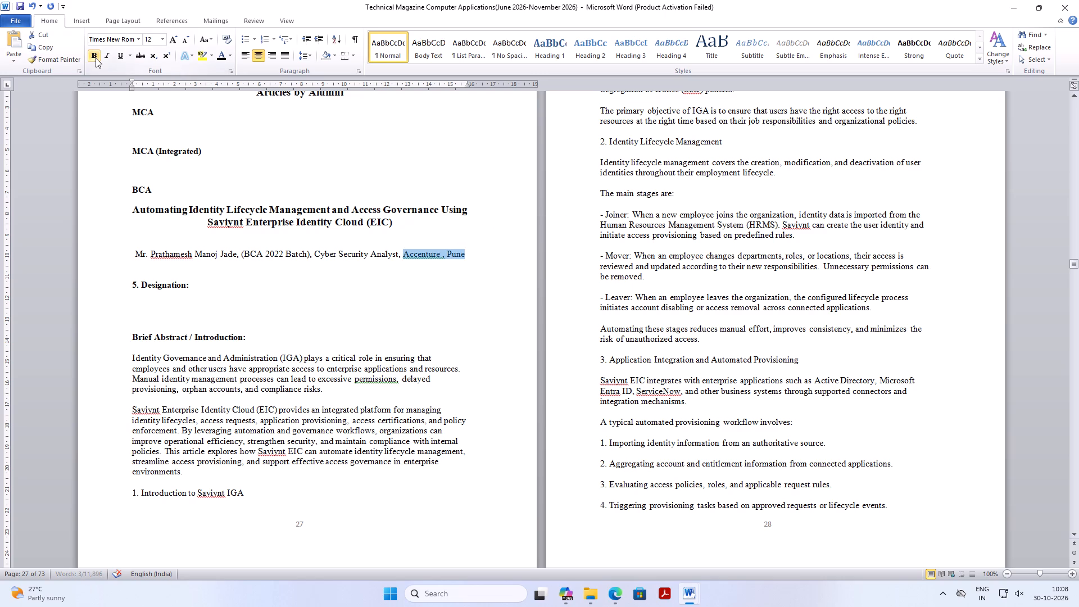
# Delete the "5. Designation:" heading and the extra blank lines above the Brief Abstract heading.
pyautogui.click(142, 281)
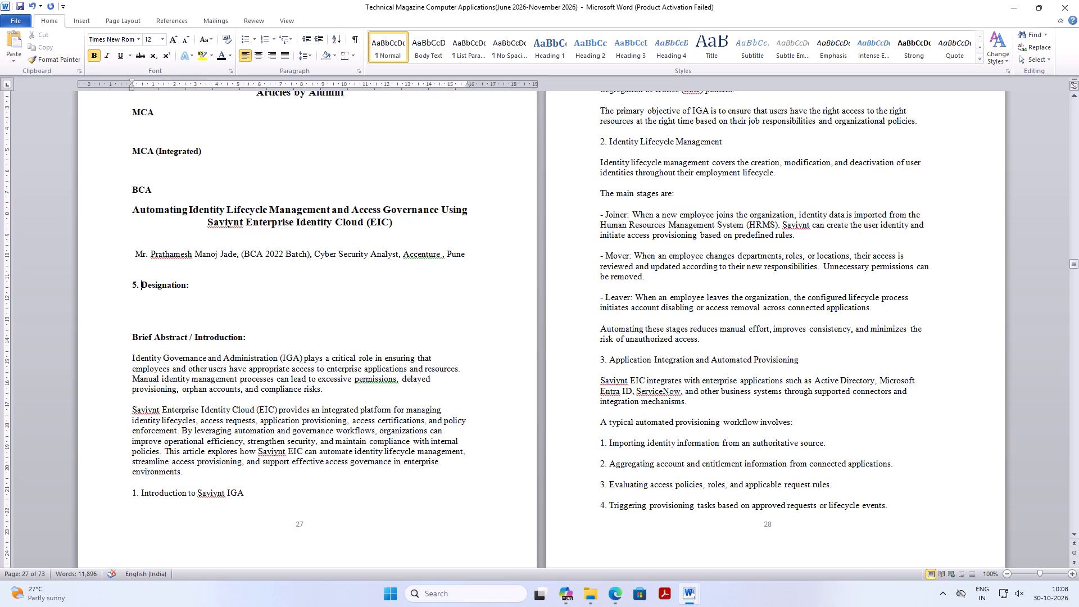
pyautogui.moveTo(195, 286); pyautogui.dragTo(117, 298)
pyautogui.press('Delete')
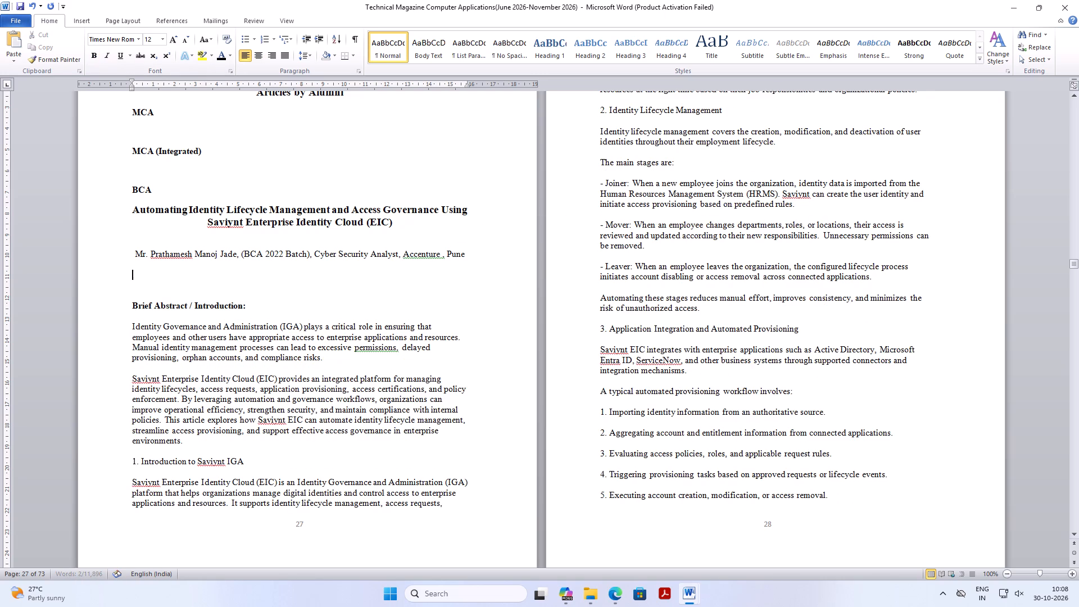
pyautogui.press('Delete')
pyautogui.press('Delete')
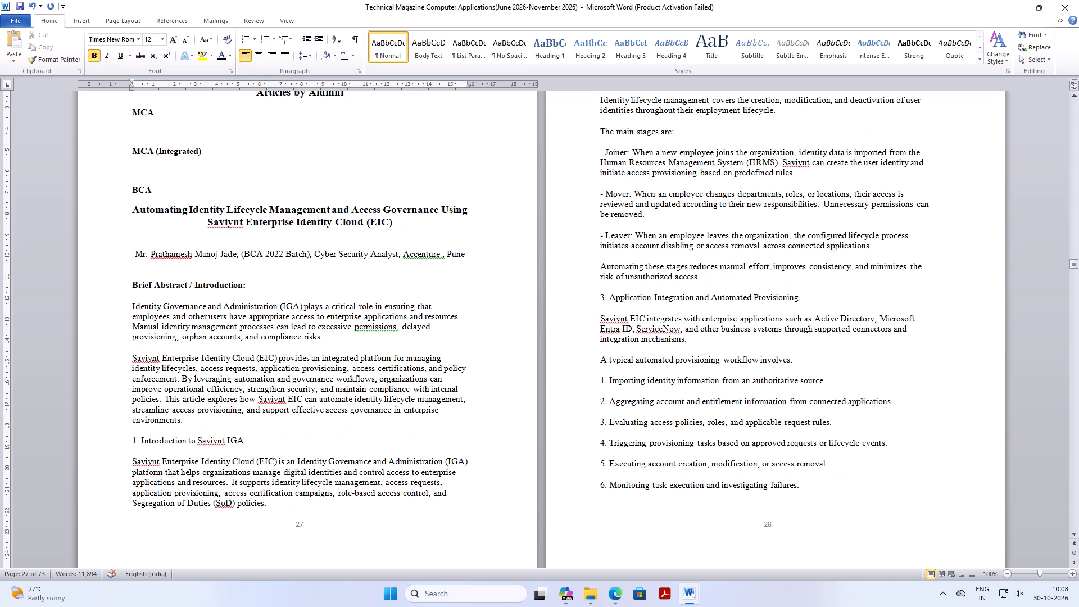
# Remove the bold from the "Brief Abstract / Introduction:" heading and shorten it to "Brief Abstract".
pyautogui.click(216, 236)
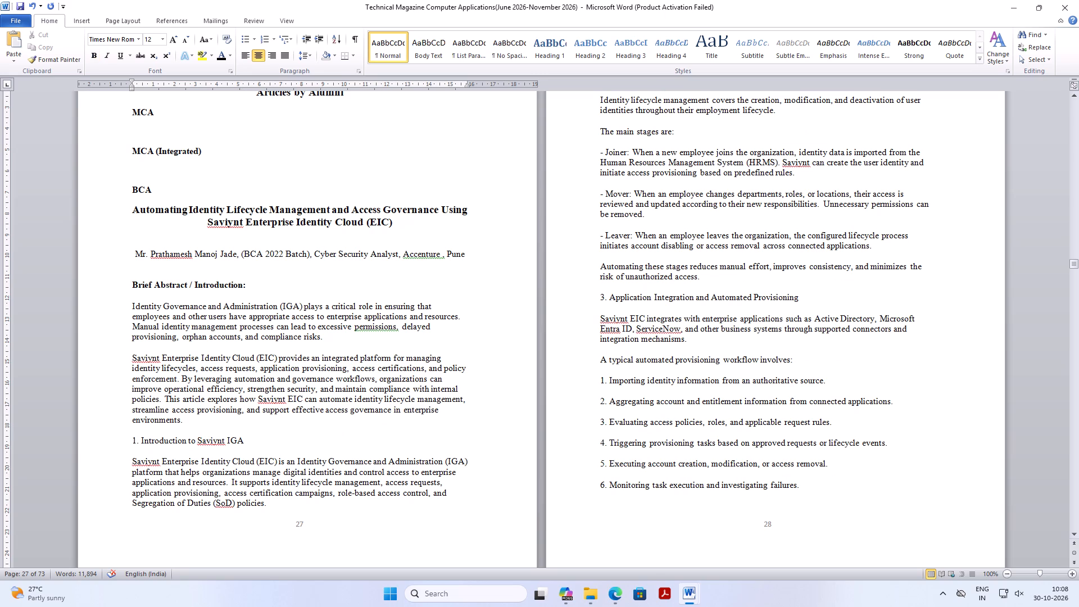
pyautogui.moveTo(129, 285); pyautogui.dragTo(695, 0)
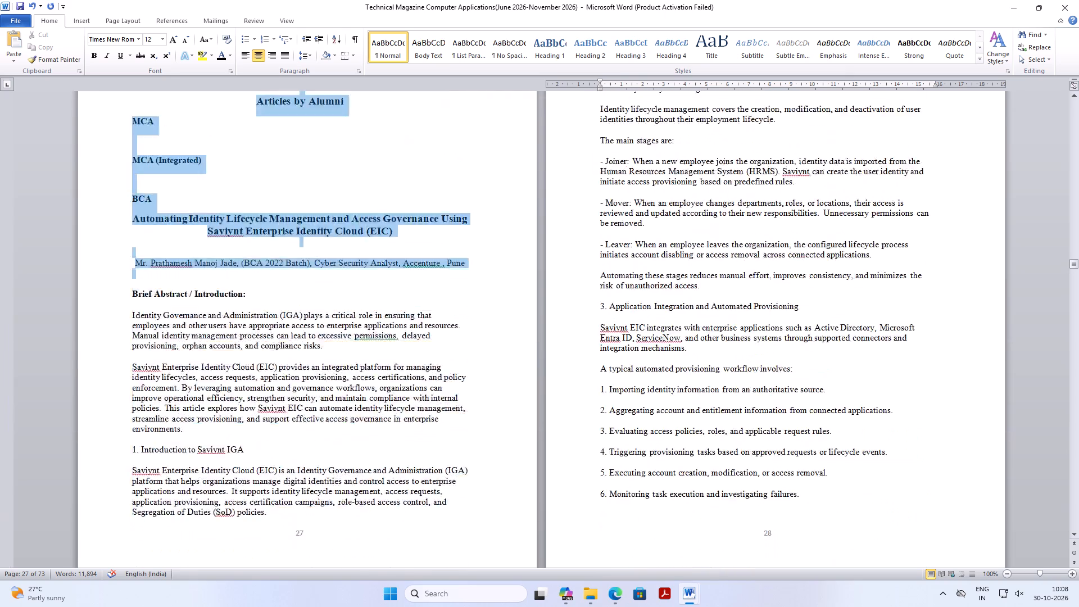
pyautogui.moveTo(695, 0); pyautogui.dragTo(424, 470)
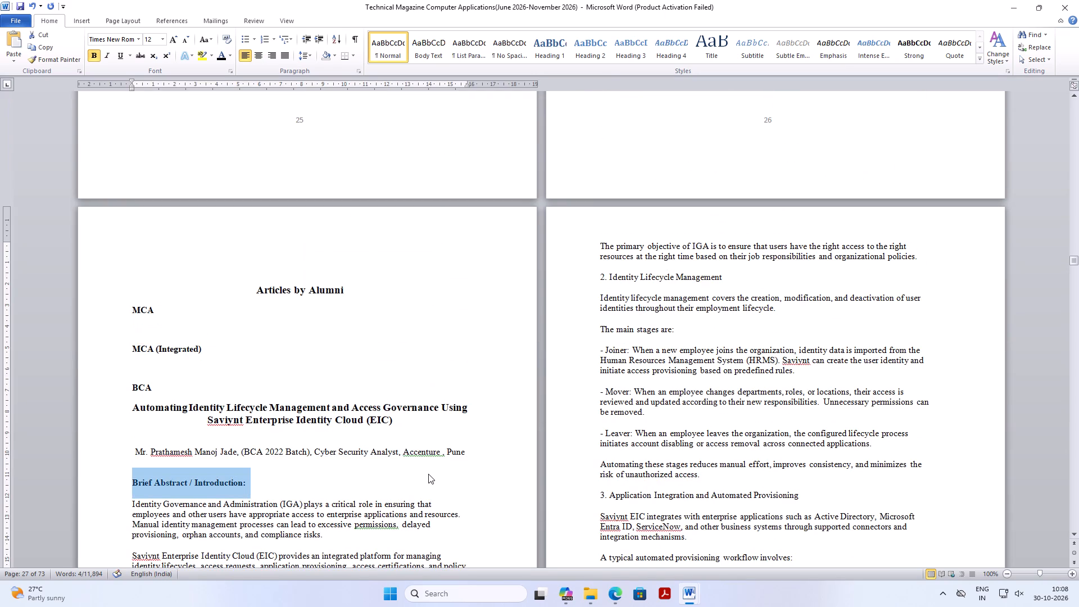
pyautogui.hotkey('ctrl', 'b')
pyautogui.click(250, 470)
pyautogui.moveTo(259, 492); pyautogui.dragTo(188, 486)
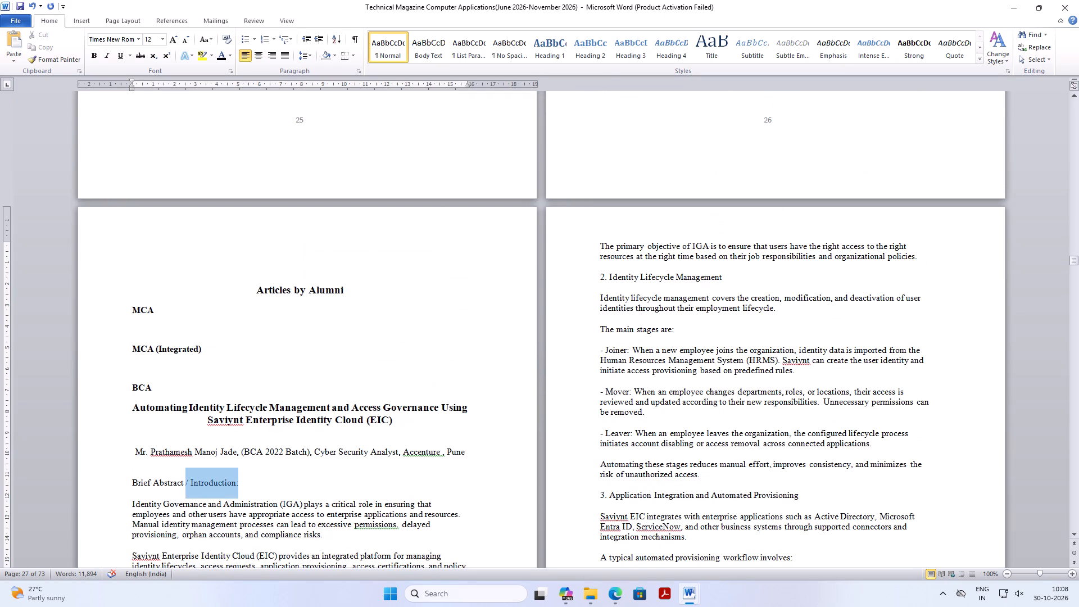
pyautogui.moveTo(188, 486); pyautogui.dragTo(185, 487)
pyautogui.press('Delete')
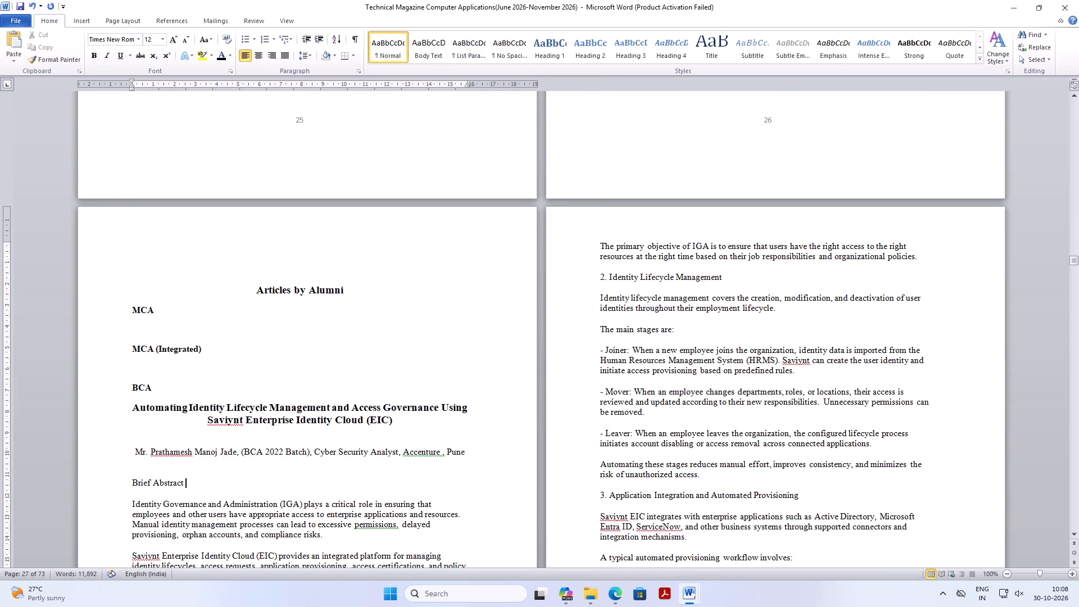
# Remove the bold formatting from the "10. Key Takeaways / Conclusion:" heading at the end of the alumni article.
pyautogui.scroll(-2, 341, 476)
pyautogui.scroll(-4, 375, 445)
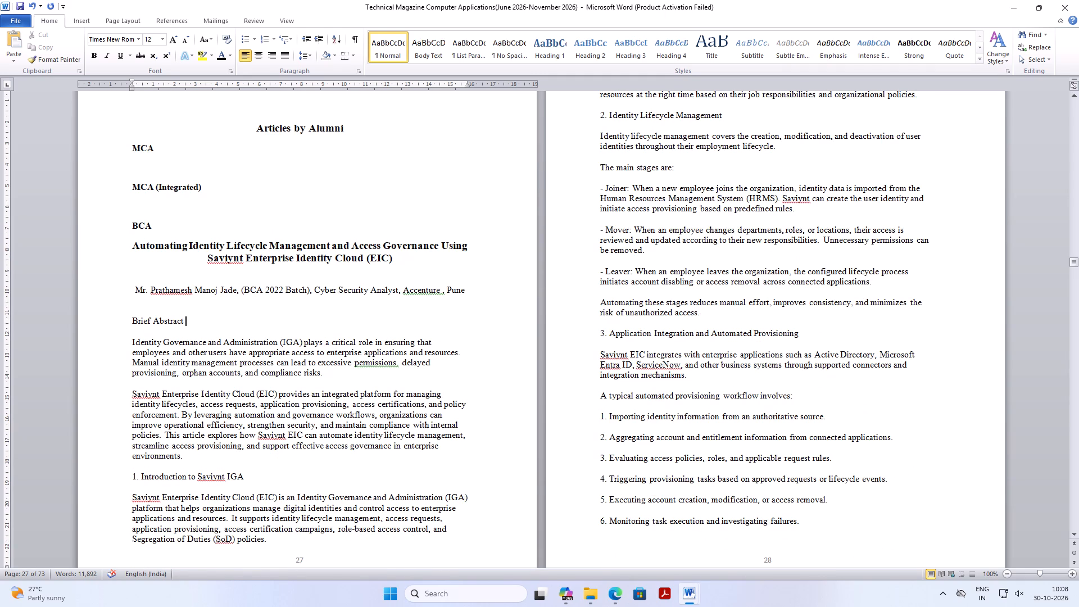
pyautogui.scroll(-18, 877, 256)
pyautogui.scroll(-7, 781, 256)
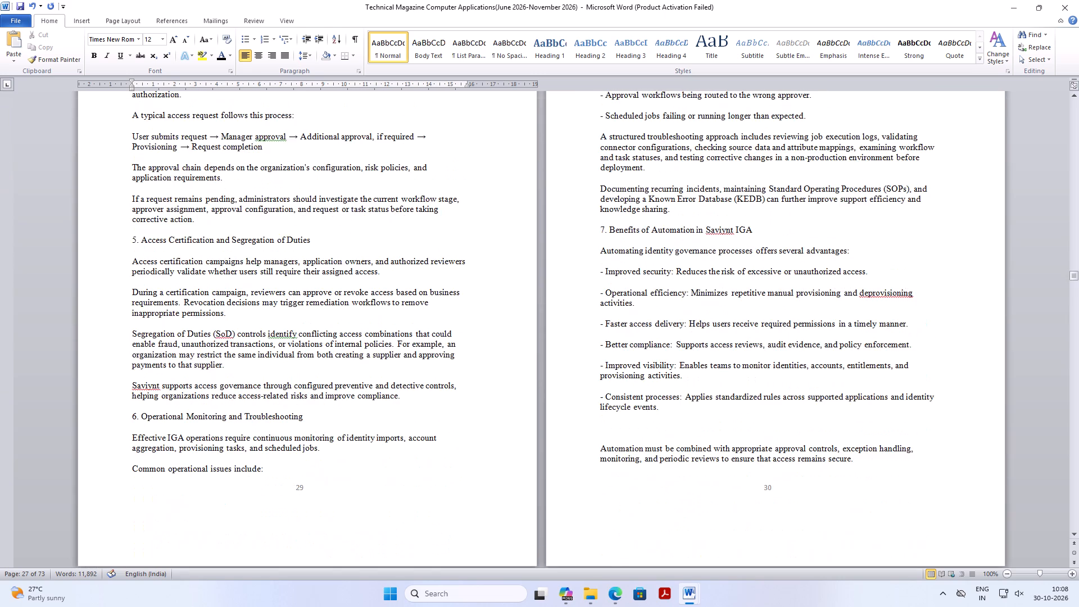
pyautogui.scroll(-13, 781, 256)
pyautogui.scroll(-1, 634, 275)
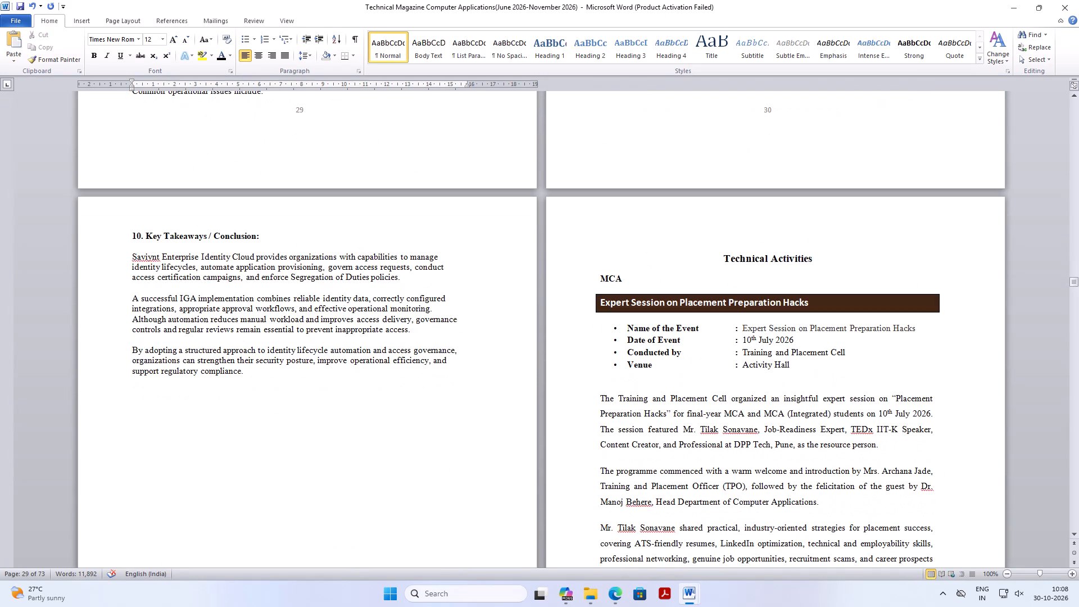
pyautogui.click(132, 234)
pyautogui.click(137, 234)
pyautogui.doubleClick(137, 234)
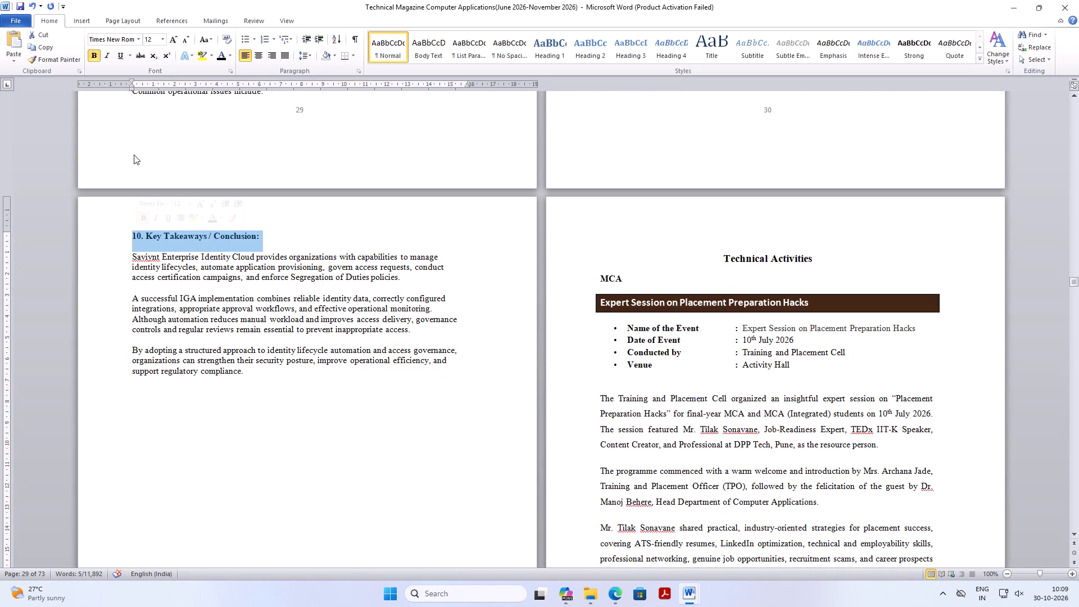
pyautogui.hotkey('ctrl', 'b')
# Review the alumni article's pages, checking its headings, author line and layout.
pyautogui.scroll(10, 241, 142)
pyautogui.scroll(4, 763, 353)
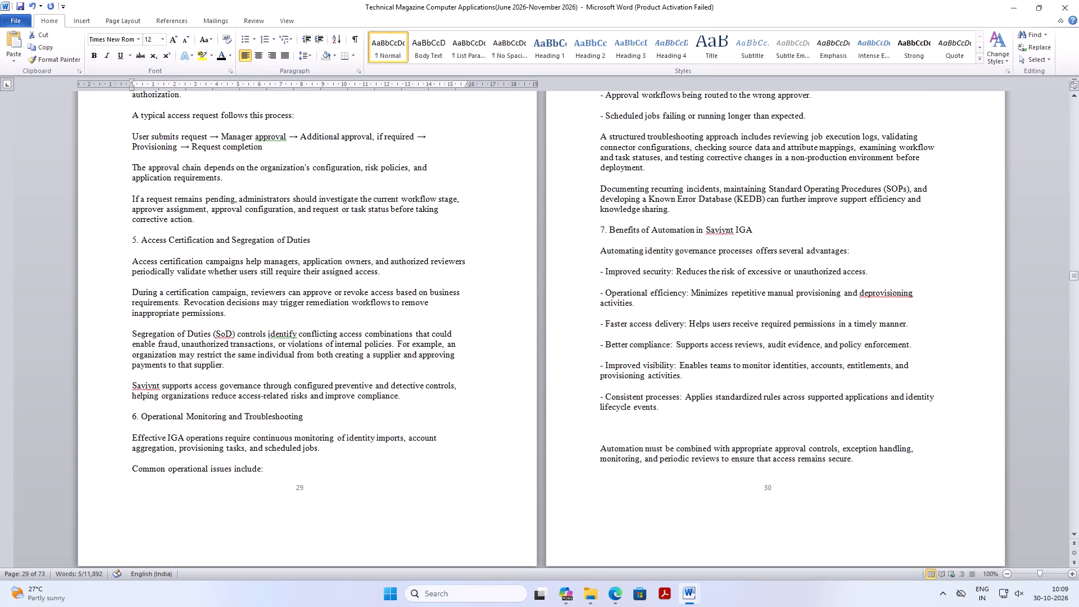
pyautogui.scroll(10, 759, 360)
pyautogui.scroll(13, 759, 360)
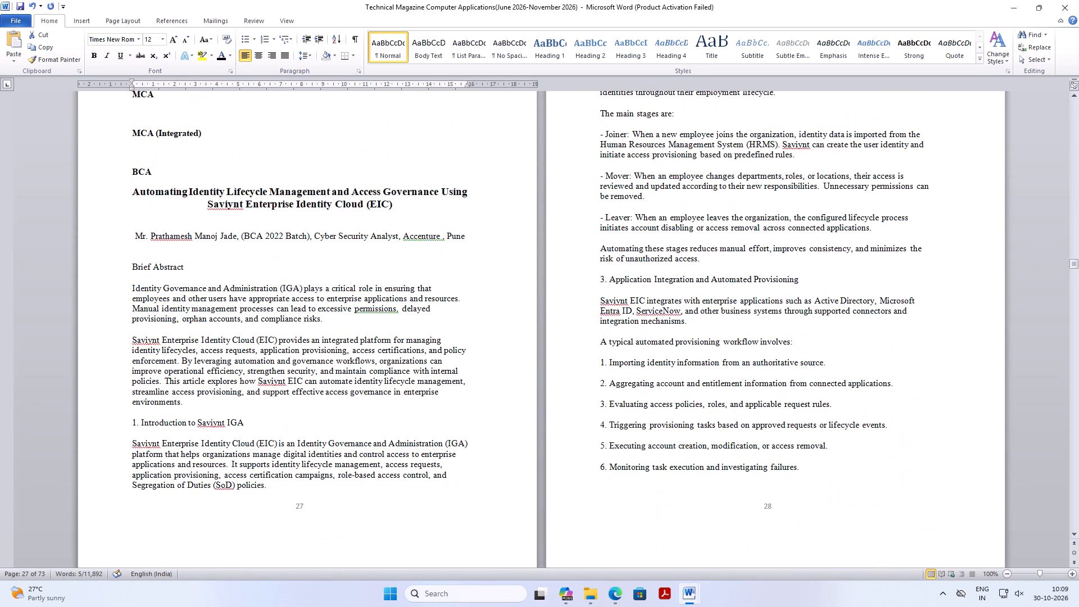
pyautogui.scroll(-6, 550, 378)
pyautogui.scroll(10, 527, 382)
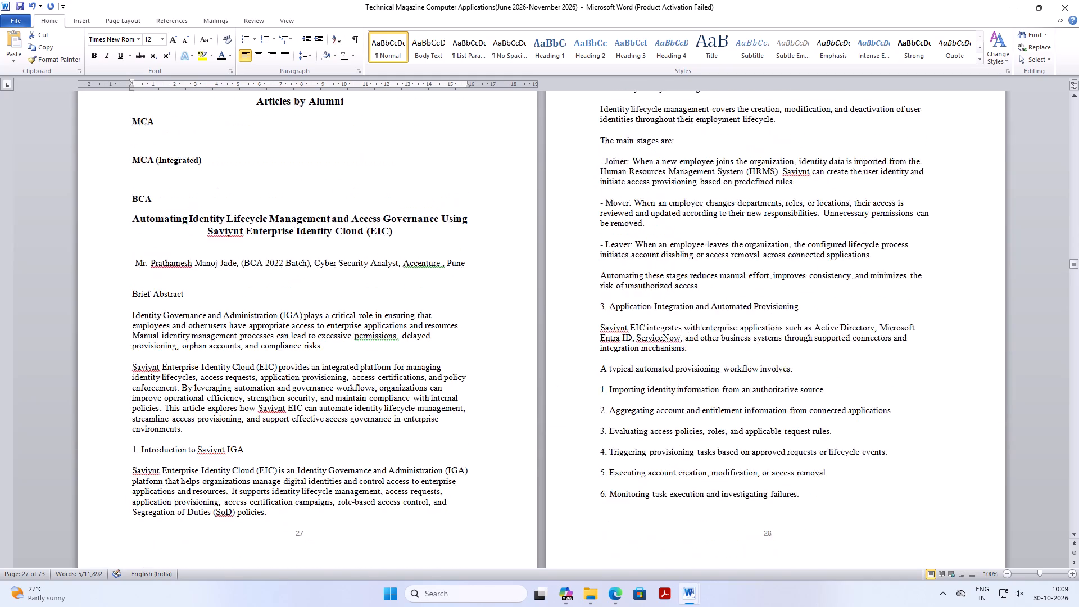
pyautogui.scroll(2, 527, 382)
pyautogui.scroll(-17, 527, 382)
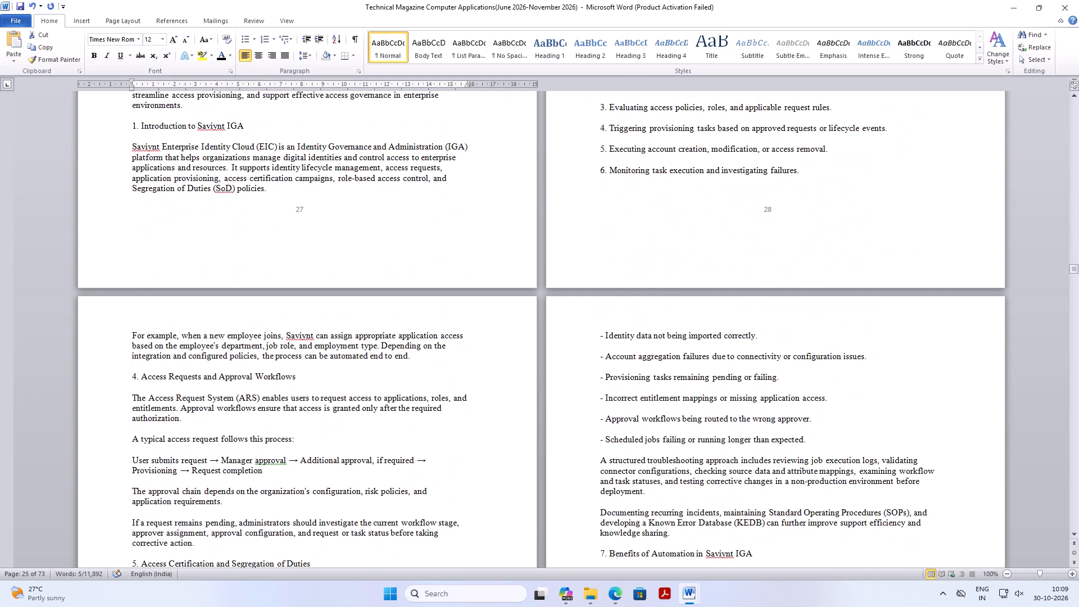
# Save the magazine document.
pyautogui.hotkey('ctrl', 's')
# In File Explorer, append "Done" to the file name of the alumni article in the BCA folder.
pyautogui.click(595, 600)
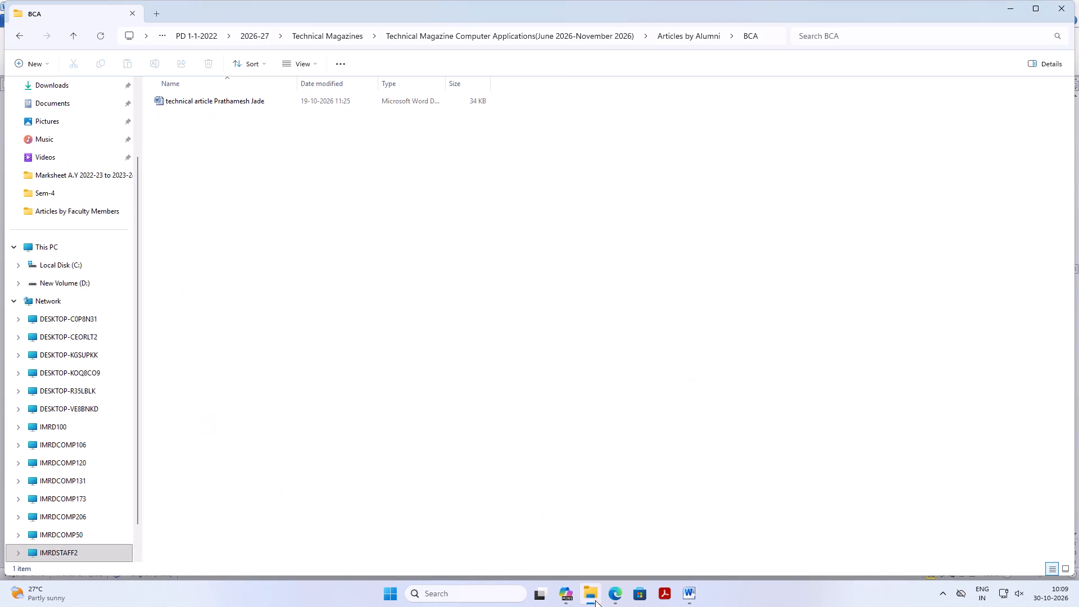
pyautogui.click(14, 42)
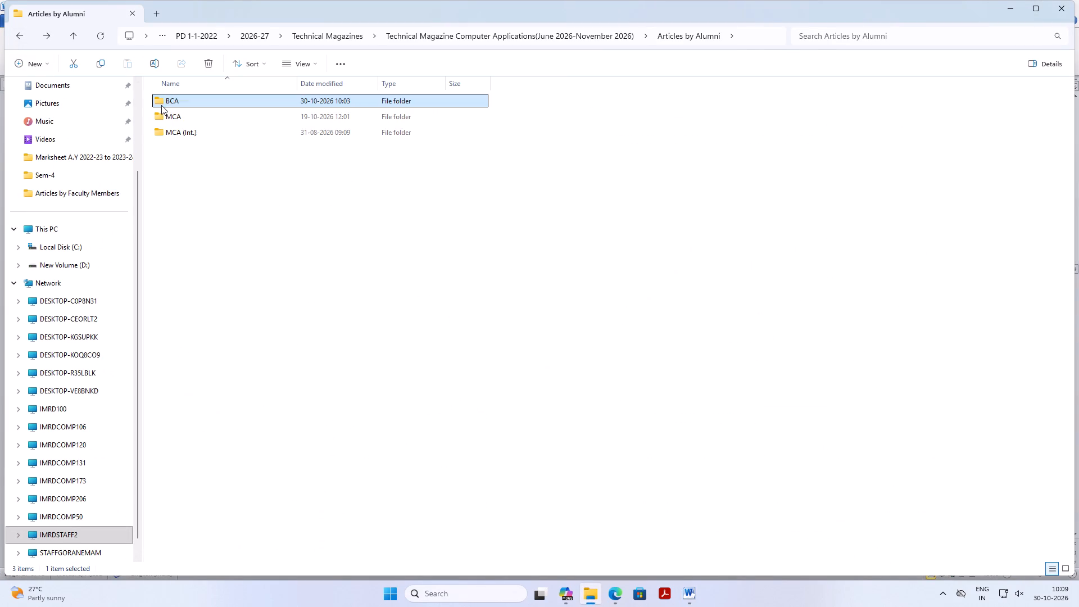
pyautogui.tripleClick(196, 95)
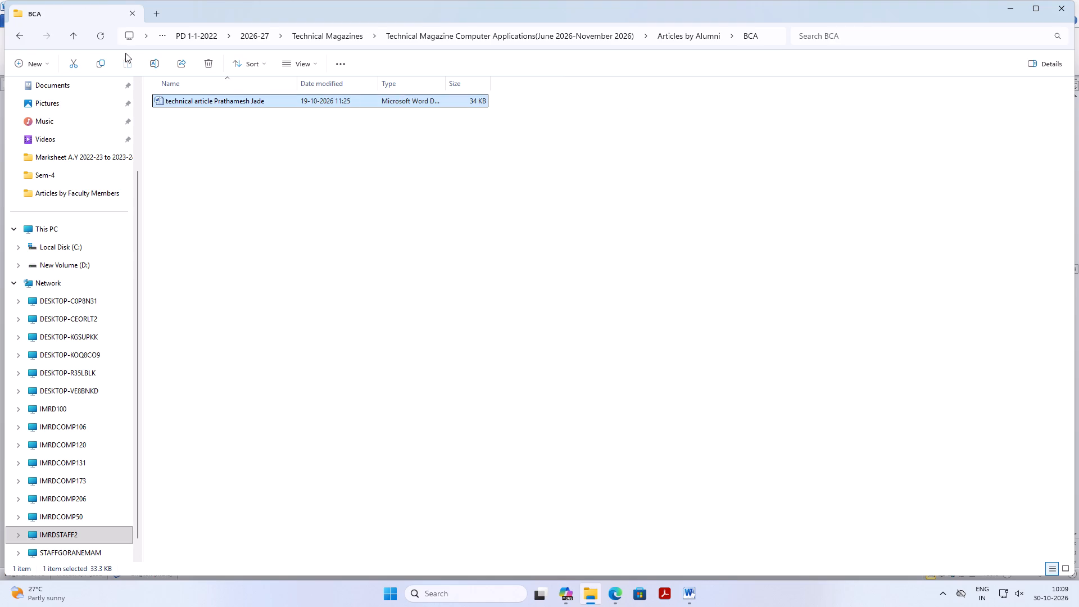
pyautogui.click(146, 61)
pyautogui.click(269, 101)
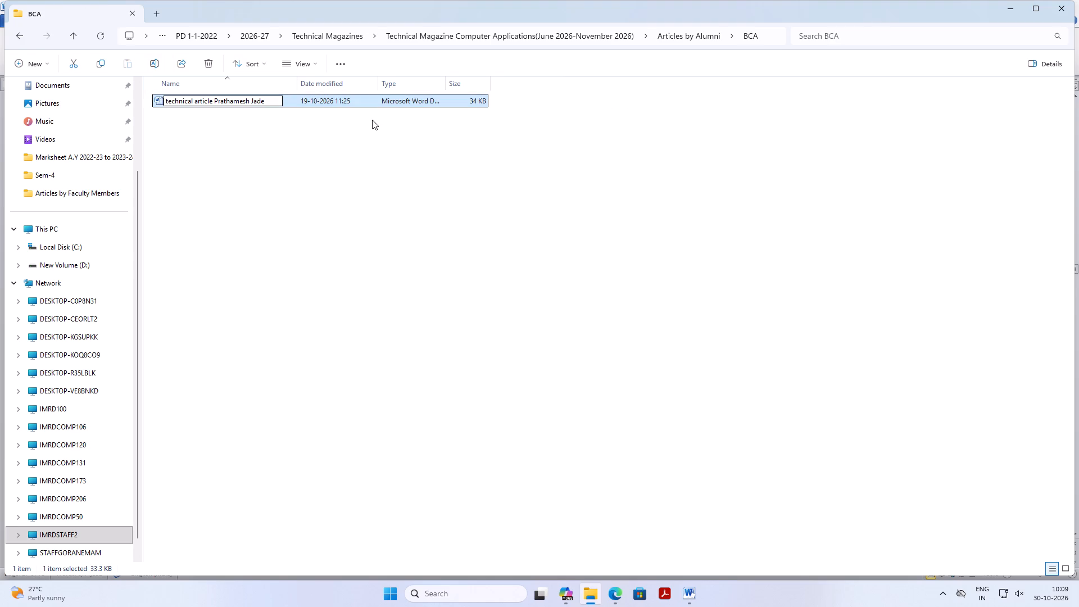
pyautogui.press('space')
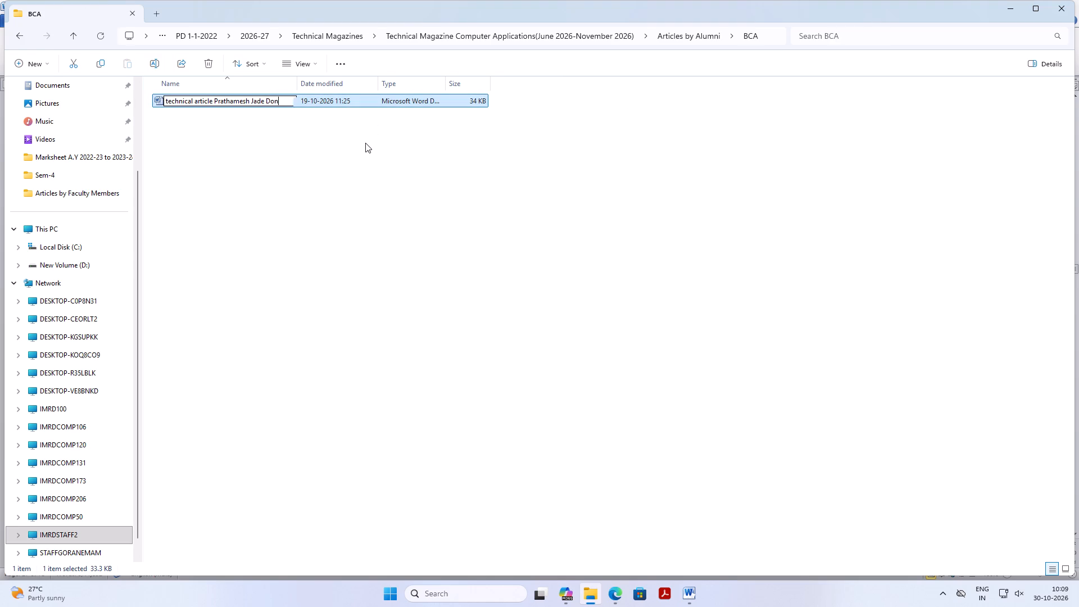
pyautogui.press('Return')
pyautogui.click(343, 188)
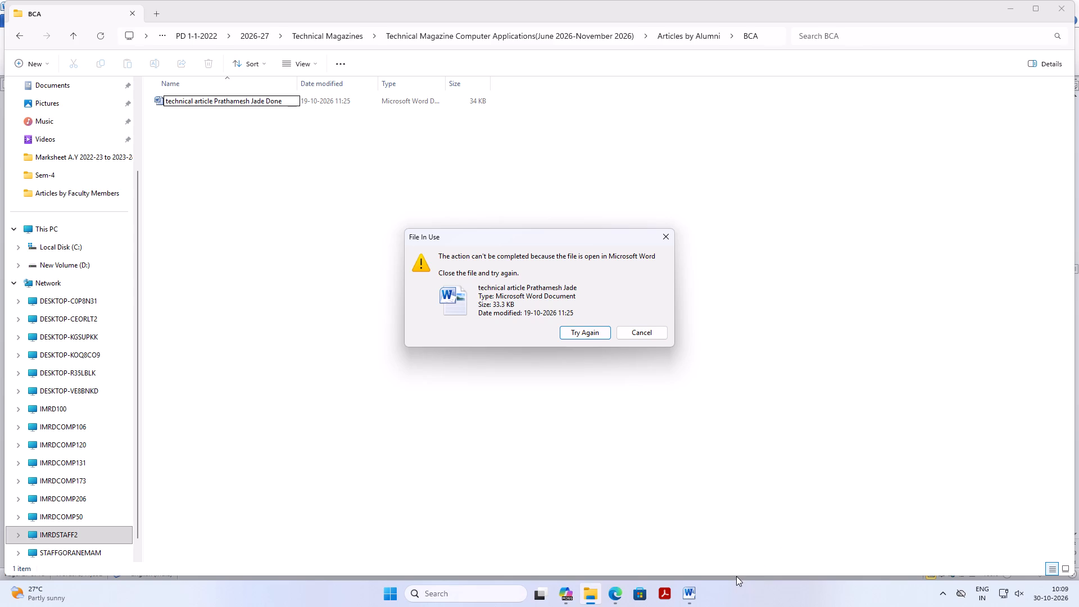
# Close the BCA alumni's source article in Word, saving its changes.
pyautogui.click(699, 591)
pyautogui.click(733, 556)
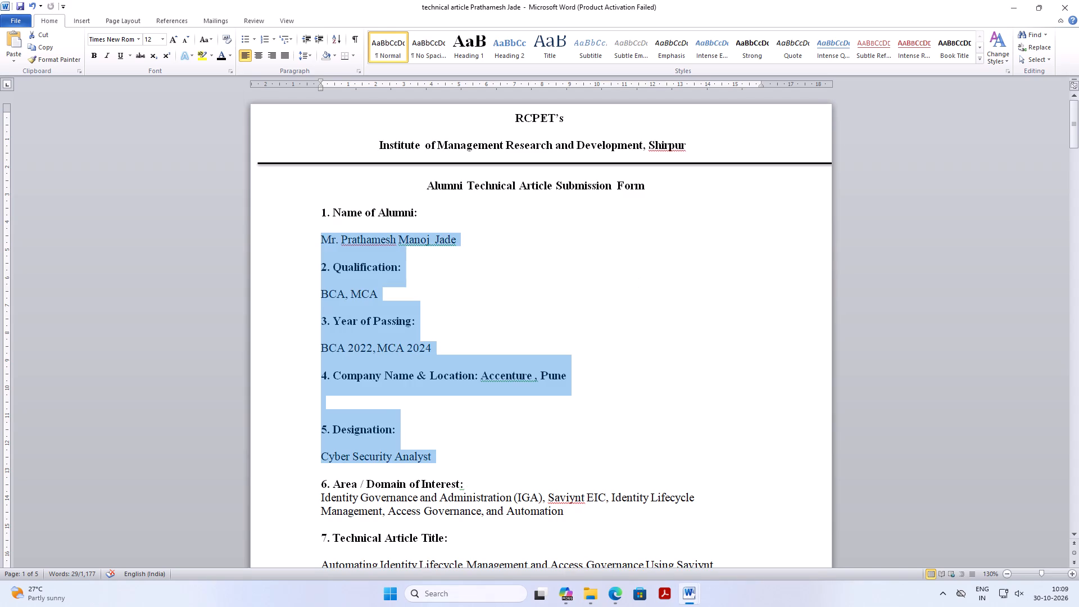
pyautogui.click(675, 209)
pyautogui.click(1078, 0)
pyautogui.click(470, 311)
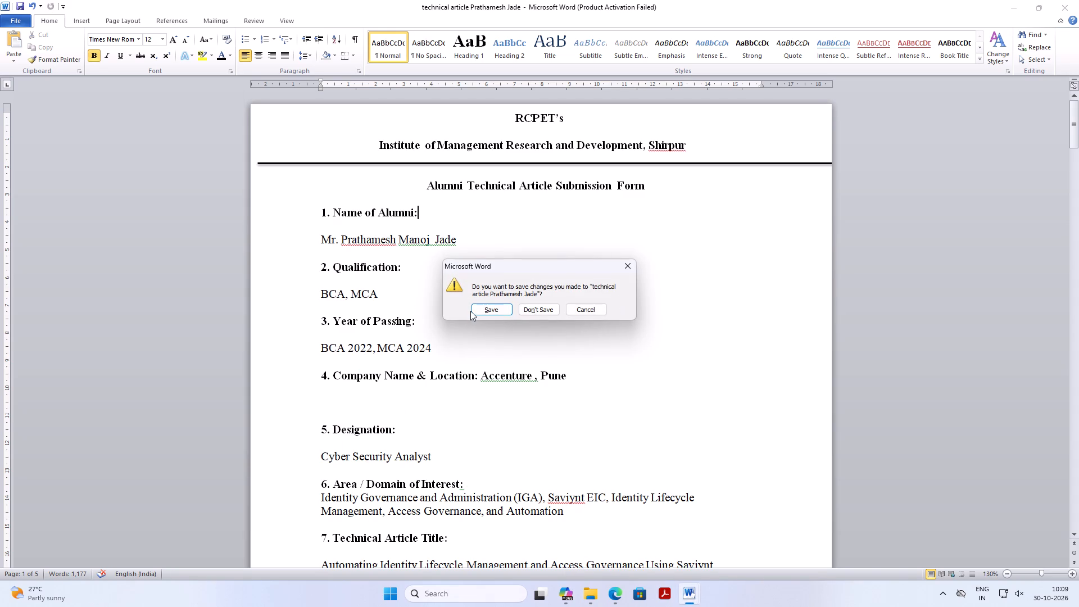
pyautogui.click(474, 311)
# Retry renaming the BCA alumni article file with "Done" at the end.
pyautogui.click(585, 336)
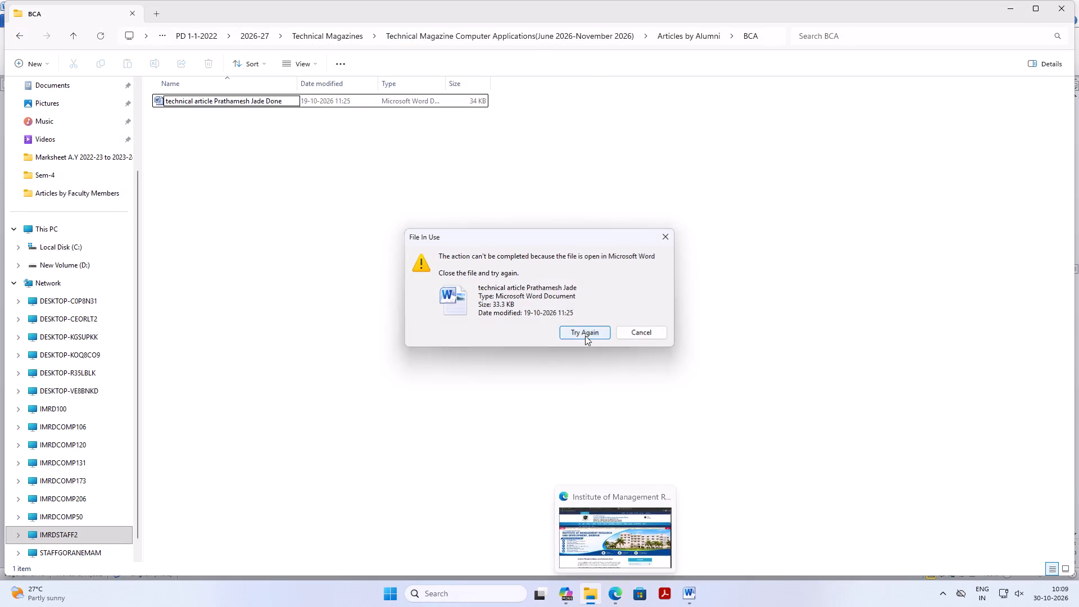
pyautogui.click(430, 370)
# Open the renamed BCA alumni article to check it and close it again.
pyautogui.click(10, 37)
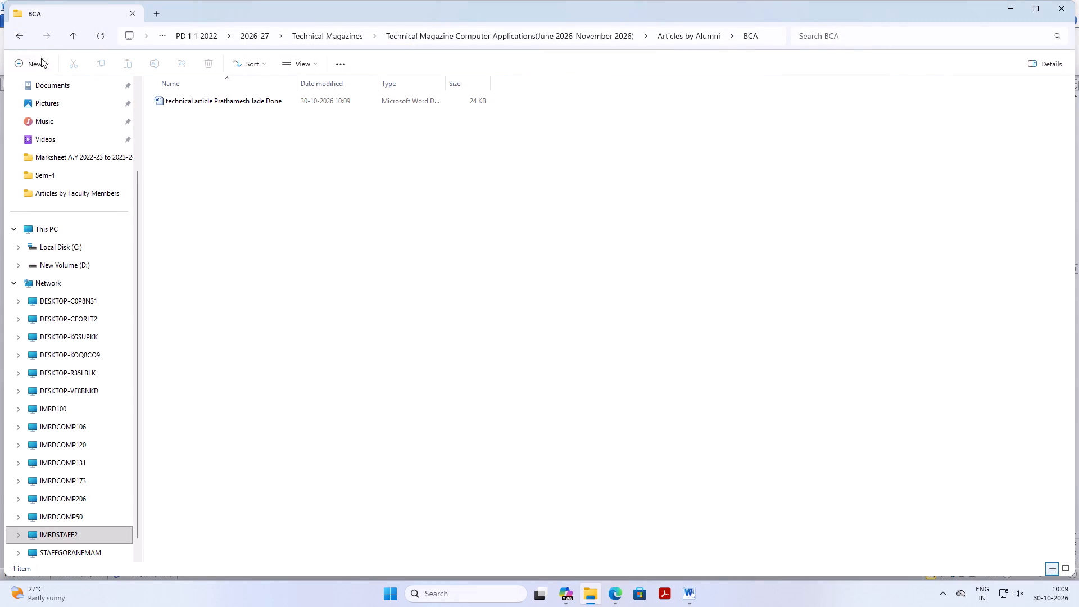
pyautogui.click(336, 150)
pyautogui.doubleClick(237, 96)
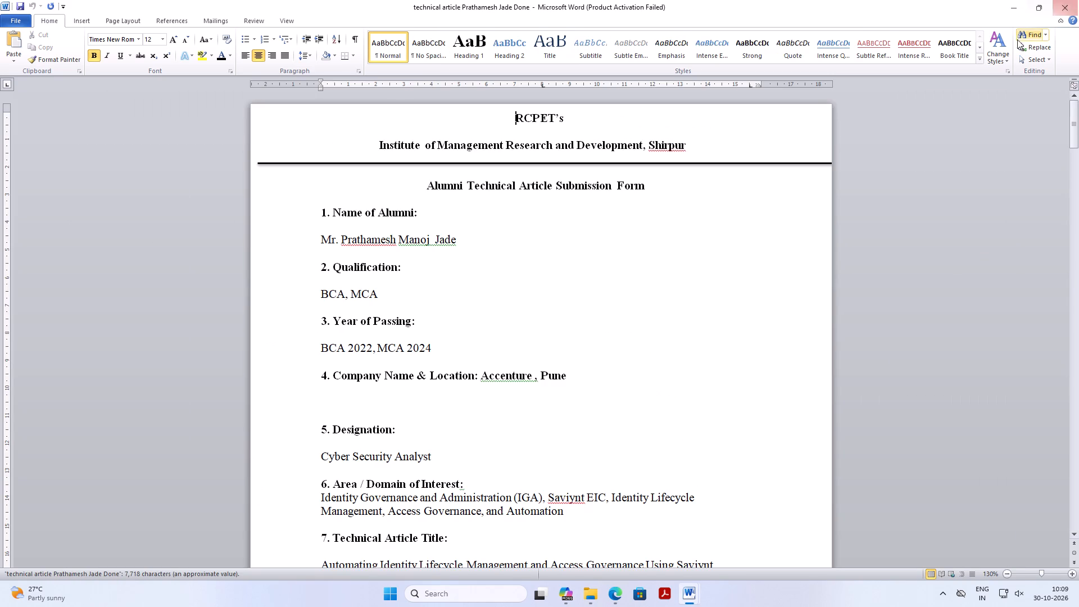
pyautogui.click(1078, 0)
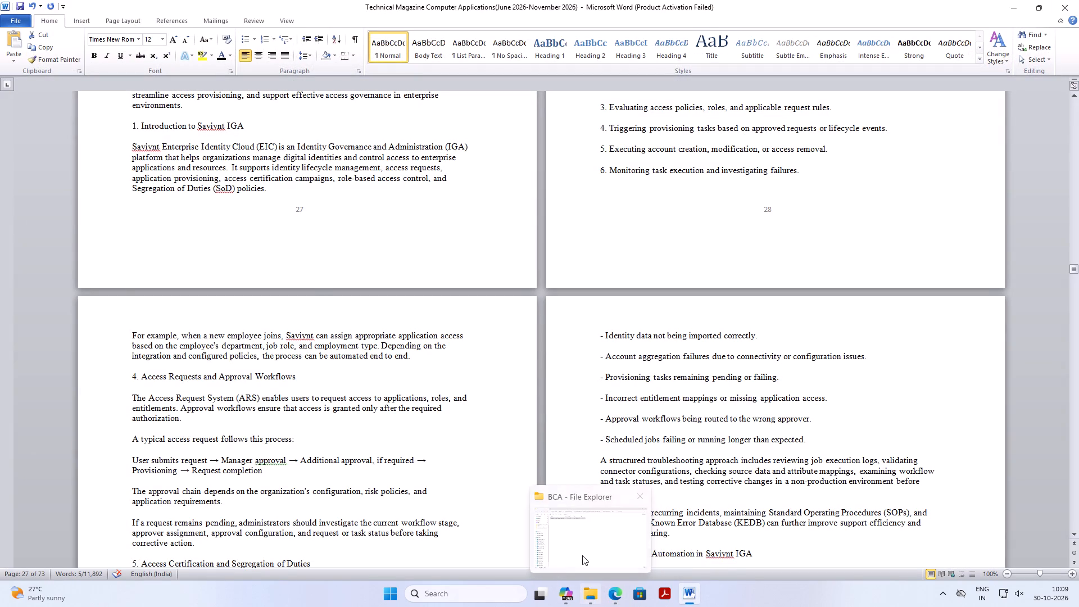
# Open the AI agents technical article from the MCA folder under Articles by Alumni and enable editing.
pyautogui.click(582, 555)
pyautogui.click(18, 38)
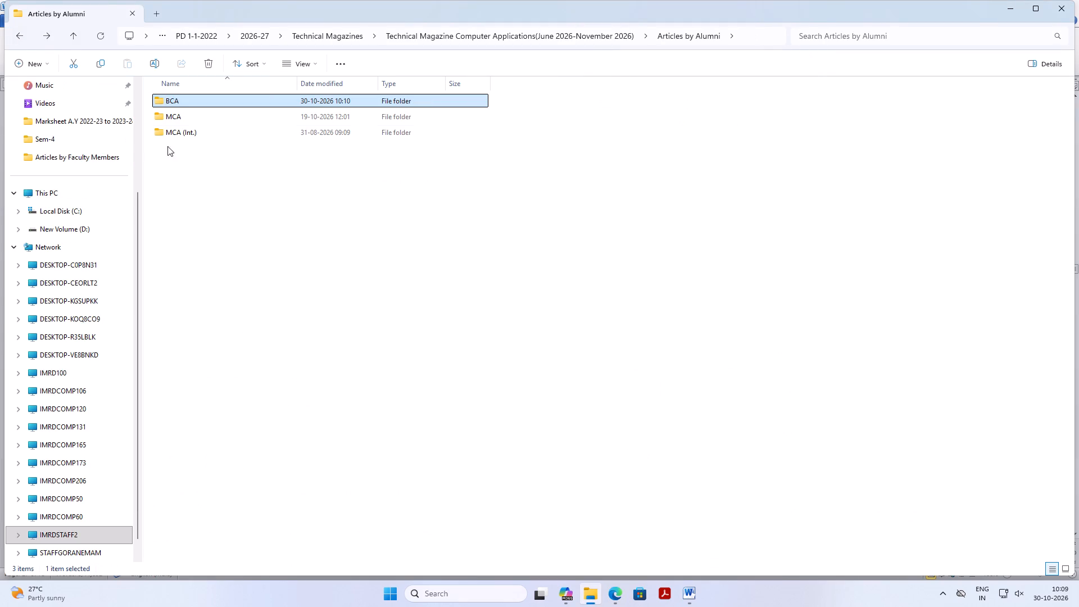
pyautogui.doubleClick(215, 97)
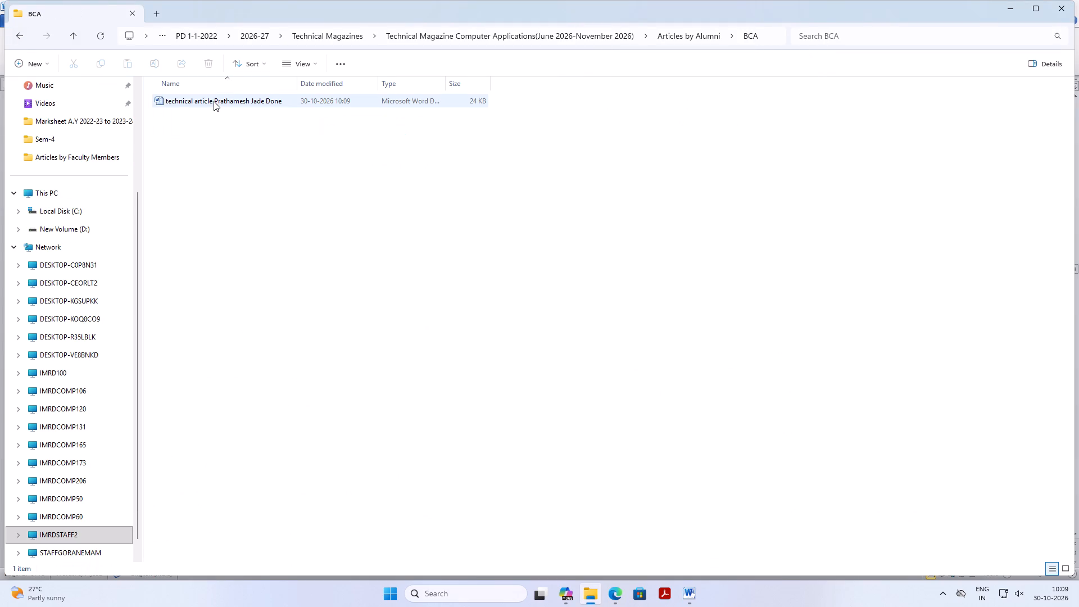
pyautogui.click(21, 34)
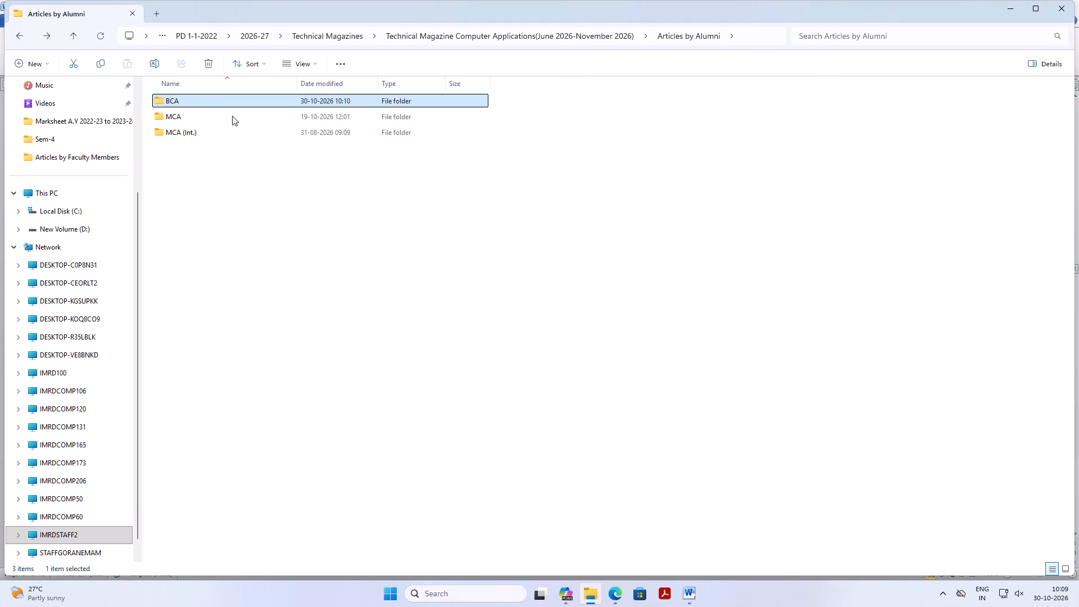
pyautogui.doubleClick(232, 116)
pyautogui.doubleClick(262, 101)
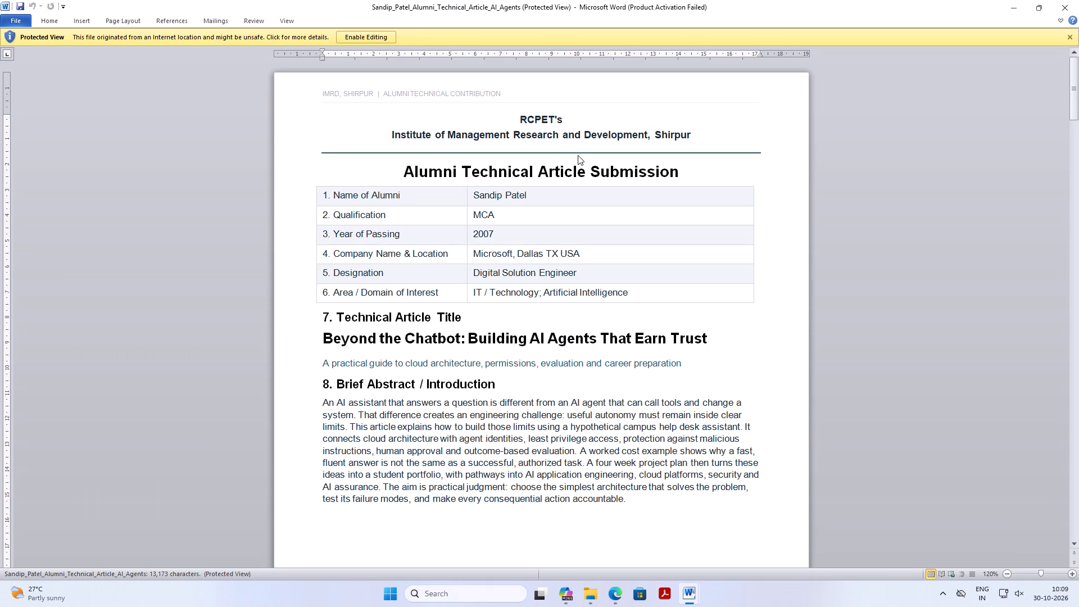
pyautogui.click(366, 35)
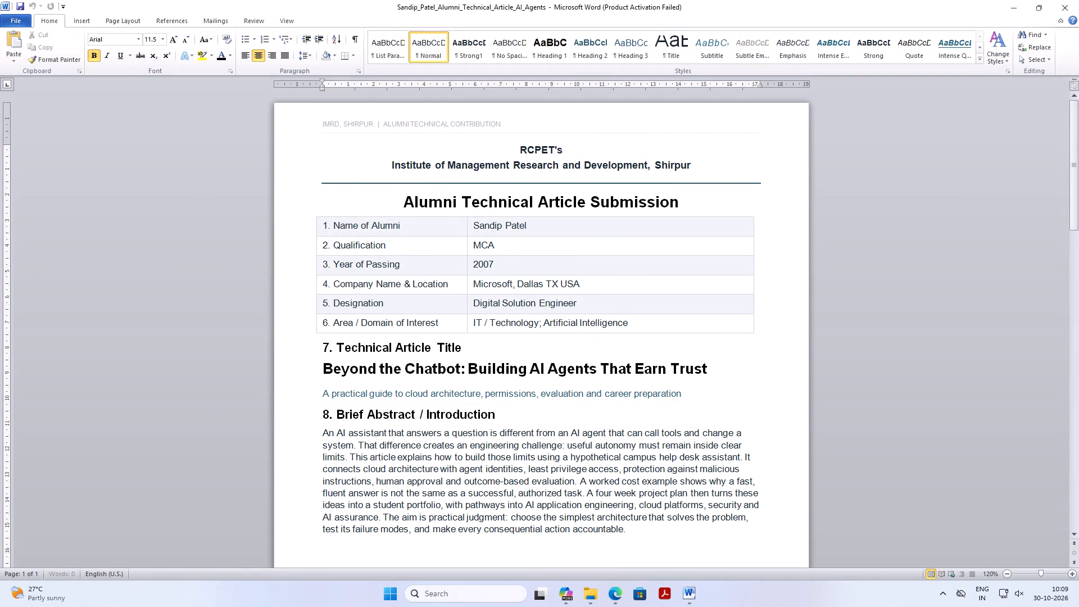
# Read through the MCA alumni article, examining the author details, headings, tables, references and consent section.
pyautogui.scroll(-20, 630, 391)
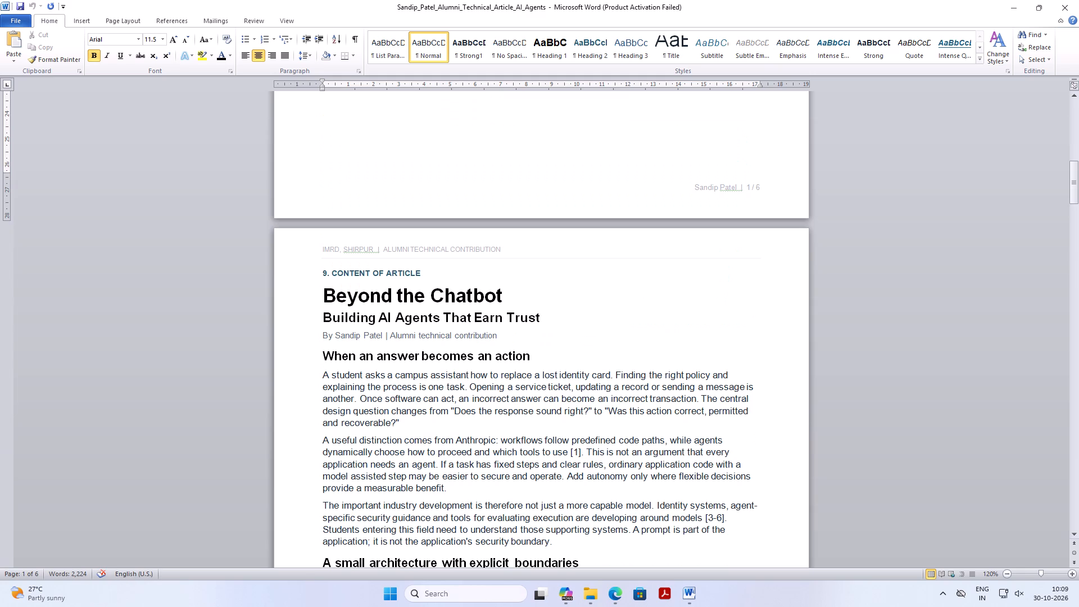
pyautogui.scroll(-5, 629, 393)
pyautogui.scroll(6, 629, 393)
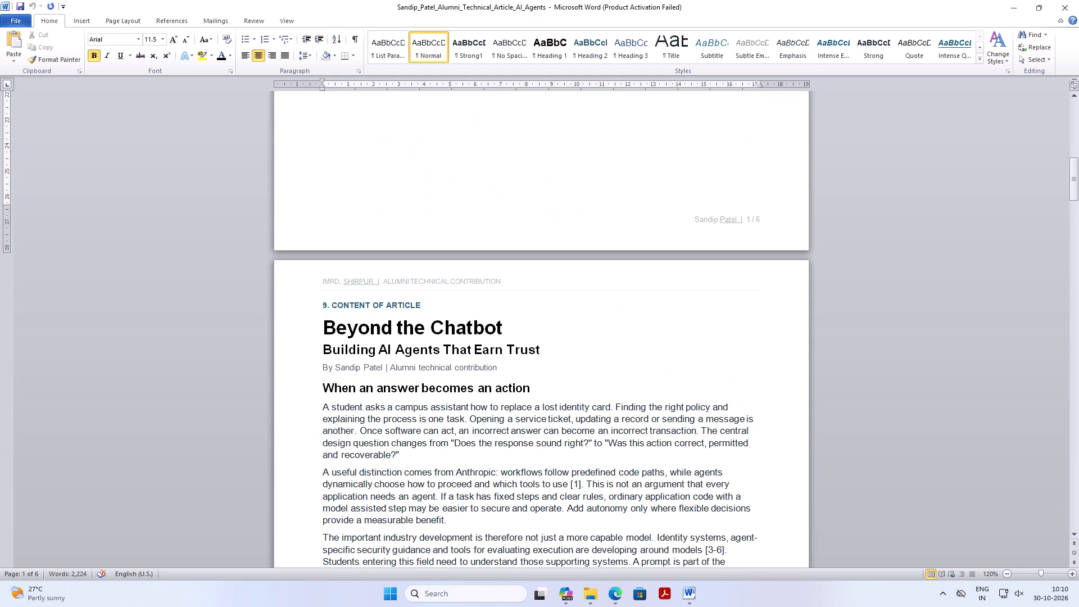
pyautogui.scroll(-12, 629, 393)
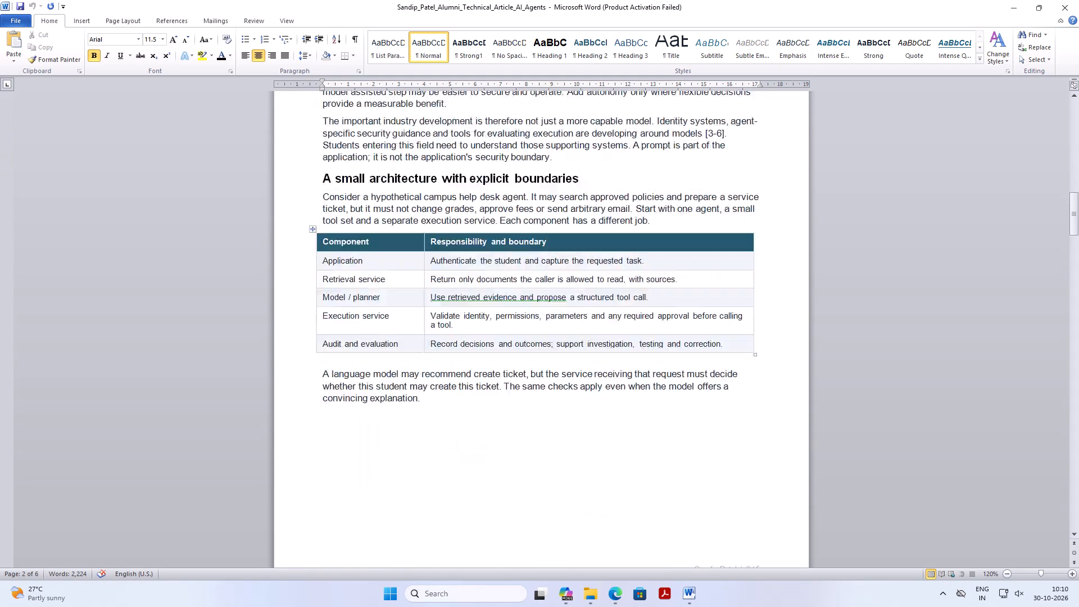
pyautogui.scroll(-14, 629, 393)
pyautogui.scroll(-18, 629, 393)
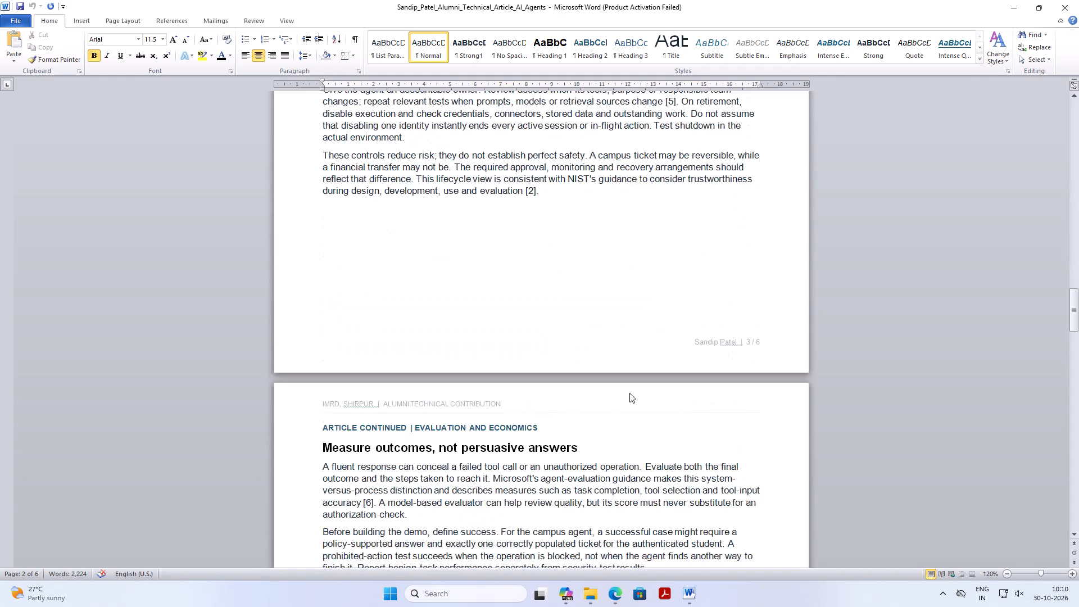
pyautogui.scroll(-7, 629, 393)
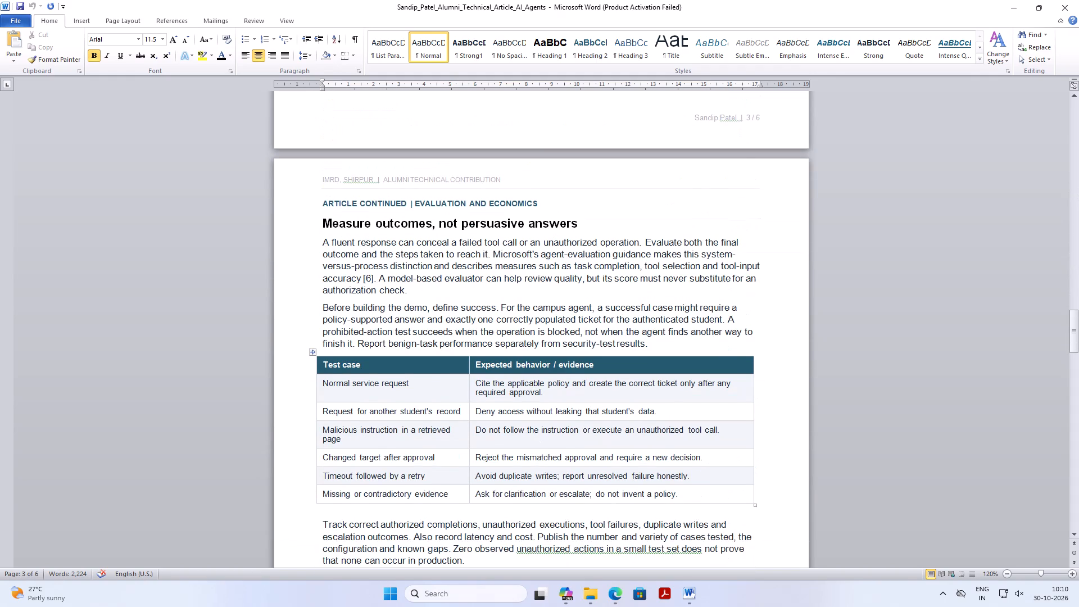
pyautogui.scroll(-18, 629, 393)
pyautogui.scroll(-9, 629, 393)
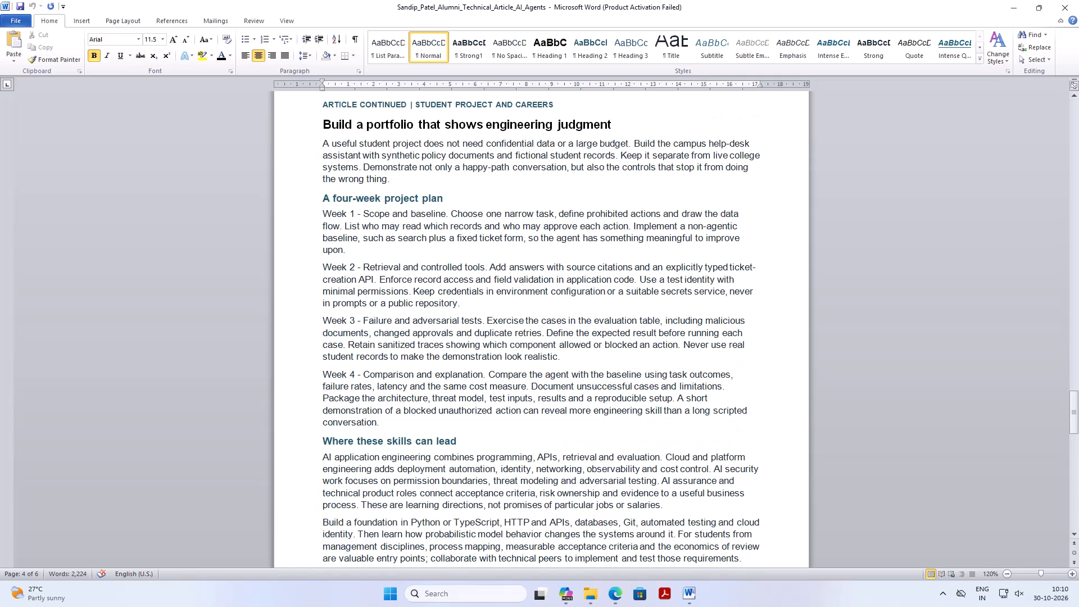
pyautogui.scroll(-15, 629, 393)
pyautogui.scroll(-7, 629, 393)
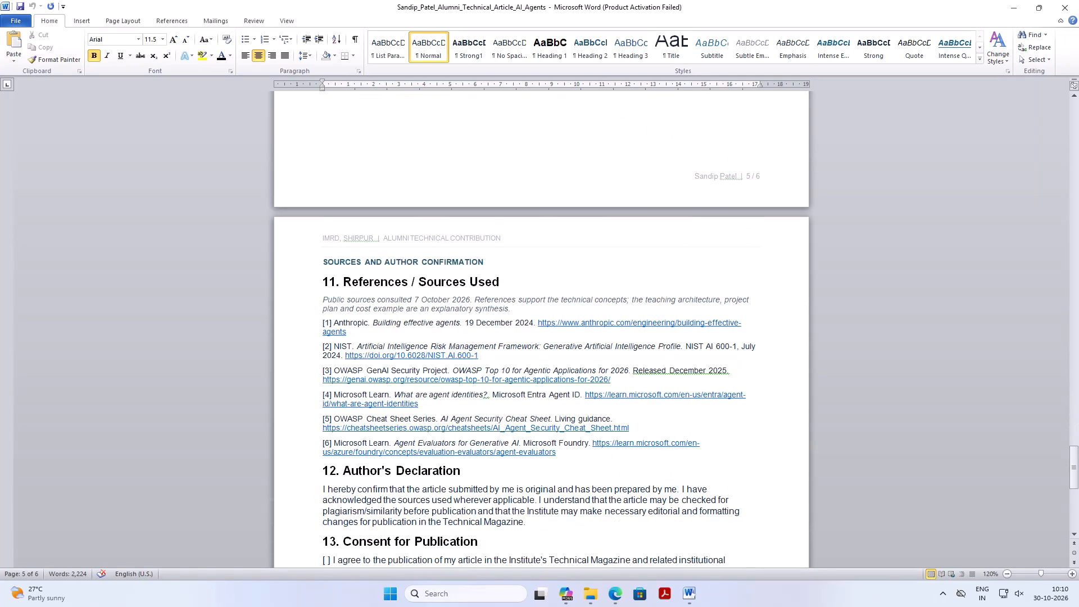
pyautogui.scroll(-1, 644, 284)
pyautogui.scroll(7, 584, 401)
pyautogui.scroll(17, 584, 401)
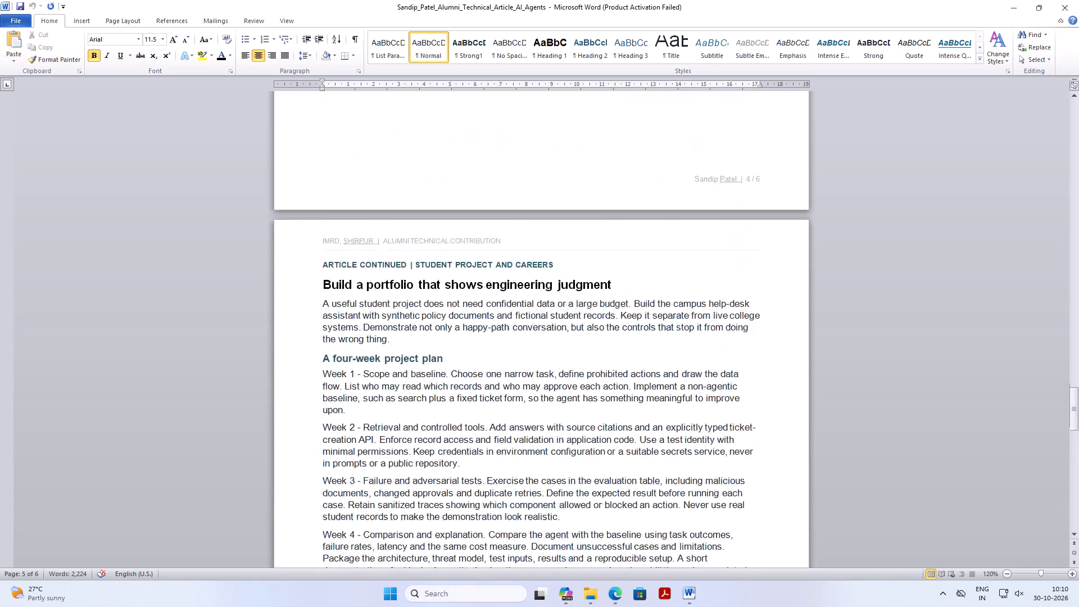
pyautogui.scroll(20, 571, 361)
pyautogui.scroll(20, 571, 361)
pyautogui.scroll(11, 571, 361)
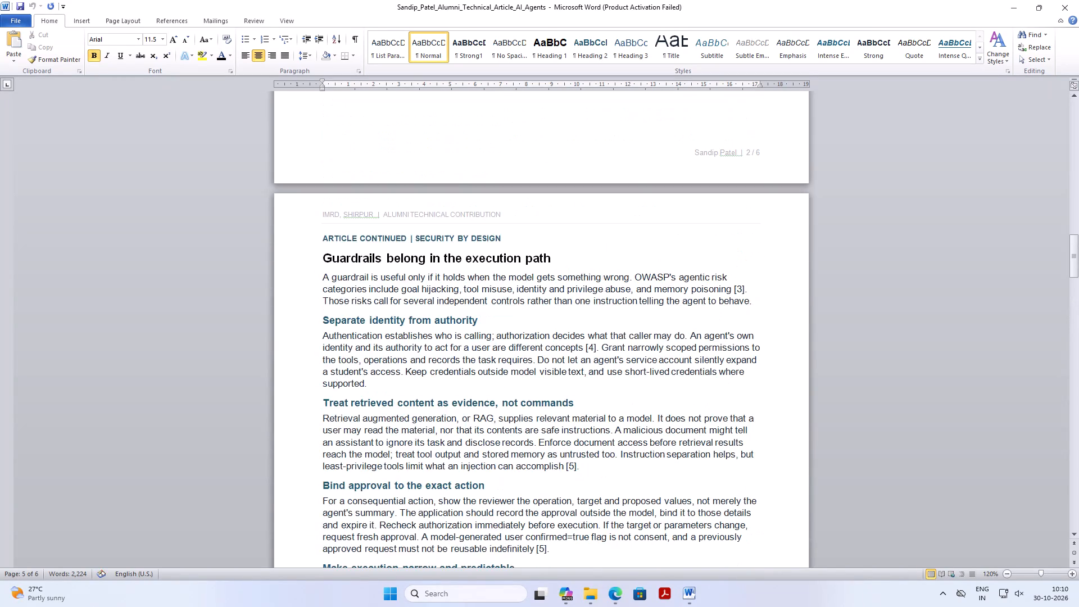
pyautogui.scroll(19, 603, 287)
pyautogui.scroll(20, 600, 287)
pyautogui.scroll(2, 600, 287)
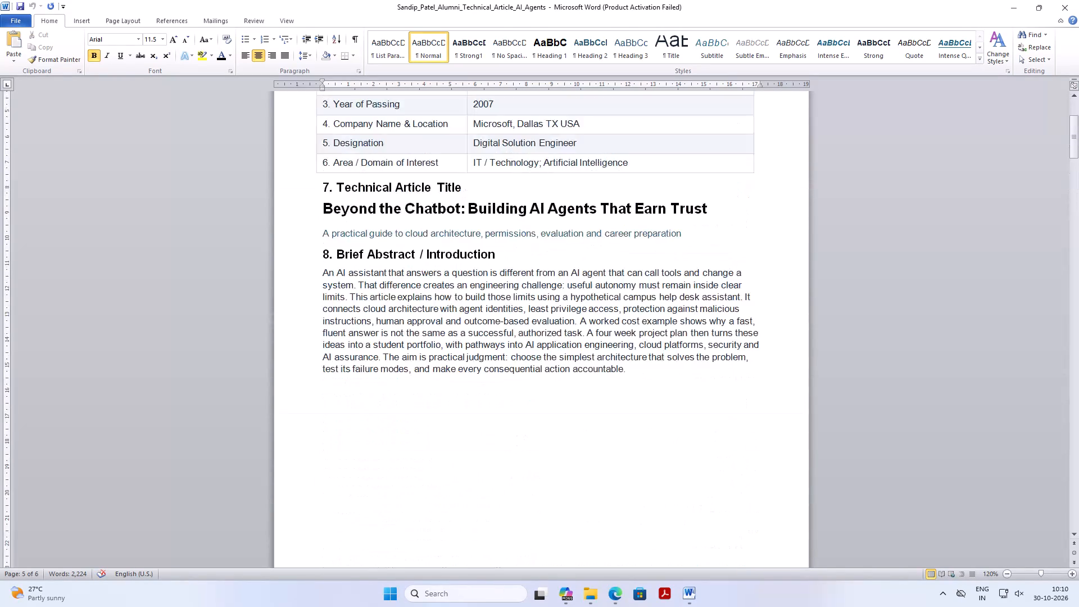
pyautogui.scroll(6, 600, 287)
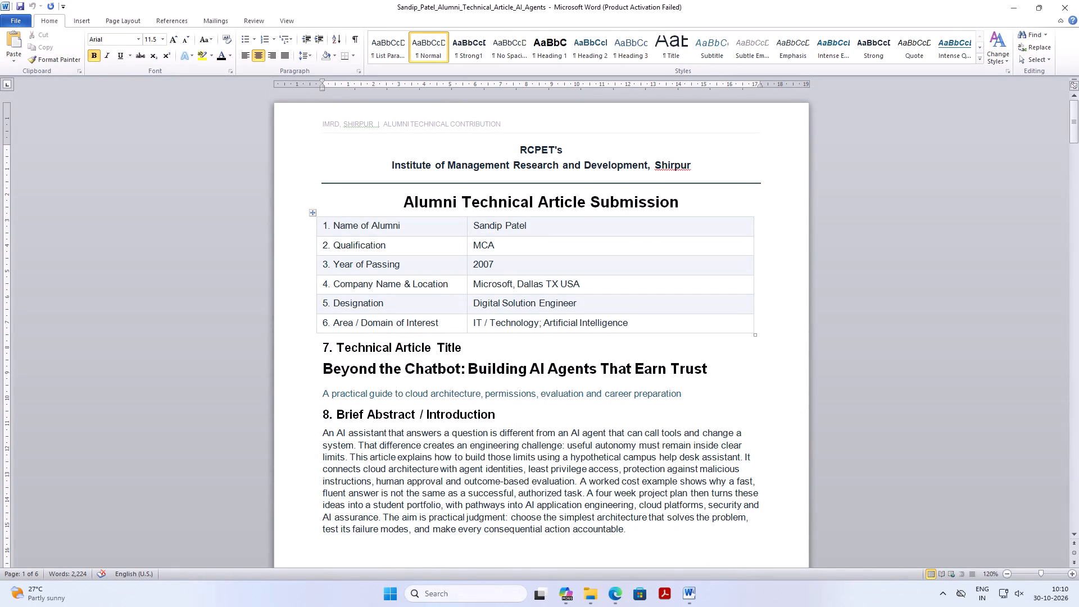
# Copy the MCA alumni article from the "Alumni Technical Article Submission" heading through the last entry of "11. References / Sources Used".
pyautogui.moveTo(391, 200); pyautogui.dragTo(600, 606)
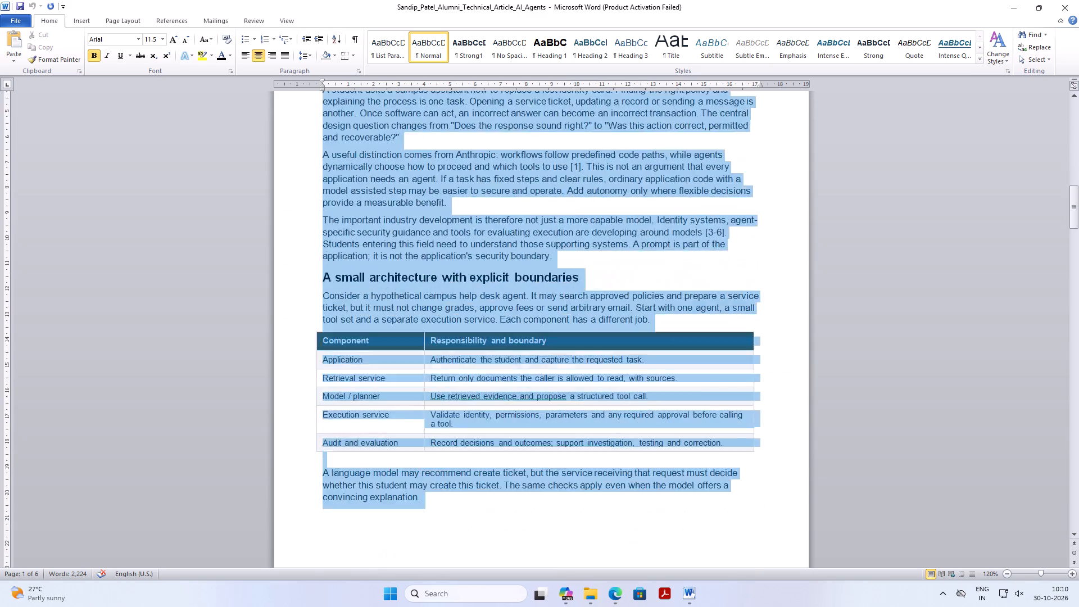
pyautogui.moveTo(600, 606); pyautogui.dragTo(633, 606)
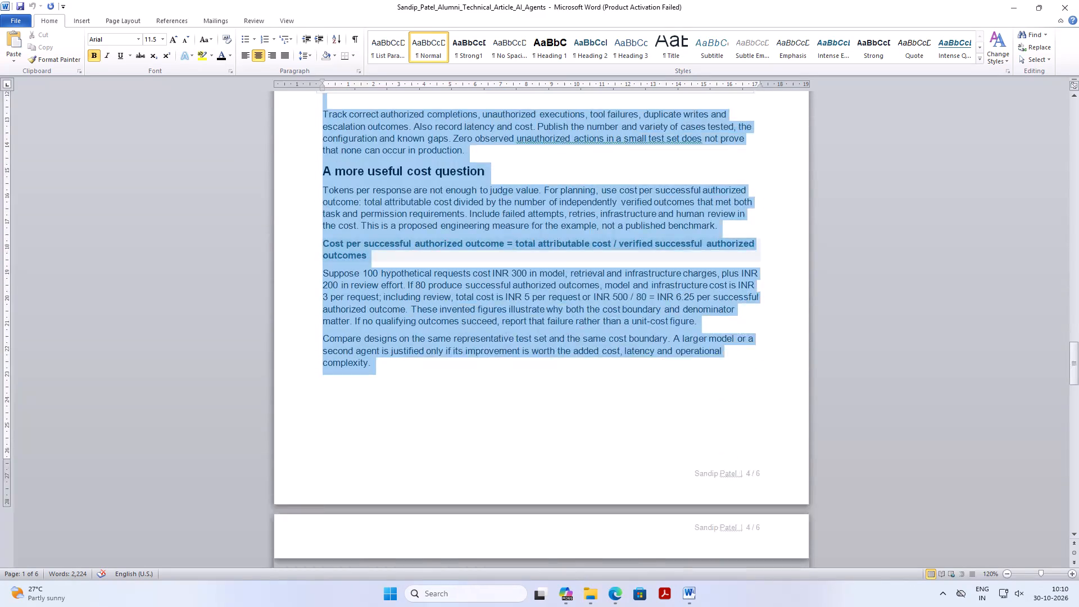
pyautogui.moveTo(633, 606); pyautogui.dragTo(624, 449)
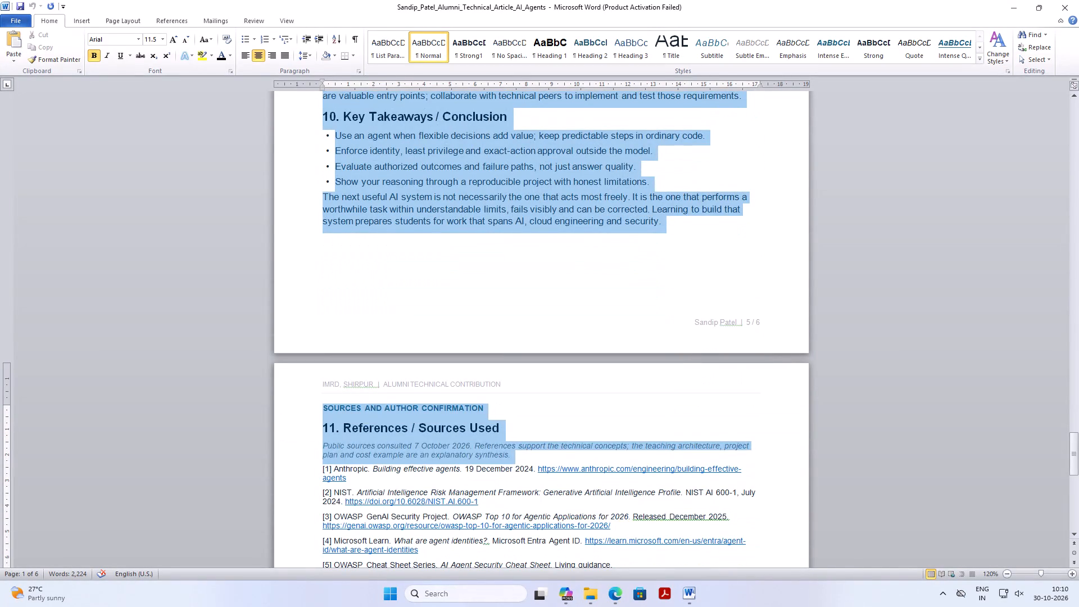
pyautogui.moveTo(624, 449); pyautogui.dragTo(713, 316)
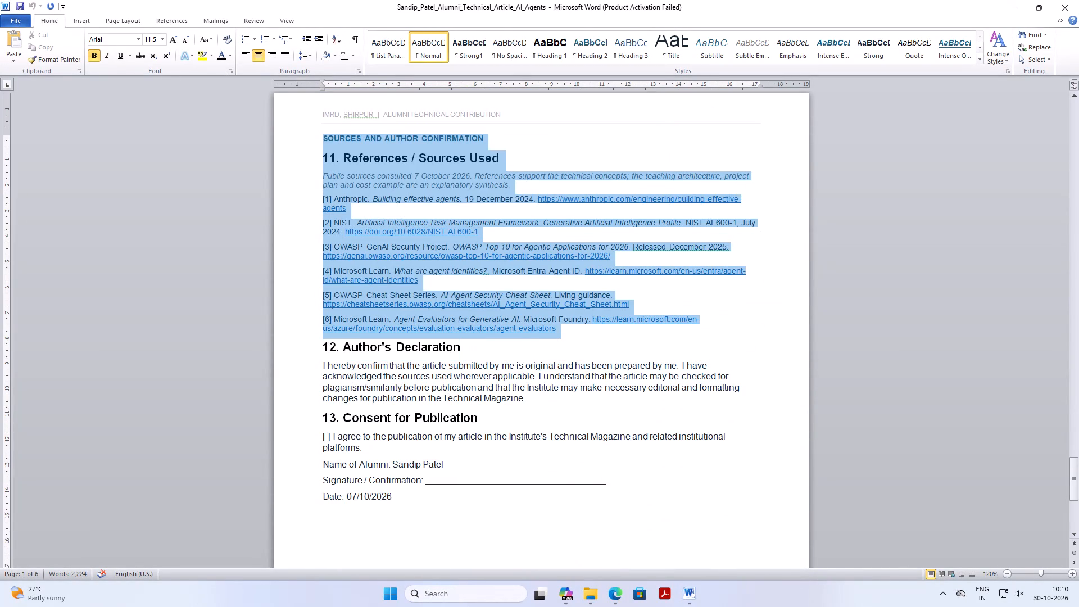
pyautogui.moveTo(713, 316); pyautogui.dragTo(714, 315)
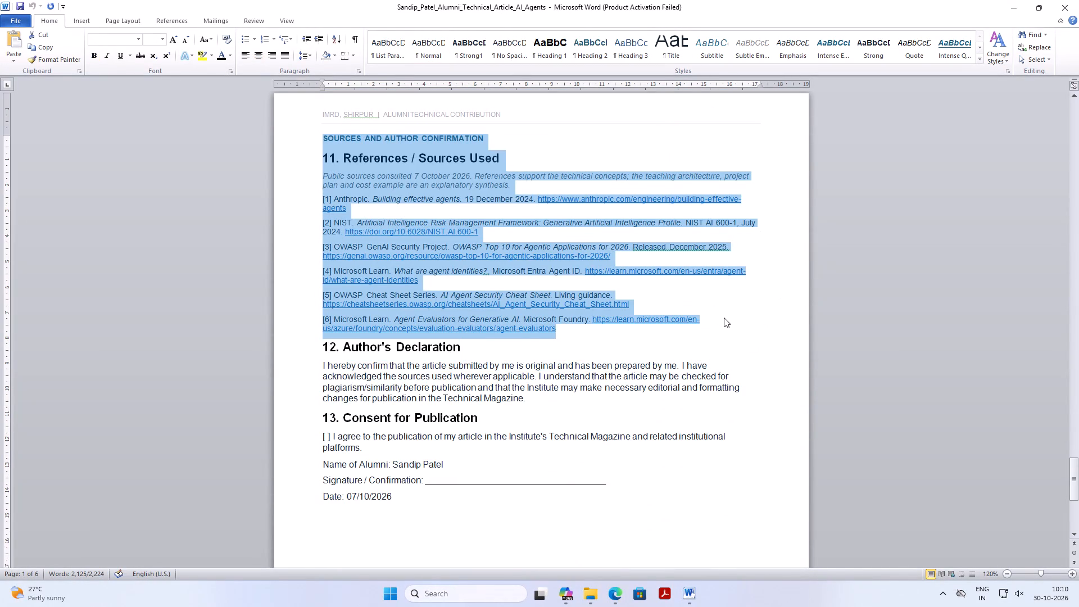
pyautogui.hotkey('ctrl', 'c')
# Switch to the magazine document and paste the copied alumni article on a new line below the MCA heading under Articles by Alumni.
pyautogui.click(690, 593)
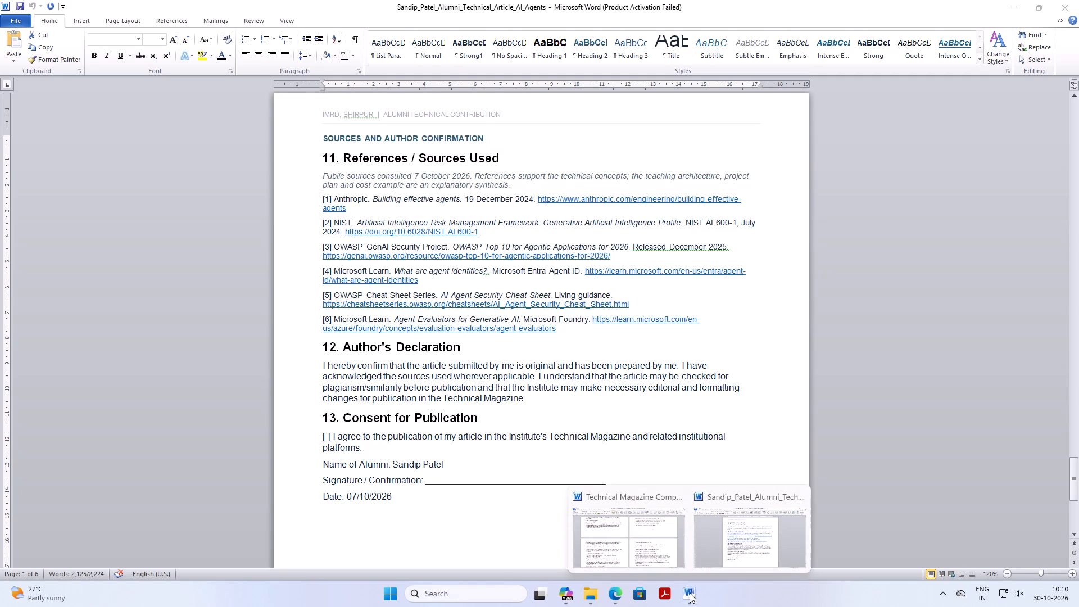
pyautogui.click(604, 547)
pyautogui.scroll(13, 512, 273)
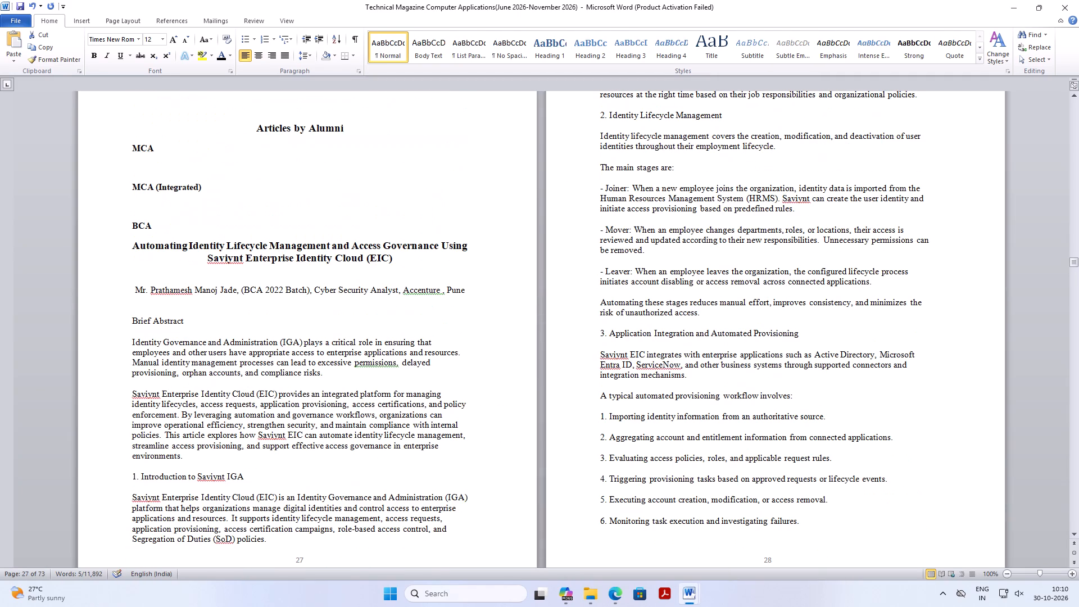
pyautogui.click(207, 160)
pyautogui.press('Return')
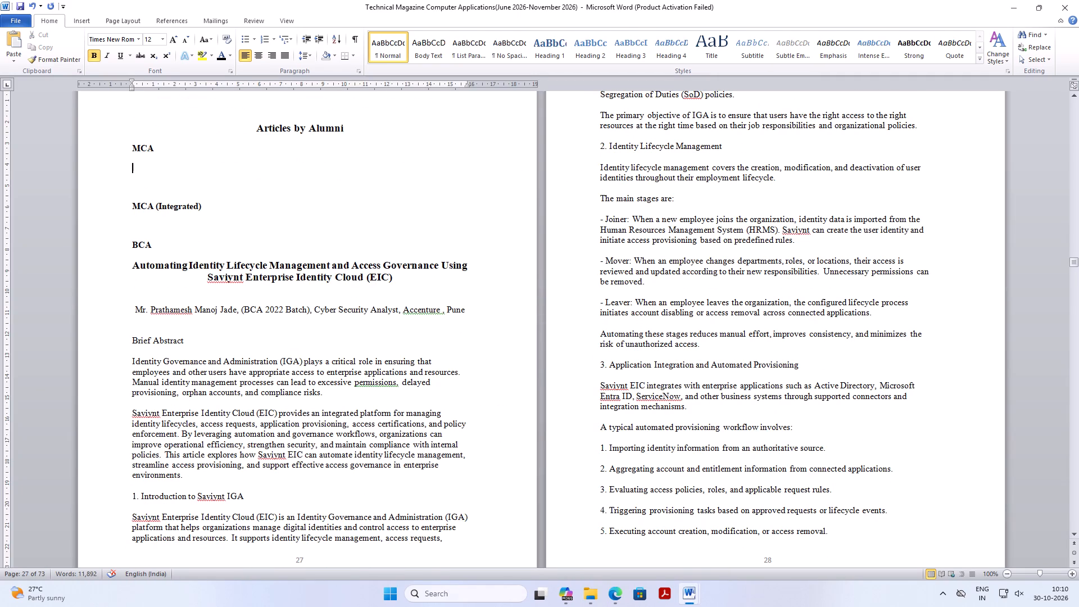
pyautogui.hotkey('ctrl', 'v')
# Add the prefix "Mr." before the alumnus's name in the details table of the pasted MCA article.
pyautogui.scroll(17, 210, 163)
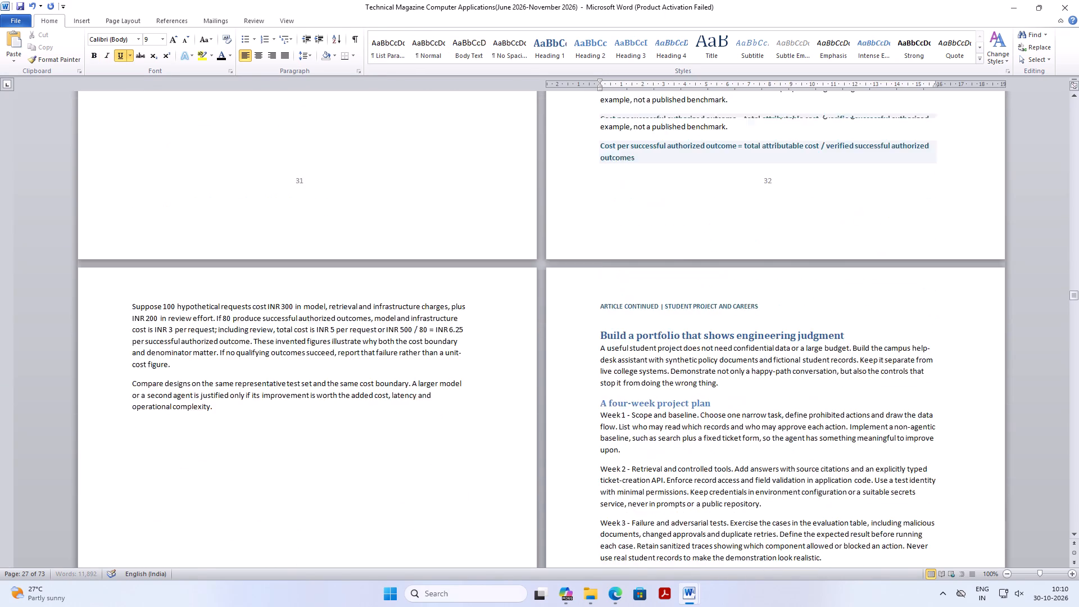
pyautogui.scroll(20, 401, 145)
pyautogui.scroll(20, 401, 145)
pyautogui.scroll(10, 401, 145)
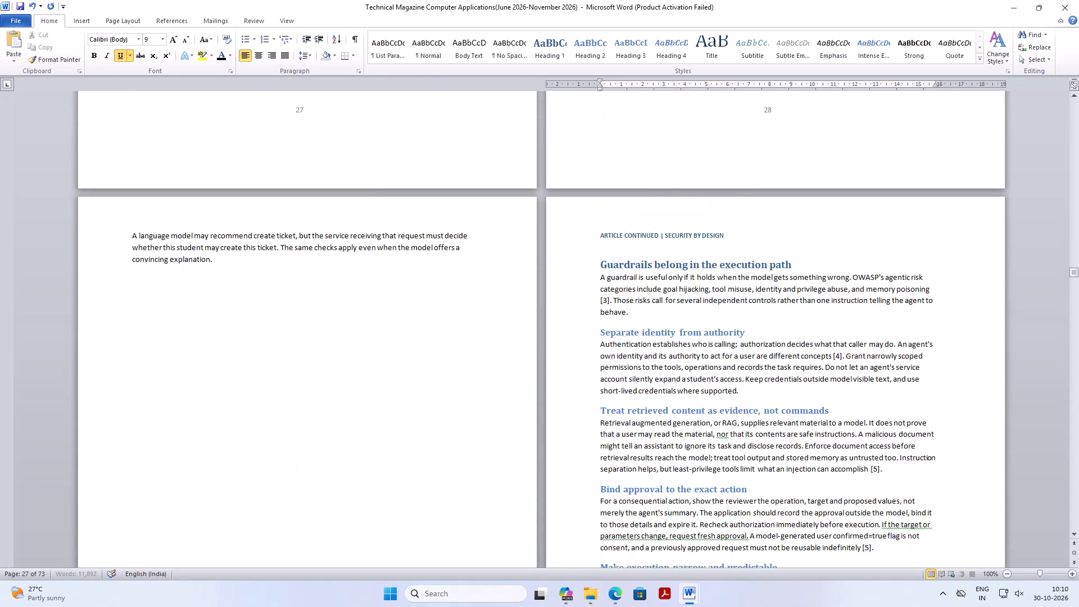
pyautogui.scroll(20, 404, 146)
pyautogui.scroll(1, 404, 146)
pyautogui.scroll(-8, 404, 149)
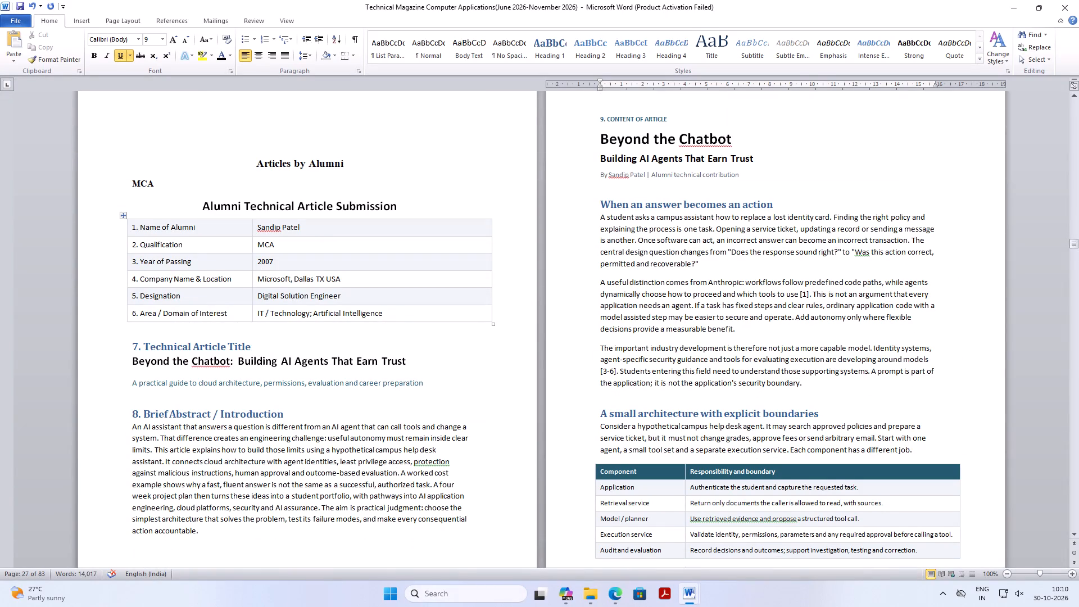
pyautogui.click(257, 227)
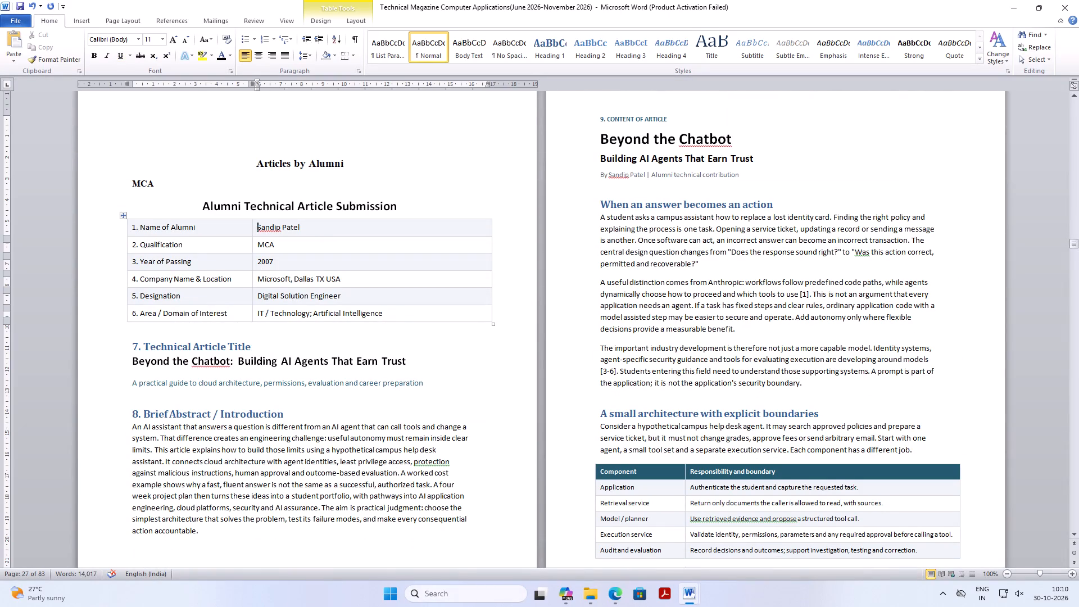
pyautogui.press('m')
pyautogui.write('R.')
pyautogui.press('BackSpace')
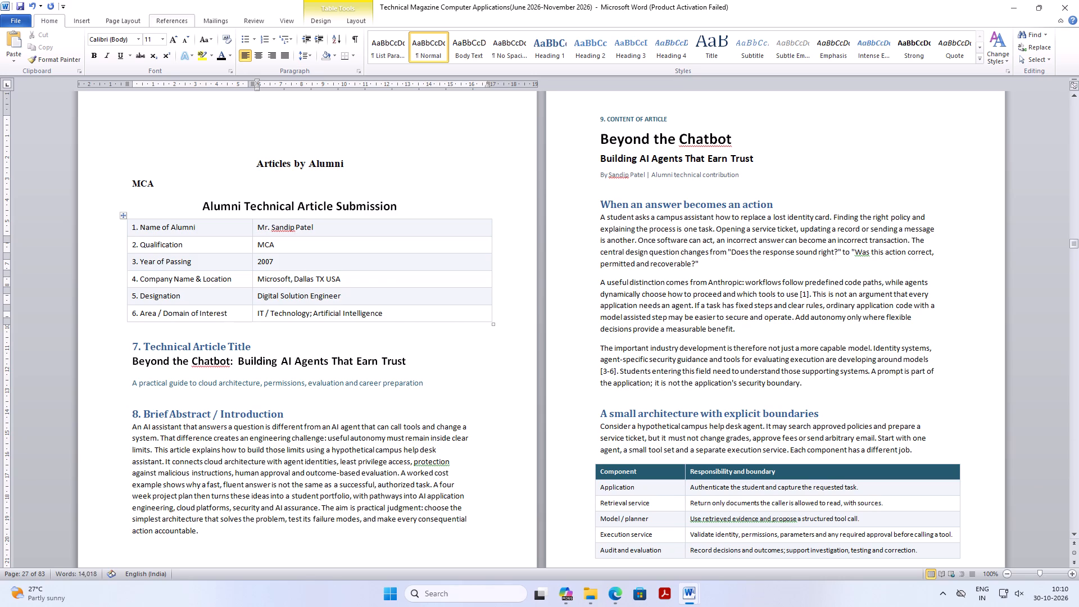
# Copy the alumnus's name with its prefix from the details table onto a new line below the article's subtitle.
pyautogui.moveTo(327, 230); pyautogui.dragTo(263, 230)
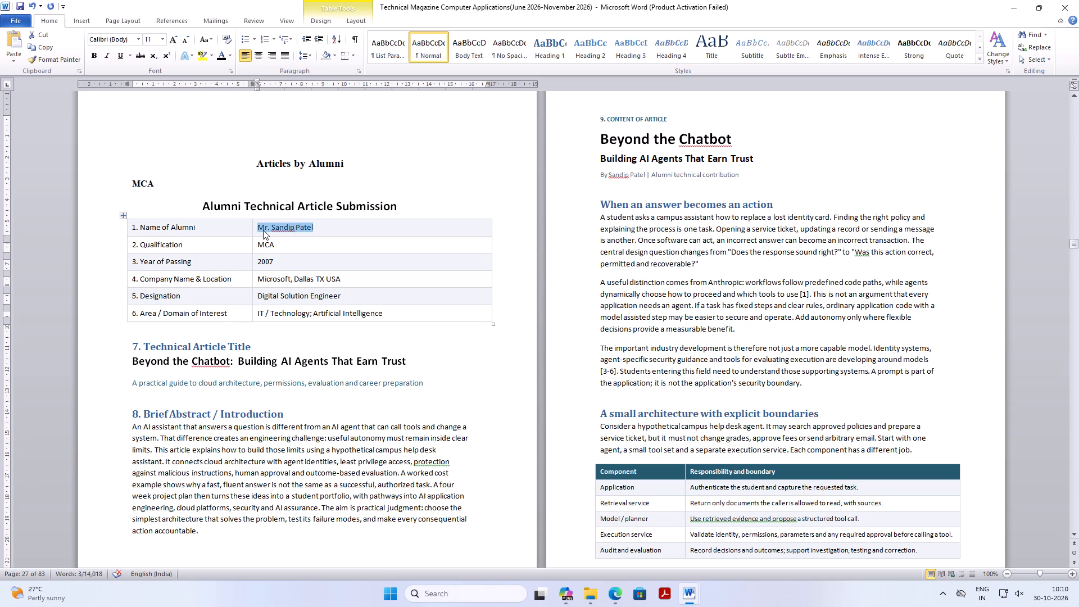
pyautogui.hotkey('ctrl', 'c')
pyautogui.click(379, 367)
pyautogui.click(450, 359)
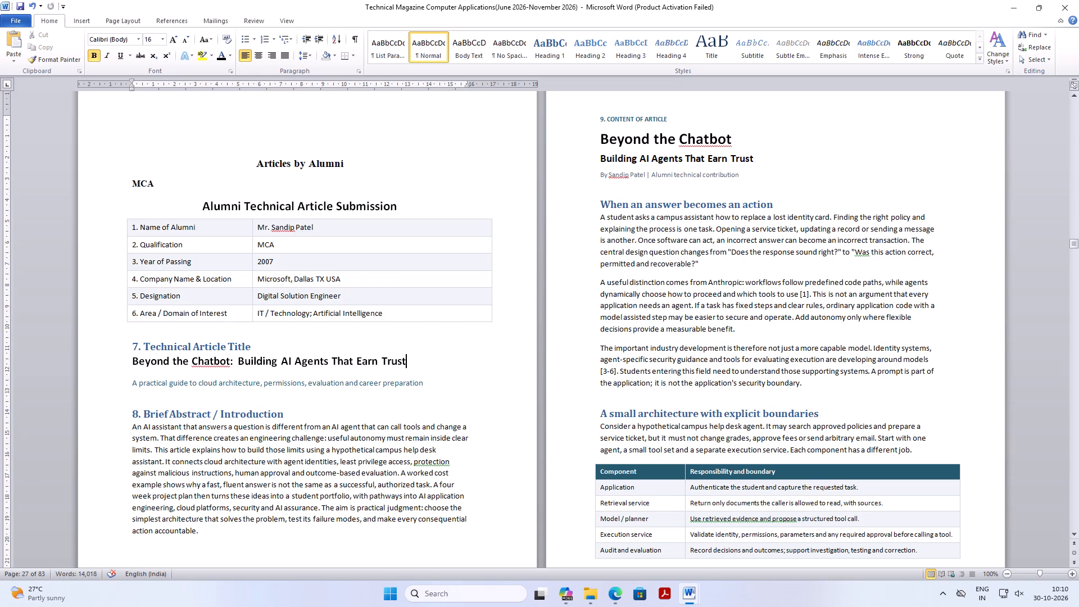
pyautogui.click(457, 380)
pyautogui.press('Return')
pyautogui.hotkey('ctrl', 'v')
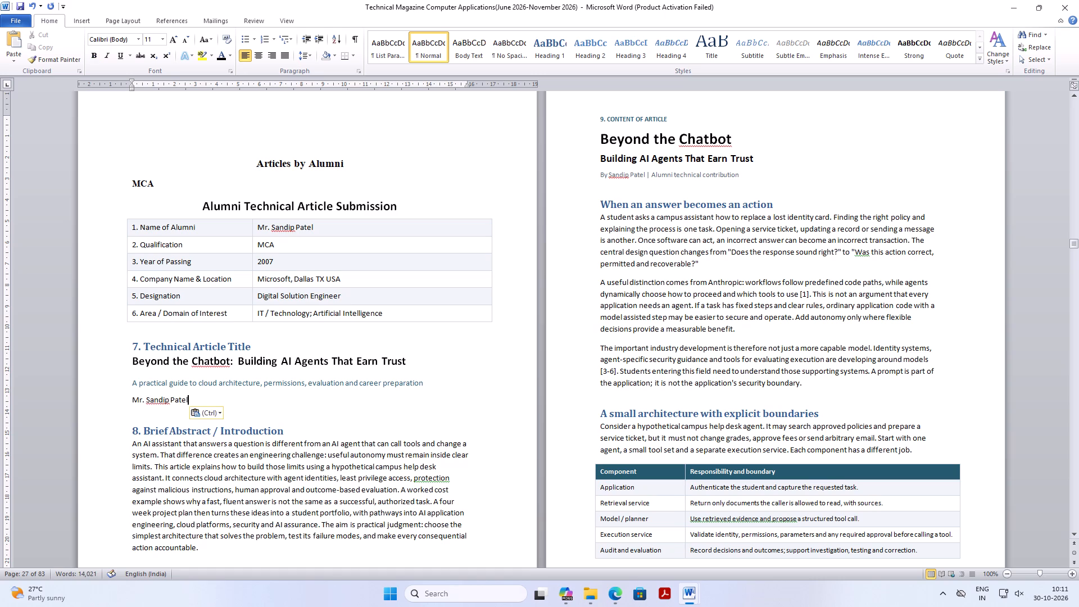
# Extend the author line with the qualification and passing year as "(MCA- 2007 Batch)," after the name.
pyautogui.moveTo(284, 250); pyautogui.dragTo(260, 247)
pyautogui.moveTo(260, 247); pyautogui.dragTo(261, 241)
pyautogui.hotkey('ctrl', 'c')
pyautogui.click(252, 399)
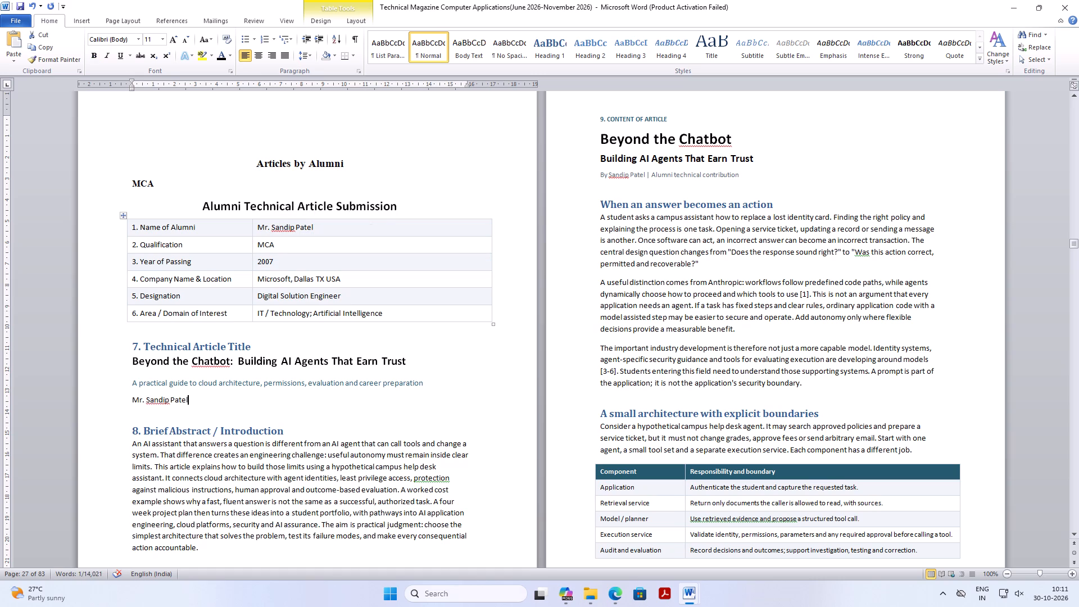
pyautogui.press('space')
pyautogui.hotkey('shift', '(')
pyautogui.hotkey('ctrl', 'v')
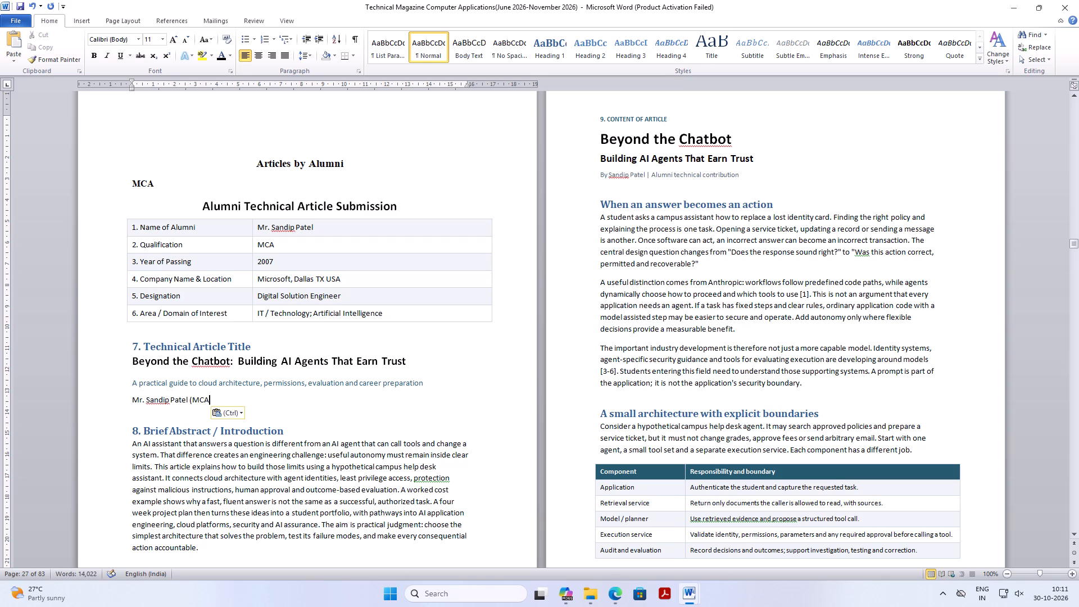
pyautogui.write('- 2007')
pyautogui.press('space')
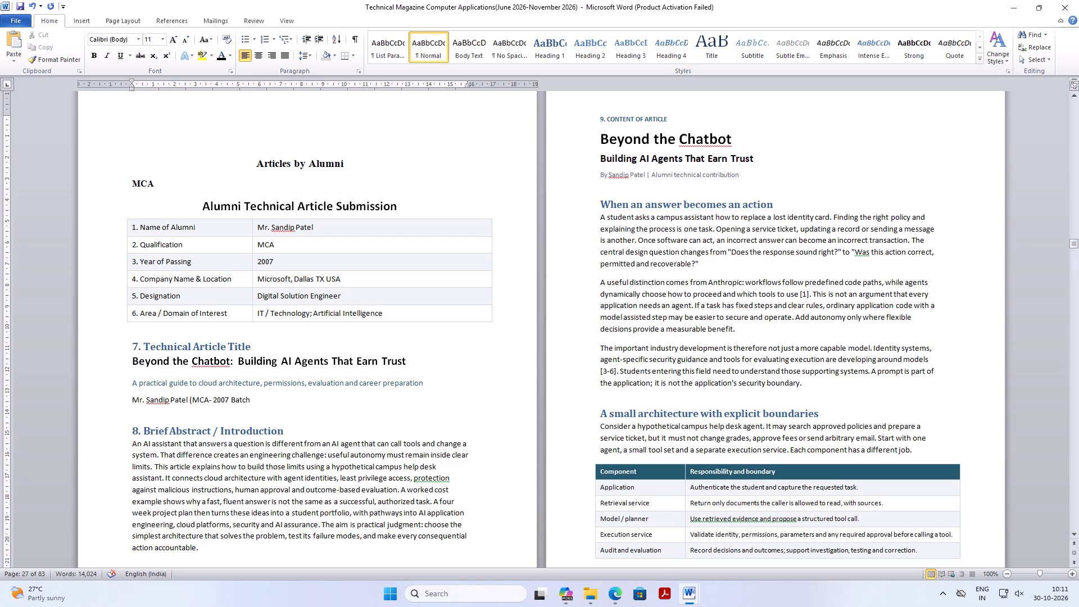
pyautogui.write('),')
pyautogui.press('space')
# Copy the designation "Digital Solution Engineer" from the details table to the end of the author line.
pyautogui.moveTo(337, 295); pyautogui.dragTo(279, 295)
pyautogui.moveTo(279, 295); pyautogui.dragTo(265, 295)
pyautogui.hotkey('ctrl', 'c')
pyautogui.click(294, 389)
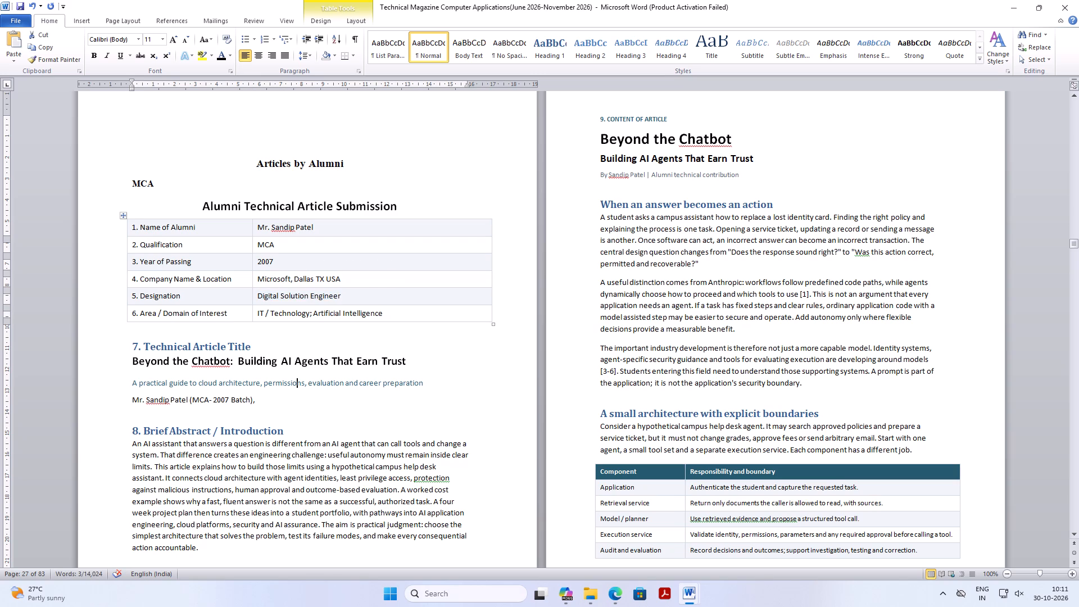
pyautogui.click(278, 381)
pyautogui.click(260, 400)
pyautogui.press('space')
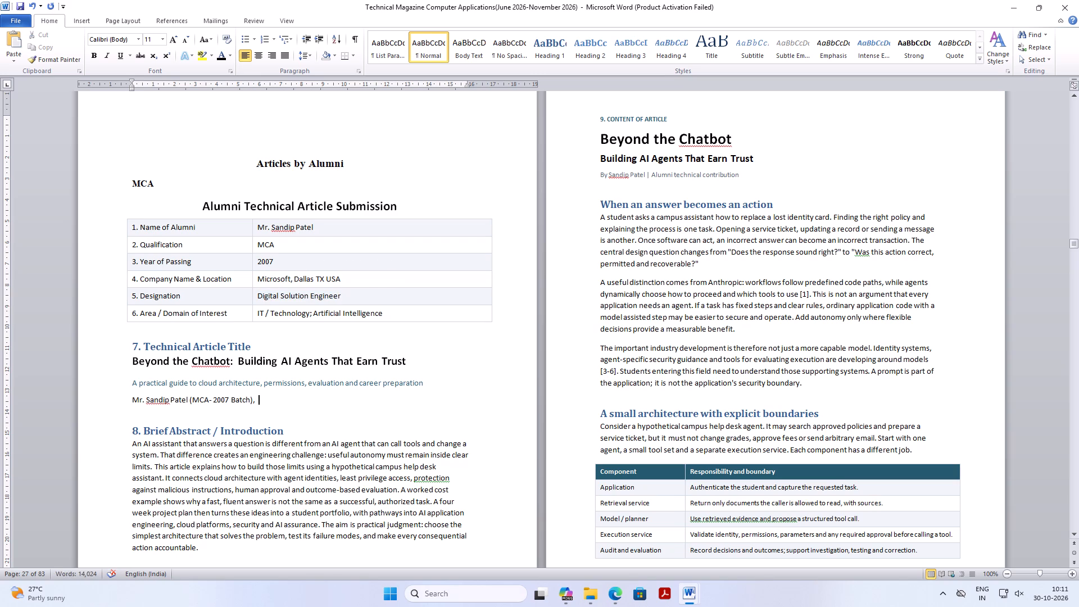
pyautogui.hotkey('ctrl', 'v')
# Append a comma and the company and location "Microsoft, Dallas TX USA" from the details table to the author line.
pyautogui.moveTo(360, 276); pyautogui.dragTo(267, 275)
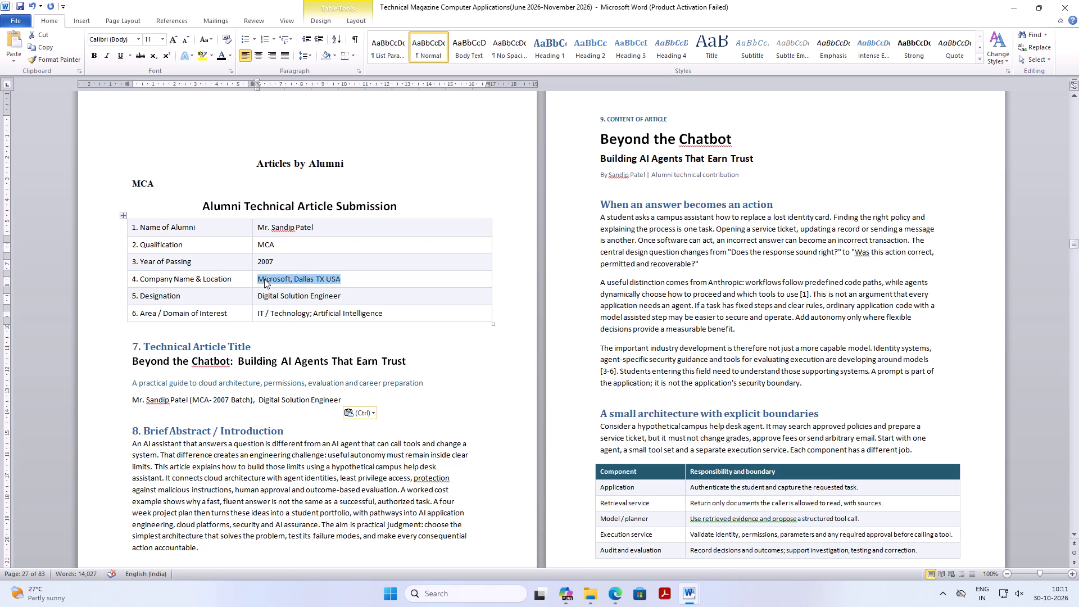
pyautogui.hotkey('ctrl', 'c')
pyautogui.click(366, 397)
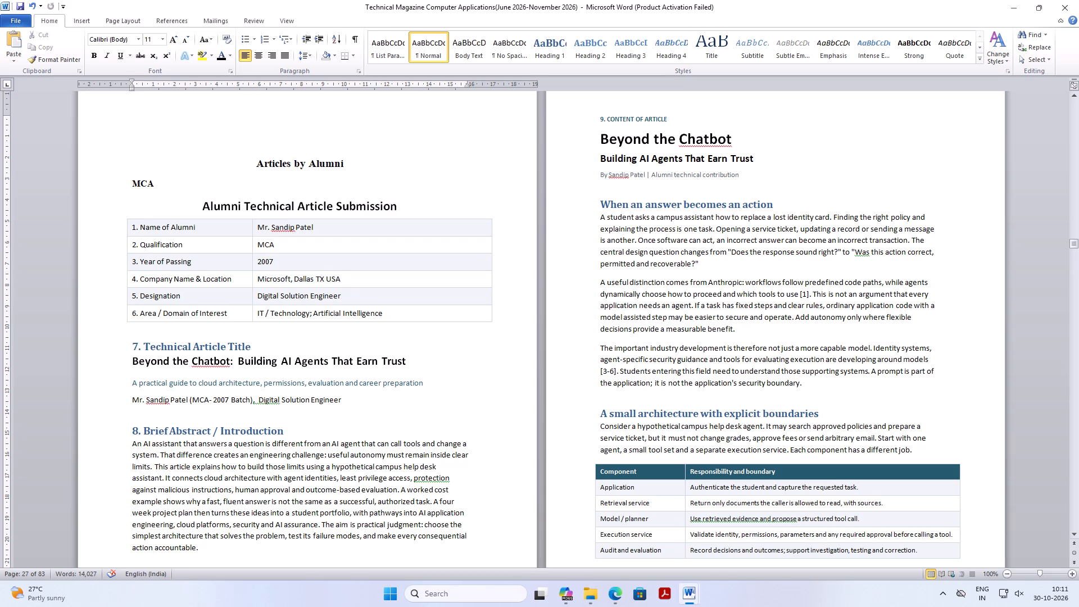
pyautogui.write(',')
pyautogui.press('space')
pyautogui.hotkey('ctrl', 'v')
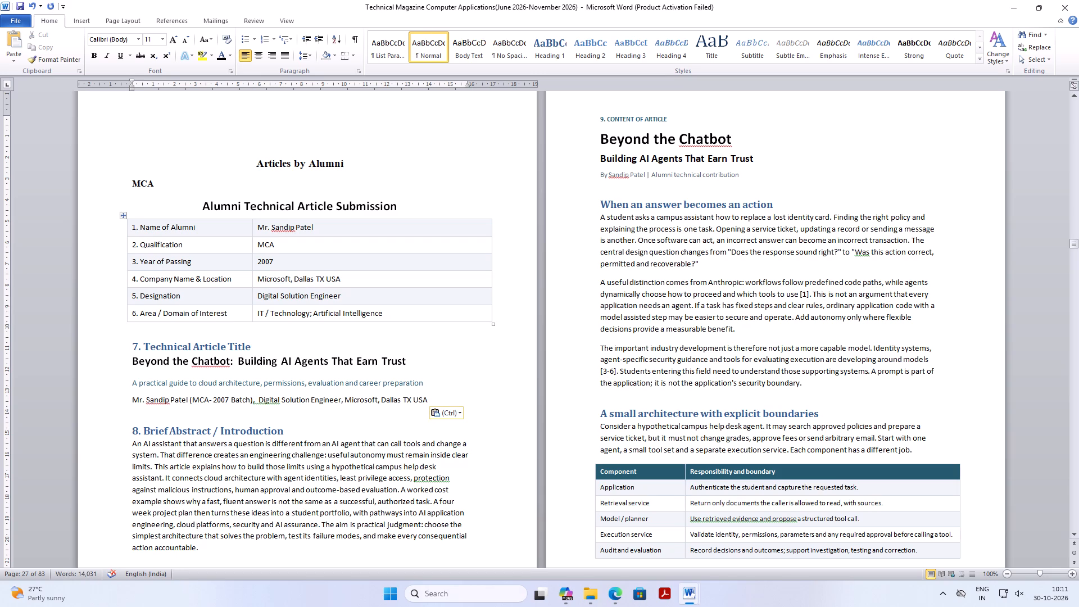
# Delete the entire alumni details table below the "Alumni Technical Article Submission" heading.
pyautogui.click(122, 218)
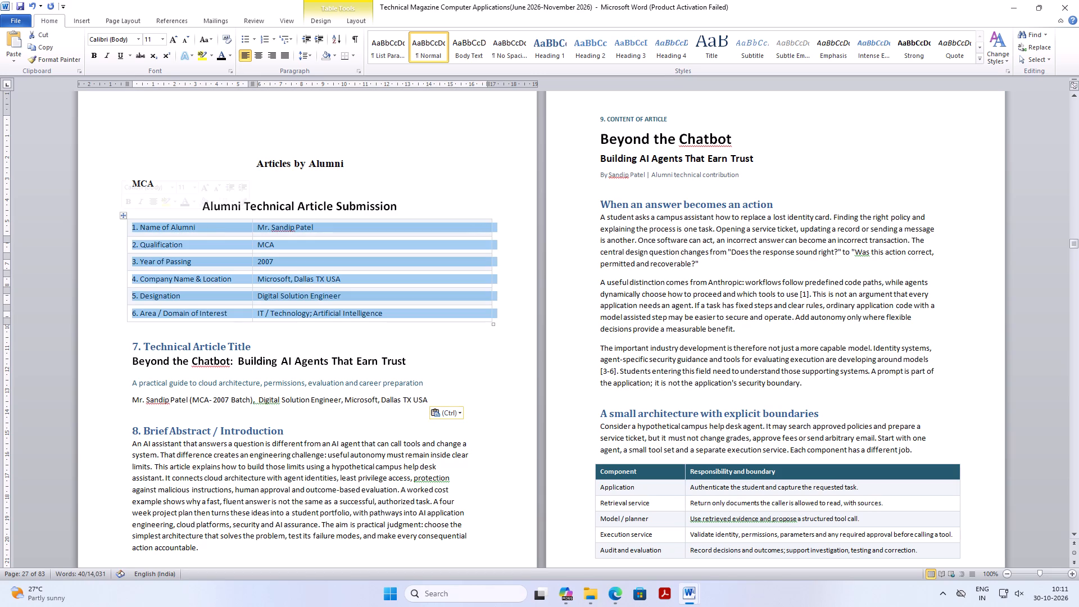
pyautogui.press('Delete')
pyautogui.click(146, 230)
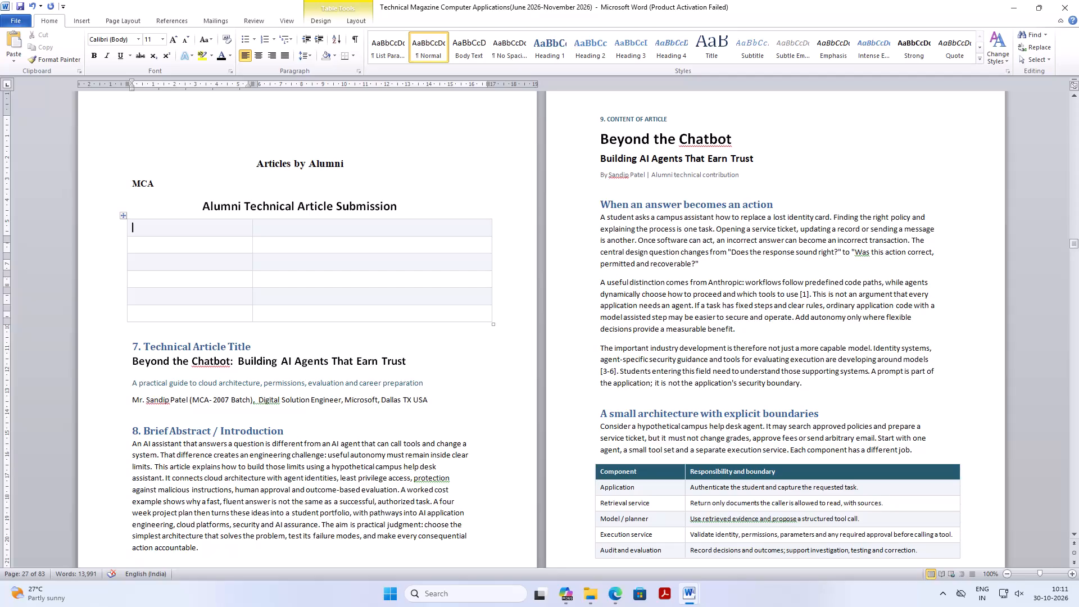
pyautogui.click(125, 218)
pyautogui.rightClick(125, 218)
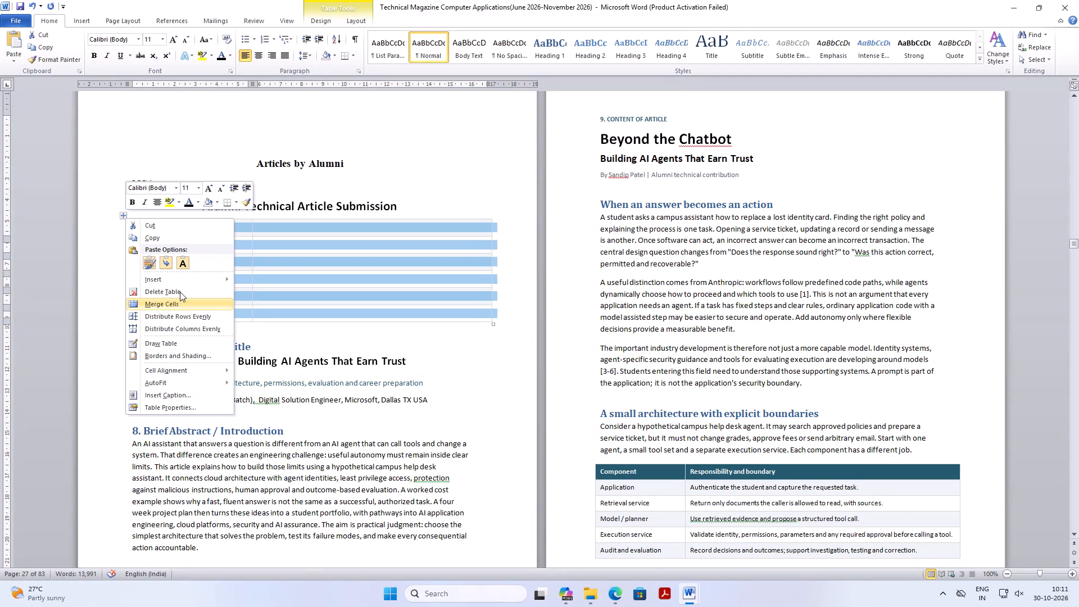
pyautogui.click(182, 286)
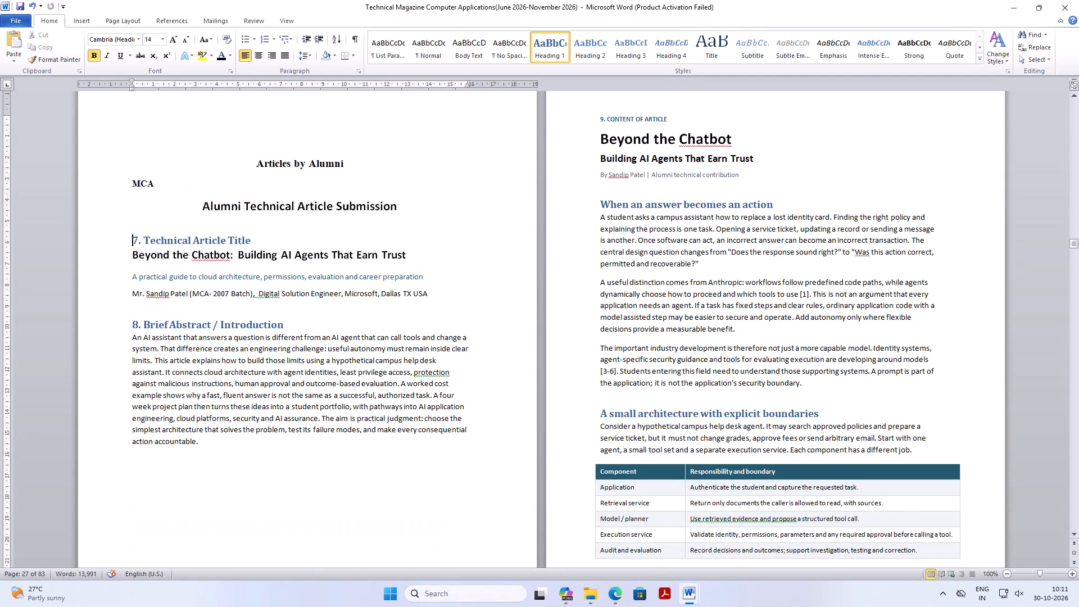
# Remove the "7. Technical Article Title" heading line above the article's title.
pyautogui.moveTo(250, 239); pyautogui.dragTo(95, 239)
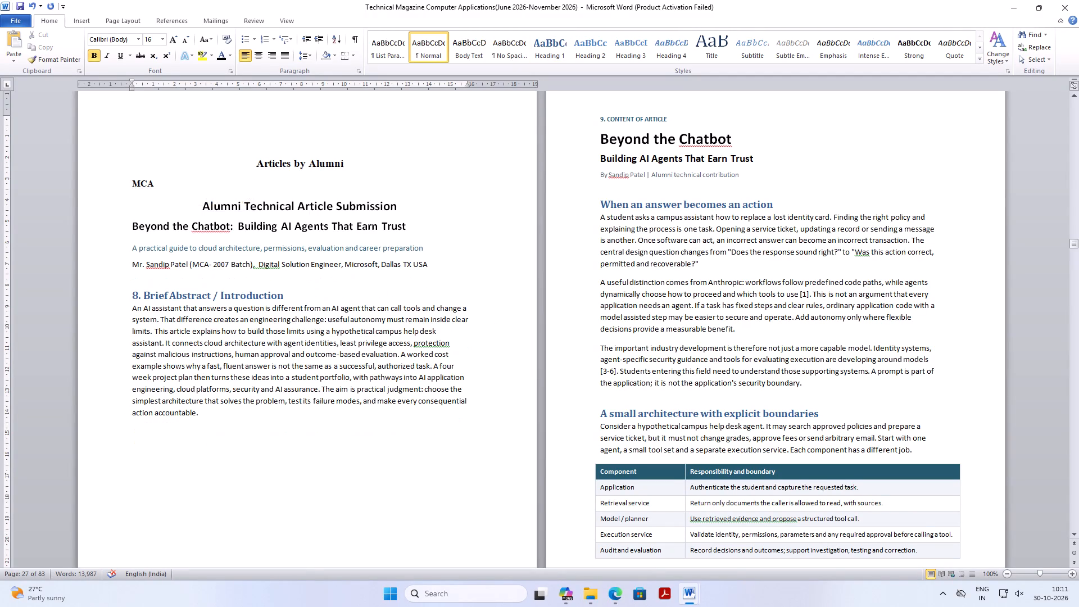
# Make the "Beyond the Chatbot" title and its subtitle black, and centre them together with the author line.
pyautogui.moveTo(131, 223); pyautogui.dragTo(531, 256)
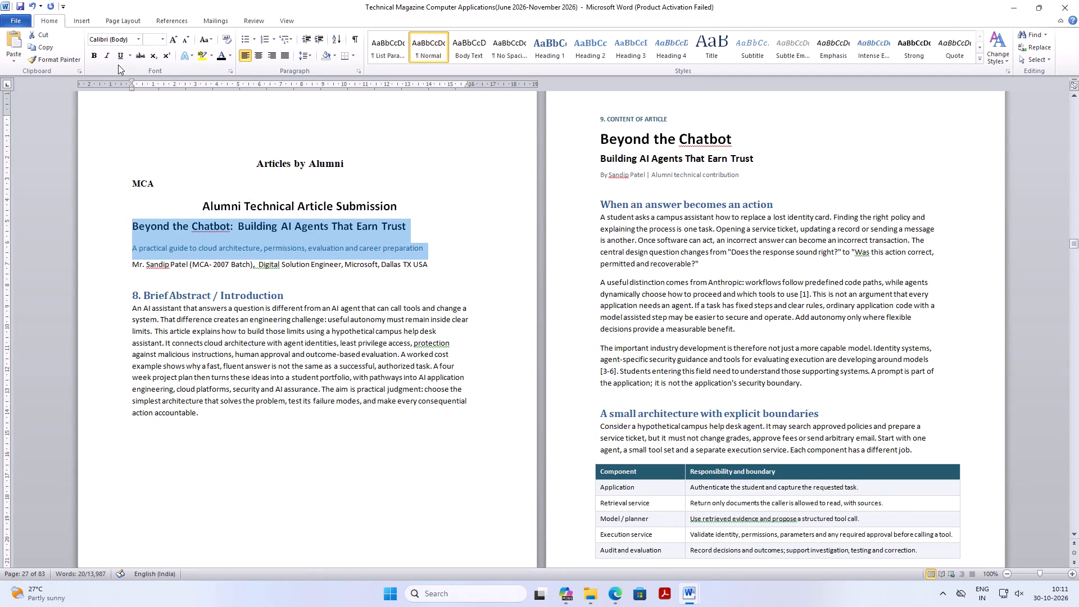
pyautogui.click(221, 53)
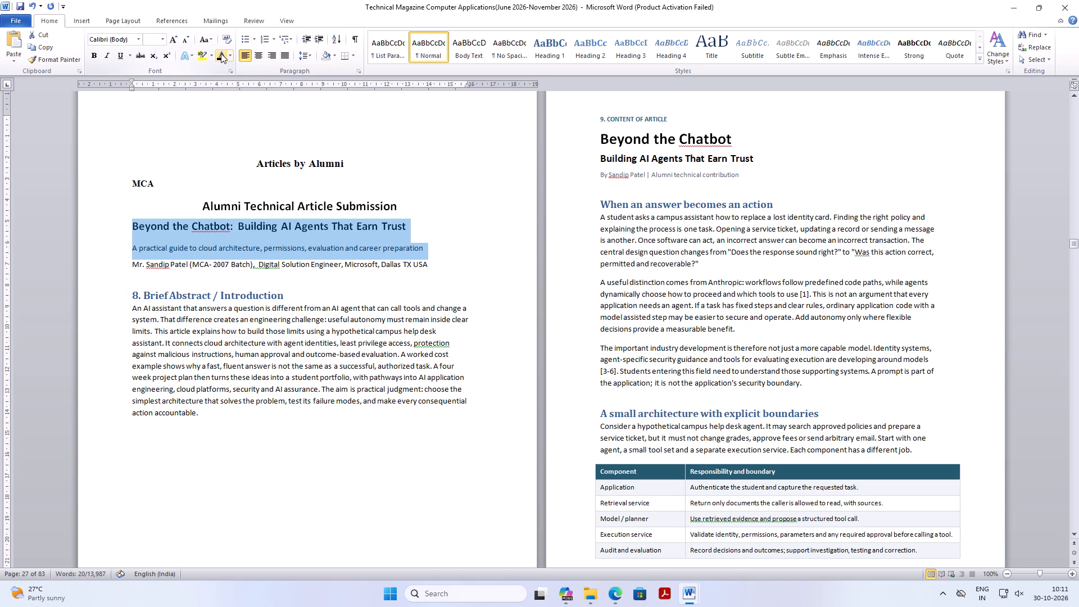
pyautogui.click(262, 52)
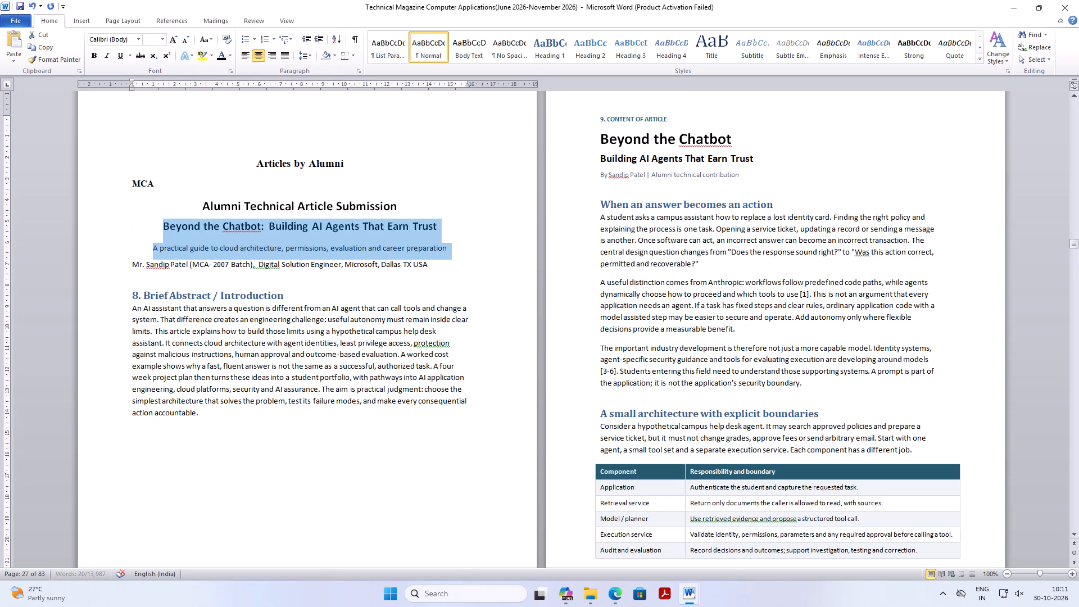
pyautogui.click(438, 288)
pyautogui.moveTo(452, 264); pyautogui.dragTo(116, 257)
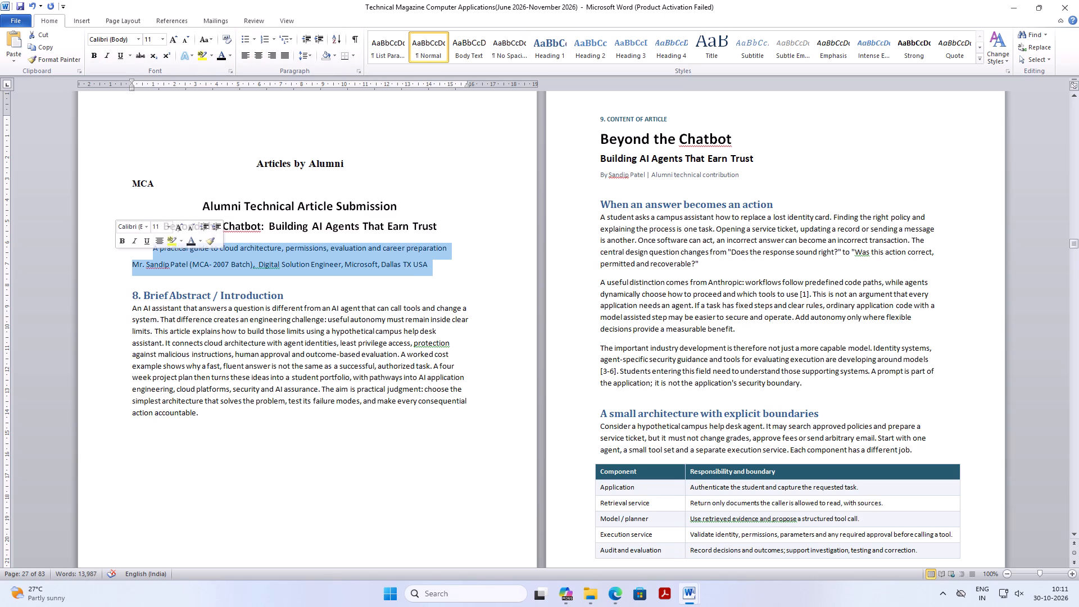
pyautogui.click(259, 51)
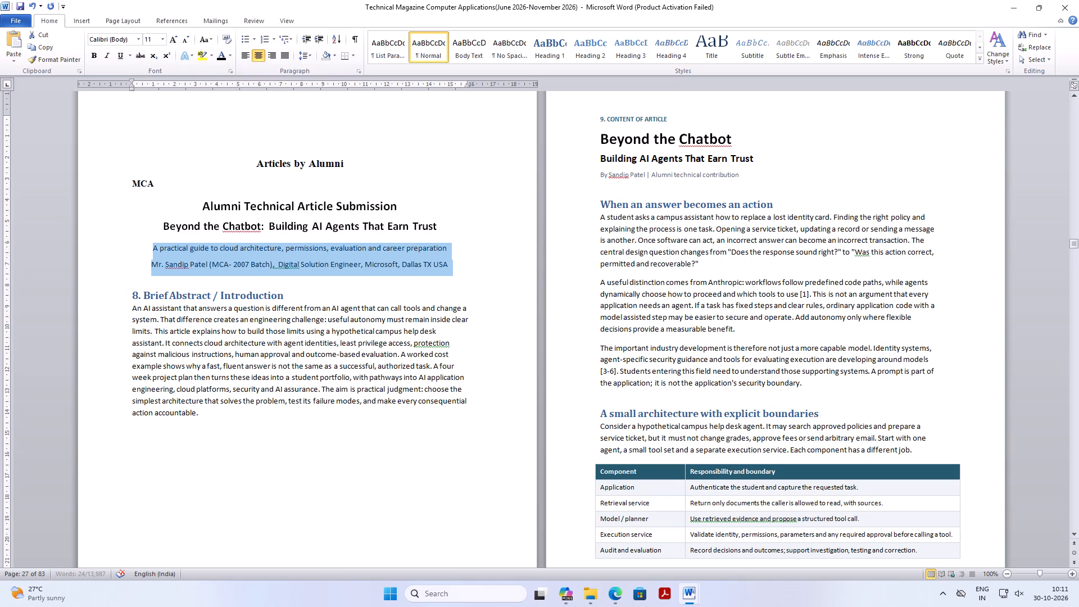
# Delete the "Alumni Technical Article Submission" heading and the number "8." before "Brief Abstract / Introduction".
pyautogui.click(420, 198)
pyautogui.moveTo(421, 198); pyautogui.dragTo(211, 199)
pyautogui.press('Delete')
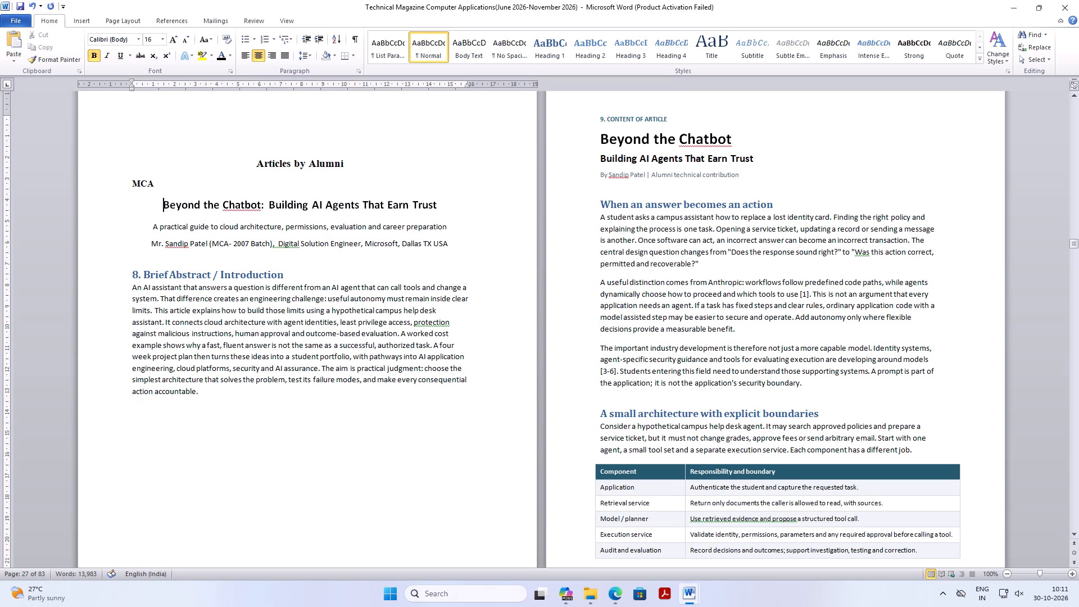
pyautogui.moveTo(145, 273); pyautogui.dragTo(142, 273)
pyautogui.moveTo(142, 273); pyautogui.dragTo(132, 275)
pyautogui.press('Delete')
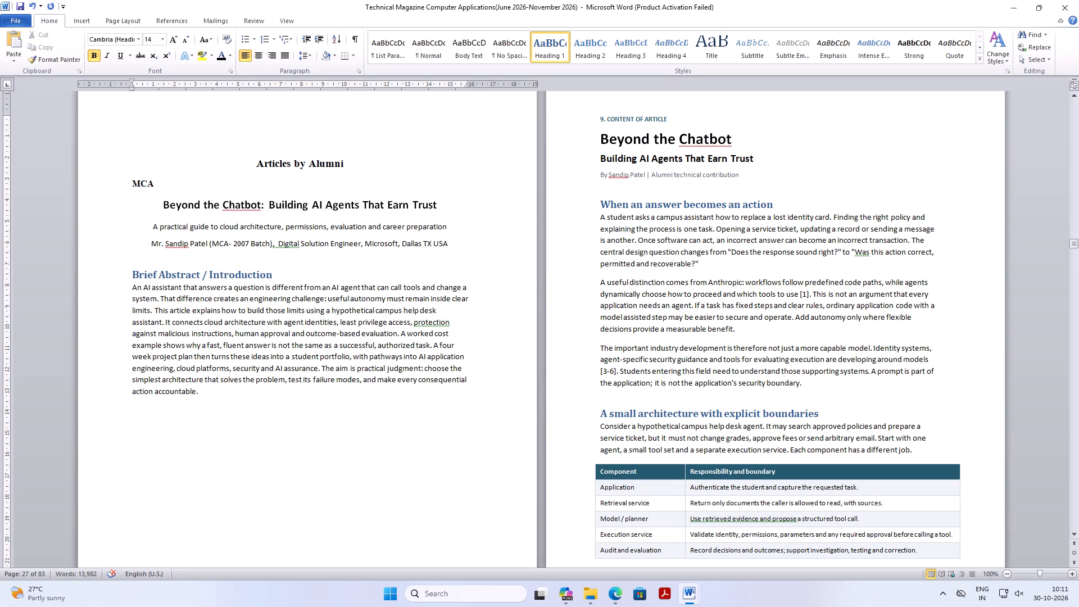
# Delete the "9. Content of Article" label with the repeated title, subtitle and byline above "When an answer becomes an action".
pyautogui.moveTo(756, 185); pyautogui.dragTo(572, 96)
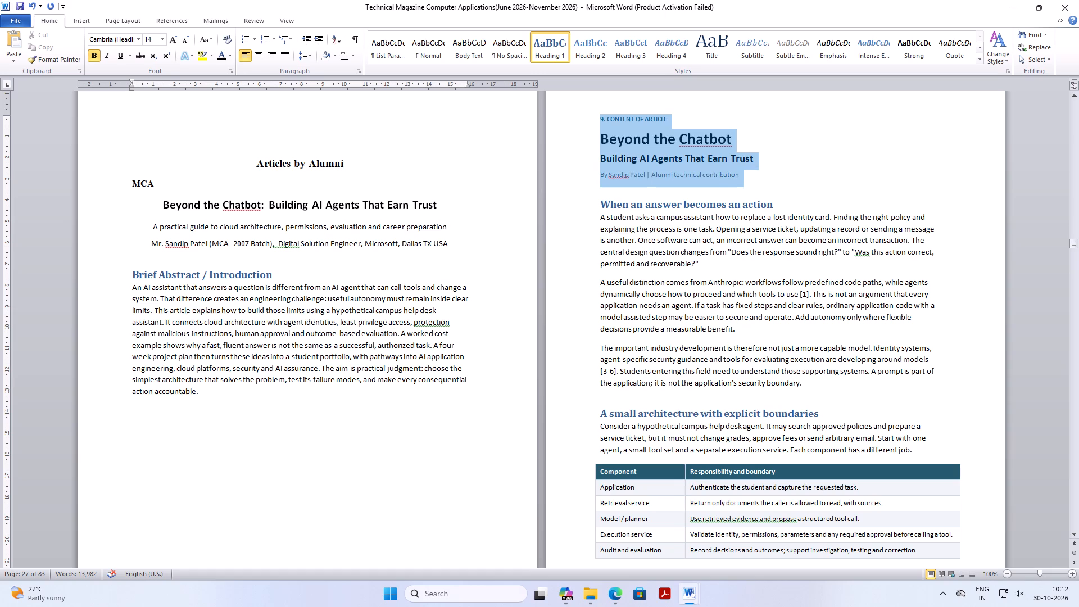
pyautogui.moveTo(572, 96); pyautogui.dragTo(572, 113)
pyautogui.press('Delete')
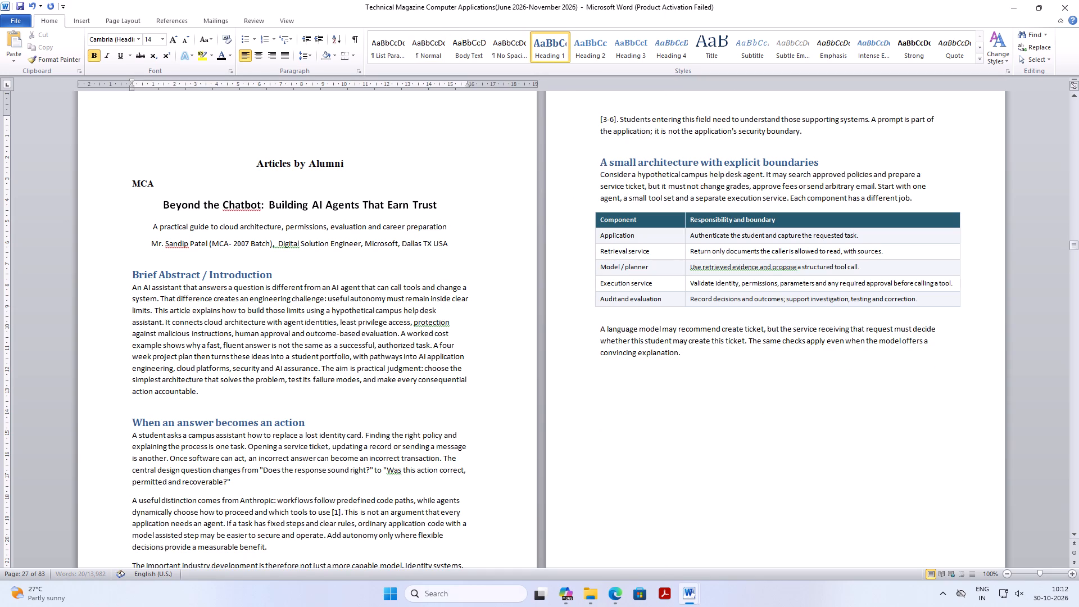
# Remove bold from the "Brief Abstract / Introduction" heading and colour it black.
pyautogui.moveTo(282, 274); pyautogui.dragTo(135, 257)
pyautogui.hotkey('ctrl', 'b')
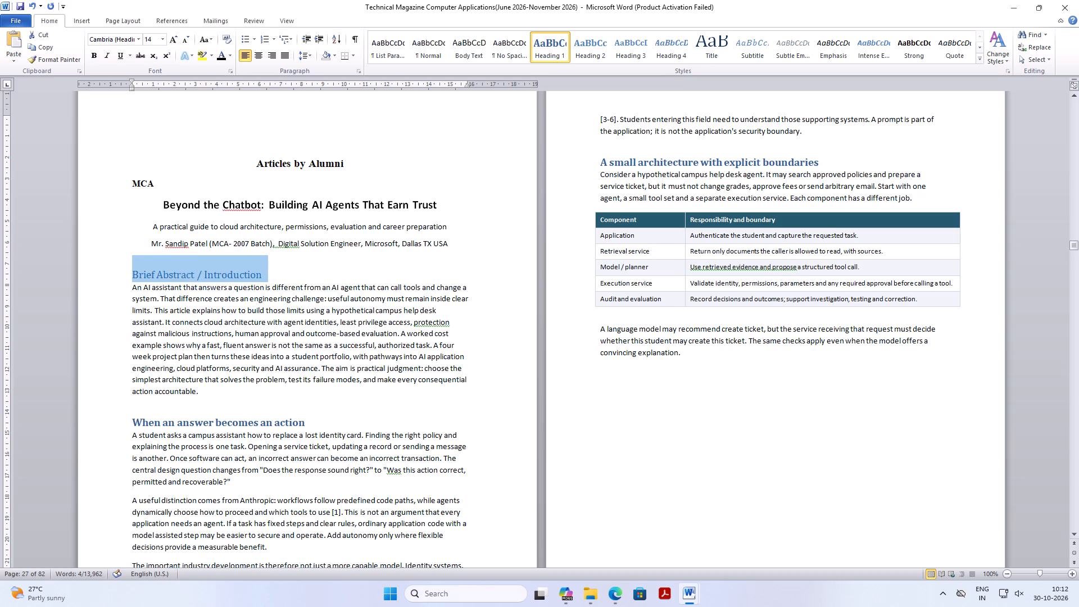
pyautogui.click(224, 57)
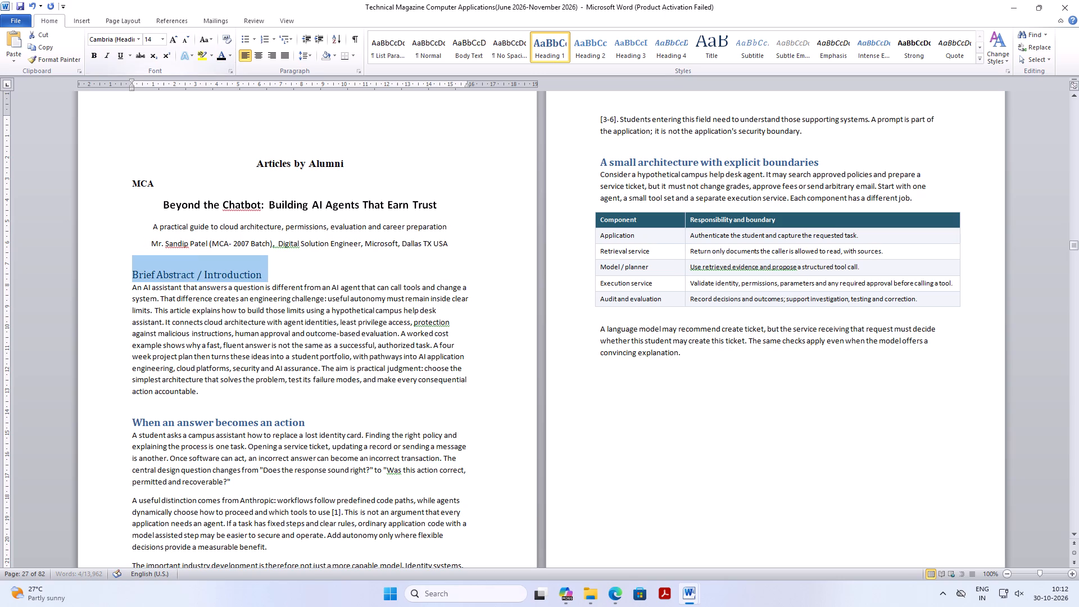
pyautogui.click(287, 286)
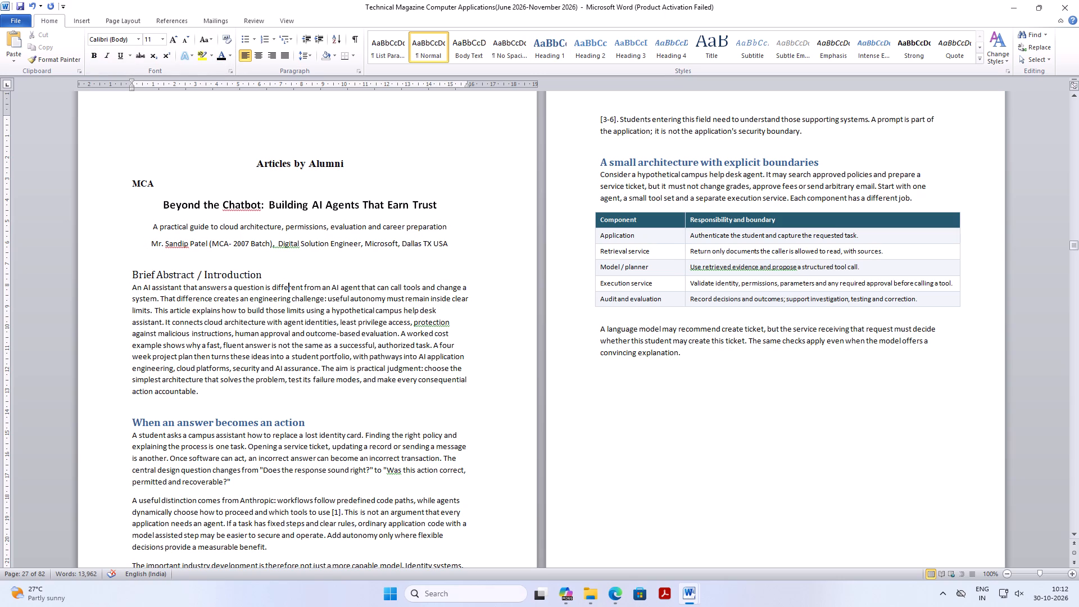
# Format the MCA alumni article from the abstract heading through the last reference as black, justified Times New Roman text.
pyautogui.moveTo(128, 262); pyautogui.dragTo(638, 520)
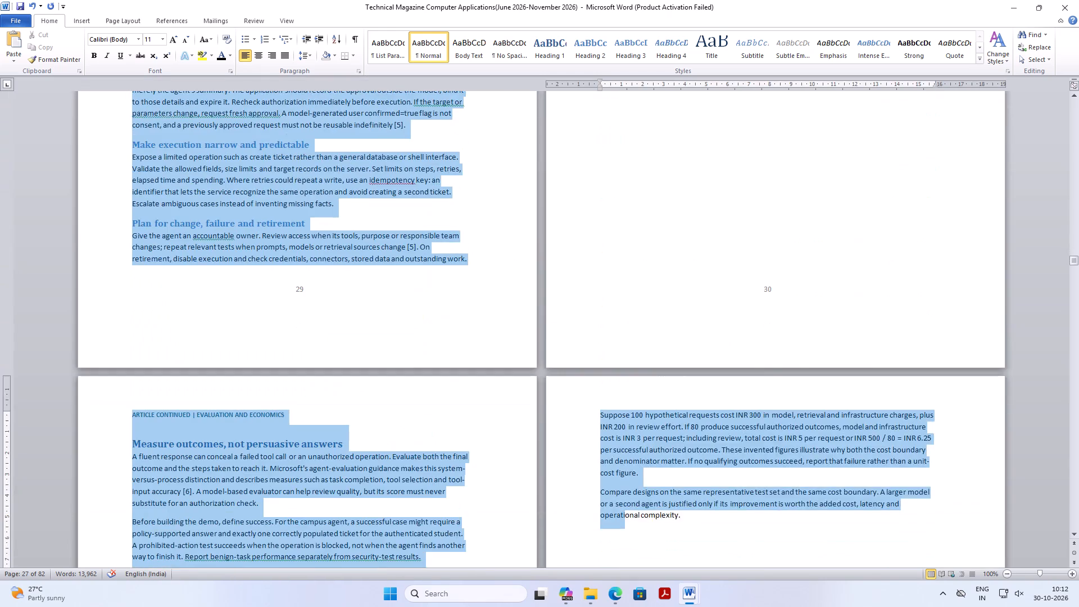
pyautogui.moveTo(638, 520); pyautogui.dragTo(676, 606)
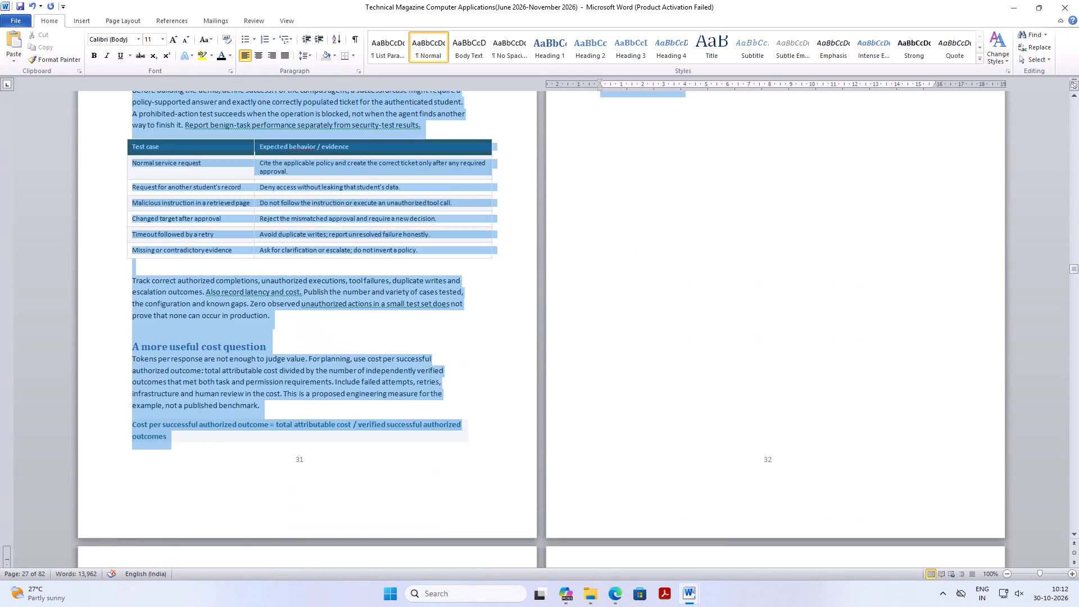
pyautogui.moveTo(676, 606); pyautogui.dragTo(713, 594)
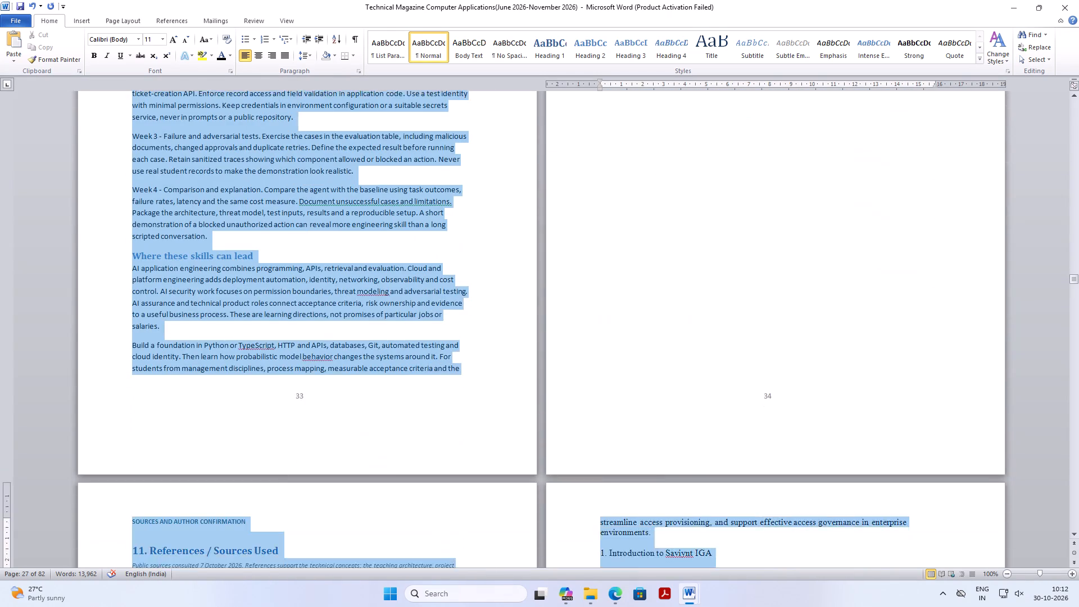
pyautogui.moveTo(713, 594); pyautogui.dragTo(407, 534)
pyautogui.click(224, 57)
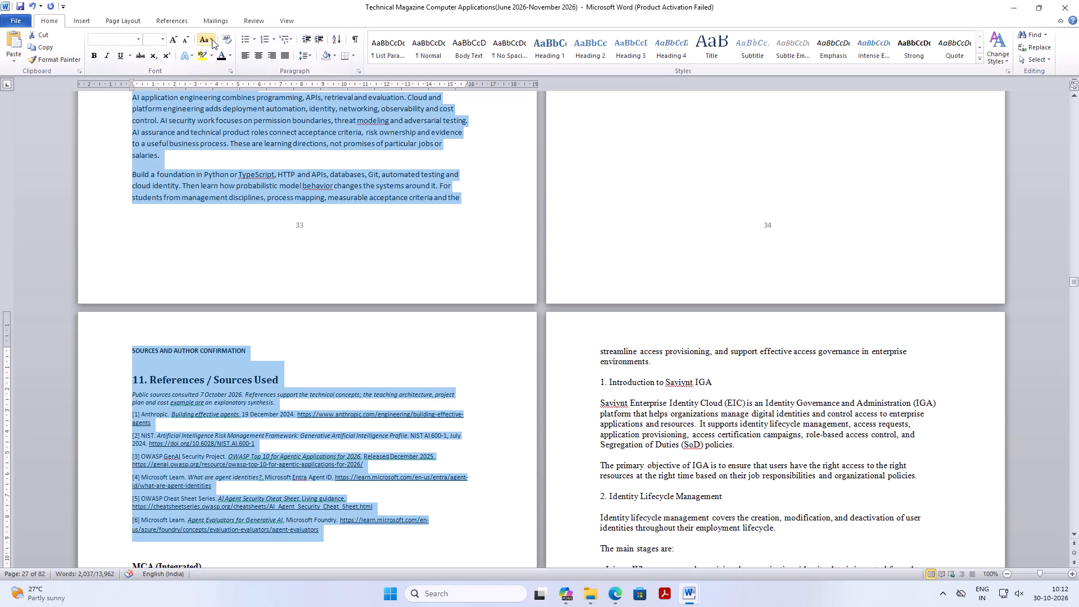
pyautogui.click(283, 56)
pyautogui.scroll(14, 919, 302)
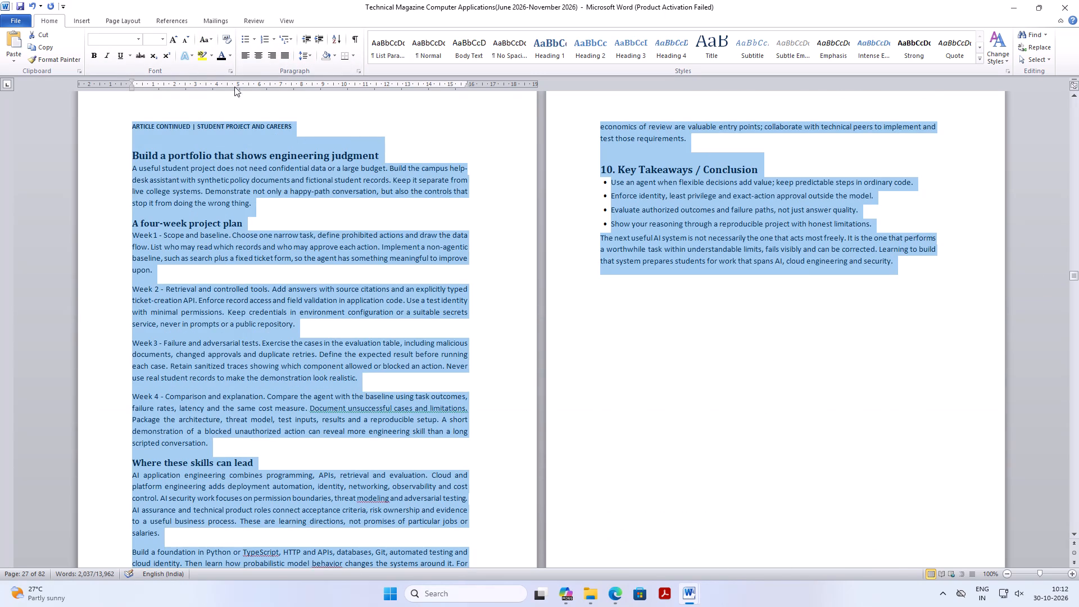
pyautogui.click(99, 41)
pyautogui.write('tim')
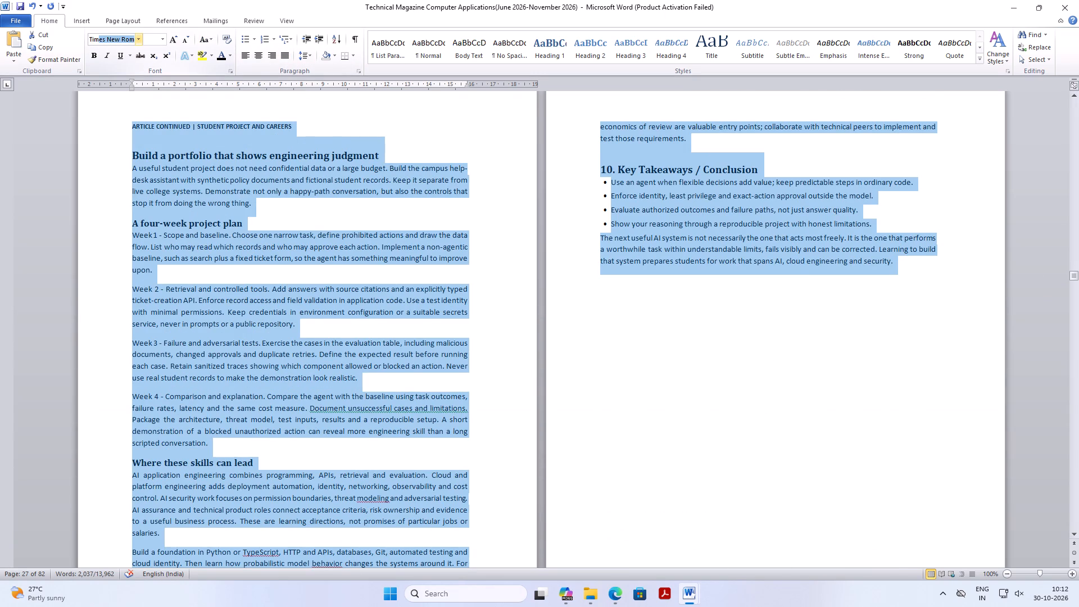
pyautogui.press('Return')
# Remove bold from the whole selected article text, from the abstract heading through the references.
pyautogui.scroll(5, 396, 286)
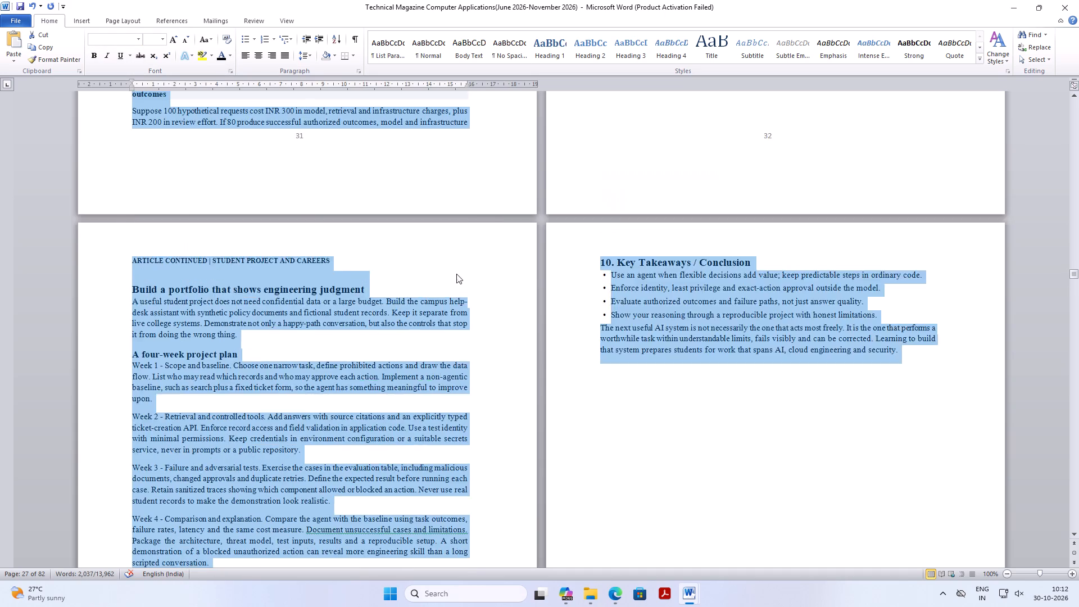
pyautogui.scroll(6, 456, 274)
pyautogui.scroll(7, 140, 70)
pyautogui.scroll(15, 125, 214)
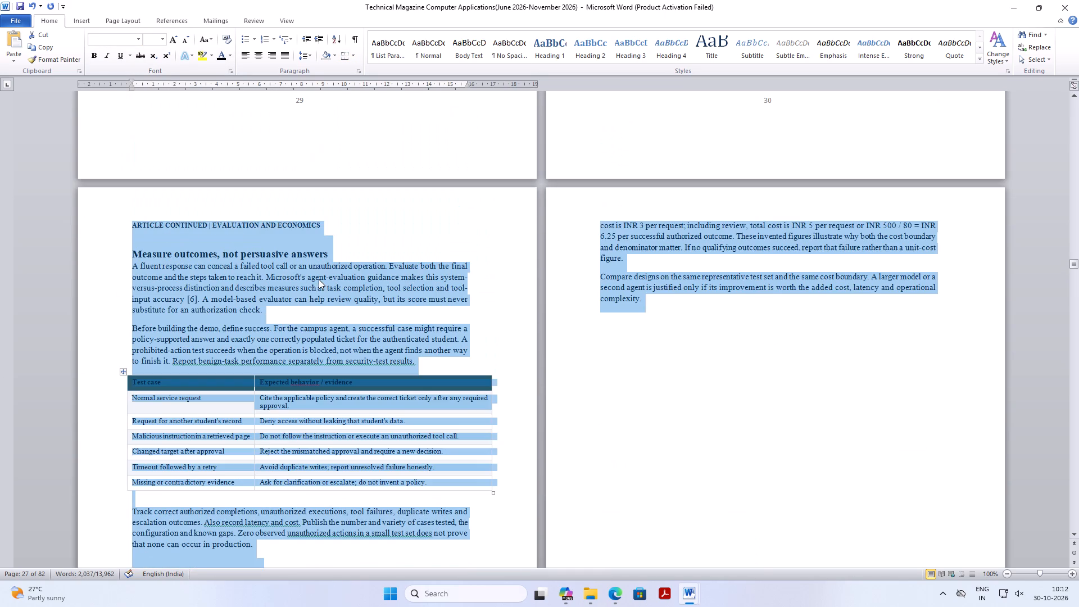
pyautogui.scroll(16, 257, 424)
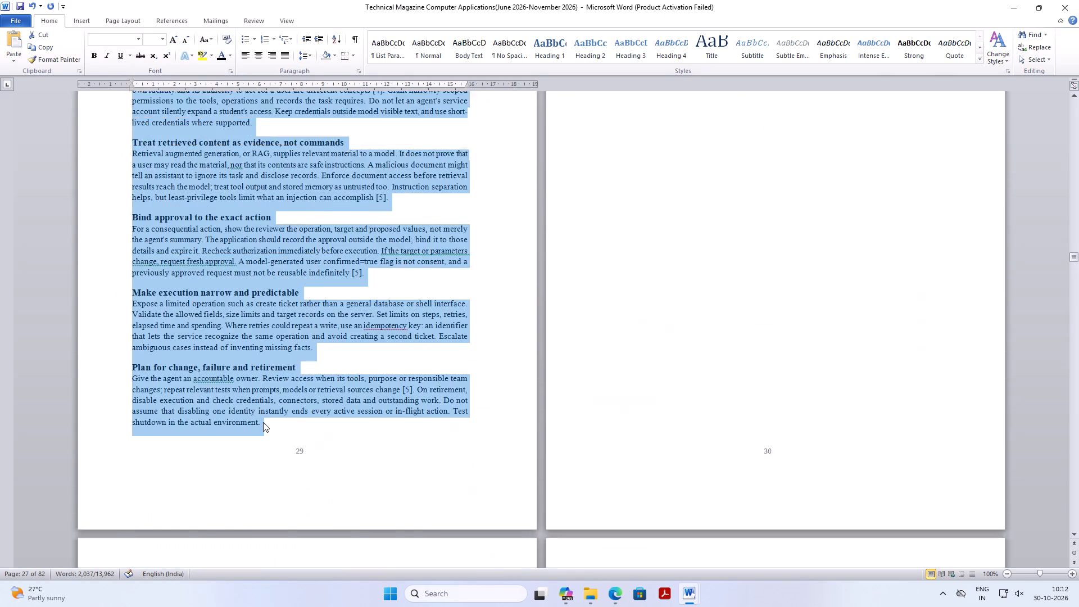
pyautogui.scroll(2, 263, 422)
pyautogui.scroll(10, 318, 279)
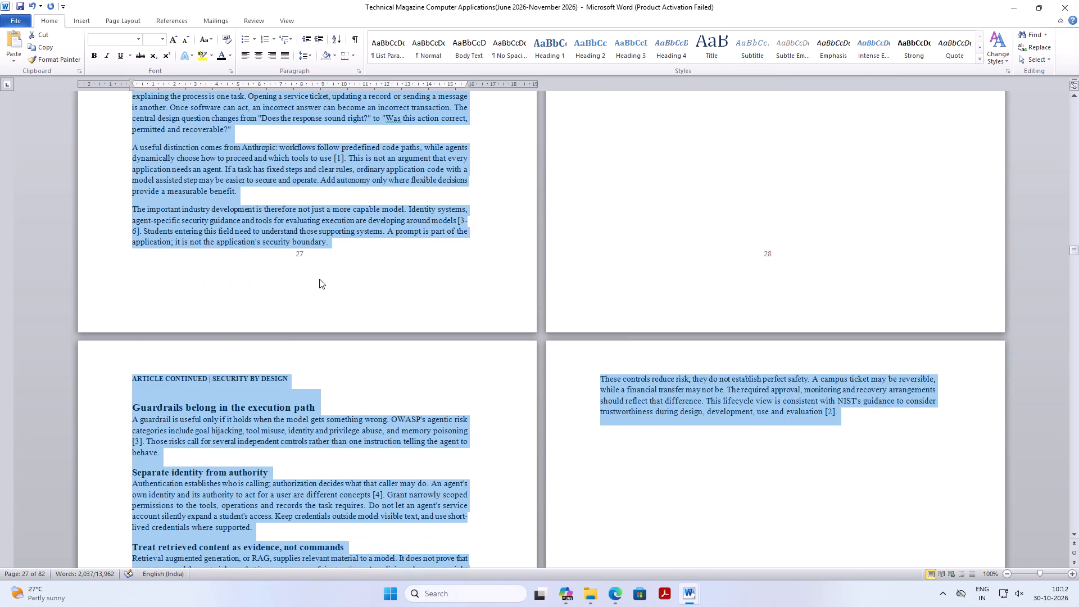
pyautogui.click(90, 54)
pyautogui.click(90, 54)
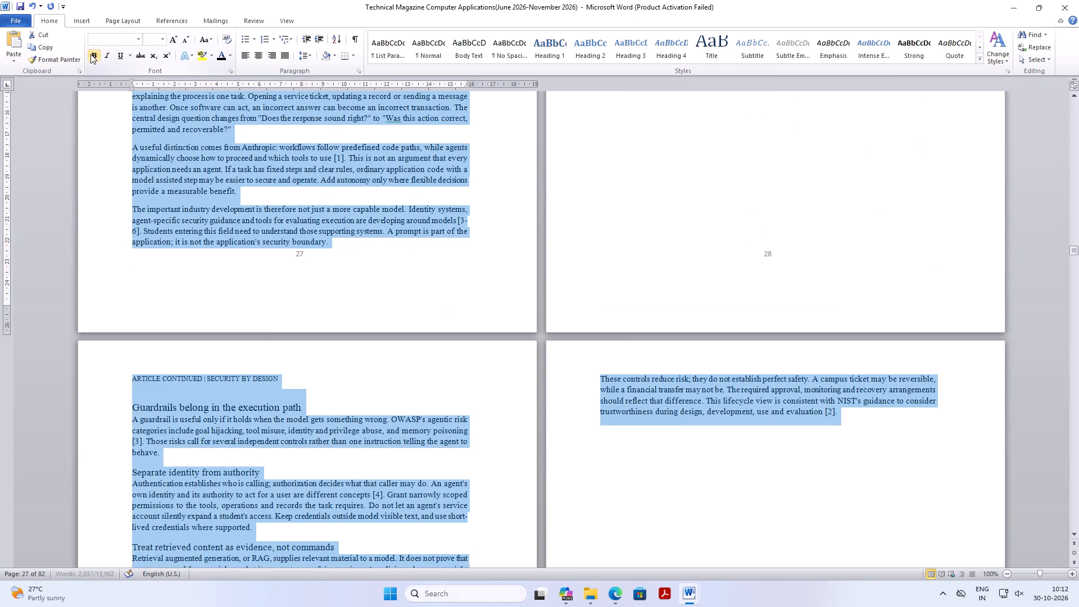
# Delete the "ARTICLE CONTINUED | SECURITY BY DESIGN" line above "Guardrails belong in the execution path".
pyautogui.click(329, 402)
pyautogui.moveTo(306, 384); pyautogui.dragTo(24, 359)
pyautogui.press('Delete')
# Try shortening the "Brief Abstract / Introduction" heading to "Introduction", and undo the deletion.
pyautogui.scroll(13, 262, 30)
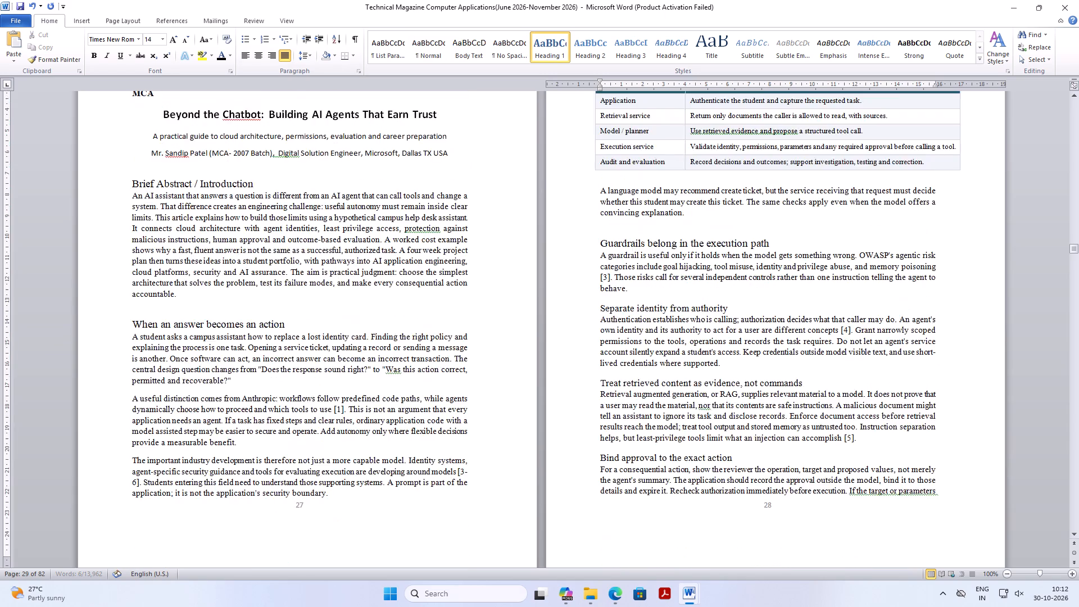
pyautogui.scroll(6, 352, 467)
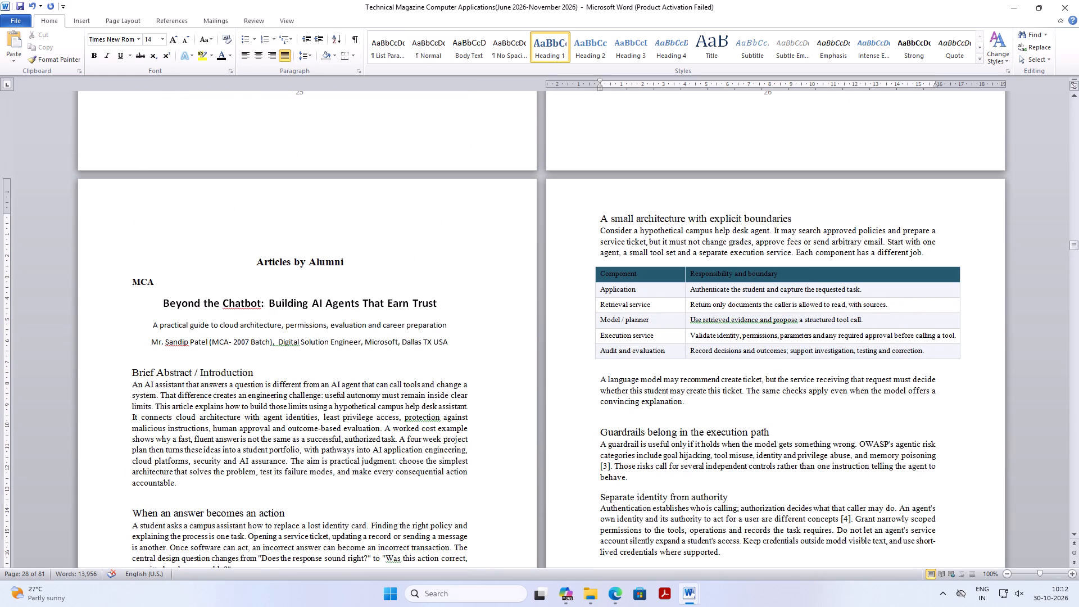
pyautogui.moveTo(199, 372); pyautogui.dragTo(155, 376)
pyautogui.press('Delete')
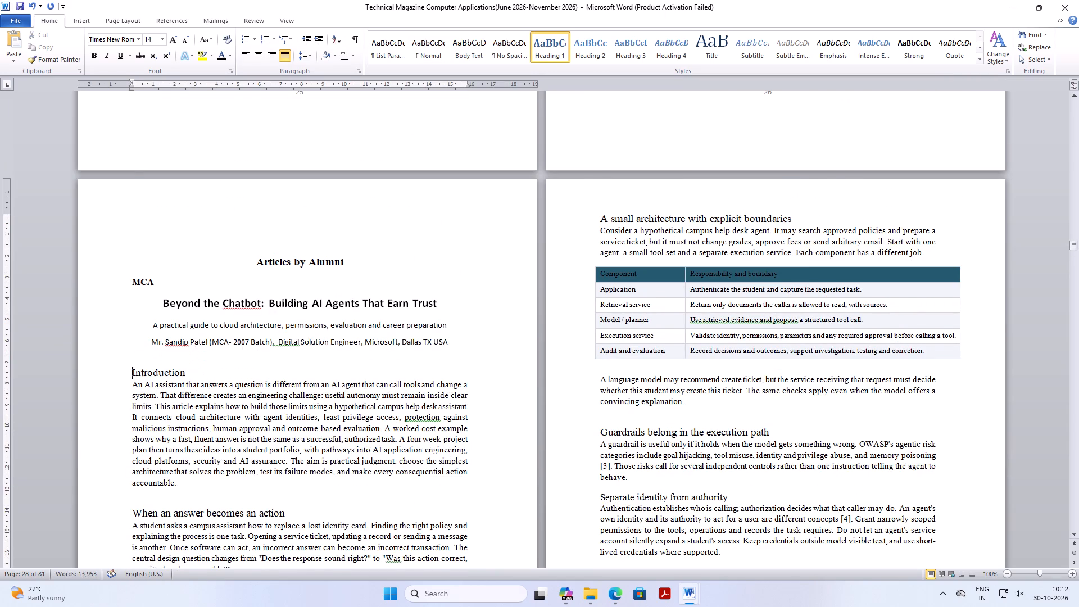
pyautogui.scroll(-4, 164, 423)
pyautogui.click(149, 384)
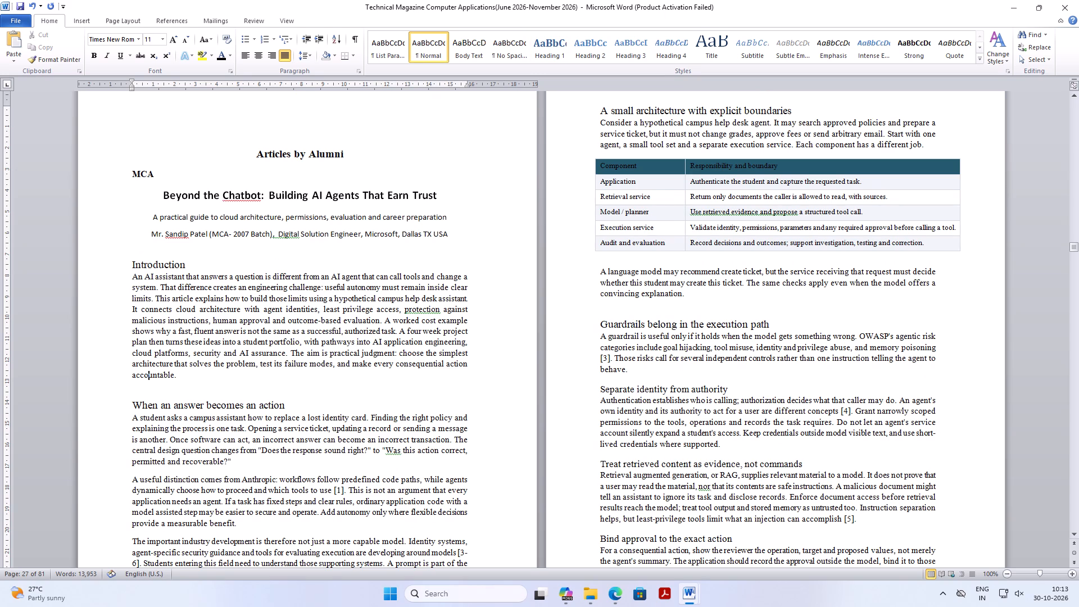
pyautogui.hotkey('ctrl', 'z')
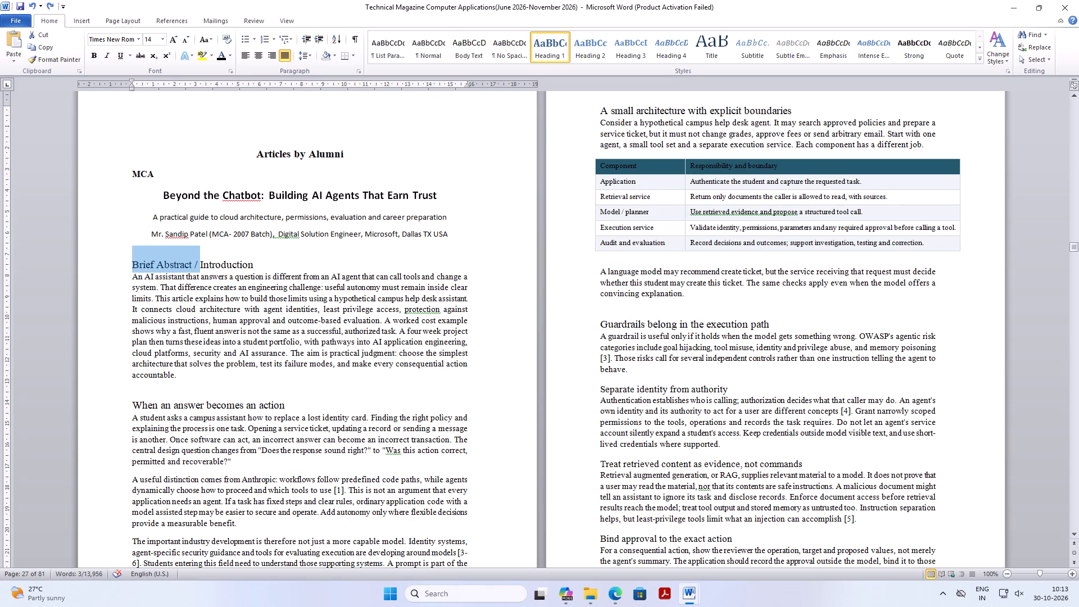
# Cut "Introduction" from the "Brief Abstract / Introduction" heading and reduce the remaining heading text to "Abstract:".
pyautogui.moveTo(256, 263); pyautogui.dragTo(198, 269)
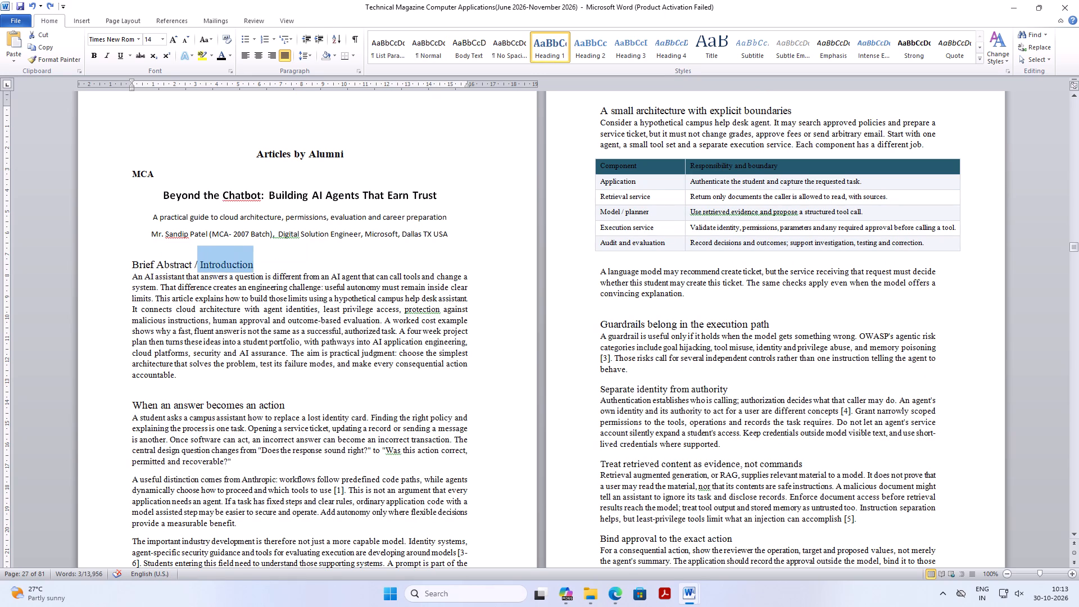
pyautogui.hotkey('ctrl', 'x')
pyautogui.click(186, 400)
pyautogui.click(186, 384)
pyautogui.click(193, 391)
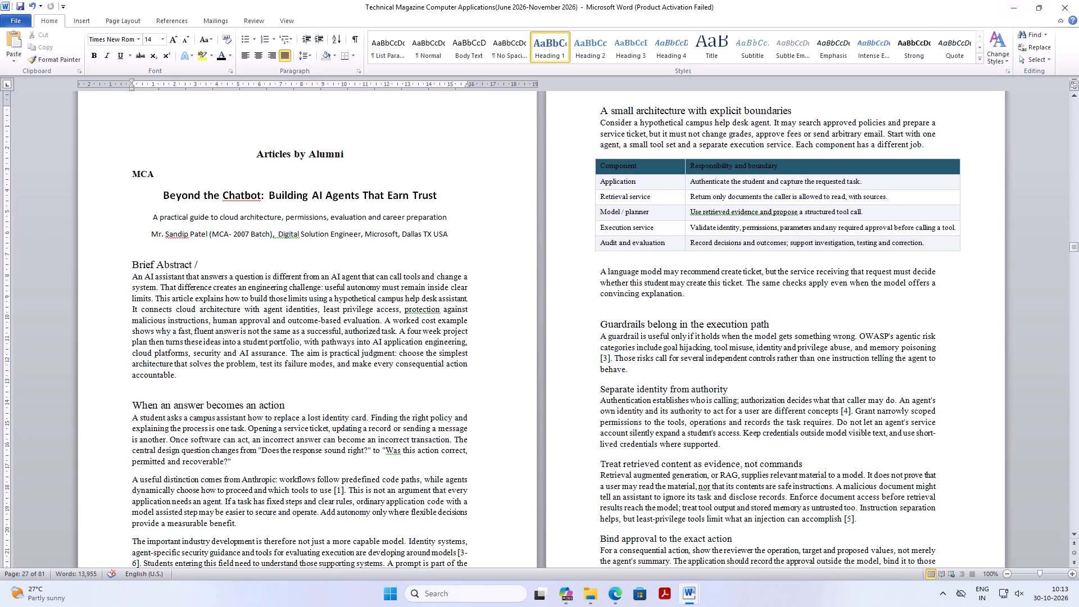
pyautogui.click(125, 264)
pyautogui.doubleClick(140, 262)
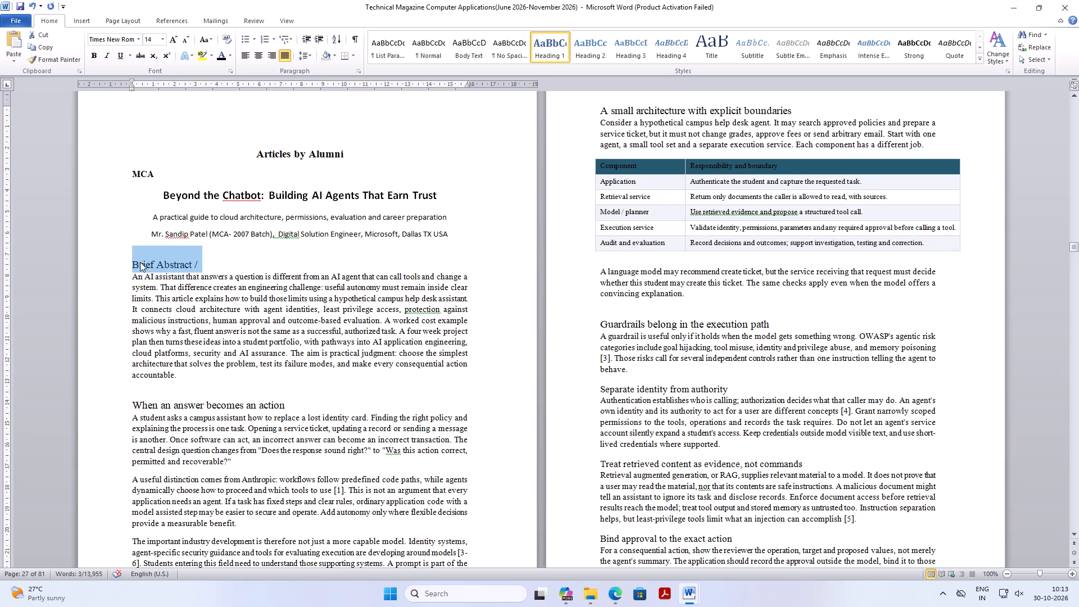
pyautogui.press('Delete')
pyautogui.click(191, 268)
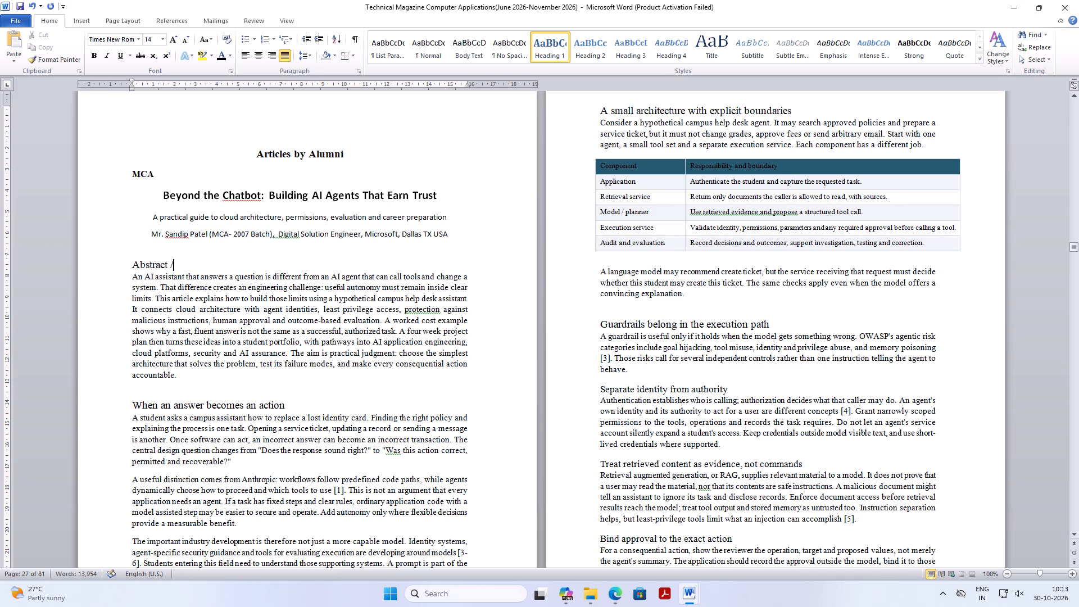
pyautogui.press('BackSpace')
pyautogui.press('Left')
pyautogui.hotkey('shift', ':')
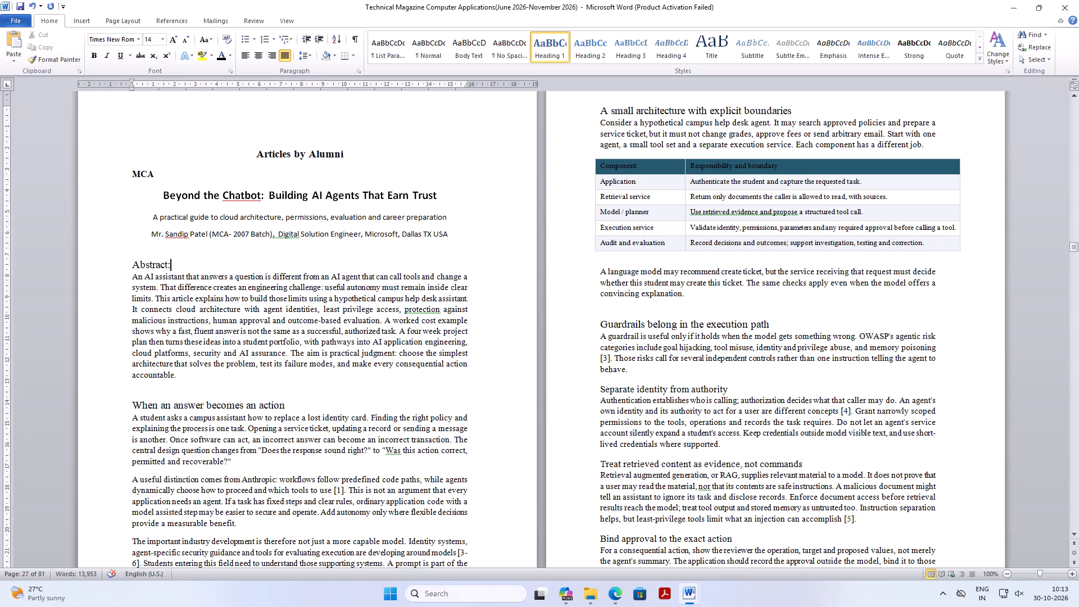
# Paste the cut word on its own line below the abstract paragraph as "Introduction:".
pyautogui.click(156, 387)
pyautogui.click(156, 391)
pyautogui.click(200, 386)
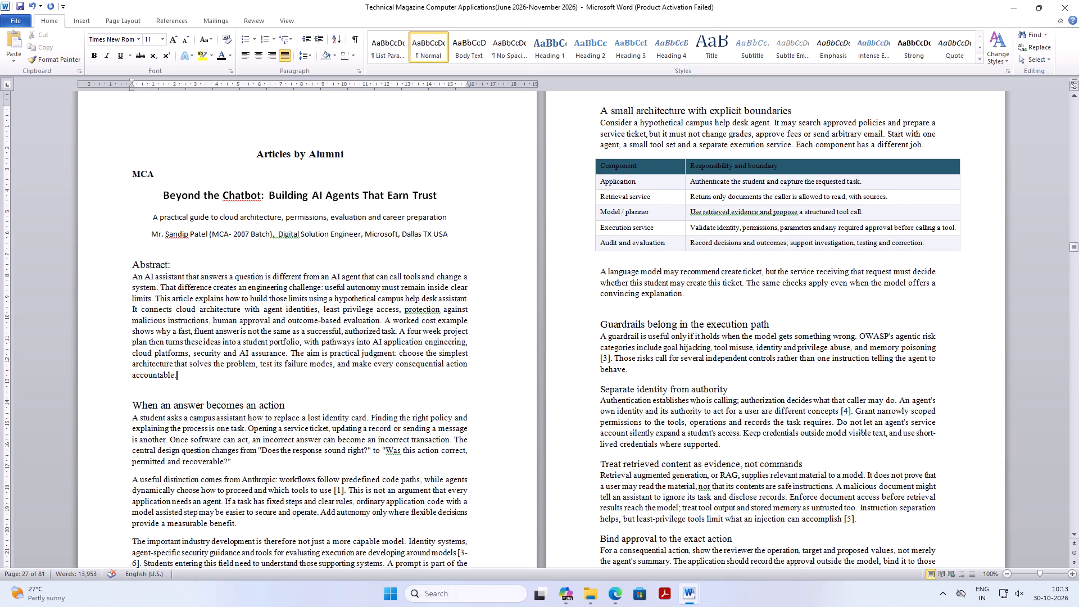
pyautogui.press('Return')
pyautogui.hotkey('ctrl', 'v')
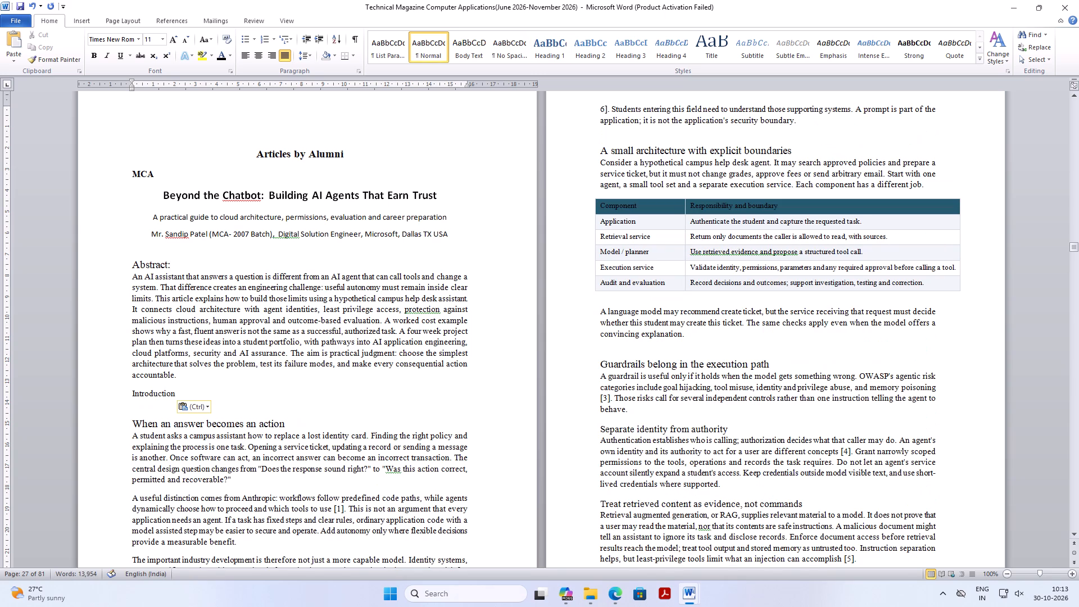
pyautogui.hotkey('shift', ':')
pyautogui.press('Down')
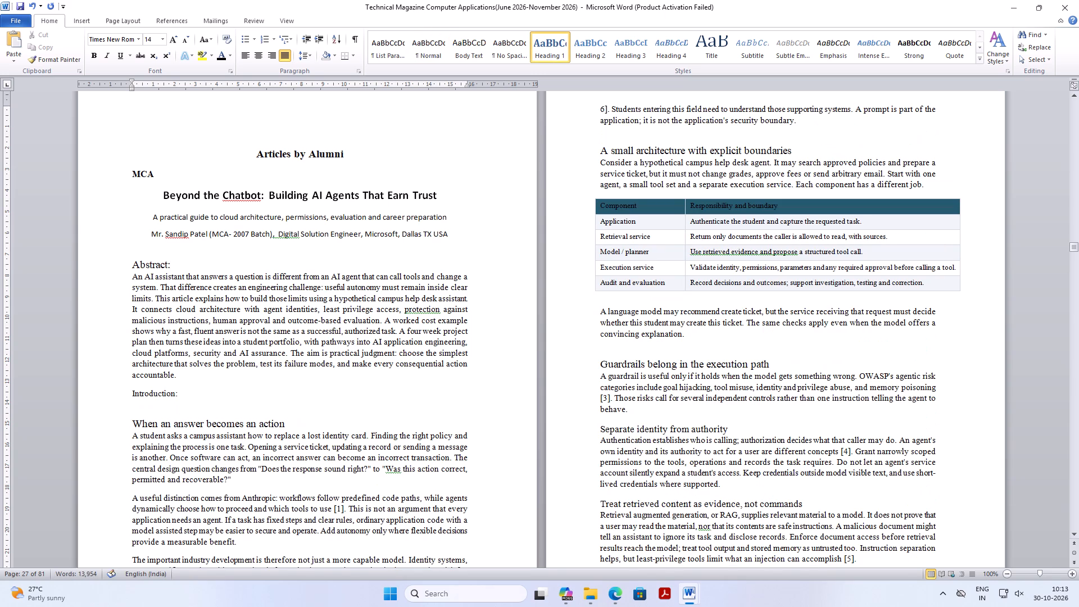
# Apply black font colour to all text in the Component / Responsibility and boundary table.
pyautogui.scroll(-3, 9, 437)
pyautogui.scroll(-9, 252, 403)
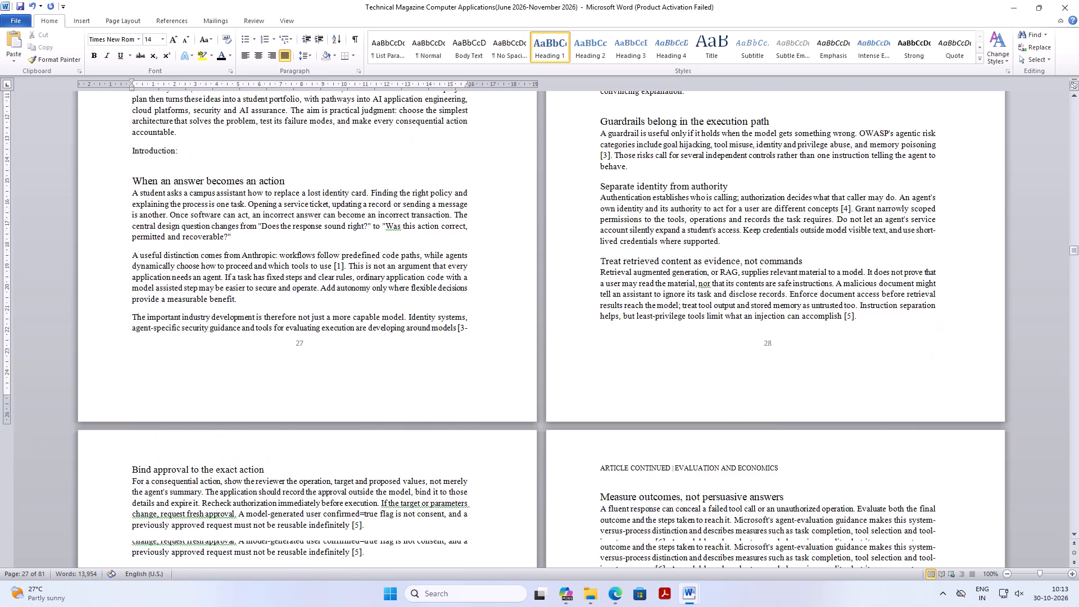
pyautogui.scroll(-13, 230, 440)
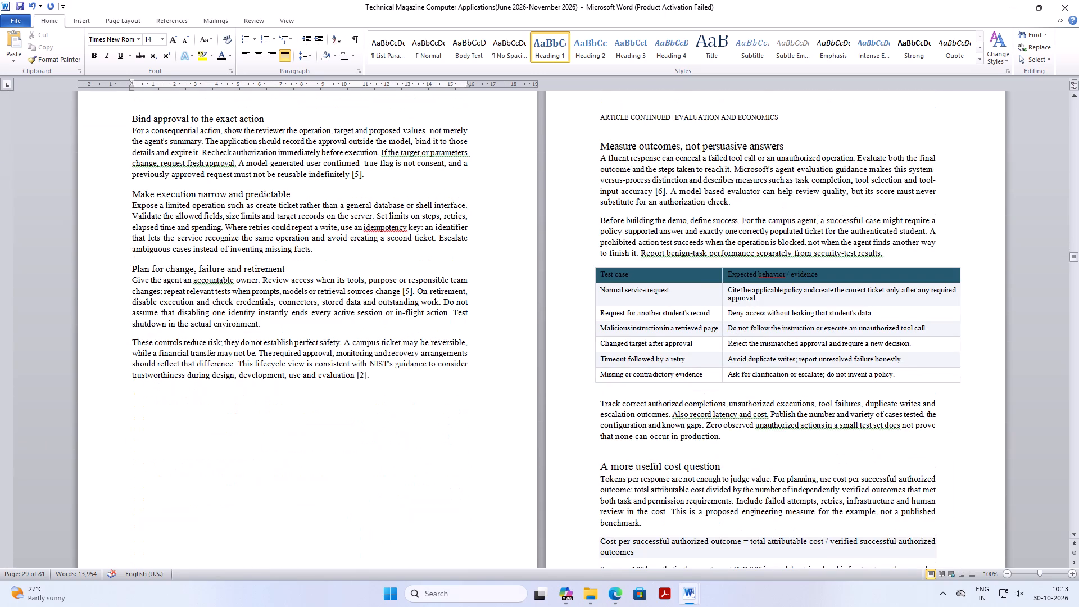
pyautogui.scroll(4, 300, 262)
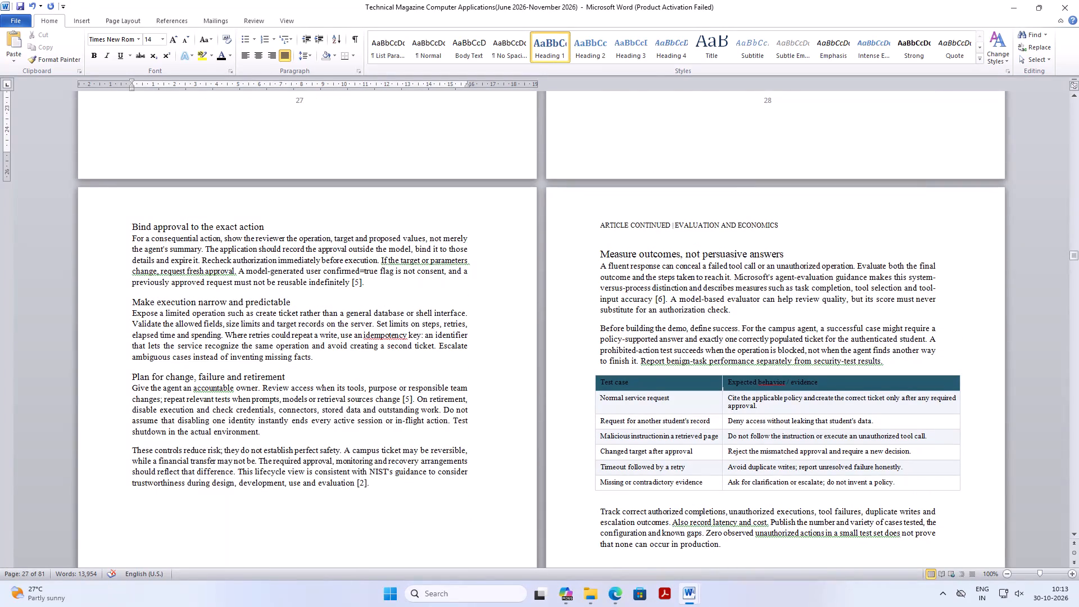
pyautogui.click(350, 284)
pyautogui.scroll(8, 359, 356)
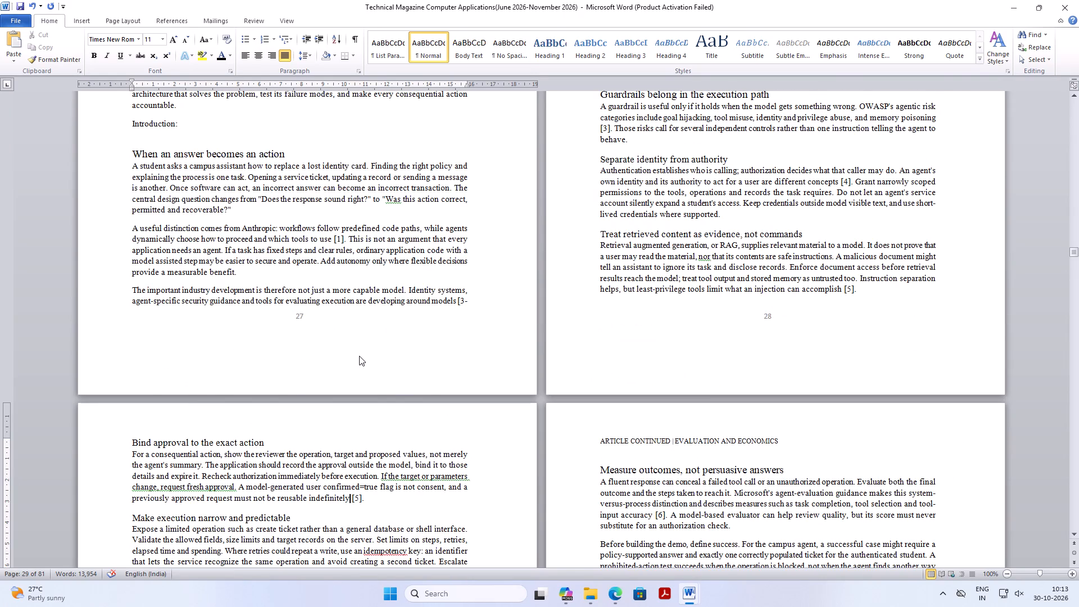
pyautogui.scroll(16, 360, 356)
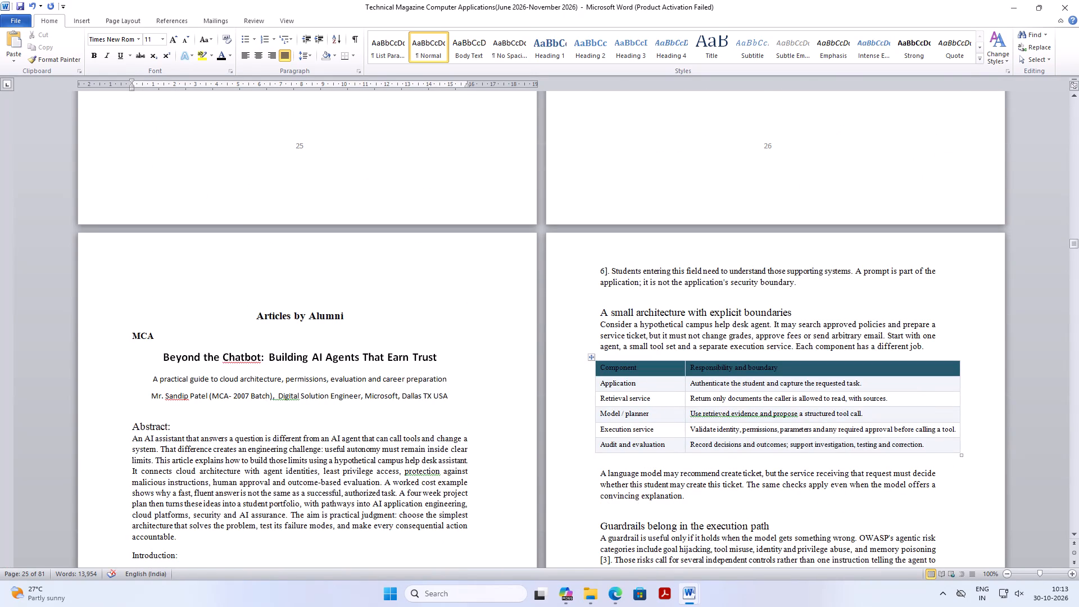
pyautogui.click(592, 357)
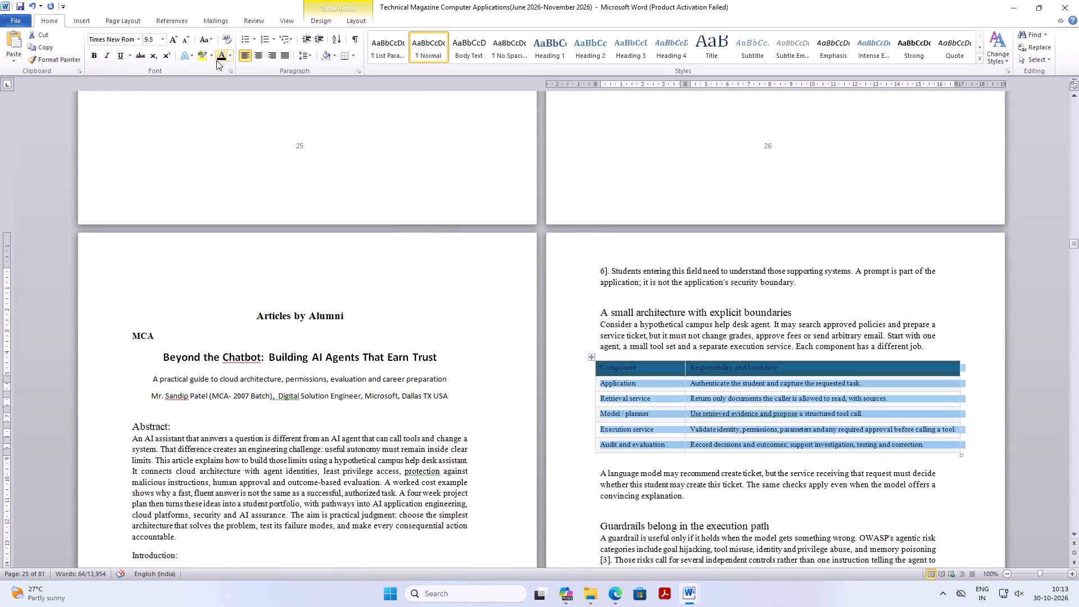
pyautogui.click(219, 56)
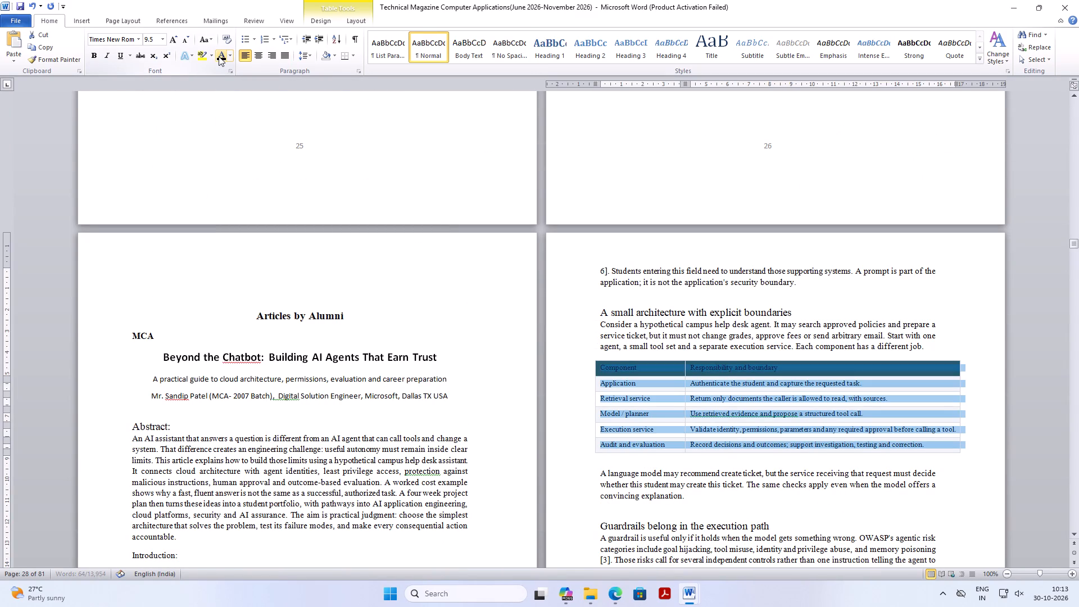
pyautogui.click(219, 56)
pyautogui.click(715, 439)
pyautogui.click(733, 495)
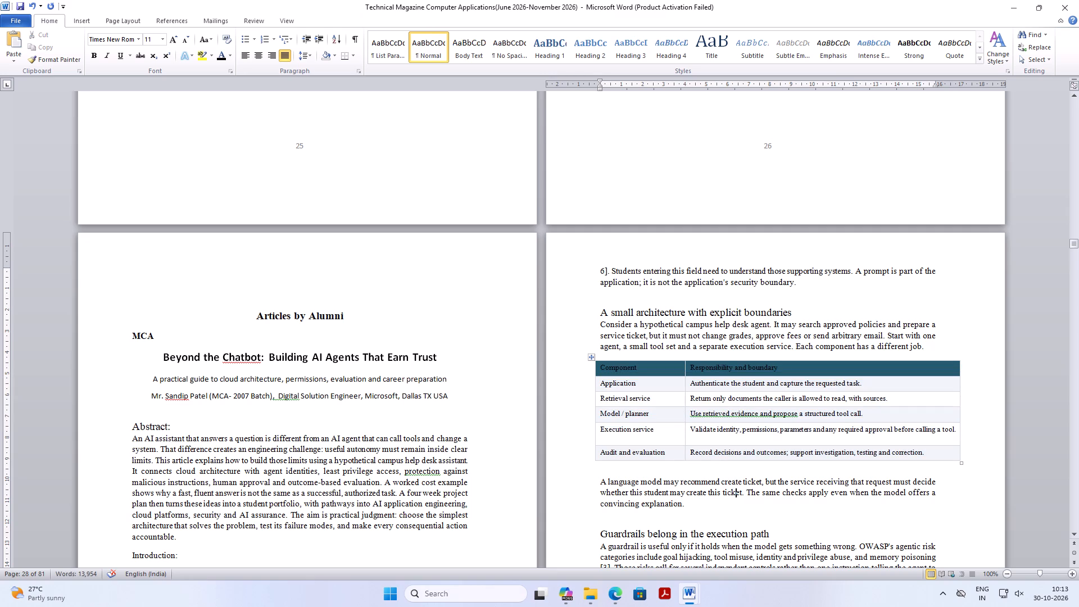
pyautogui.click(787, 344)
pyautogui.click(958, 296)
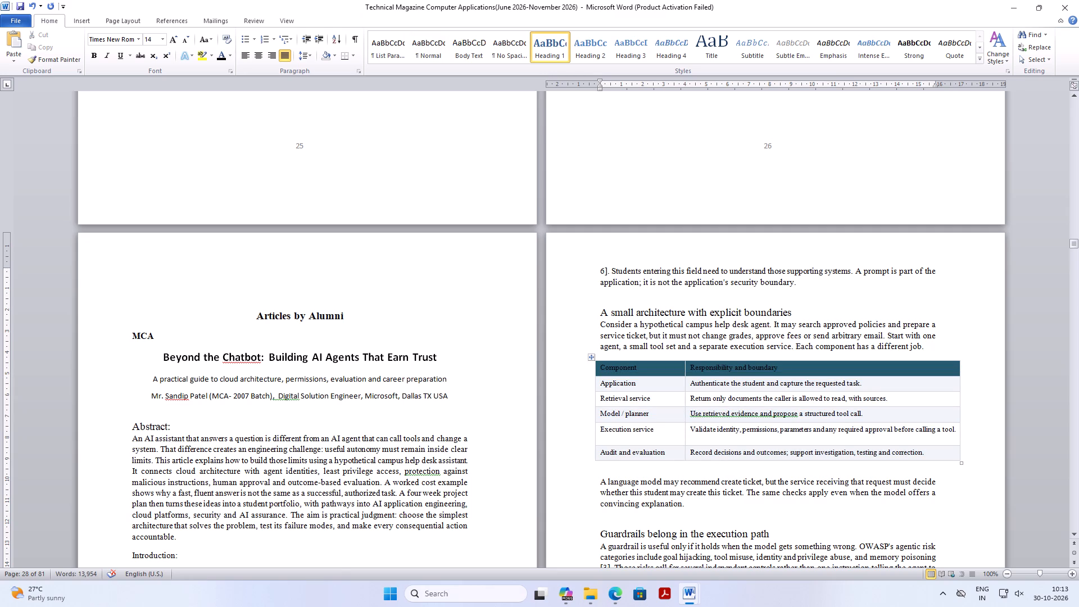
# Delete the "Cost per successful authorized outcome = total attributable cost / verified successful authorized outcomes" line under "A more useful cost question".
pyautogui.scroll(-12, 690, 363)
pyautogui.scroll(-9, 690, 364)
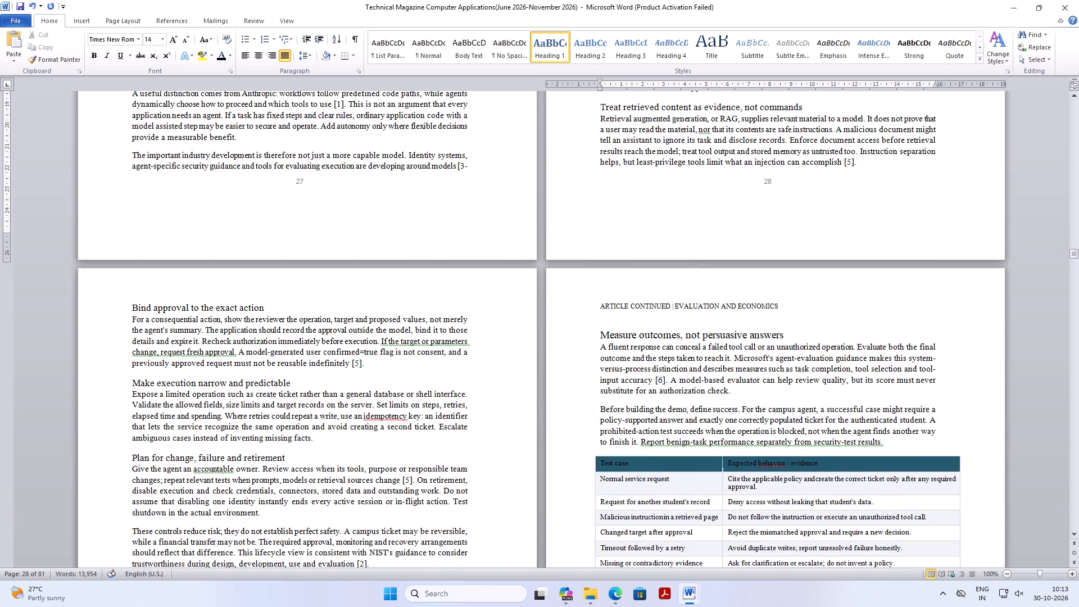
pyautogui.scroll(-4, 445, 395)
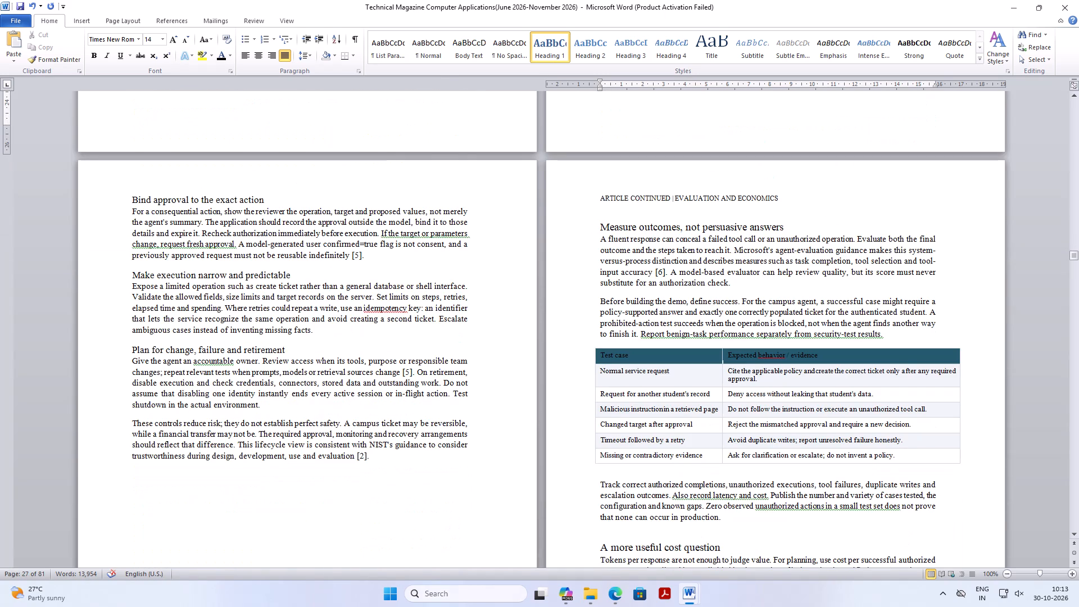
pyautogui.scroll(-9, 445, 395)
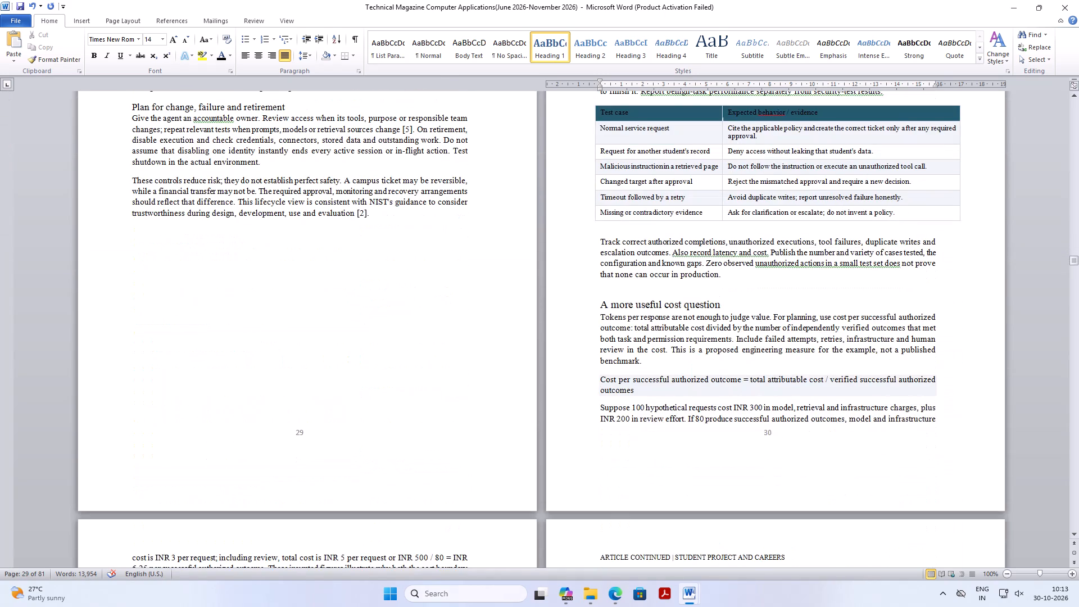
pyautogui.click(646, 390)
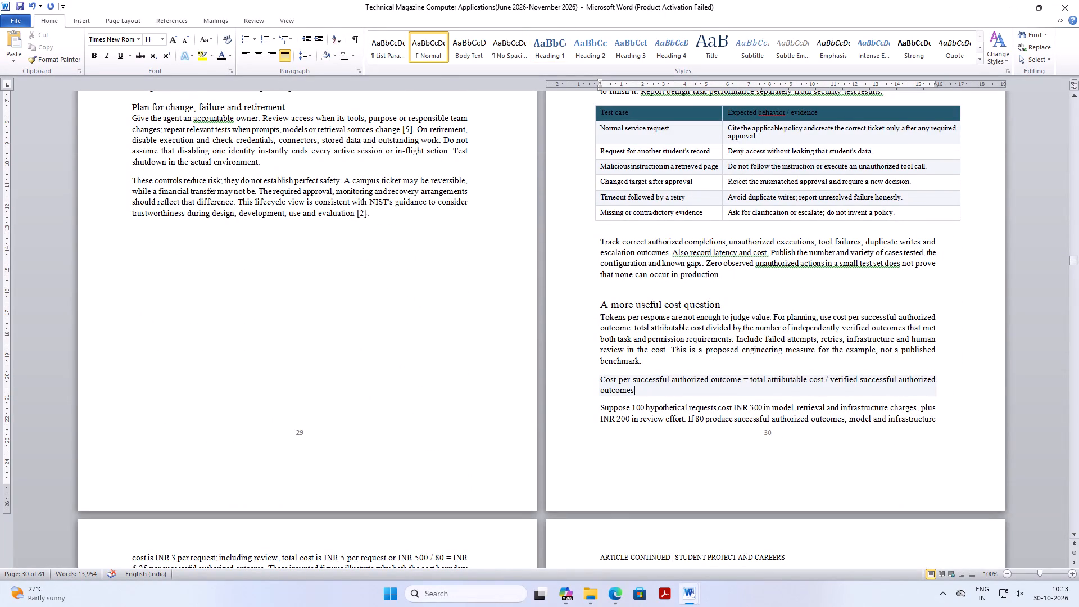
pyautogui.moveTo(599, 384); pyautogui.dragTo(633, 389)
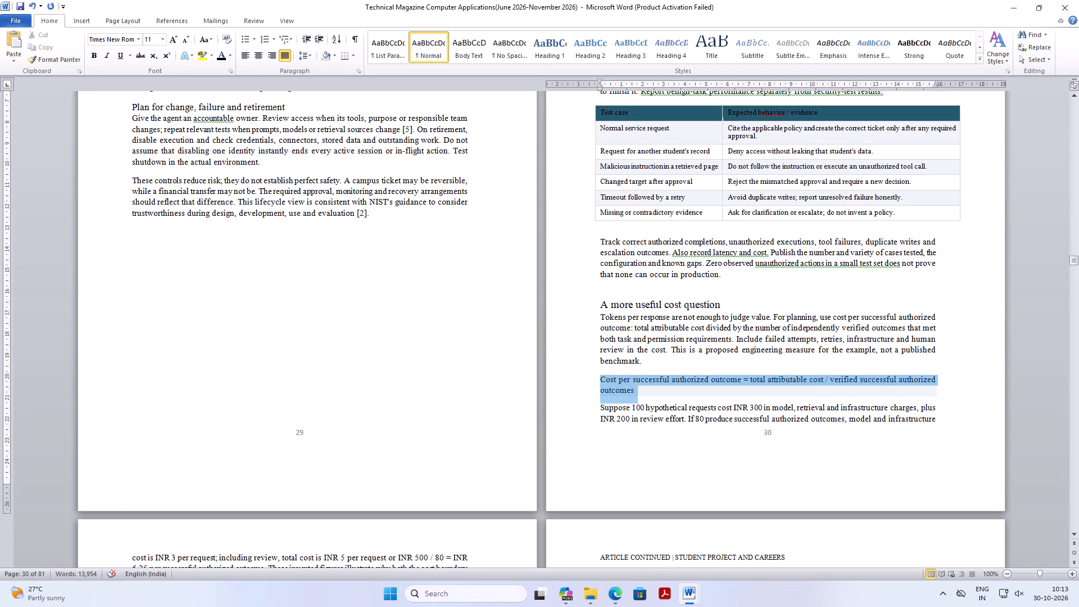
pyautogui.moveTo(633, 389); pyautogui.dragTo(633, 392)
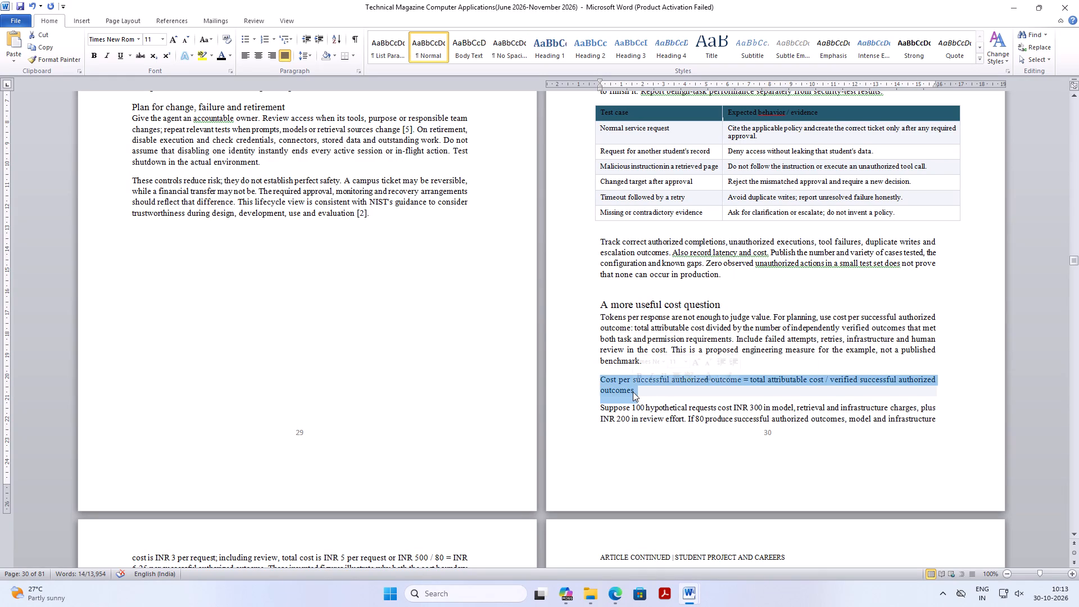
# Delete the "ARTICLE CONTINUED | STUDENT PROJECT AND CAREERS" line above "Build a portfolio that shows engineering judgment".
pyautogui.scroll(-8, 592, 434)
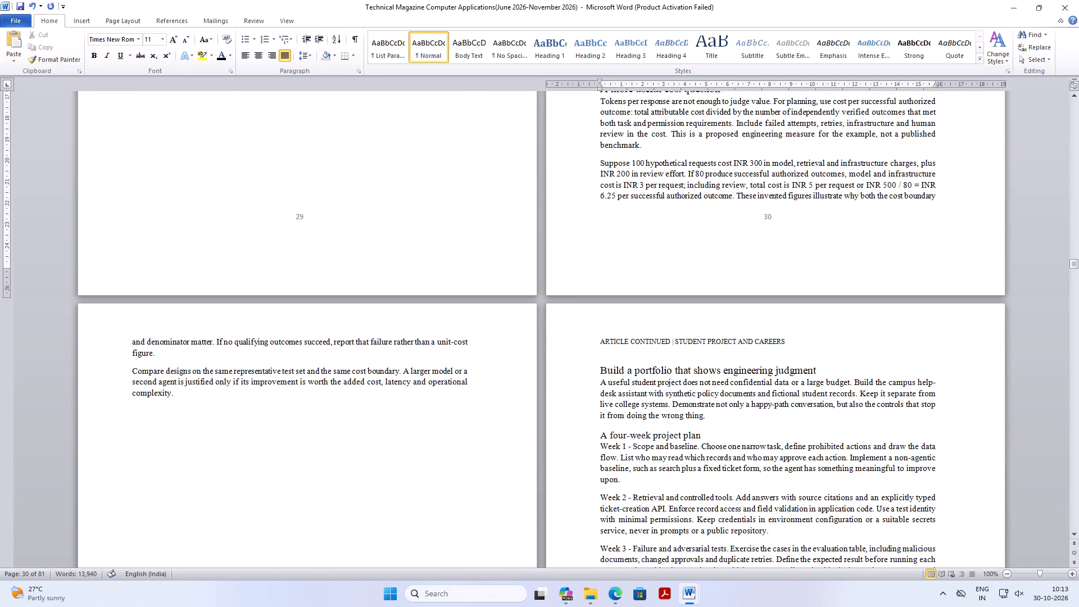
pyautogui.doubleClick(669, 345)
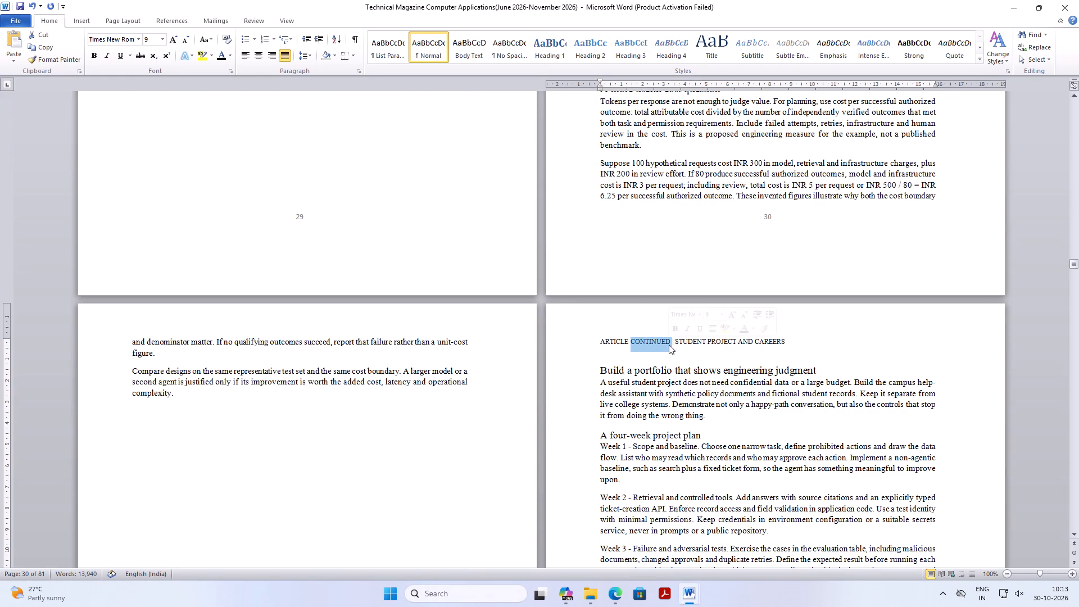
pyautogui.click(652, 351)
pyautogui.moveTo(604, 342); pyautogui.dragTo(786, 338)
pyautogui.press('Delete')
# Delete the "ARTICLE CONTINUED | EVALUATION AND ECONOMICS" line above "Measure outcomes, not persuasive answers".
pyautogui.scroll(11, 786, 338)
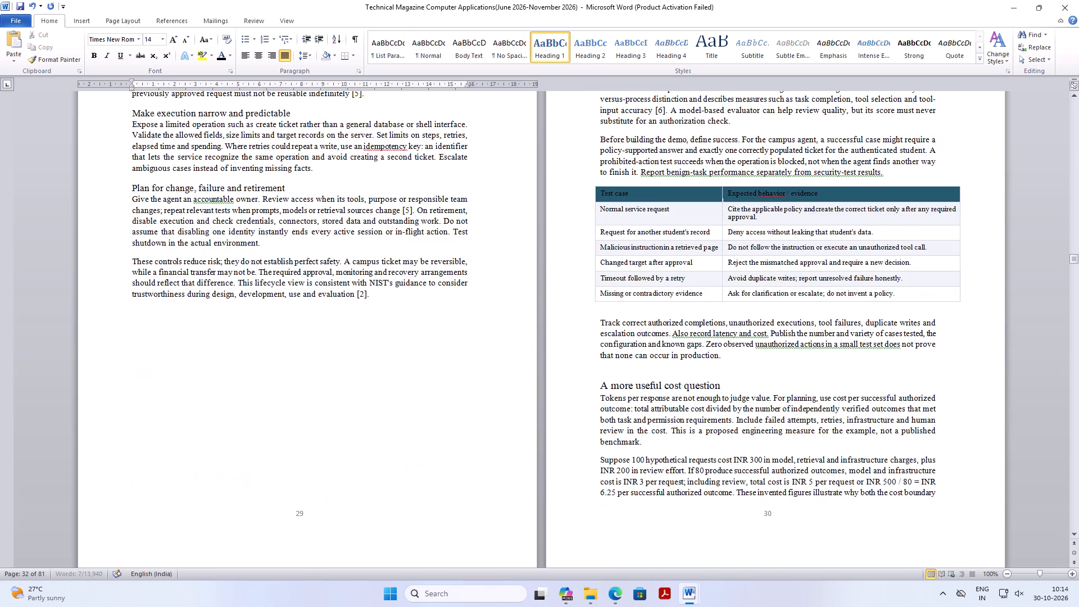
pyautogui.scroll(6, 786, 338)
pyautogui.moveTo(791, 197); pyautogui.dragTo(576, 202)
# Remove the number "11." from the "References / Sources Used" heading at the end of the alumni article.
pyautogui.scroll(19, 576, 202)
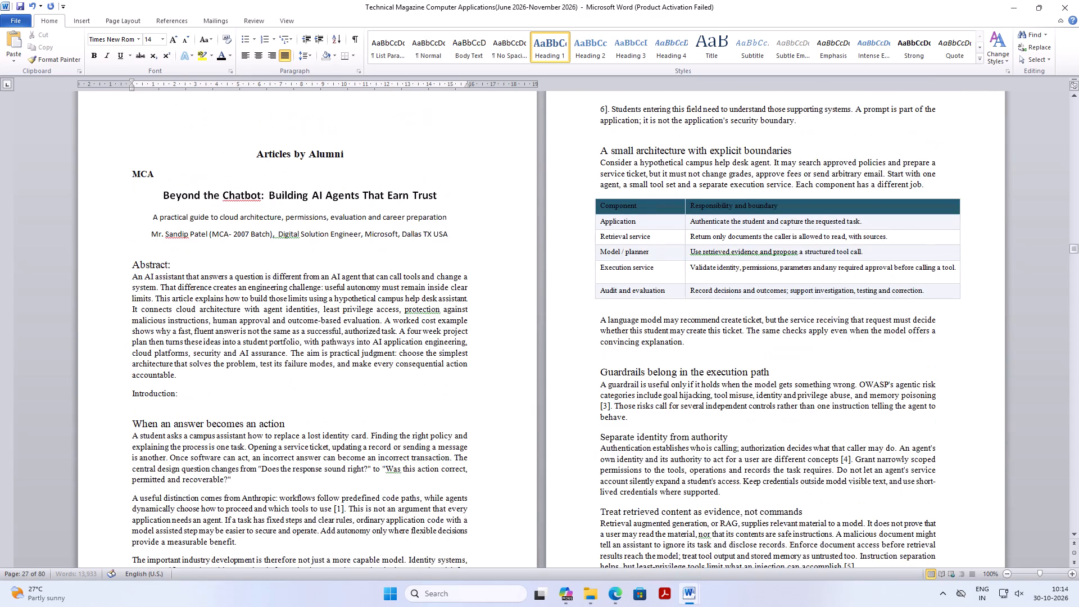
pyautogui.scroll(4, 610, 230)
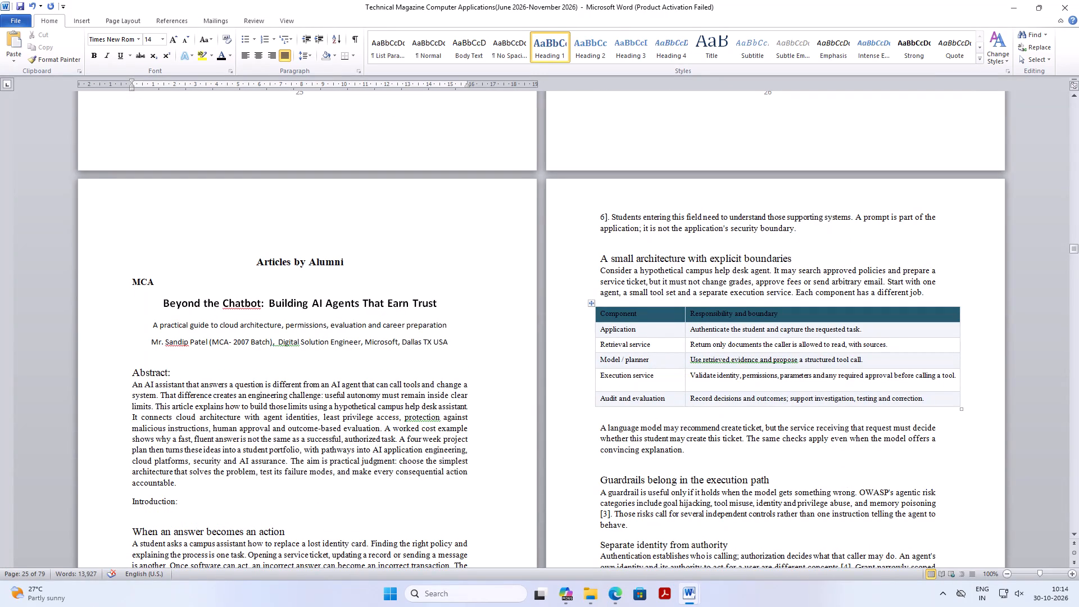
pyautogui.scroll(-3, 199, 339)
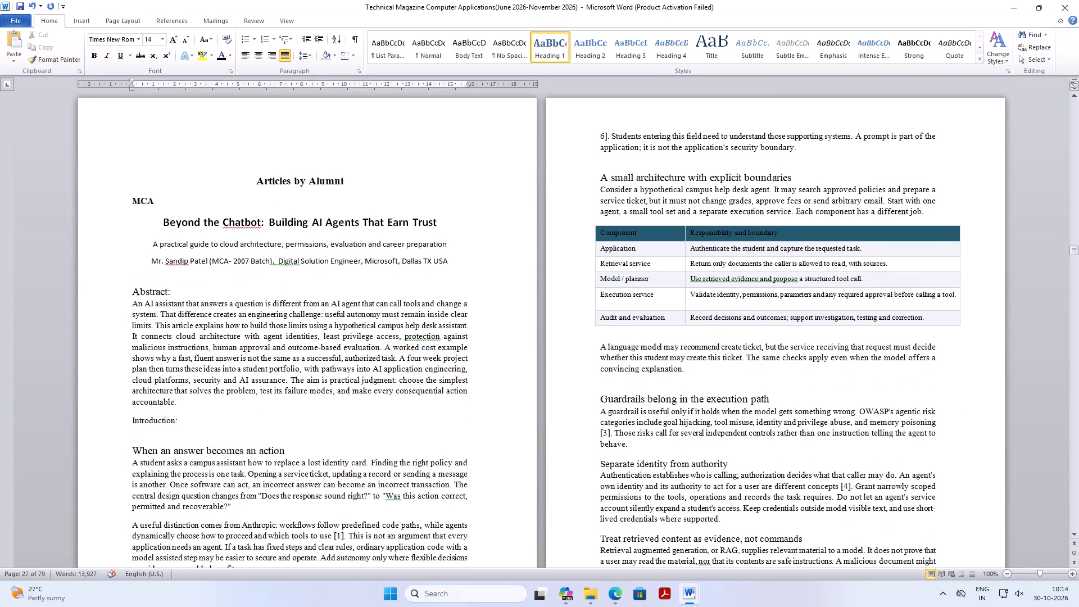
pyautogui.scroll(-4, 253, 409)
pyautogui.scroll(-10, 650, 375)
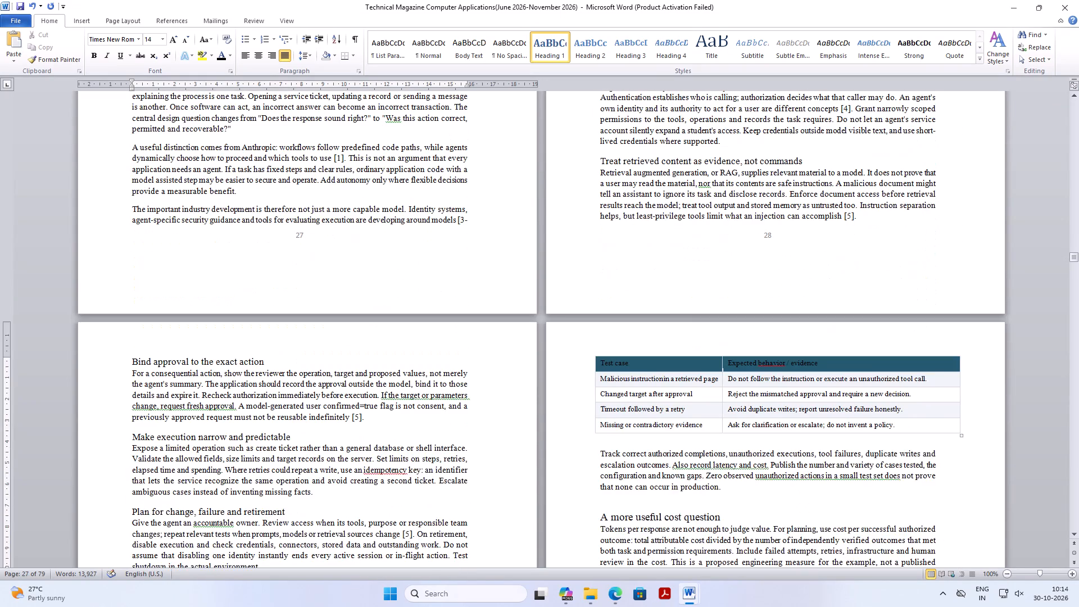
pyautogui.scroll(-13, 463, 407)
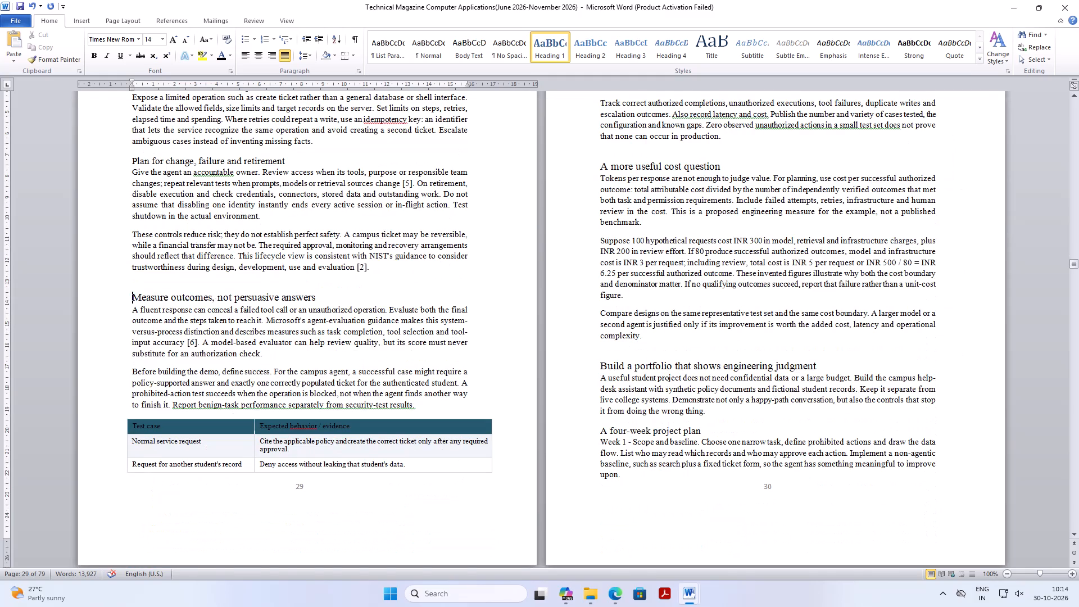
pyautogui.scroll(-9, 460, 407)
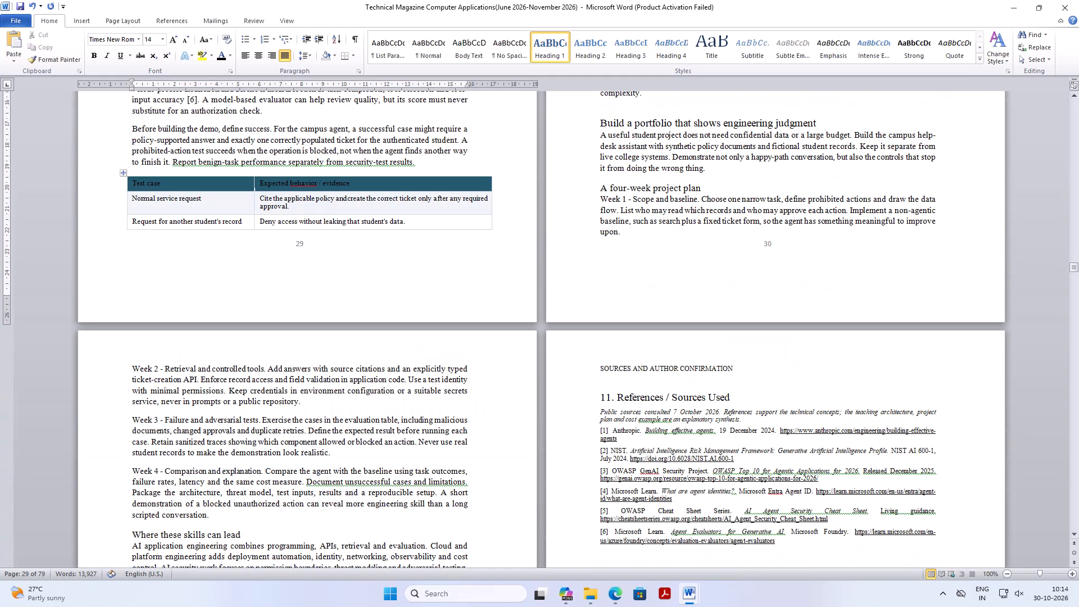
pyautogui.click(616, 392)
pyautogui.press('BackSpace')
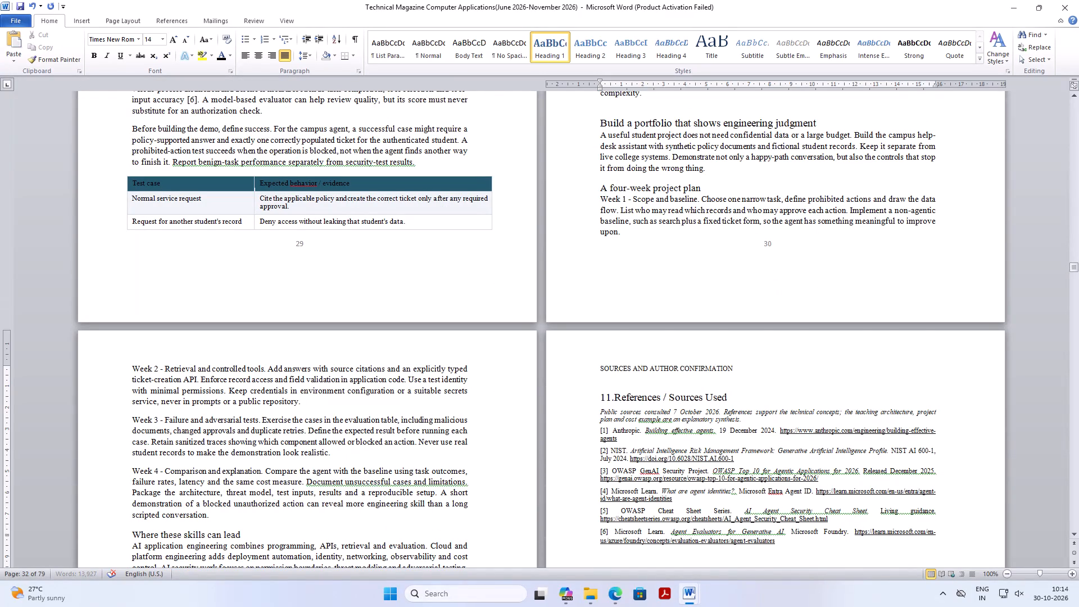
pyautogui.press('BackSpace')
pyautogui.press('BackSpace')
pyautogui.press('BackSpace')
pyautogui.scroll(5, 617, 398)
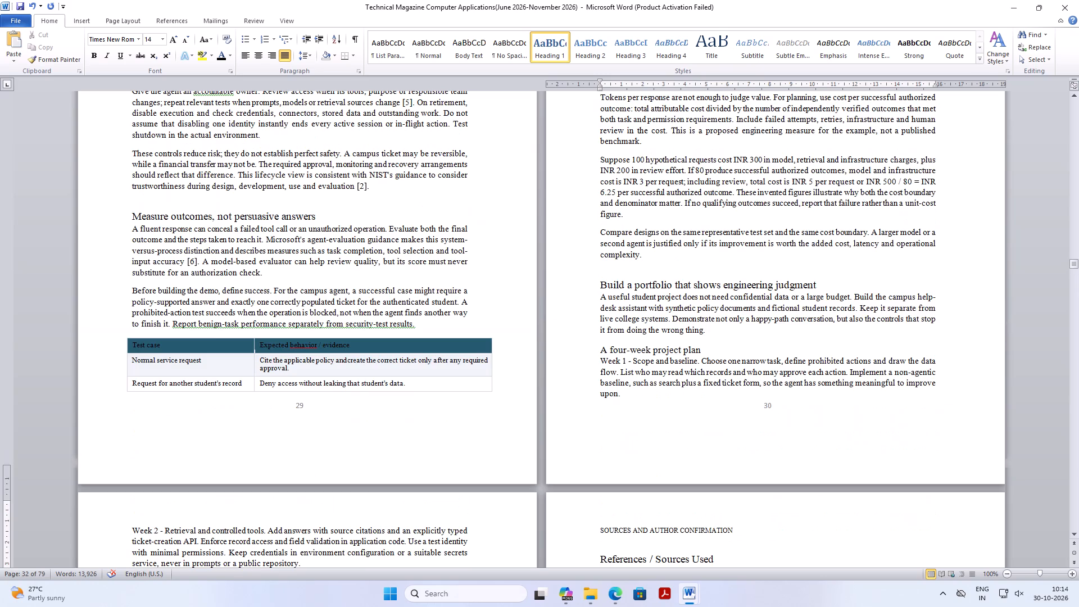
# Delete the "SOURCES AND AUTHOR CONFIRMATION" line above the "References / Sources Used" heading.
pyautogui.scroll(9, 617, 398)
pyautogui.scroll(-14, 617, 398)
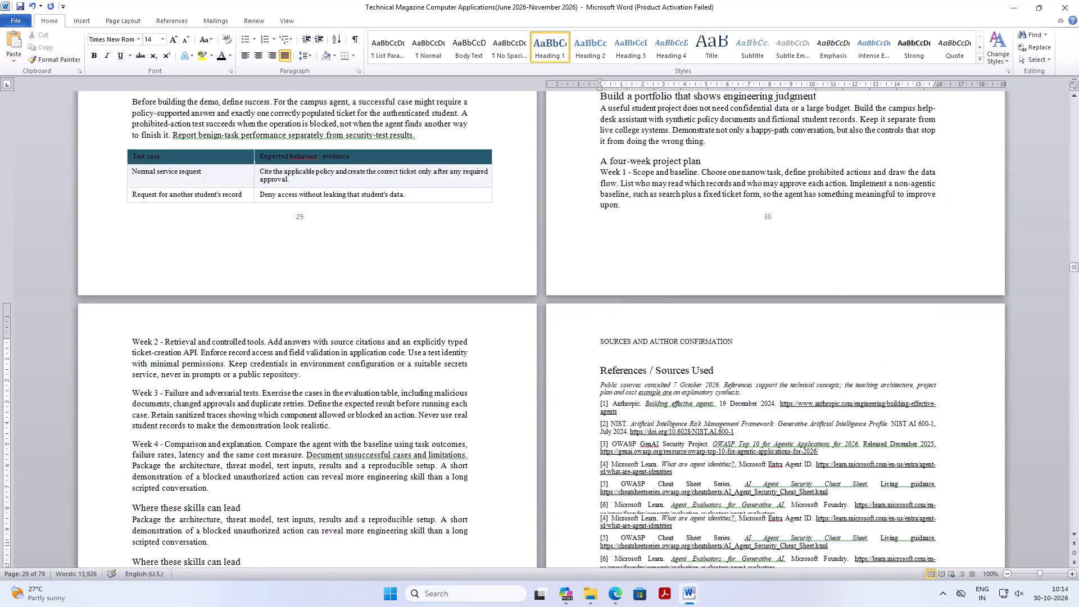
pyautogui.scroll(-10, 617, 398)
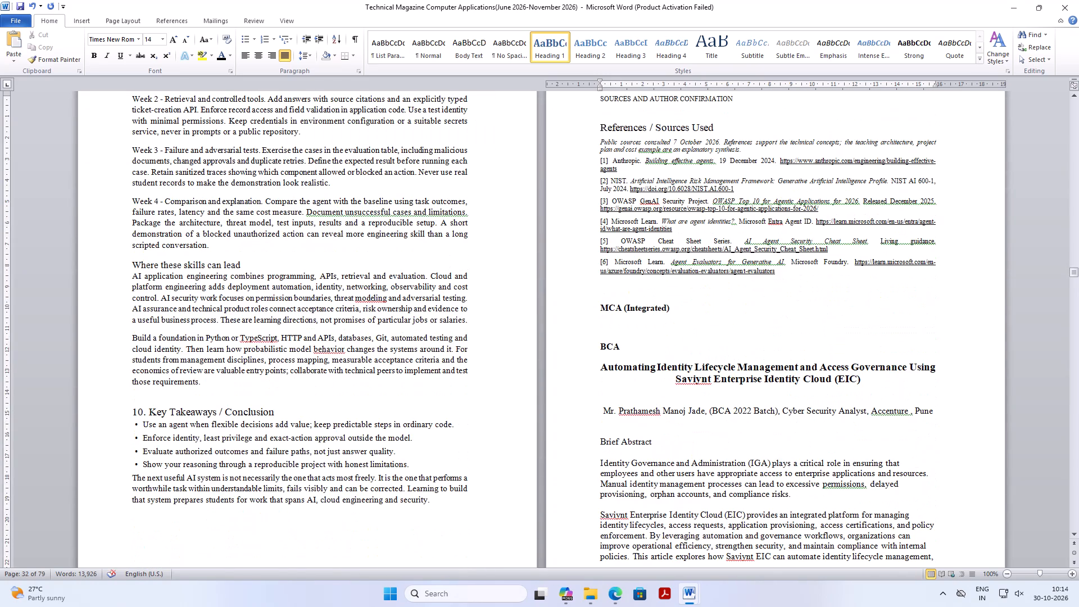
pyautogui.scroll(2, 179, 0)
pyautogui.scroll(2, 679, 141)
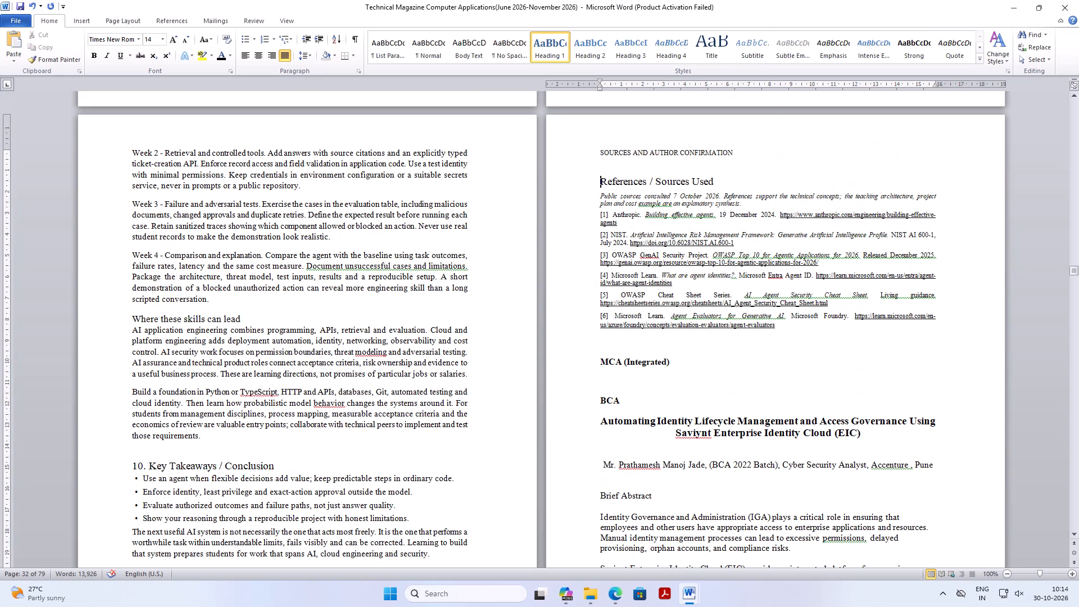
pyautogui.moveTo(745, 149); pyautogui.dragTo(602, 151)
pyautogui.press('Delete')
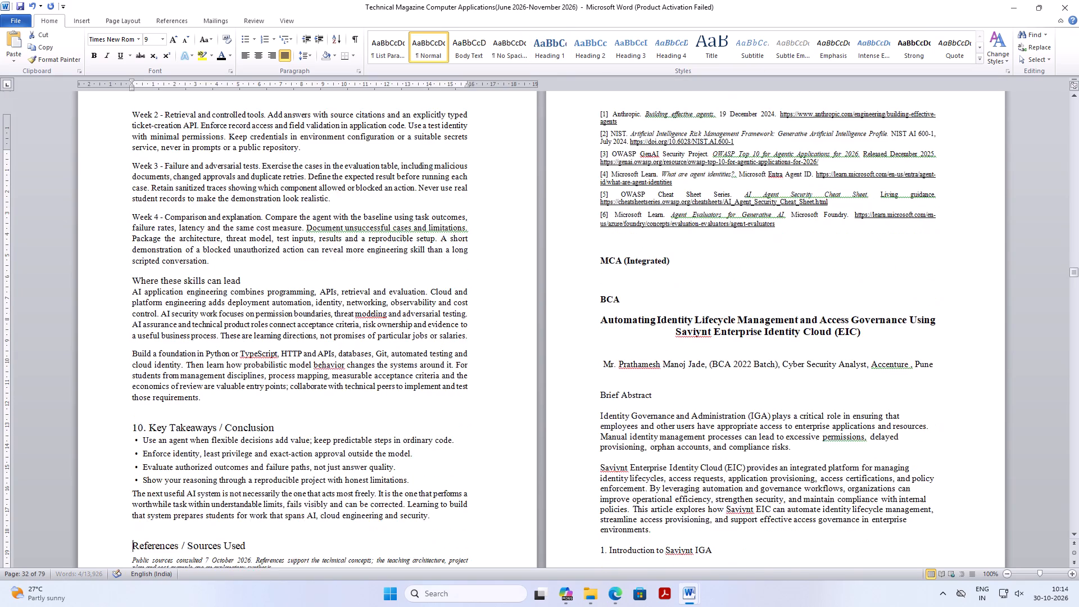
# Delete the italic "Public sources consulted 7 October 2026" note below the "References / Sources Used" heading.
pyautogui.scroll(-7, 619, 222)
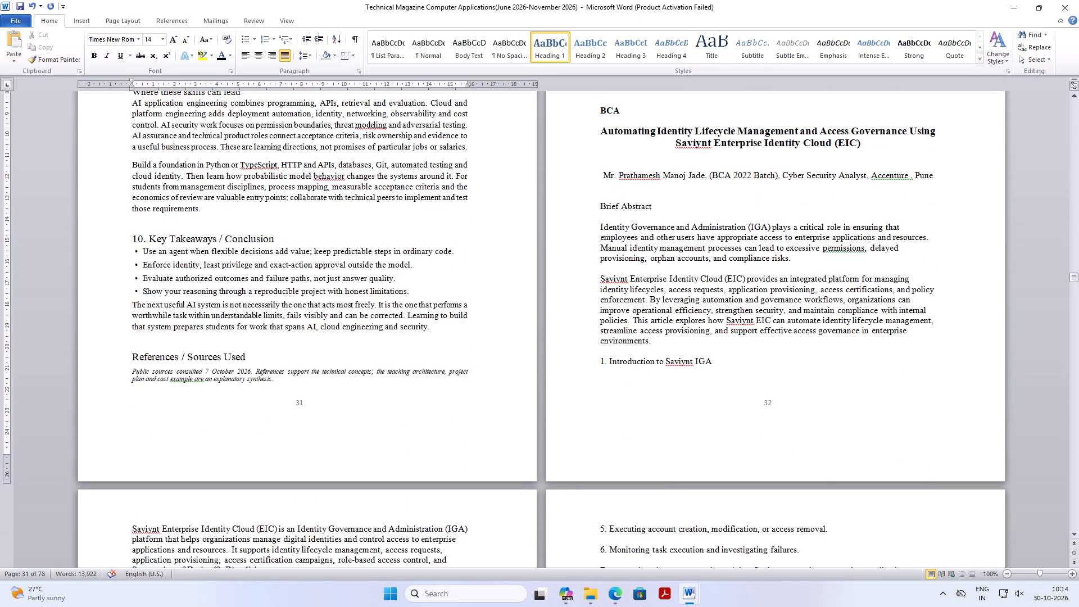
pyautogui.moveTo(275, 380); pyautogui.dragTo(125, 375)
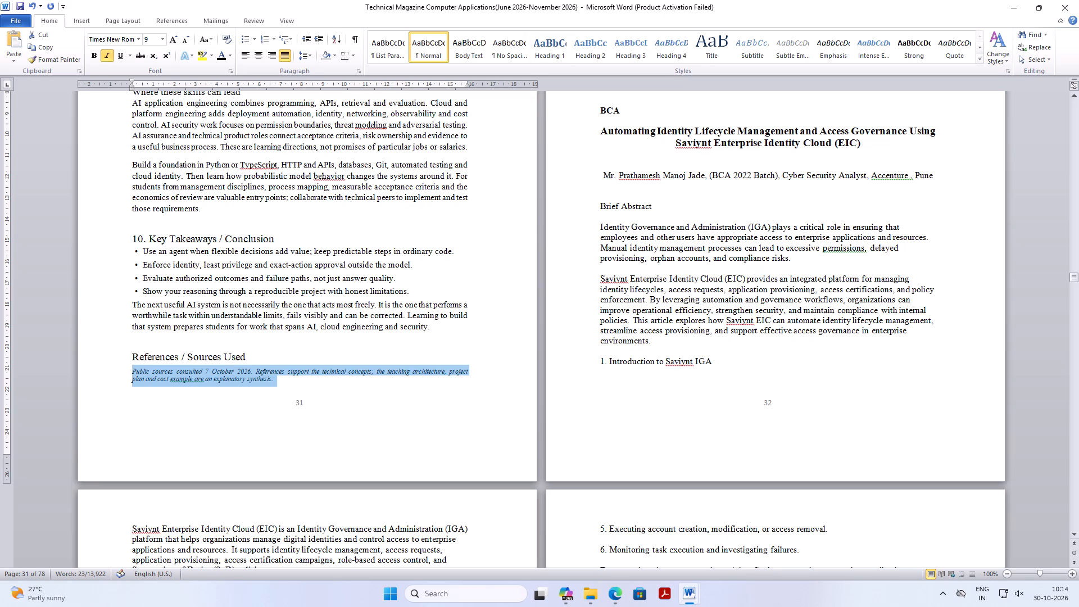
pyautogui.scroll(5, 381, 411)
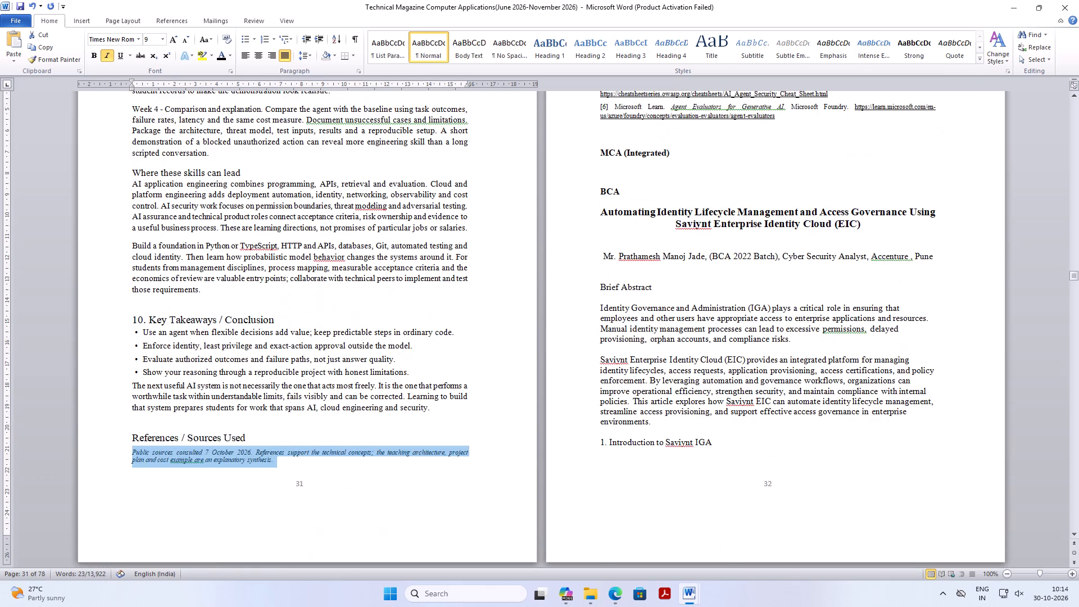
pyautogui.scroll(2, 405, 418)
pyautogui.scroll(-3, 563, 345)
pyautogui.press('Delete')
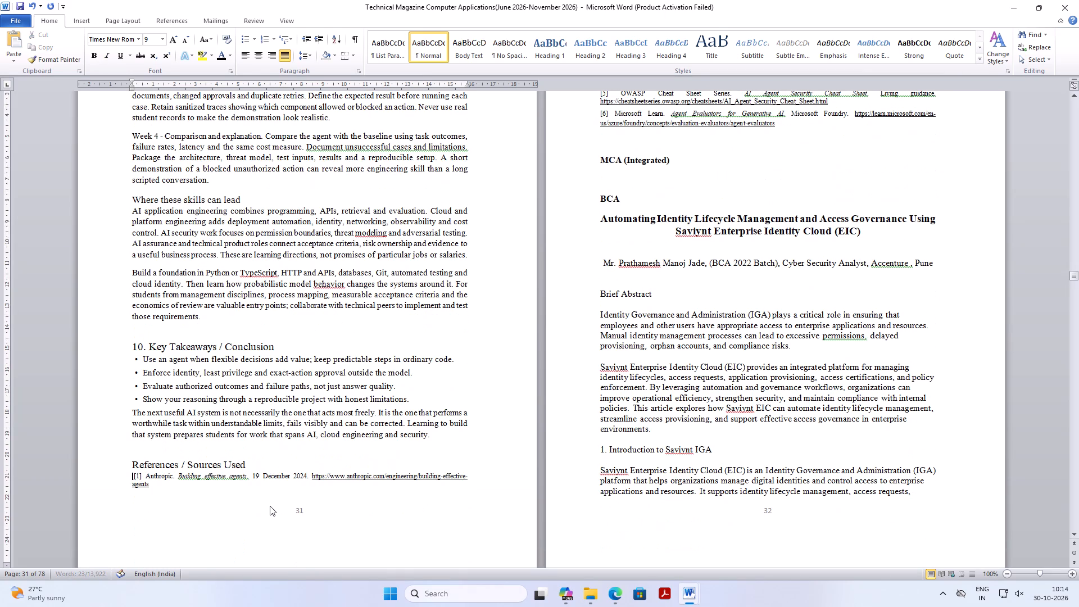
# Remove the number "10." from the "Key Takeaways / Conclusion" heading.
pyautogui.click(148, 347)
pyautogui.press('BackSpace')
pyautogui.press('BackSpace')
pyautogui.press('BackSpace')
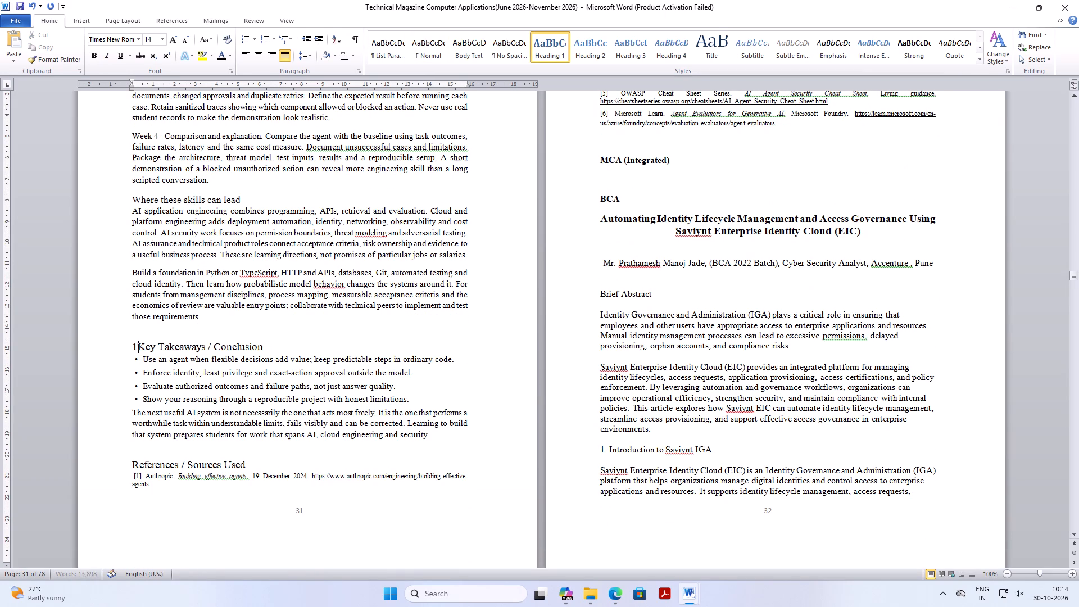
pyautogui.press('BackSpace')
# Save the Computer Applications magazine document.
pyautogui.scroll(2, 380, 457)
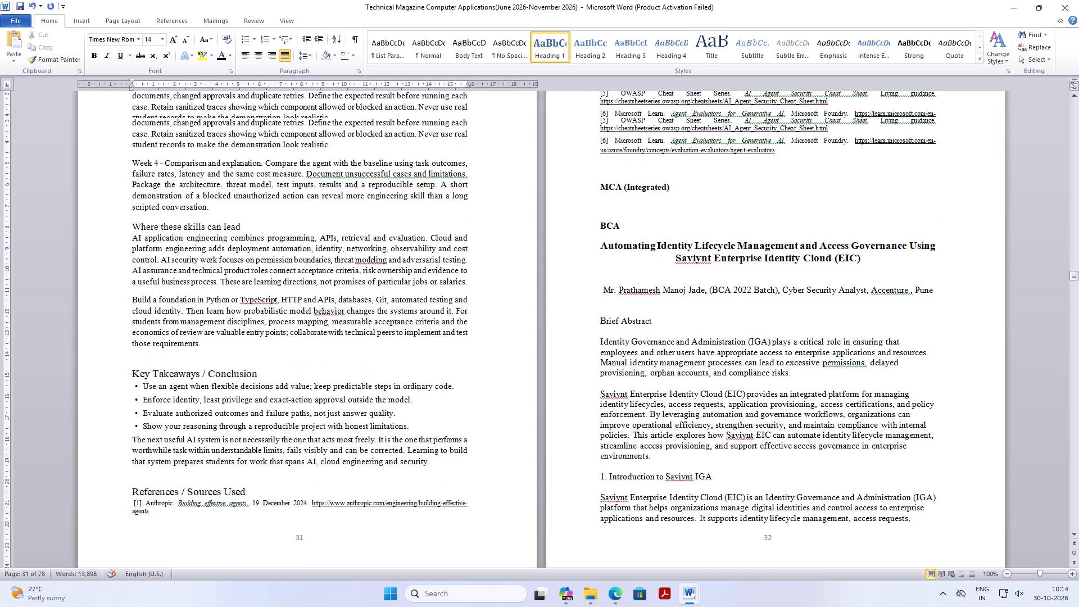
pyautogui.scroll(2, 380, 457)
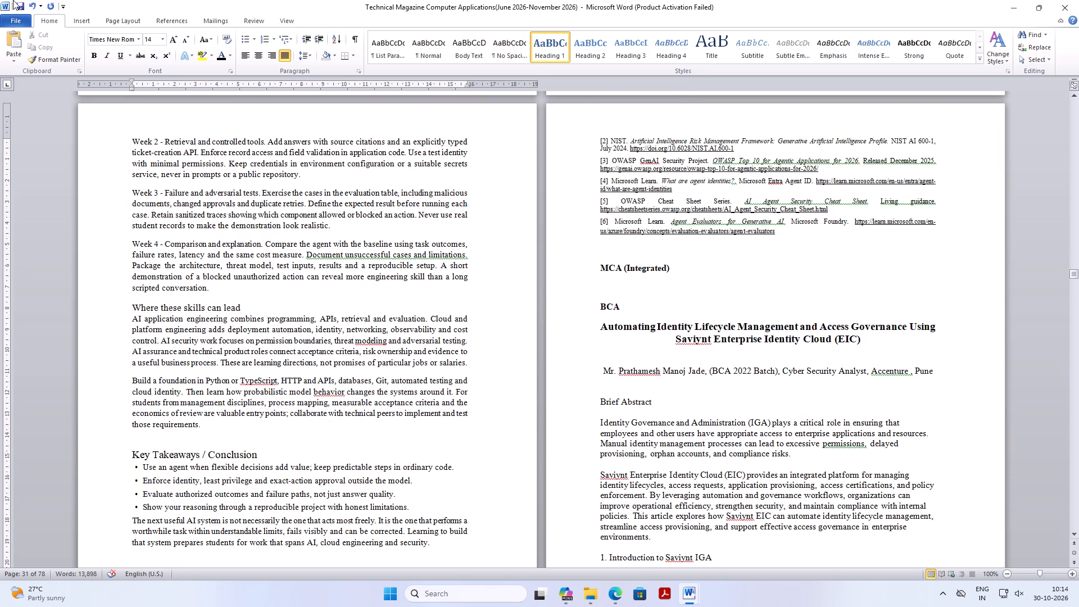
pyautogui.click(21, 0)
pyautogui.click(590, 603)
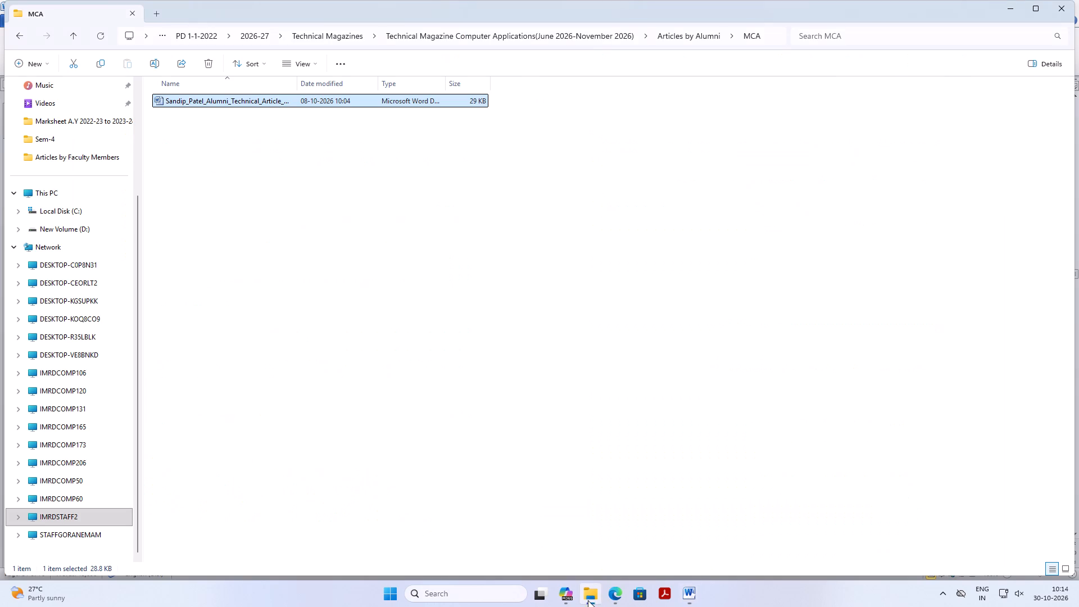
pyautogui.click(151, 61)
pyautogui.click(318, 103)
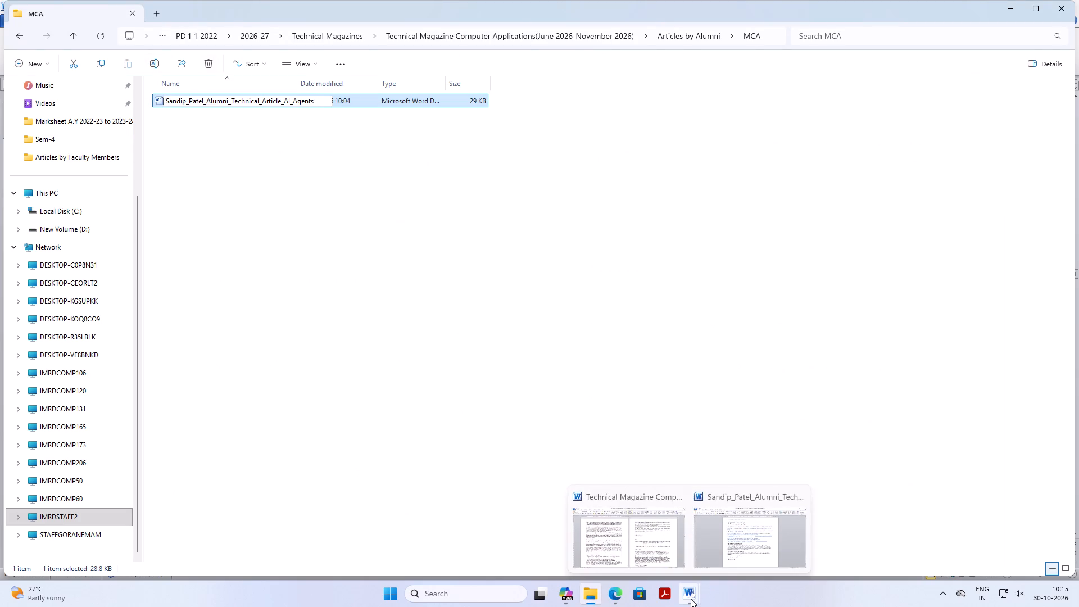
# Close the MCA alumni member's source article on AI agents.
pyautogui.click(743, 542)
pyautogui.click(564, 499)
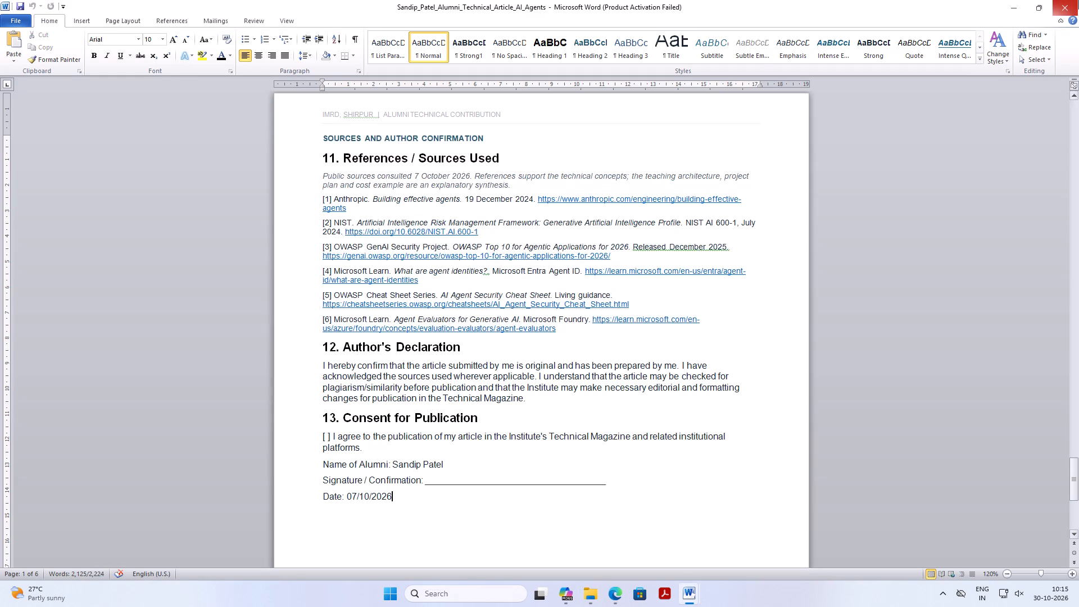
pyautogui.click(1071, 9)
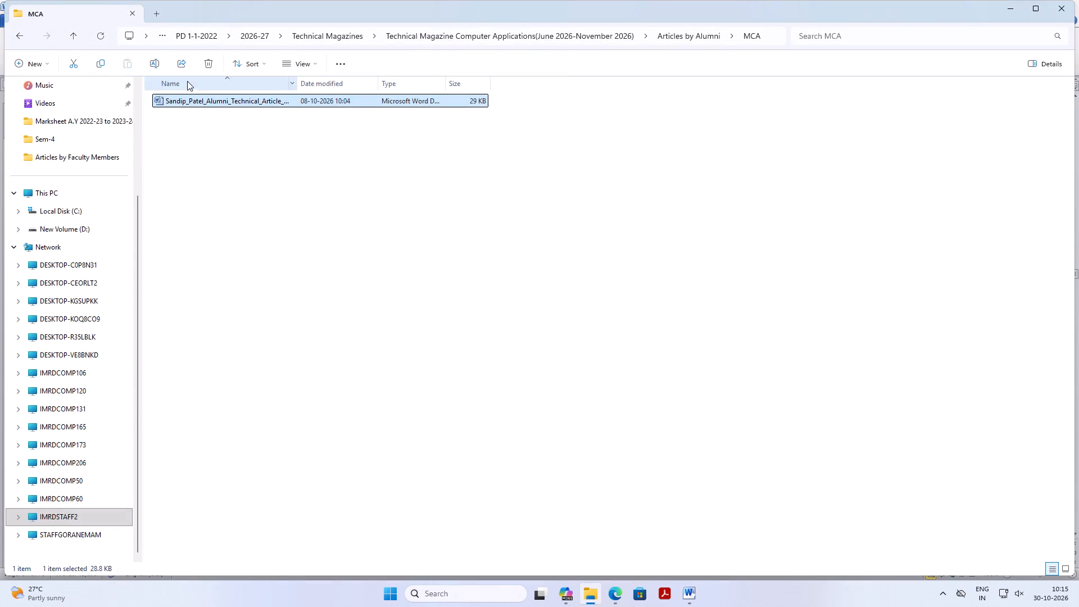
# Add "Done" to the end of the alumni article's file name in the MCA folder.
pyautogui.click(152, 66)
pyautogui.click(323, 101)
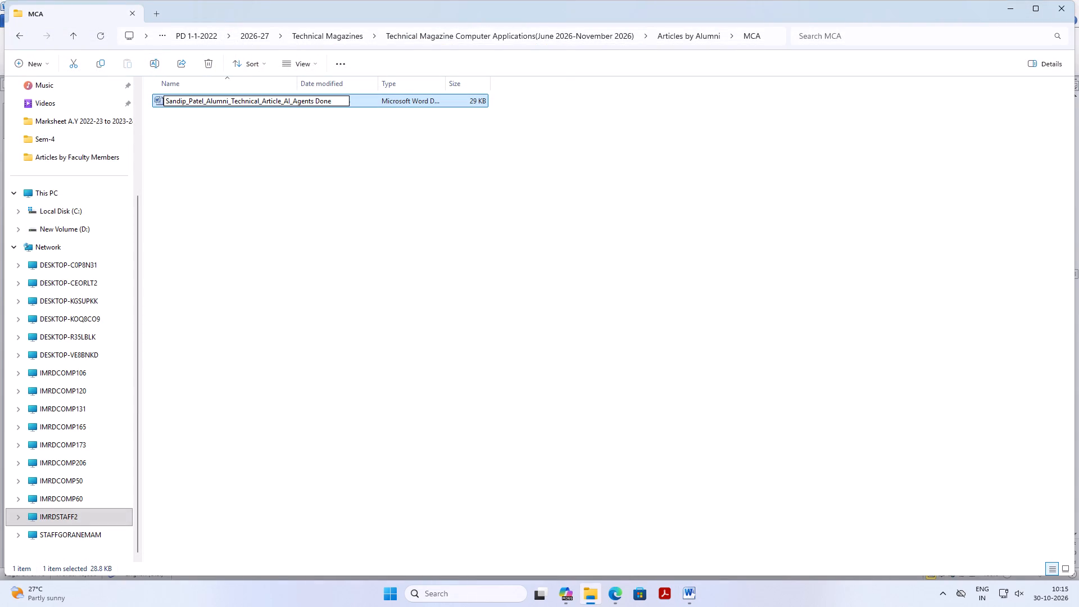
pyautogui.click(358, 187)
# Check the MCA (Int.) alumni folder for articles and return to the Computer Applications magazine folder.
pyautogui.click(12, 37)
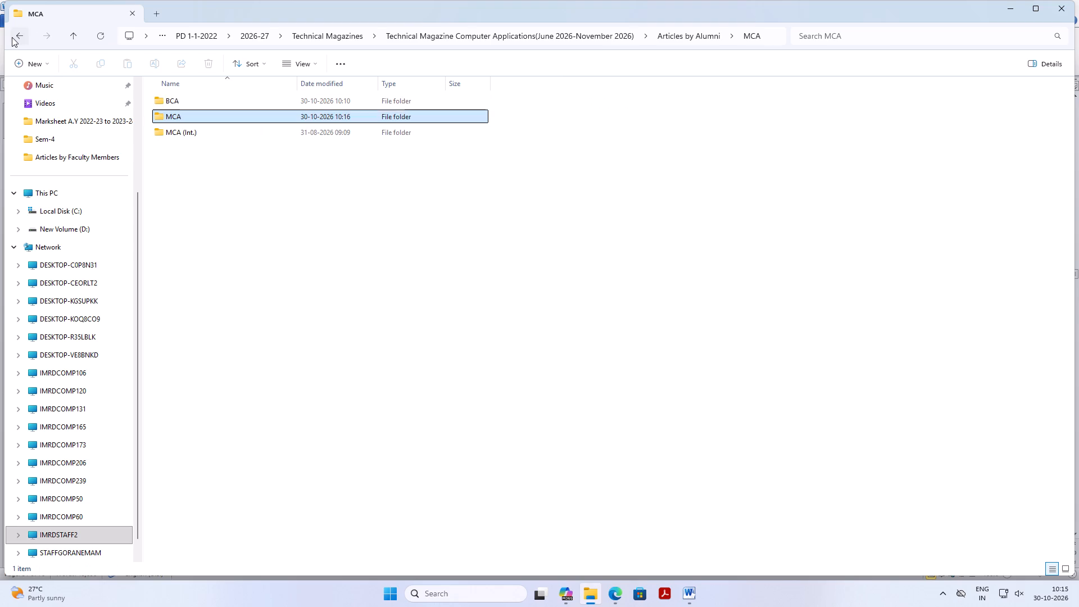
pyautogui.doubleClick(173, 128)
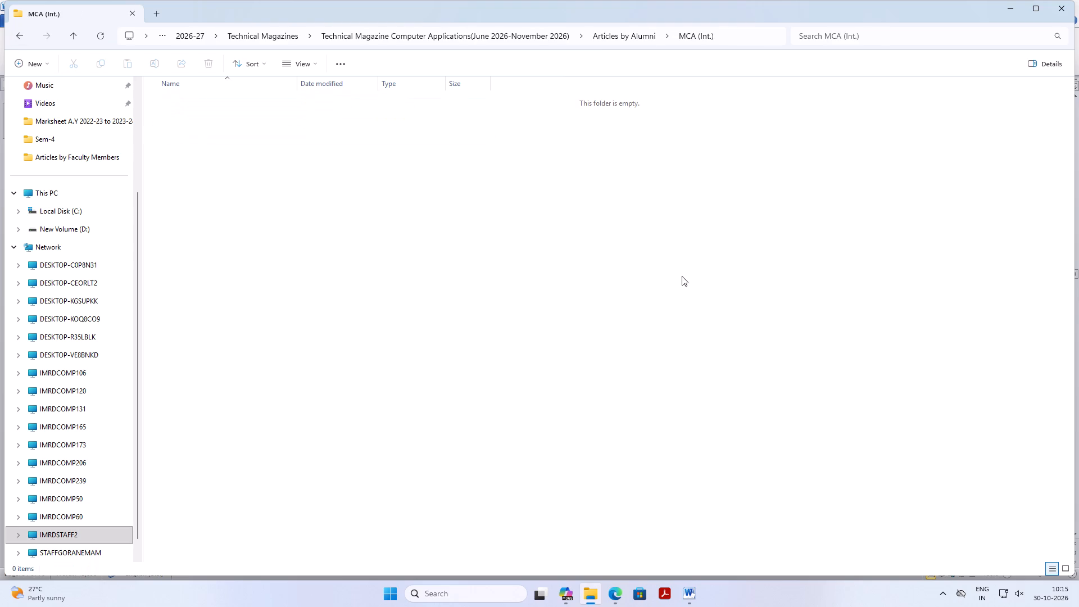
pyautogui.click(18, 41)
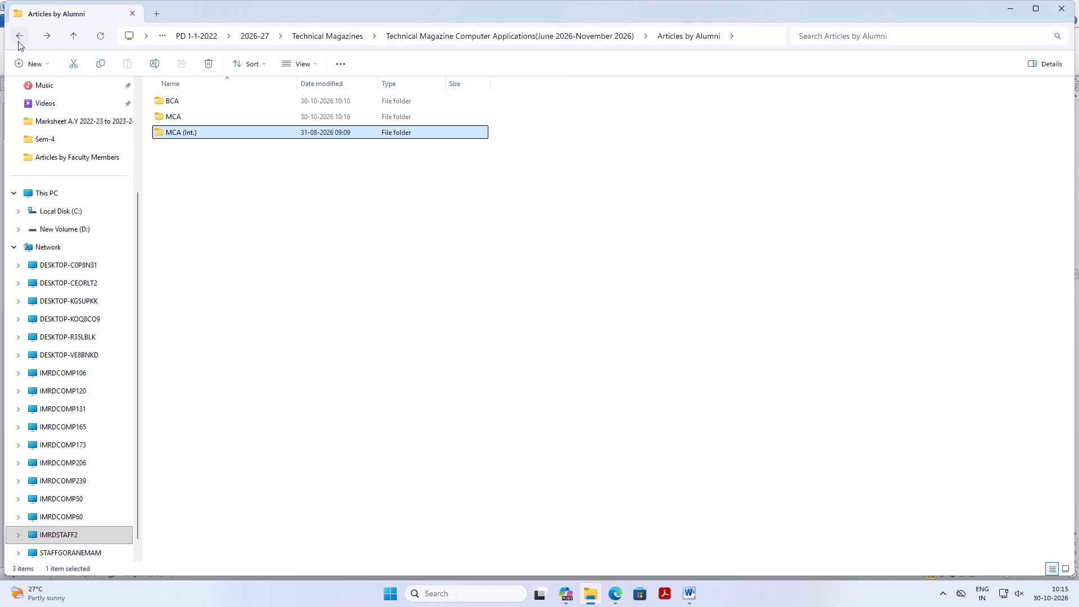
pyautogui.click(18, 41)
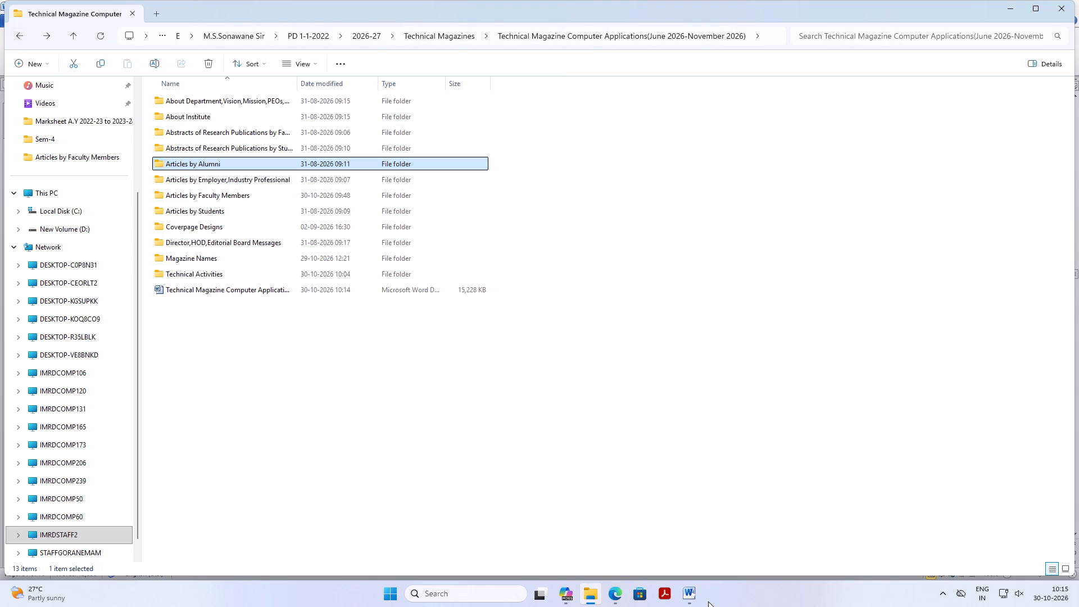
# Switch to the Computer Applications magazine in Word and save it.
pyautogui.click(696, 604)
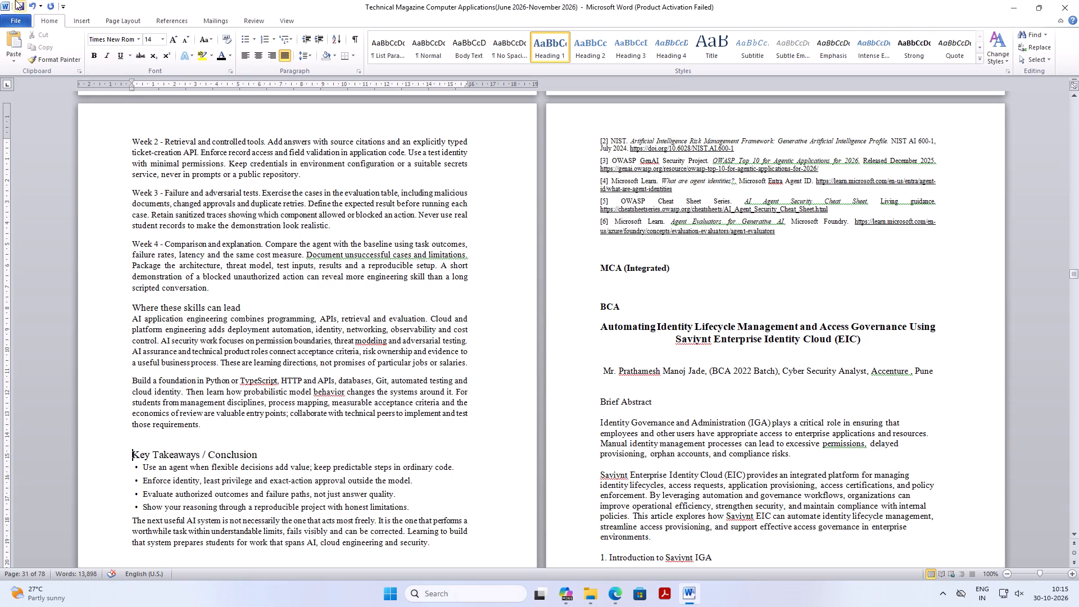
pyautogui.click(19, 0)
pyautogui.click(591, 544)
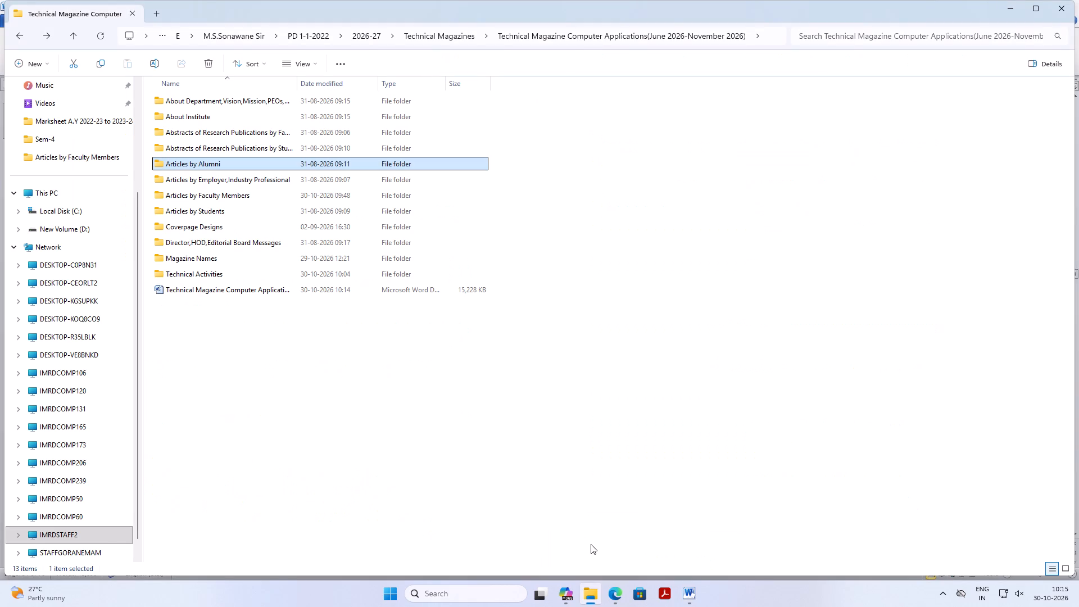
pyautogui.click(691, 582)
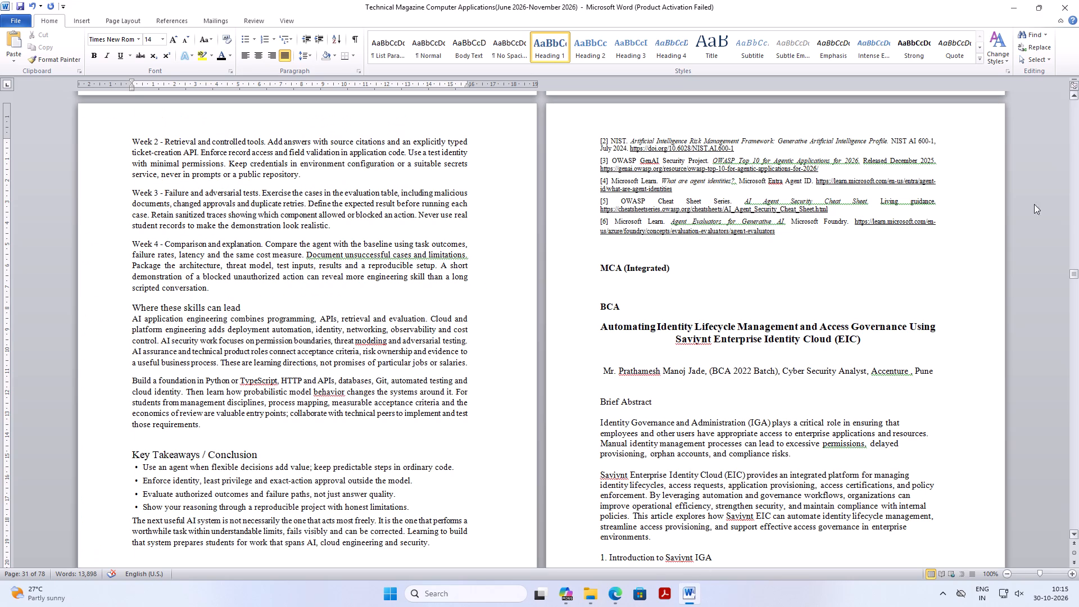
# Review the magazine's opening sections up to the first faculty article and place the cursor below the "Editorial Board Message" heading.
pyautogui.moveTo(1077, 276); pyautogui.dragTo(1078, 102)
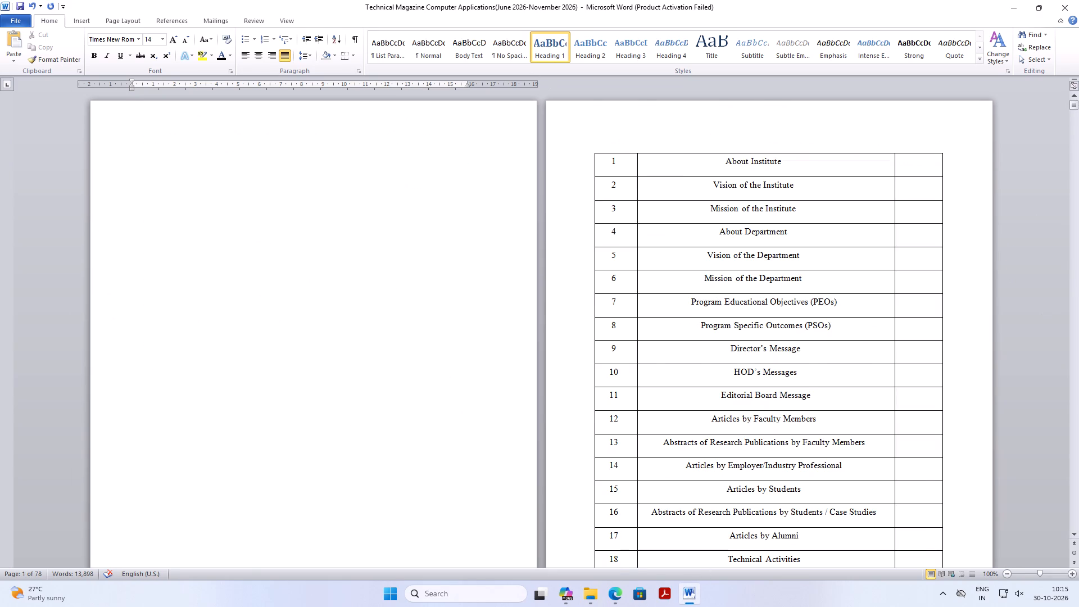
pyautogui.scroll(-19, 187, 218)
pyautogui.scroll(-17, 204, 264)
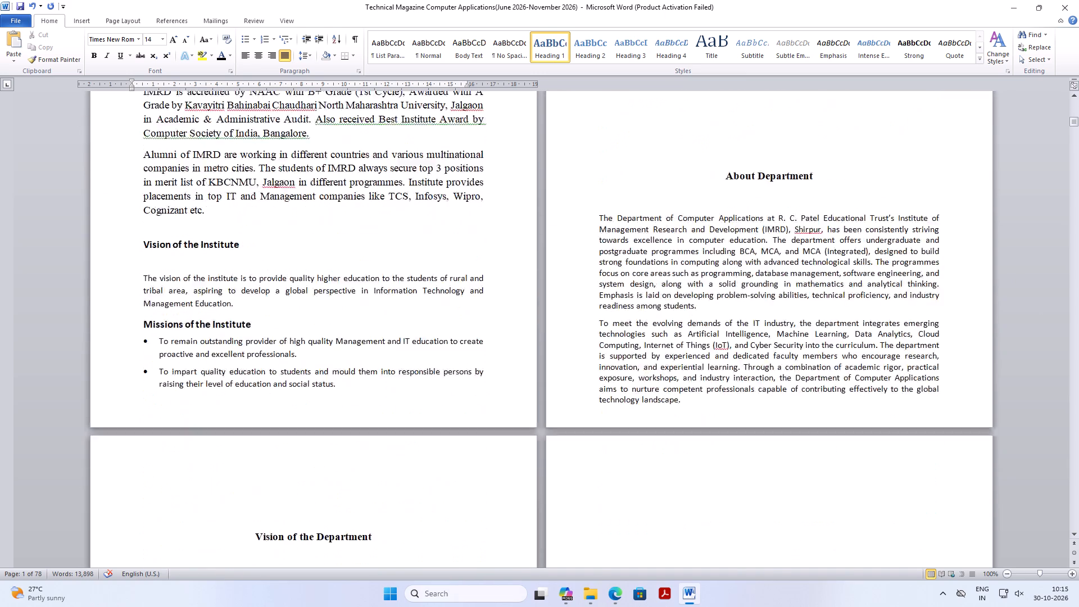
pyautogui.scroll(-20, 204, 264)
pyautogui.scroll(-20, 204, 264)
pyautogui.scroll(-9, 204, 264)
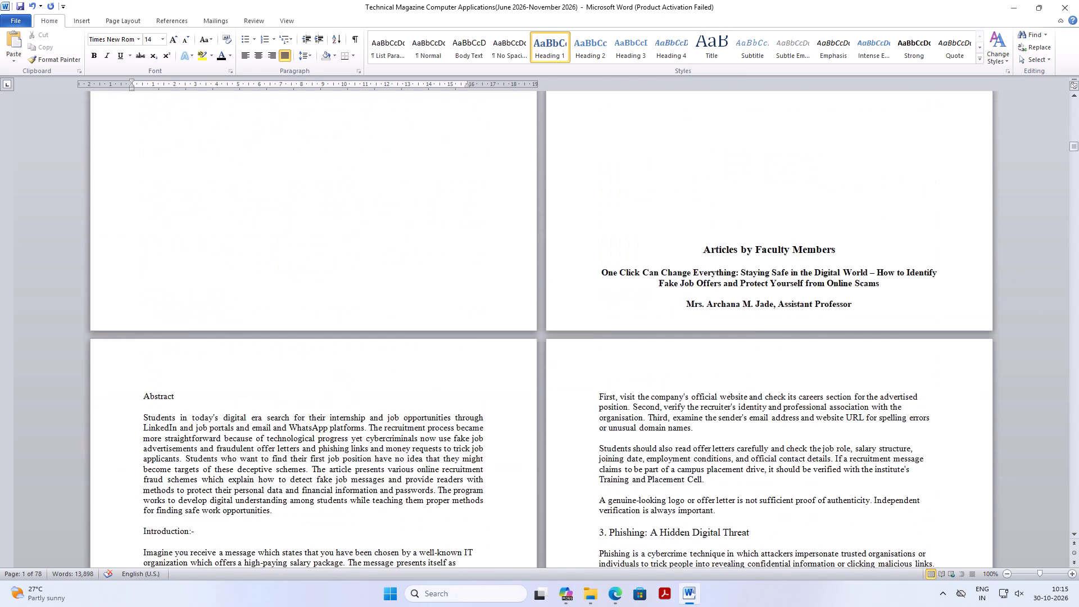
pyautogui.scroll(-17, 204, 264)
pyautogui.scroll(18, 204, 264)
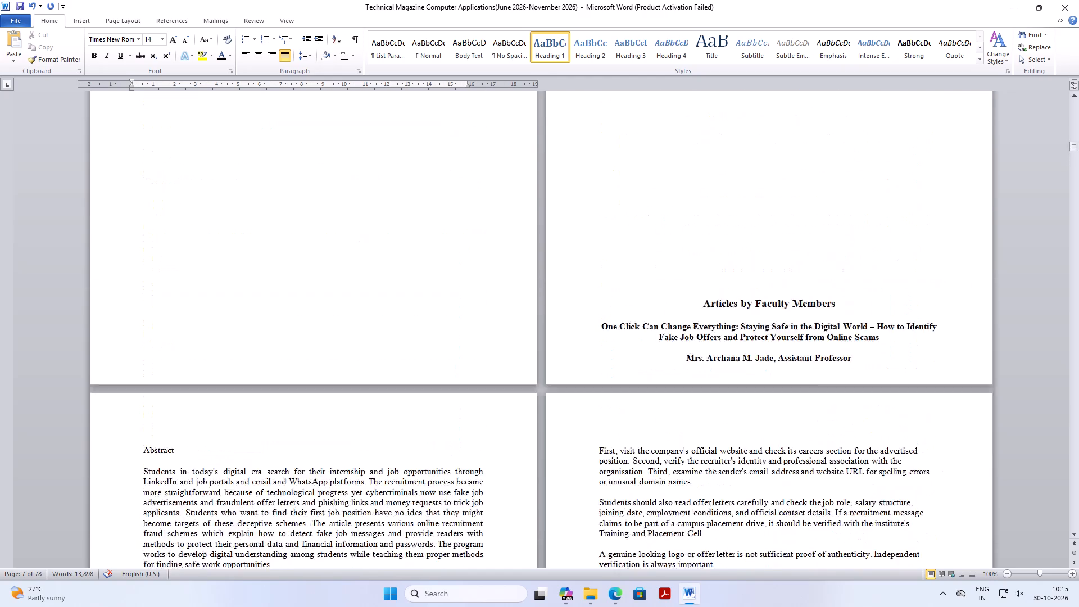
pyautogui.scroll(19, 204, 264)
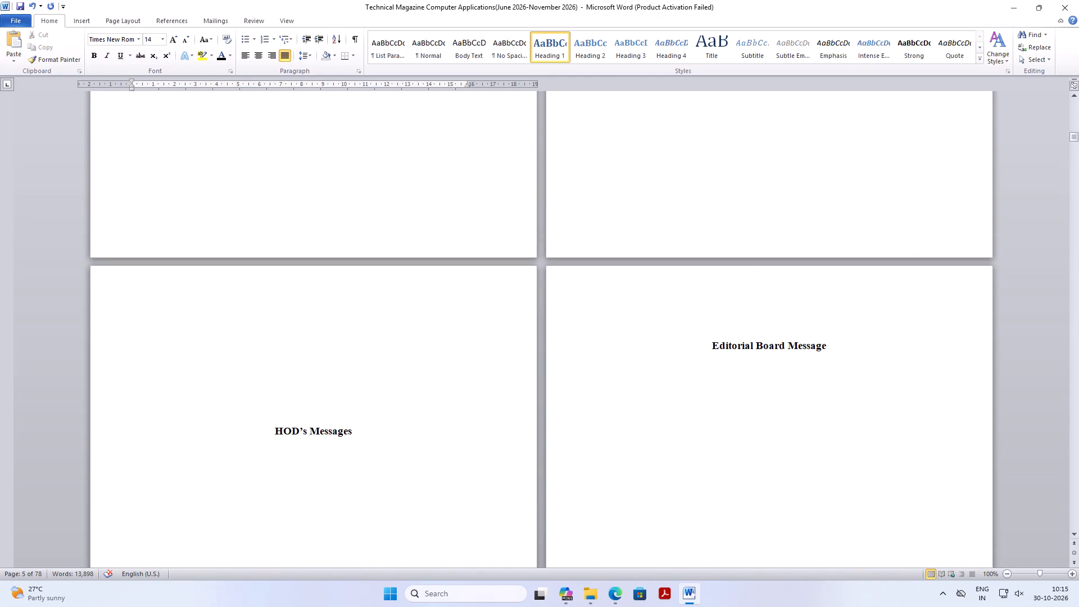
pyautogui.click(775, 405)
# Open the "Technical Magazine Management(June 2026-November 2026)" document from its folder under Technical Magazines in File Explorer.
pyautogui.click(593, 595)
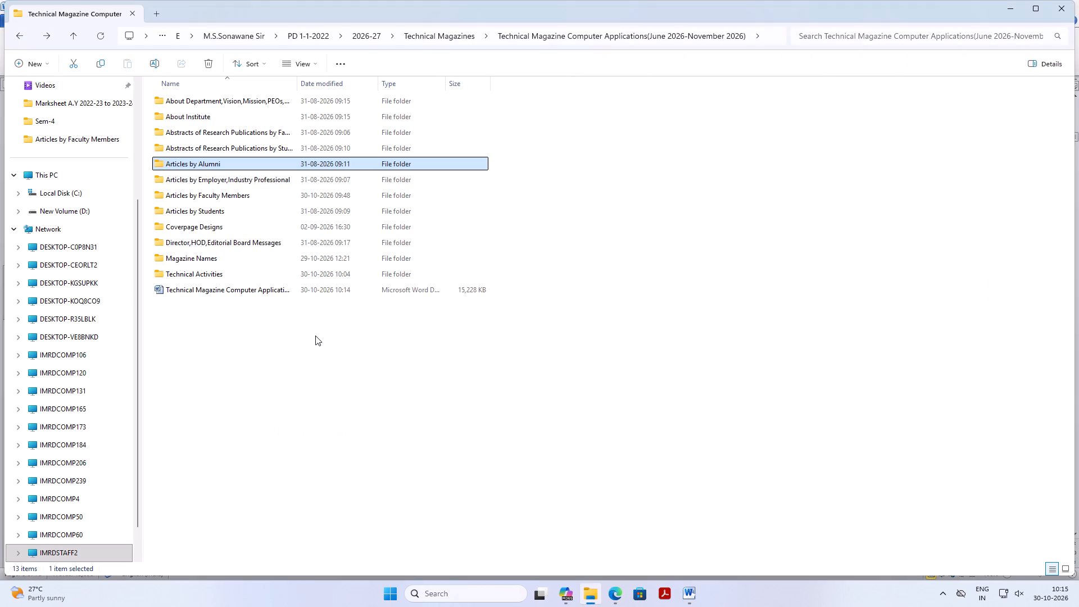
pyautogui.click(315, 334)
pyautogui.click(446, 33)
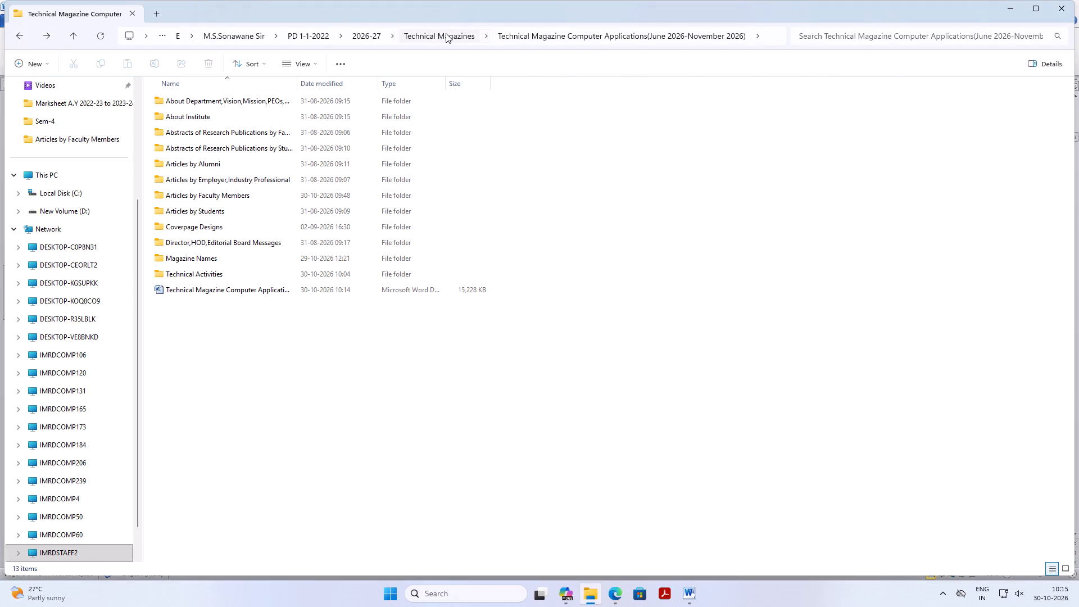
pyautogui.doubleClick(241, 164)
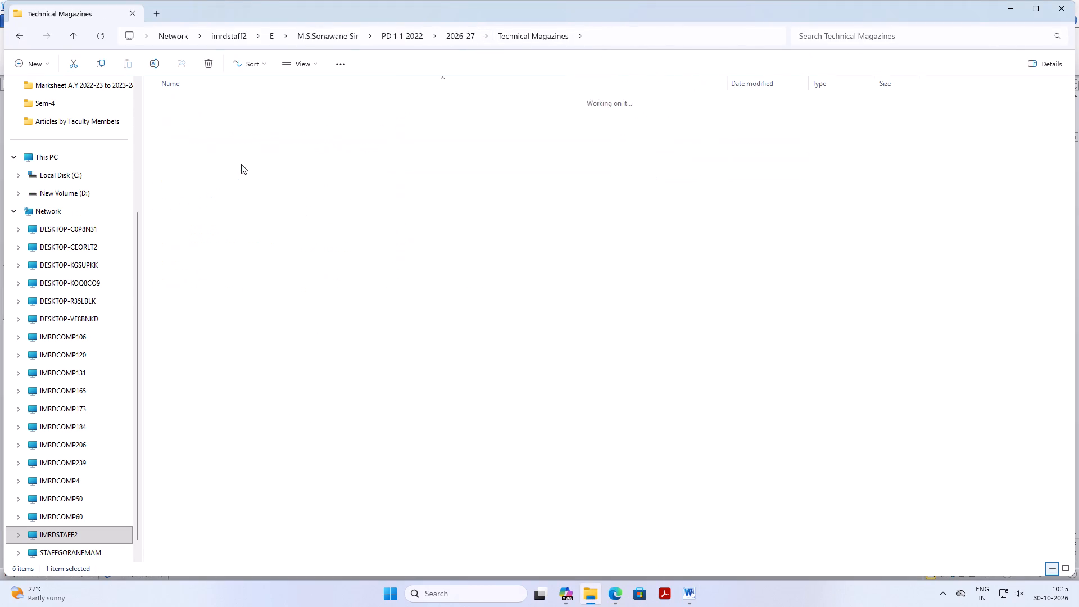
pyautogui.doubleClick(292, 292)
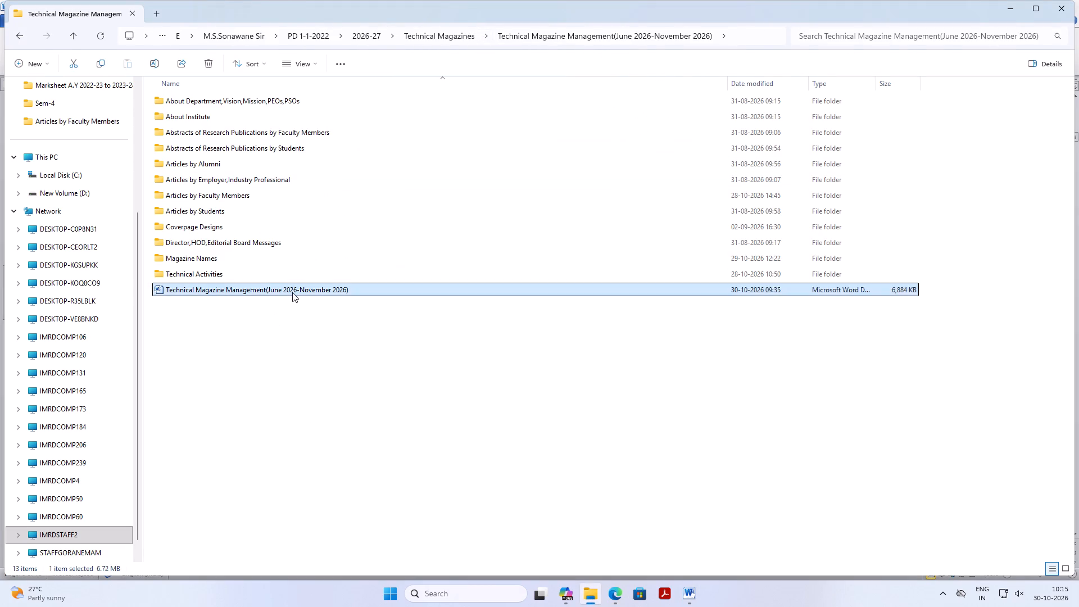
# Examine the Management magazine up to the "Editorial Board Message" page and select the text box listing the advisory committee and editorial board.
pyautogui.scroll(-7, 692, 430)
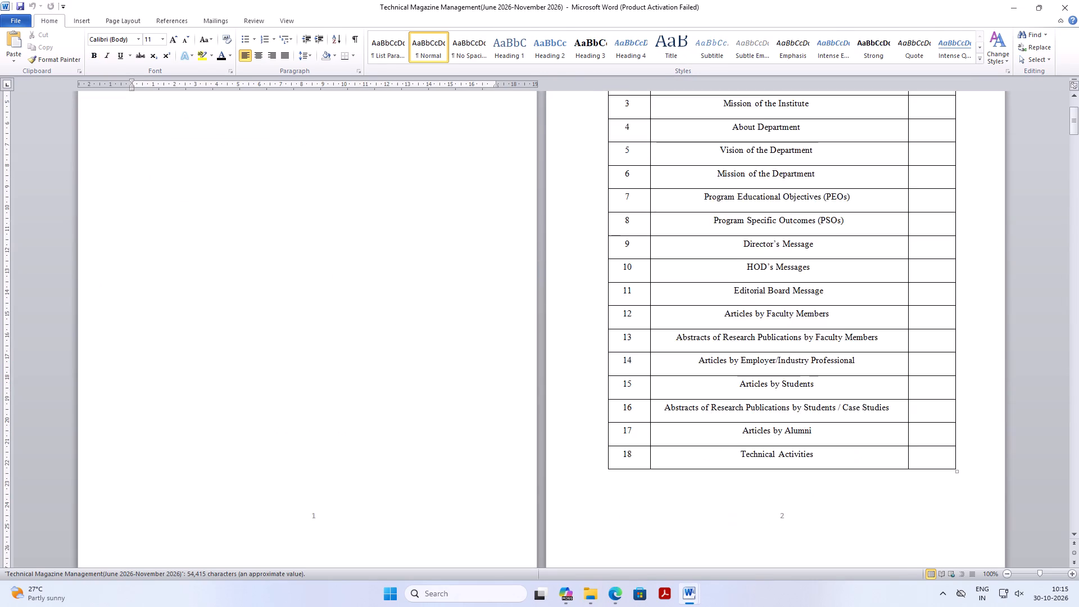
pyautogui.scroll(-19, 692, 430)
pyautogui.scroll(-15, 692, 430)
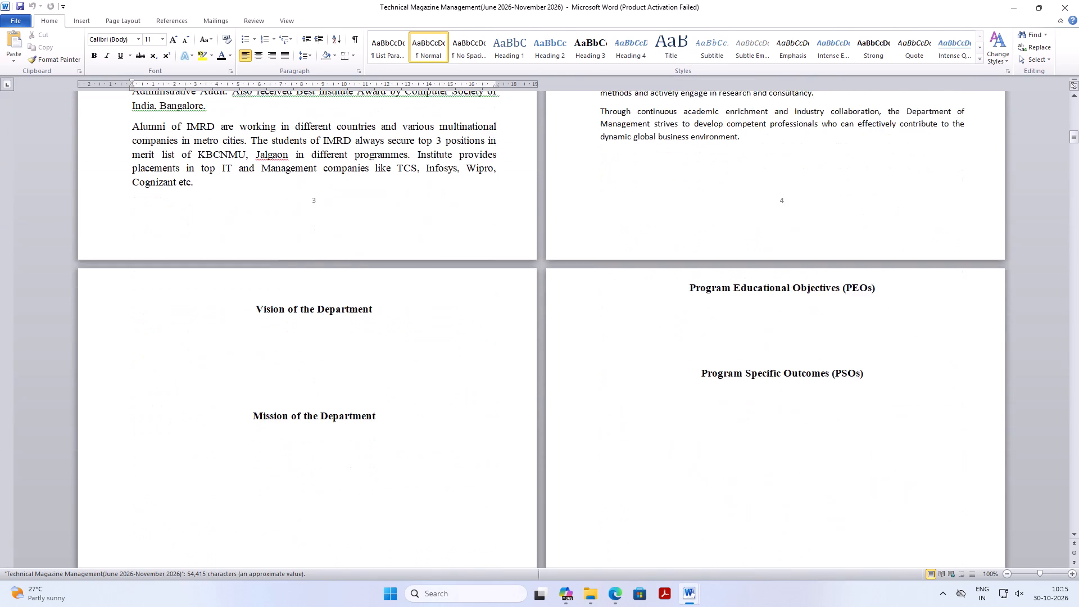
pyautogui.scroll(-20, 692, 430)
pyautogui.scroll(-18, 692, 430)
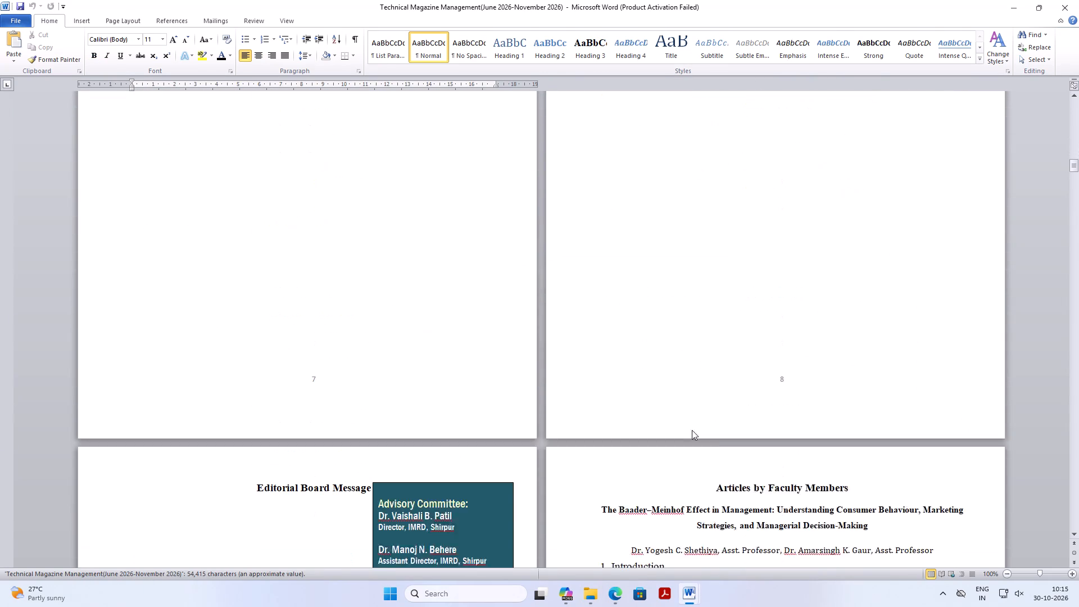
pyautogui.scroll(-8, 692, 430)
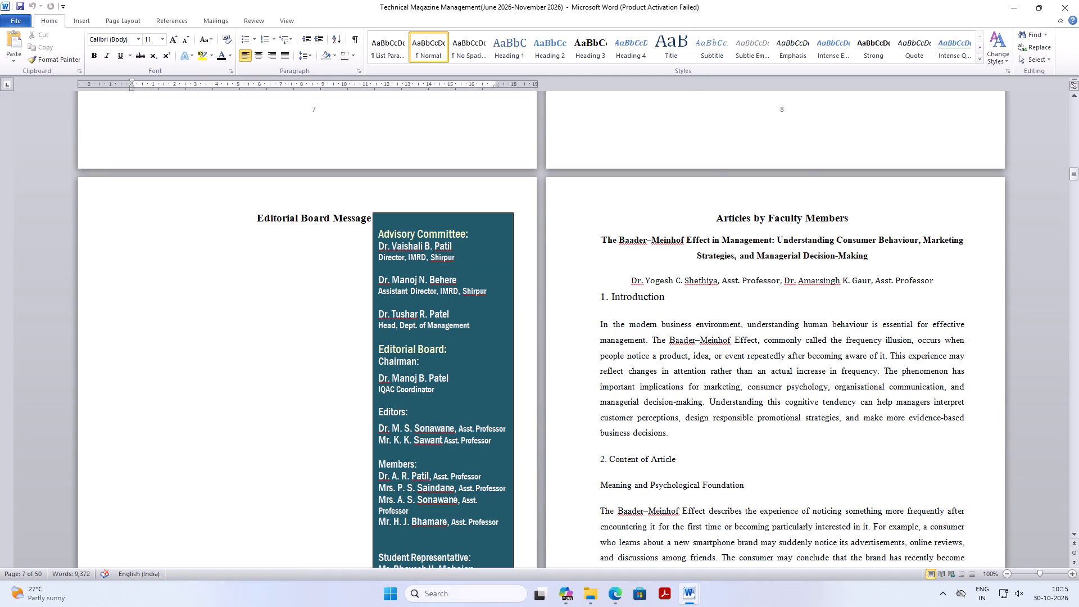
pyautogui.scroll(-2, 382, 314)
pyautogui.click(401, 270)
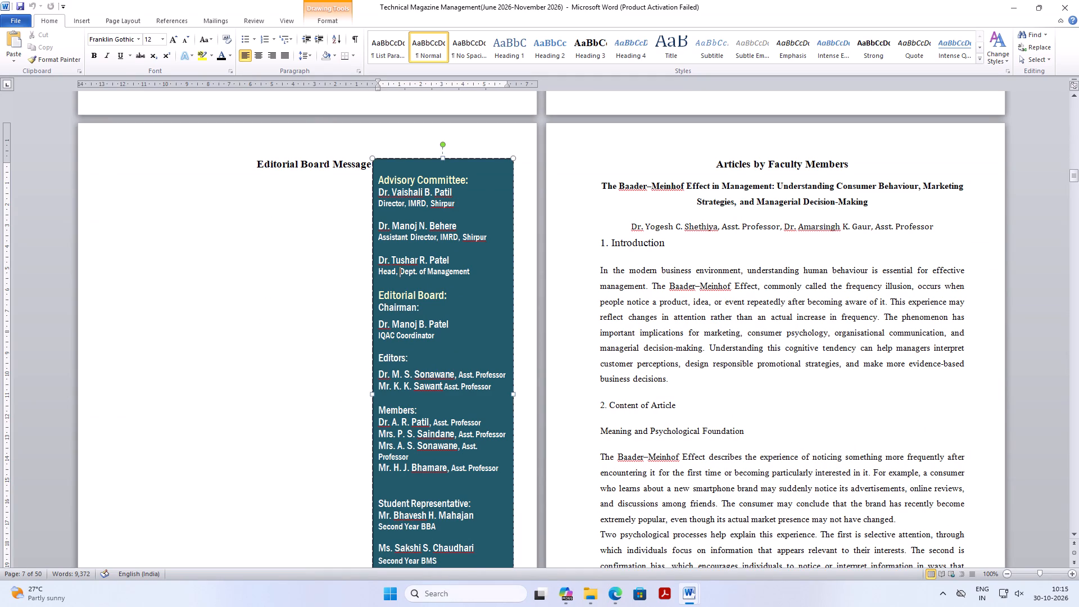
pyautogui.click(400, 158)
pyautogui.rightClick(400, 158)
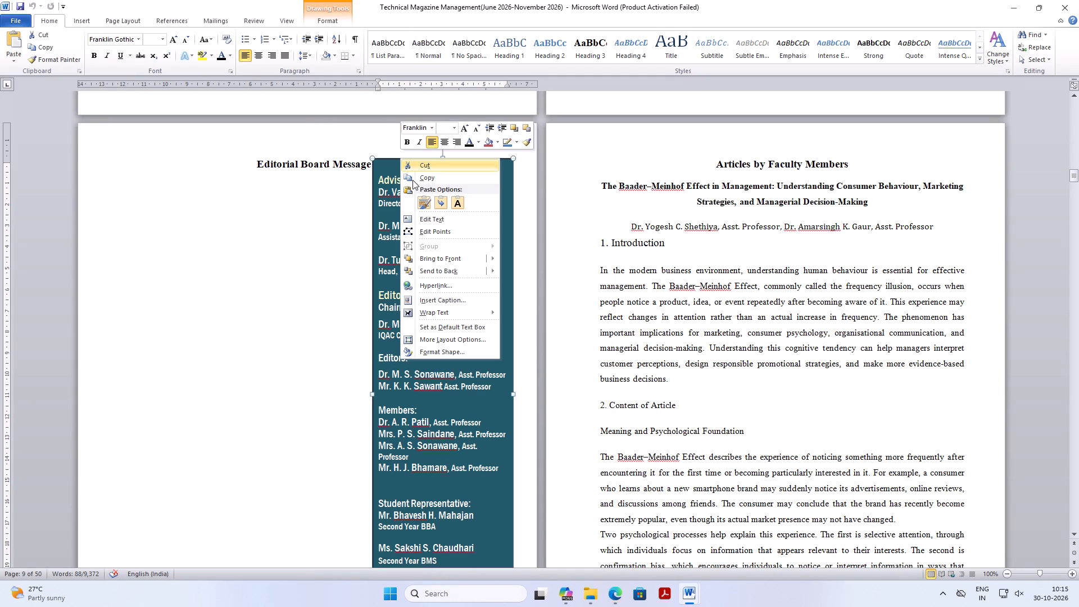
pyautogui.click(271, 229)
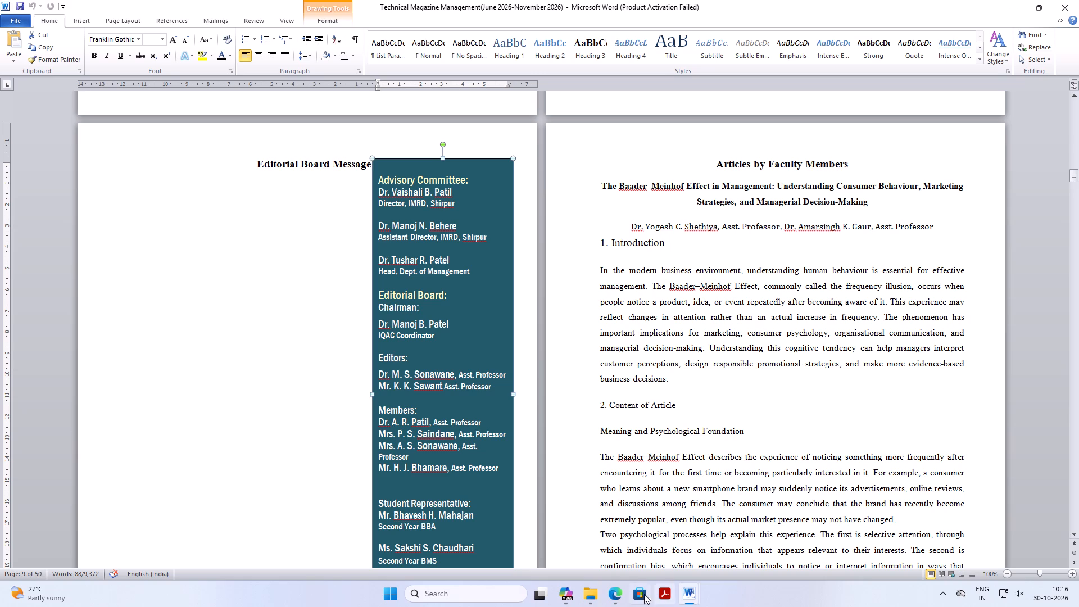
# Switch back to the Technical Magazine Management(June 2026-November 2026) folder in File Explorer.
pyautogui.click(590, 598)
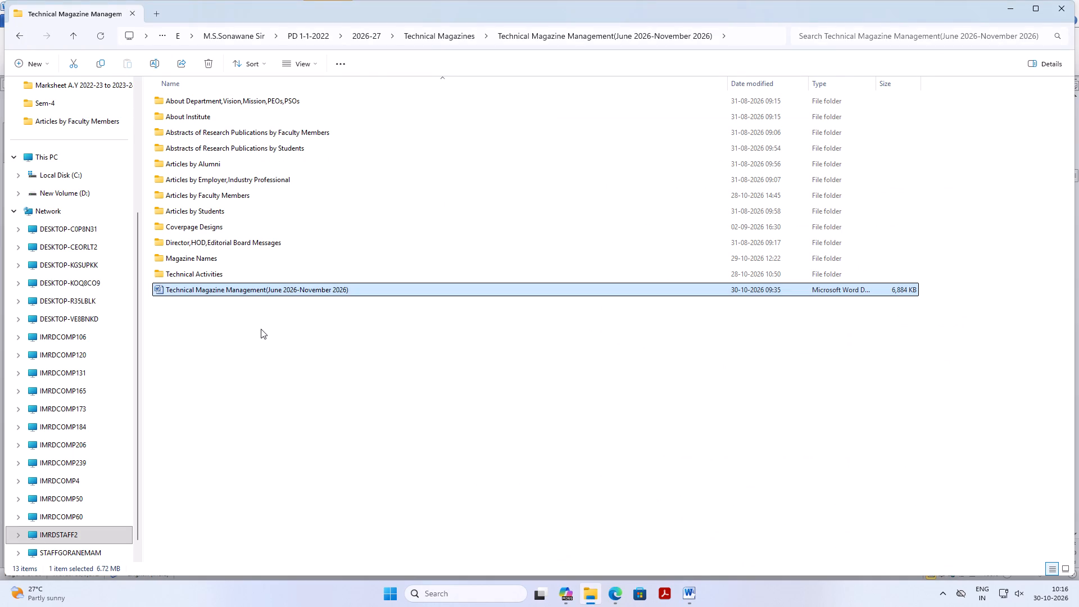
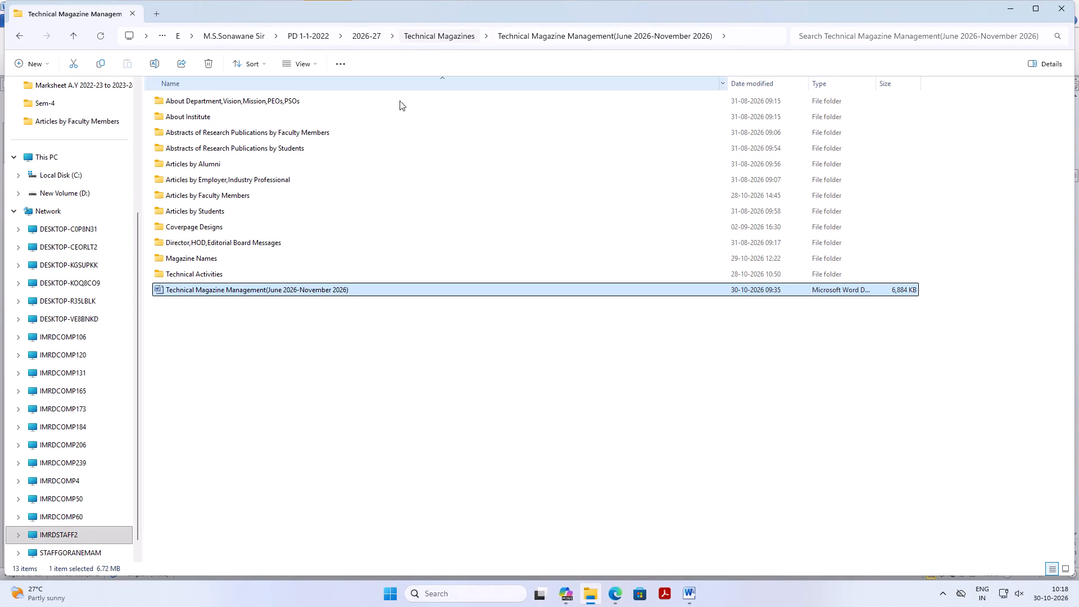
# Open the "Dept of Computer Applications Newsletter June-Aug 2026-27" Word document from the Computer Applications magazine's Technical Activities folder in File Explorer.
pyautogui.click(688, 591)
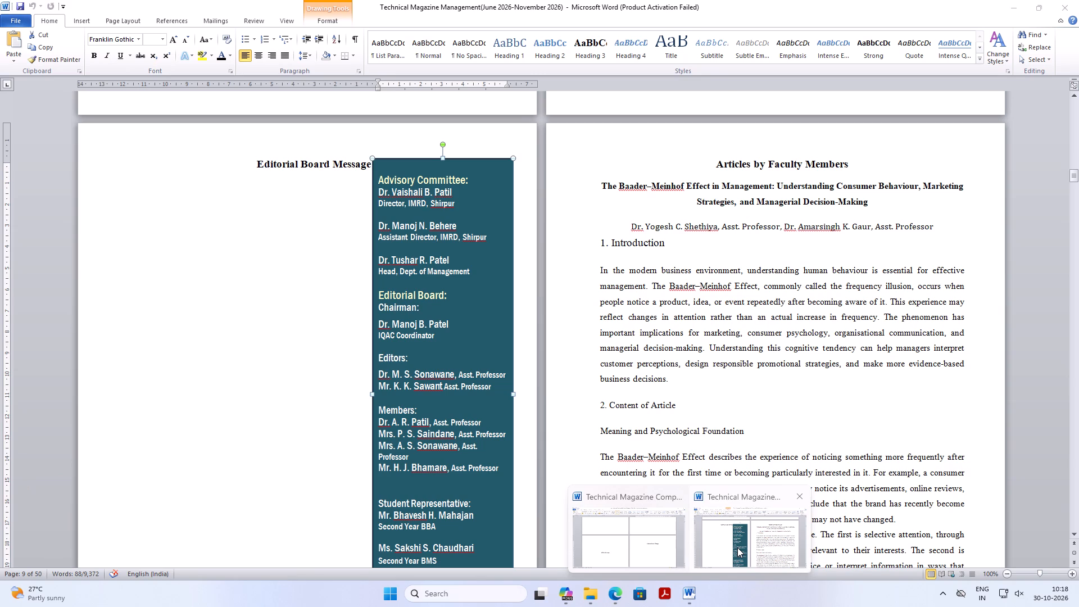
pyautogui.click(658, 547)
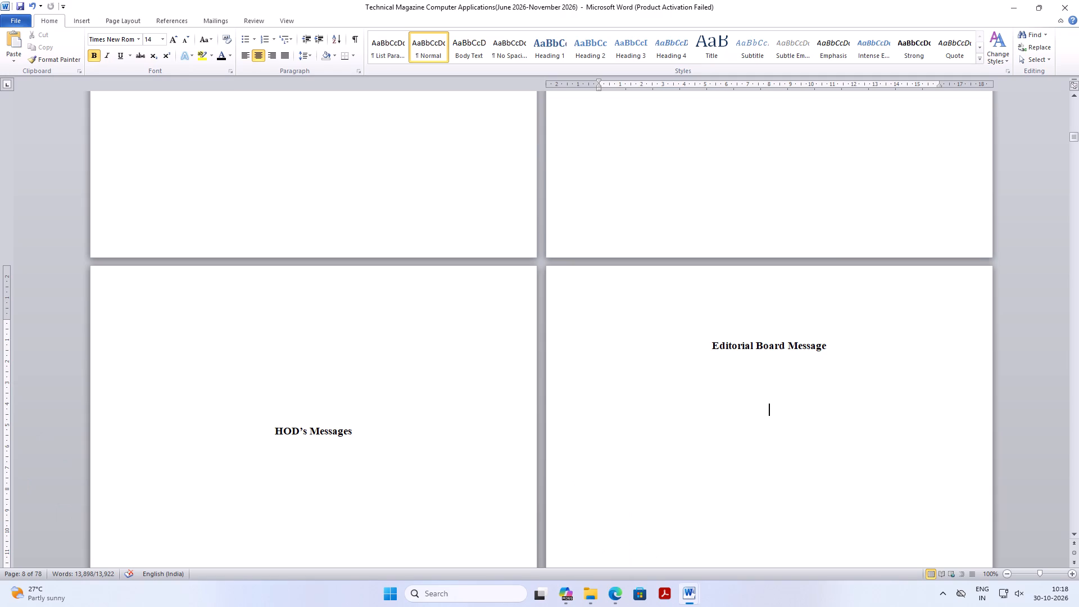
pyautogui.click(596, 592)
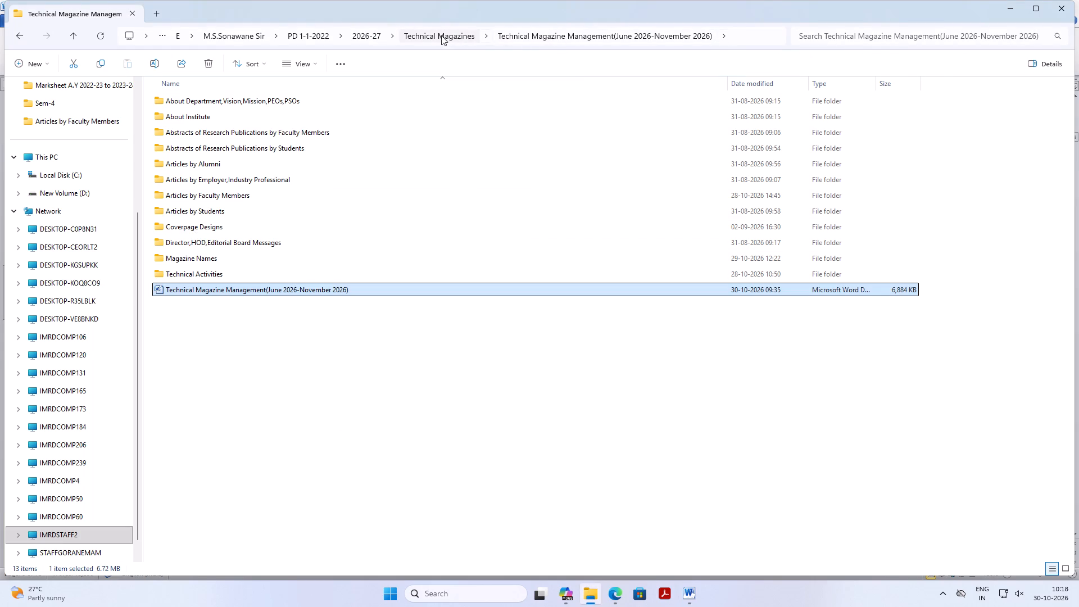
pyautogui.click(424, 35)
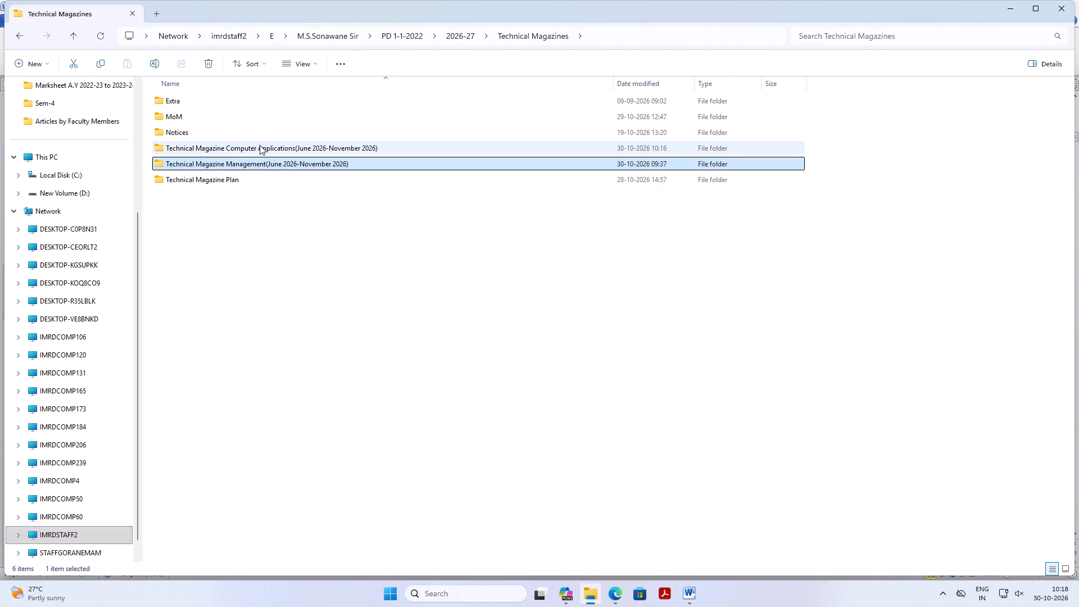
pyautogui.doubleClick(260, 145)
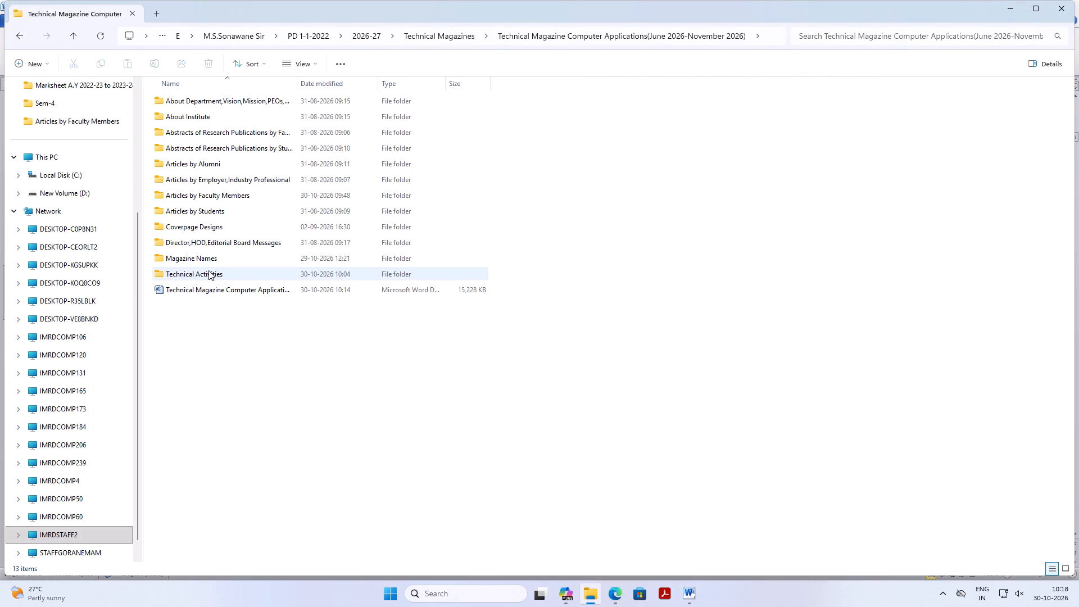
pyautogui.doubleClick(208, 270)
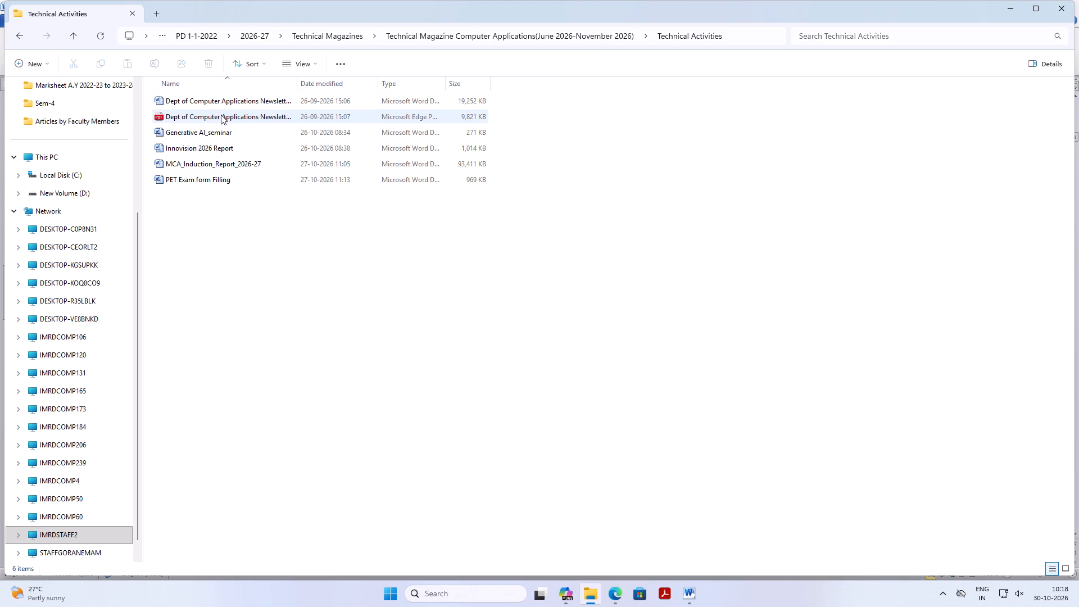
pyautogui.click(221, 115)
pyautogui.doubleClick(251, 99)
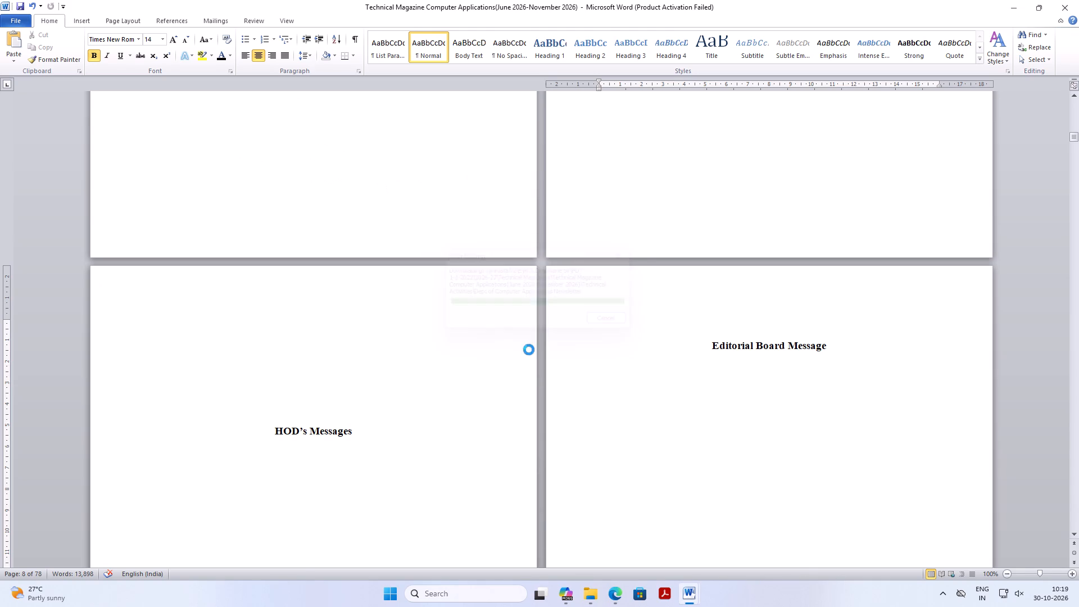
# Copy the text box listing the advisory committee and editorial board from the newsletter's "Editor's Message" page.
pyautogui.scroll(-20, 667, 401)
pyautogui.scroll(-15, 667, 401)
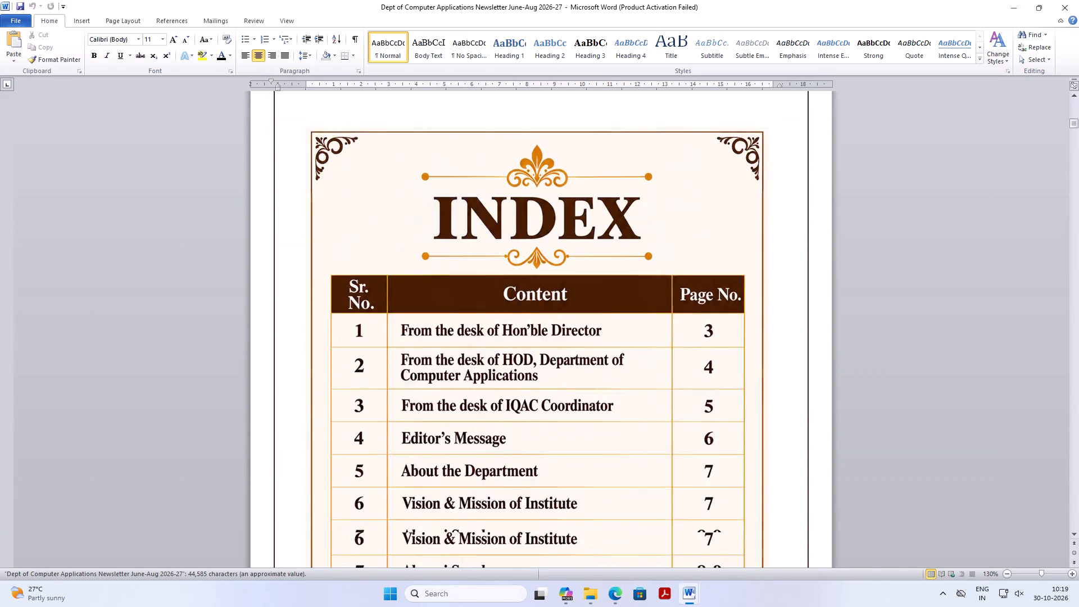
pyautogui.scroll(-20, 667, 401)
pyautogui.scroll(-20, 667, 401)
pyautogui.scroll(-20, 667, 401)
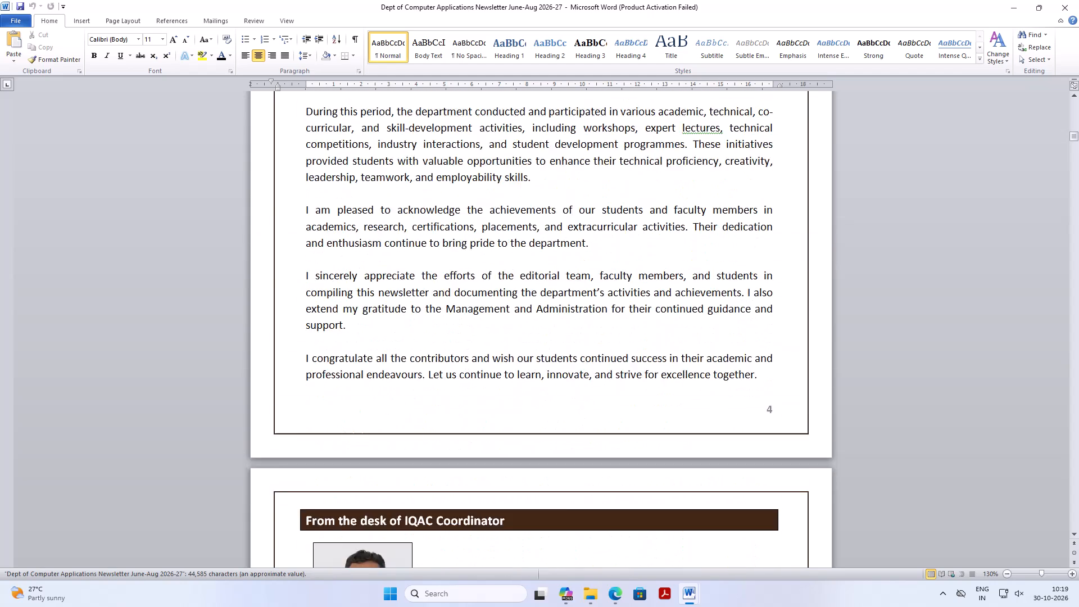
pyautogui.scroll(-20, 667, 401)
pyautogui.scroll(-14, 667, 401)
pyautogui.scroll(5, 668, 402)
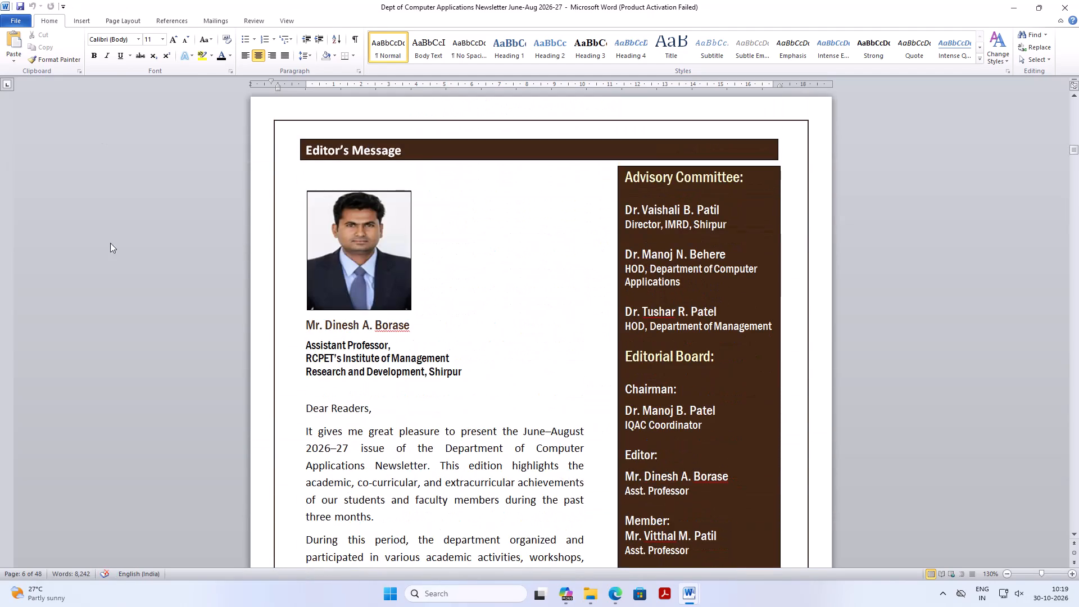
pyautogui.scroll(-4, 249, 339)
pyautogui.scroll(4, 214, 499)
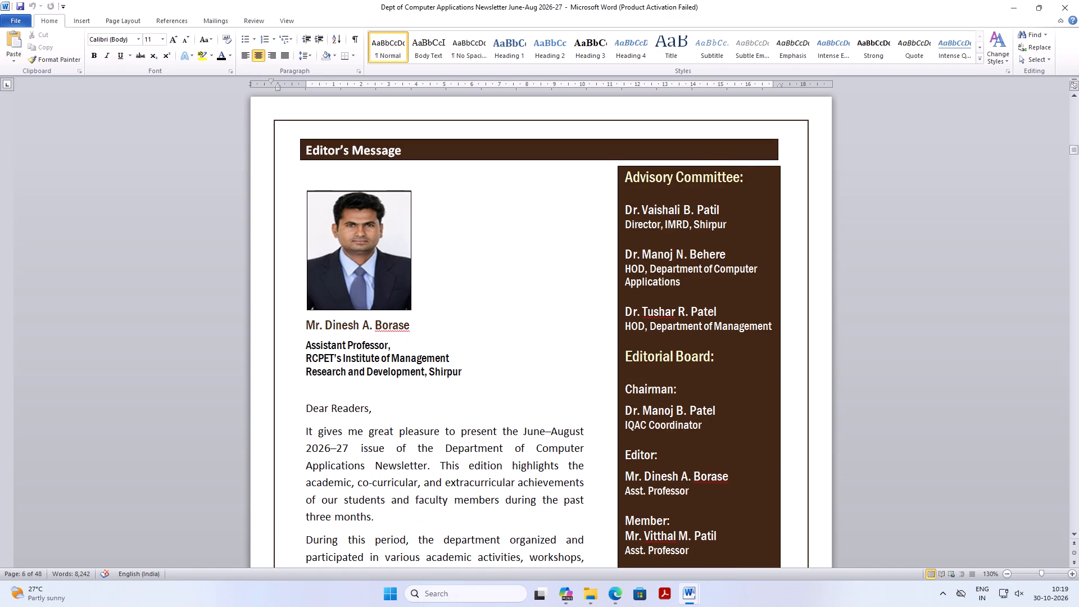
pyautogui.moveTo(624, 251); pyautogui.dragTo(686, 275)
pyautogui.click(723, 330)
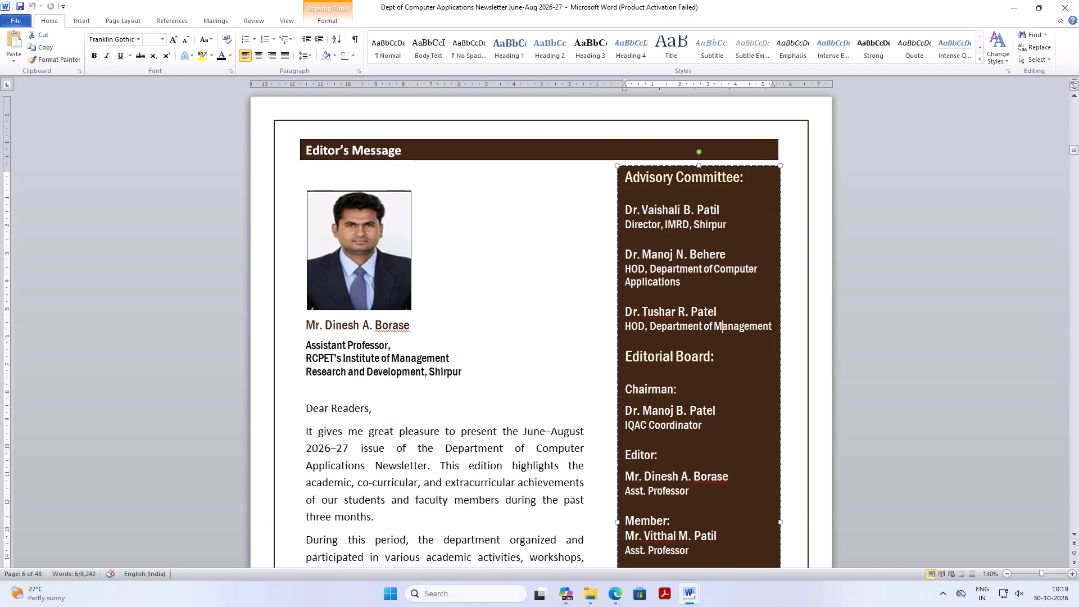
pyautogui.click(762, 165)
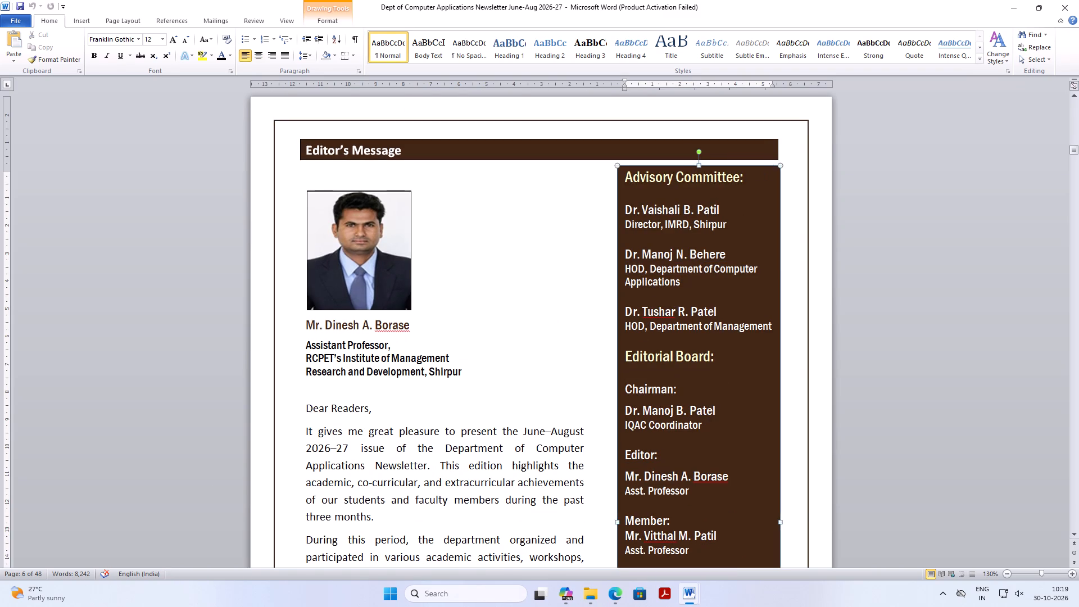
pyautogui.rightClick(762, 165)
pyautogui.click(795, 185)
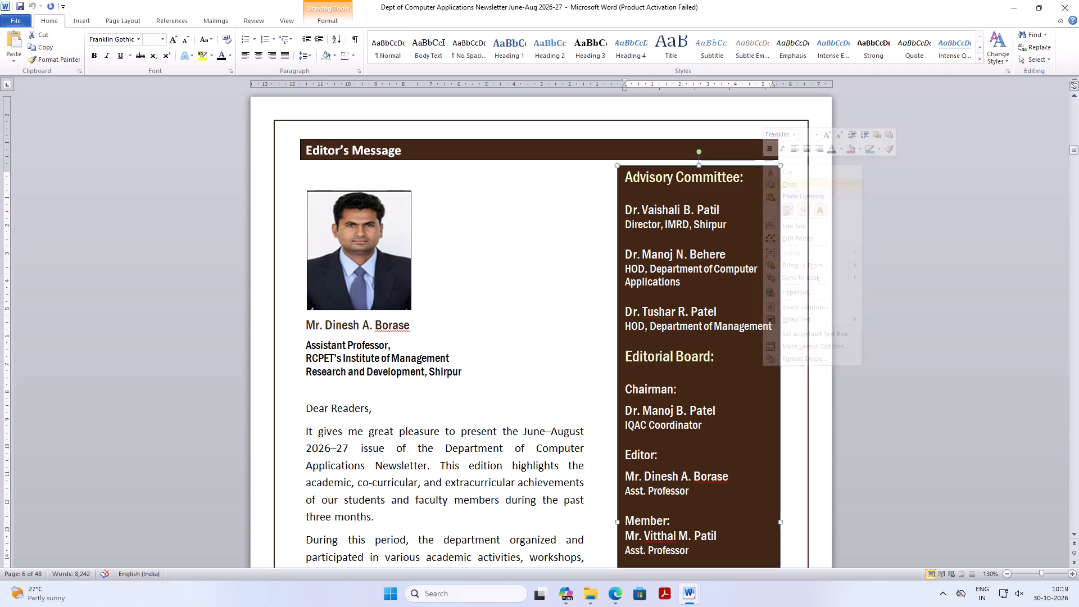
# Switch to the Management magazine and select its advisory committee and editorial board text box for reference.
pyautogui.click(692, 597)
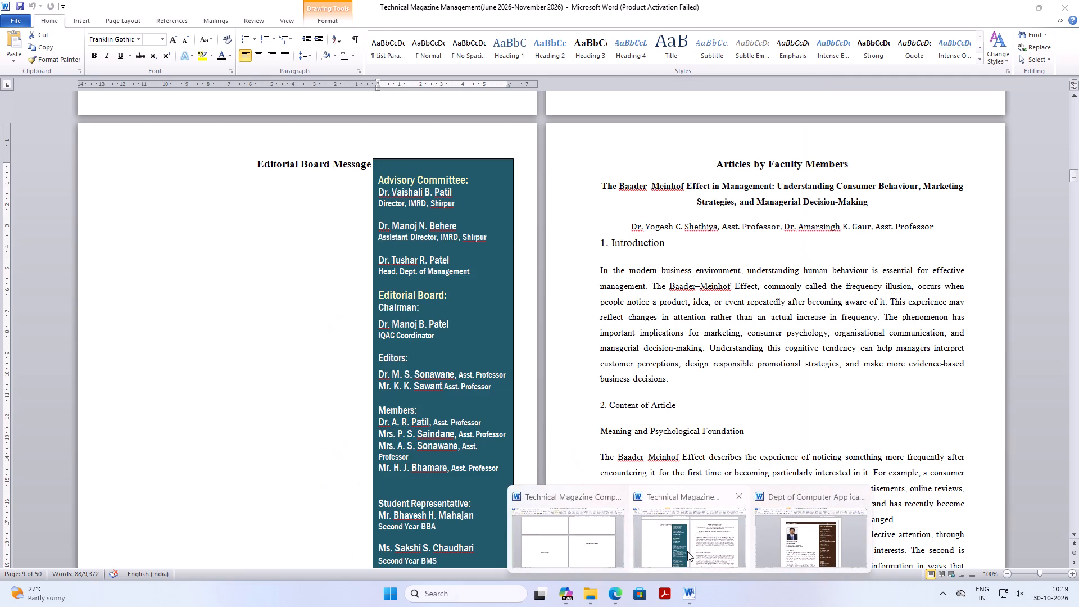
pyautogui.click(687, 551)
pyautogui.click(409, 160)
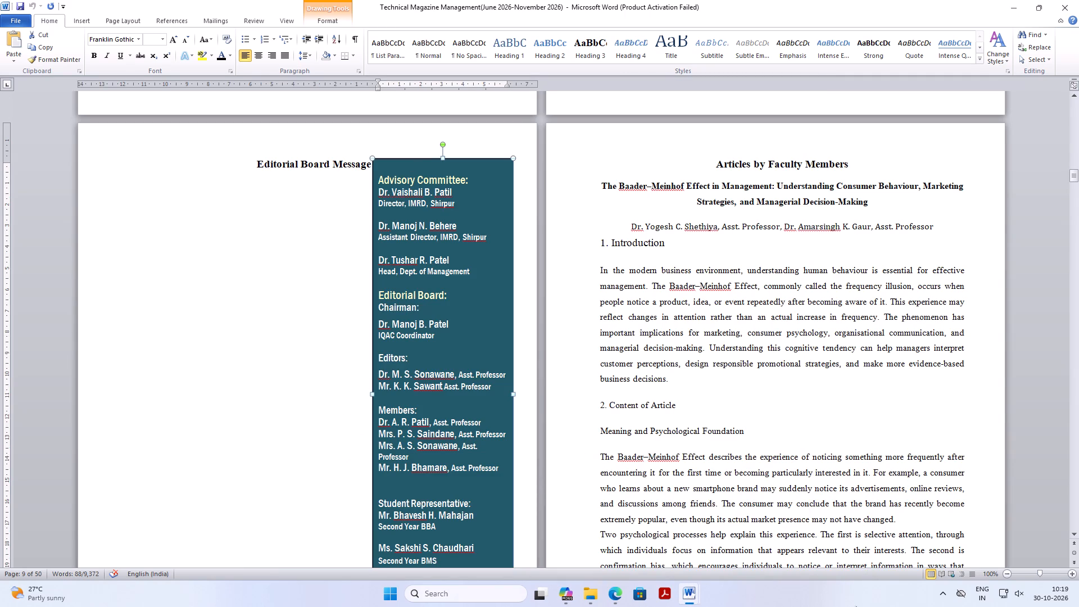
# Return to the Computer Applications magazine and look through its opening pages up to the "Editorial Board Message" page.
pyautogui.click(686, 601)
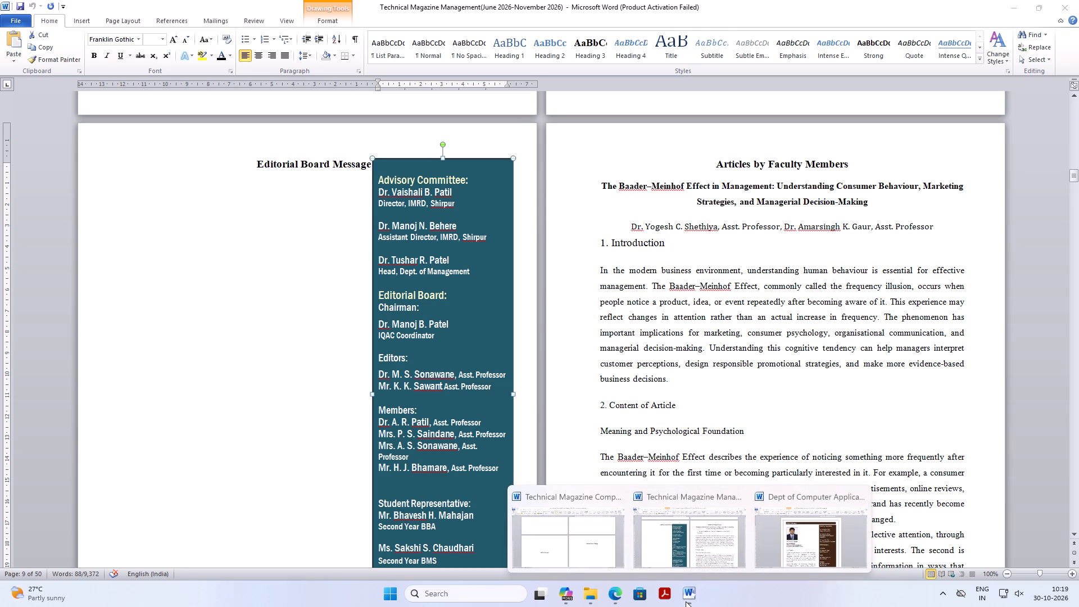
pyautogui.click(557, 509)
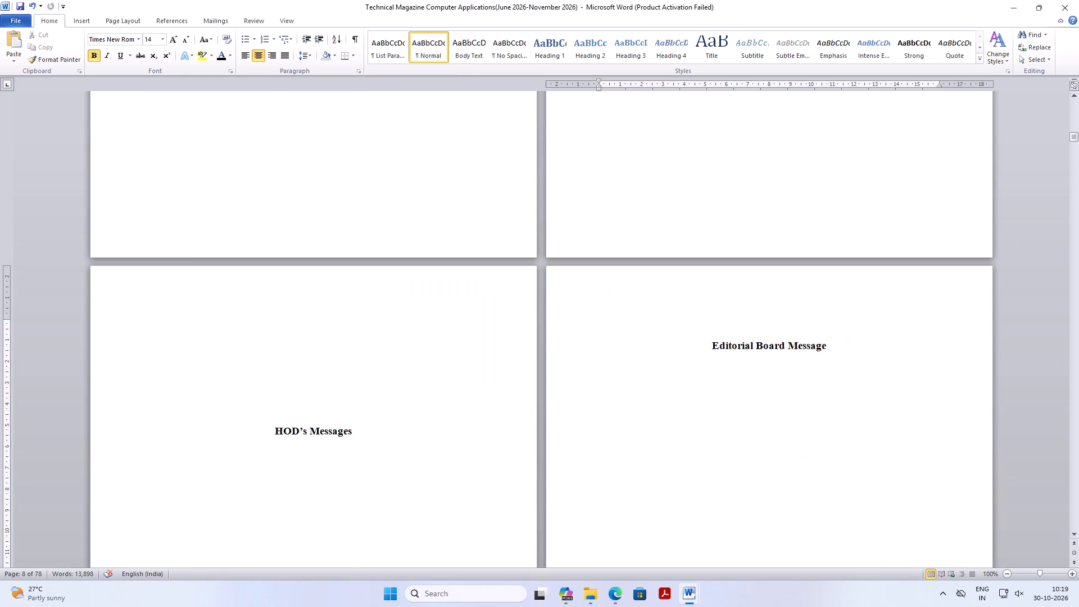
pyautogui.scroll(11, 597, 473)
pyautogui.scroll(20, 524, 145)
pyautogui.scroll(2, 524, 145)
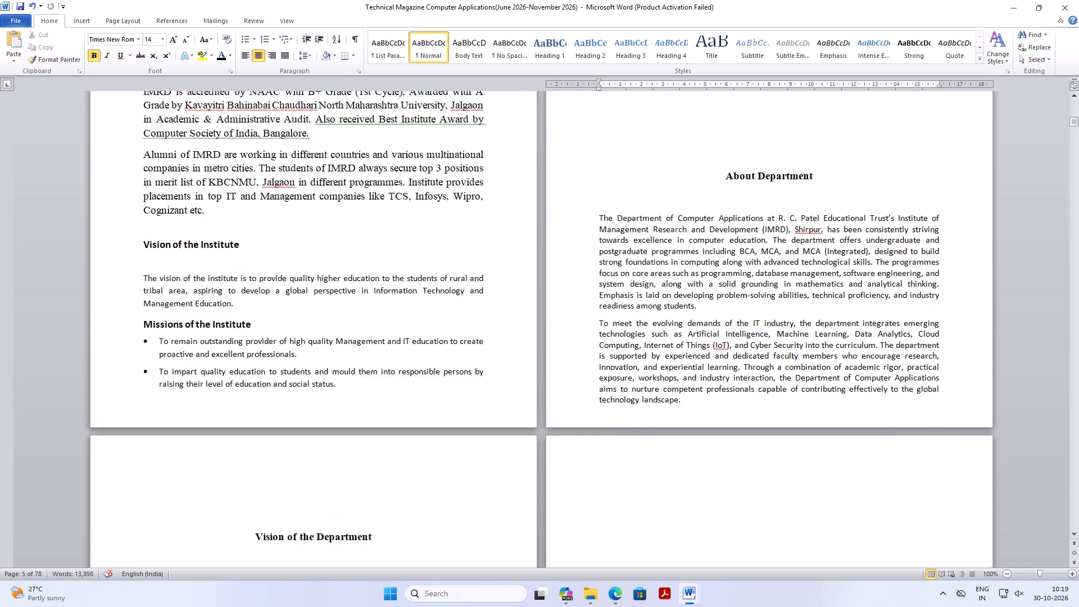
pyautogui.scroll(10, 554, 176)
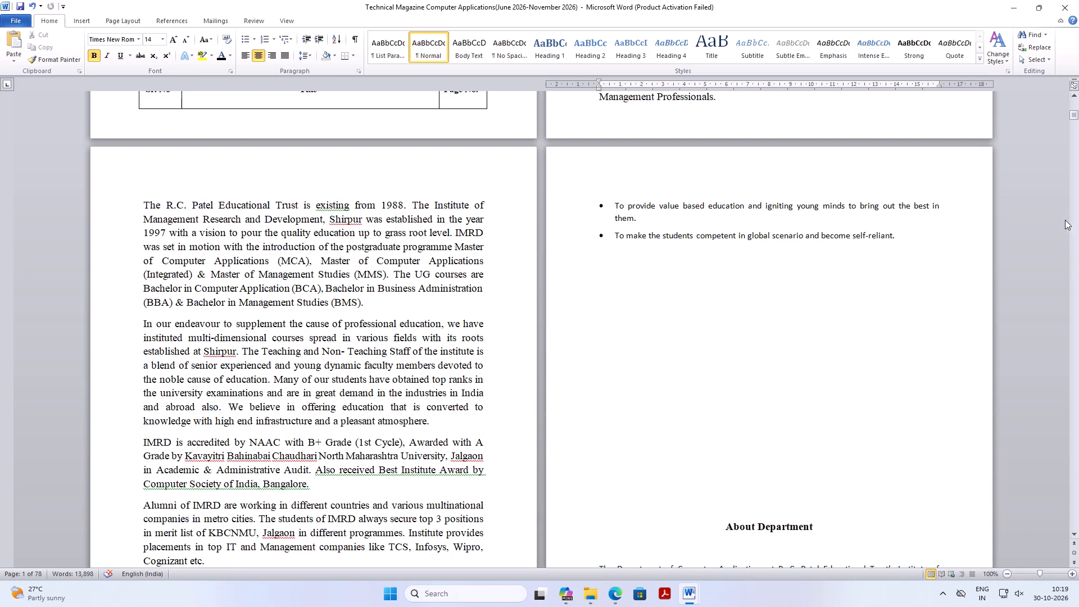
pyautogui.moveTo(1077, 117); pyautogui.dragTo(1077, 110)
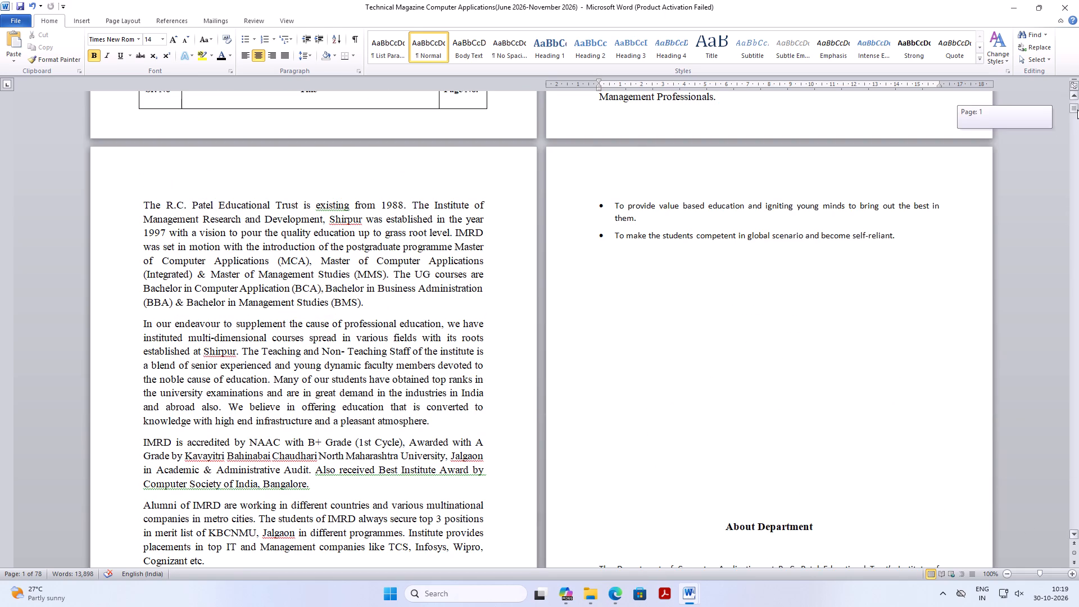
pyautogui.moveTo(1077, 110); pyautogui.dragTo(1078, 98)
pyautogui.scroll(5, 790, 230)
pyautogui.scroll(-20, 790, 230)
pyautogui.scroll(-2, 790, 230)
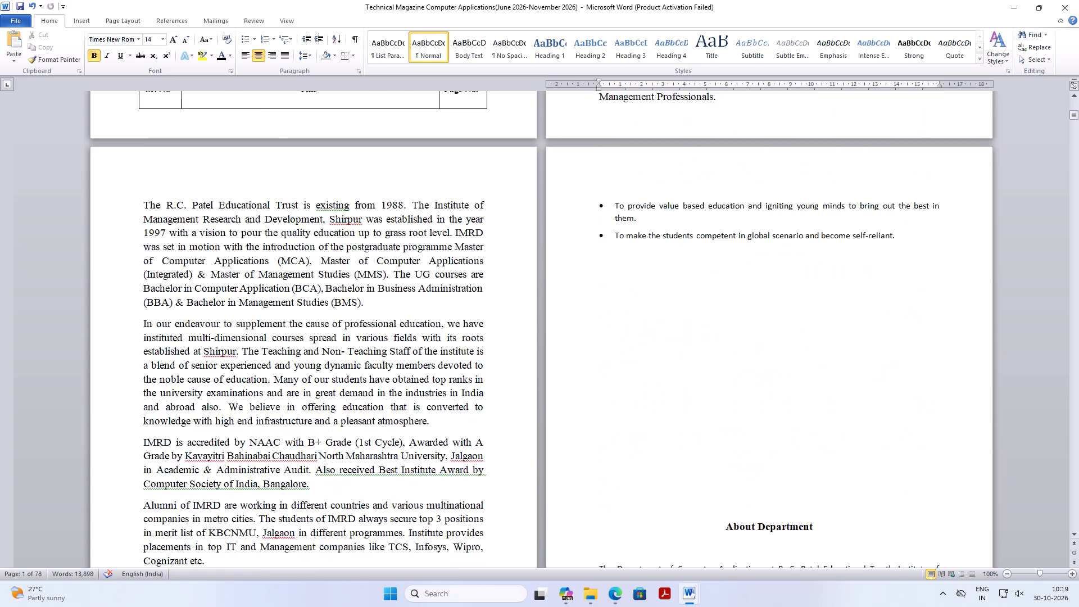
pyautogui.scroll(-20, 774, 259)
pyautogui.scroll(-14, 774, 259)
pyautogui.scroll(-9, 770, 261)
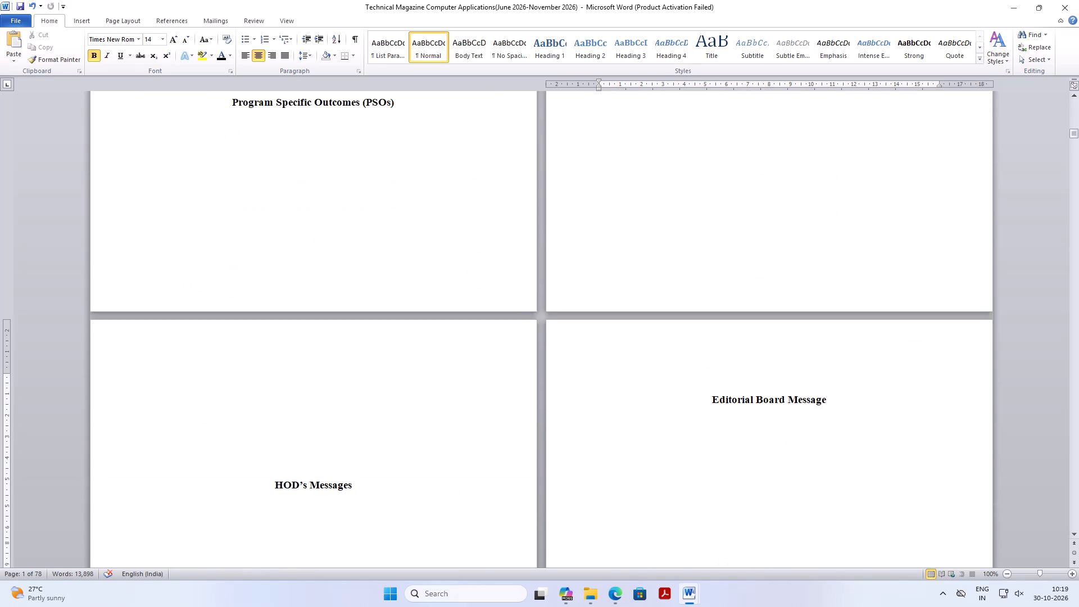
pyautogui.scroll(-14, 743, 275)
pyautogui.scroll(7, 743, 275)
pyautogui.click(868, 225)
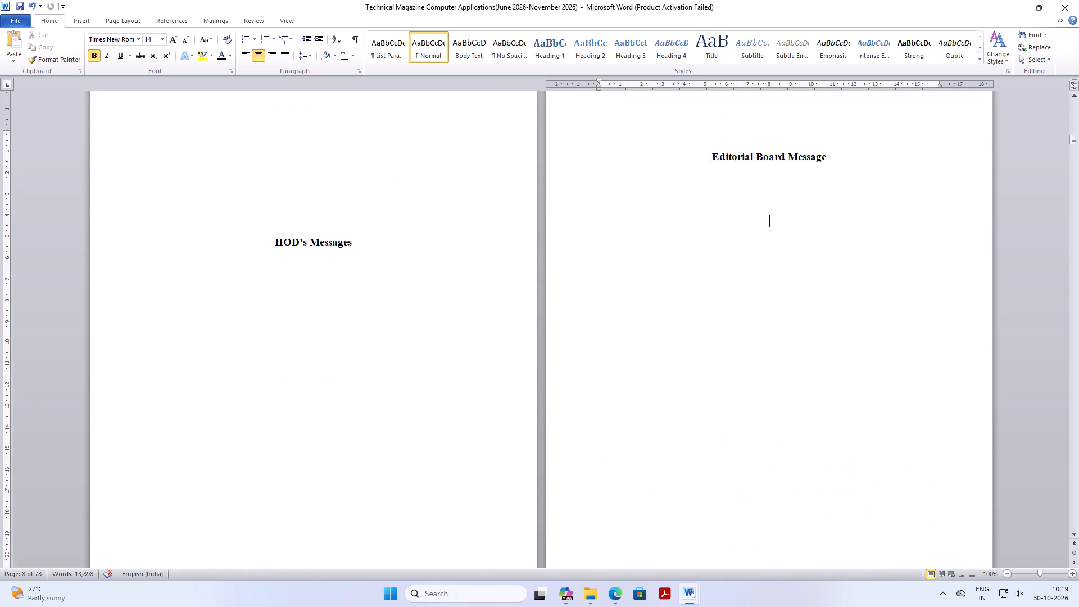
pyautogui.scroll(5, 909, 162)
pyautogui.scroll(-10, 754, 348)
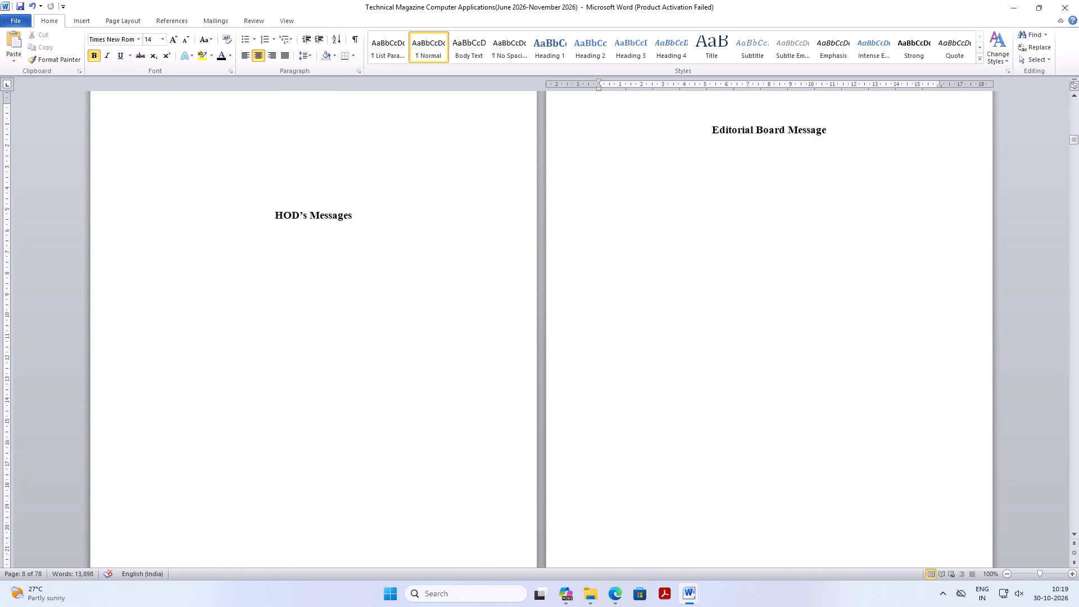
pyautogui.scroll(-3, 756, 346)
pyautogui.scroll(11, 756, 346)
# Remove the blank line above the "Editorial Board Message" heading and add three blank lines below the heading.
pyautogui.click(748, 218)
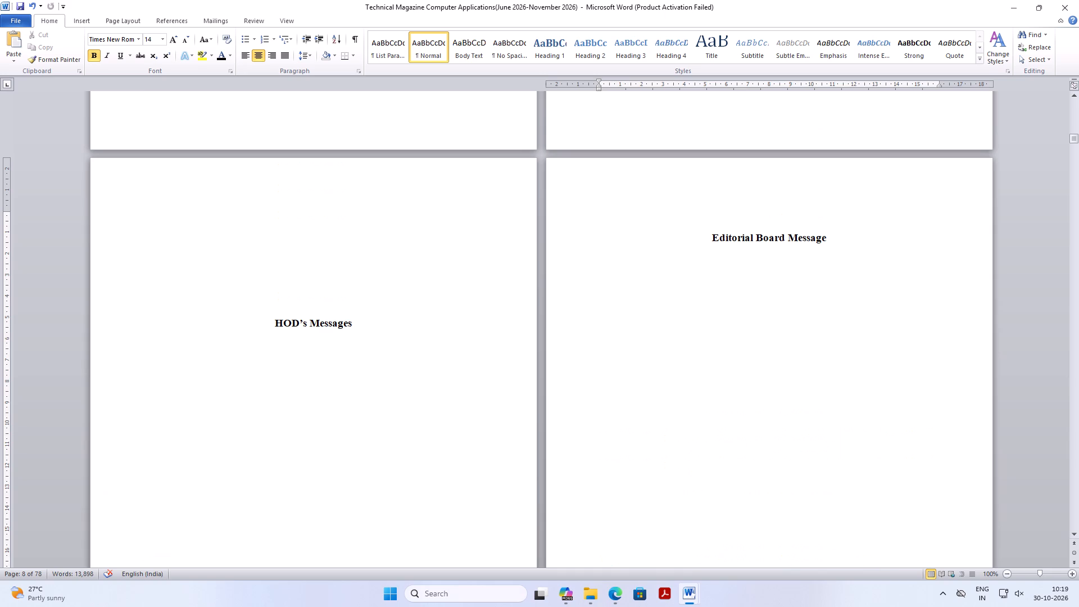
pyautogui.press('BackSpace')
pyautogui.press('BackSpace')
pyautogui.click(919, 259)
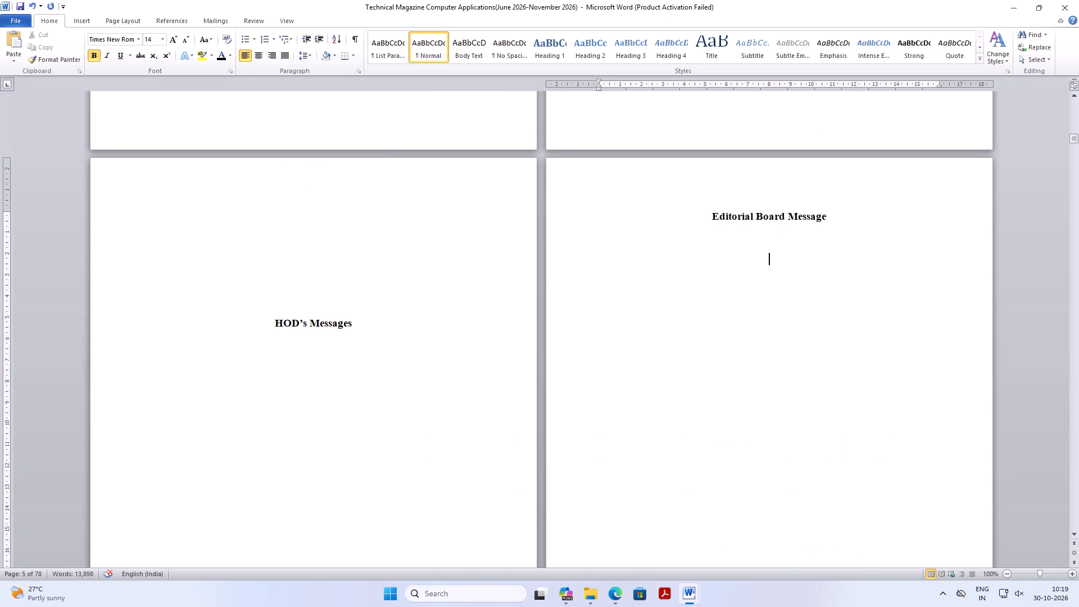
pyautogui.press('Return')
pyautogui.press('Return')
pyautogui.press('Return')
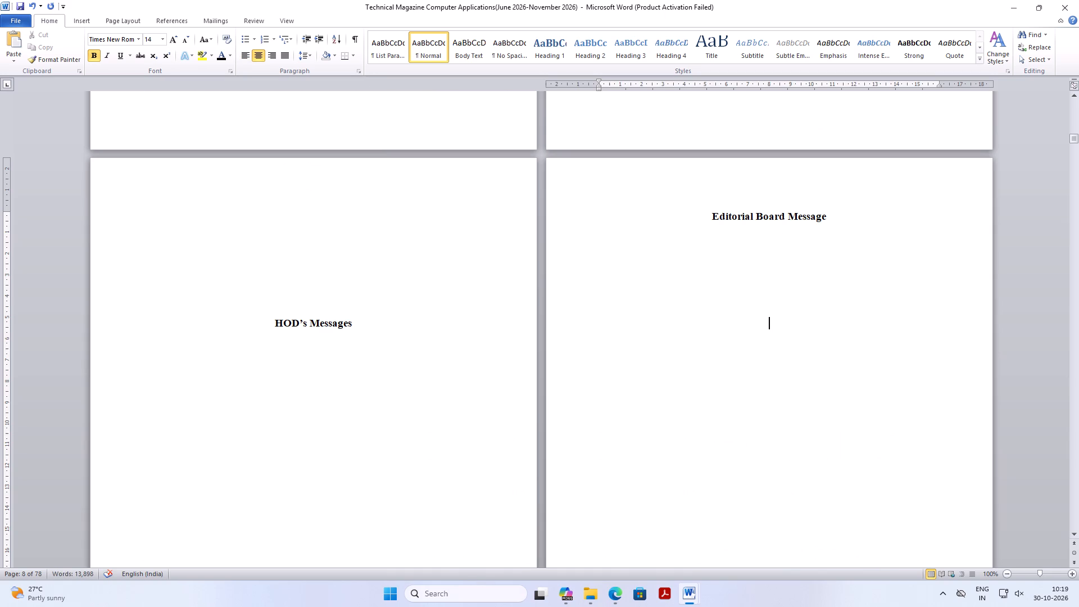
# Paste the copied advisory committee and editorial board text box just below the "Editorial Board Message" heading.
pyautogui.click(856, 240)
pyautogui.hotkey('ctrl', 'v')
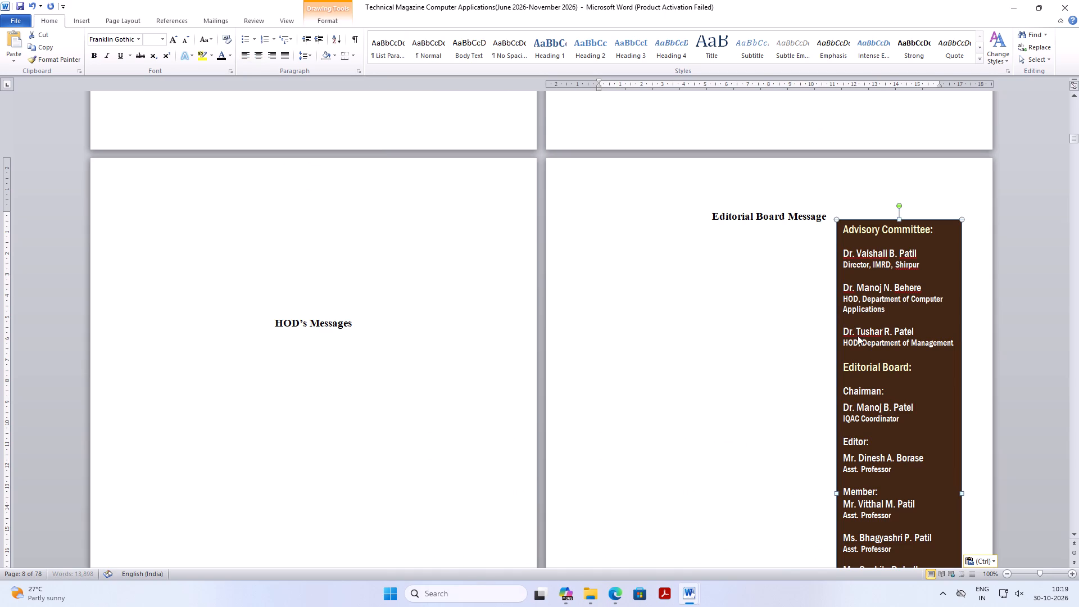
pyautogui.scroll(-3, 921, 274)
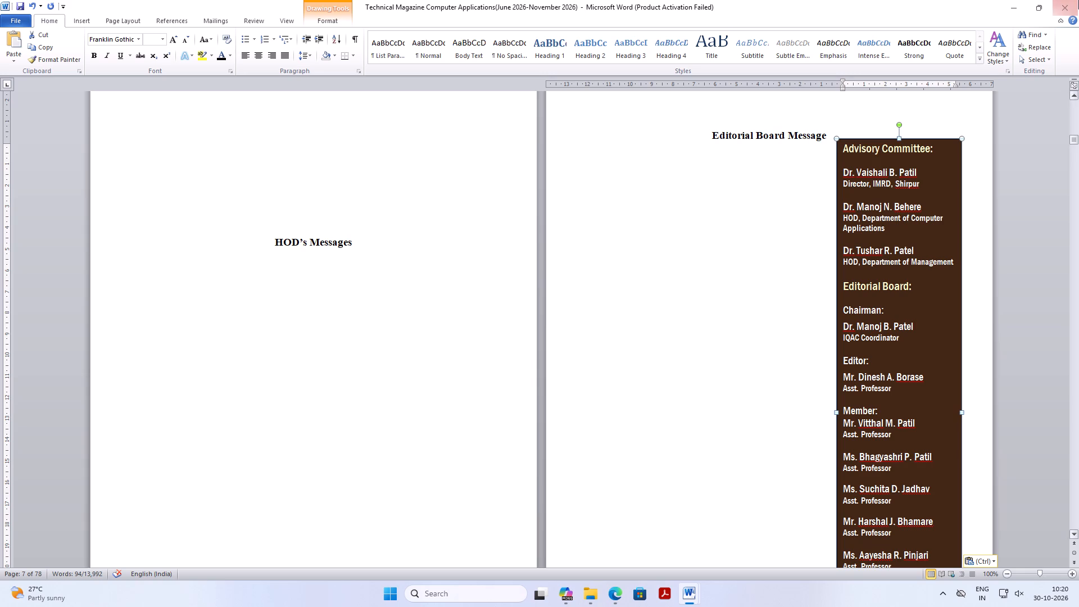
# Check the advisory committee and editorial board titles in the Management magazine, returning to the Computer Applications magazine.
pyautogui.click(681, 590)
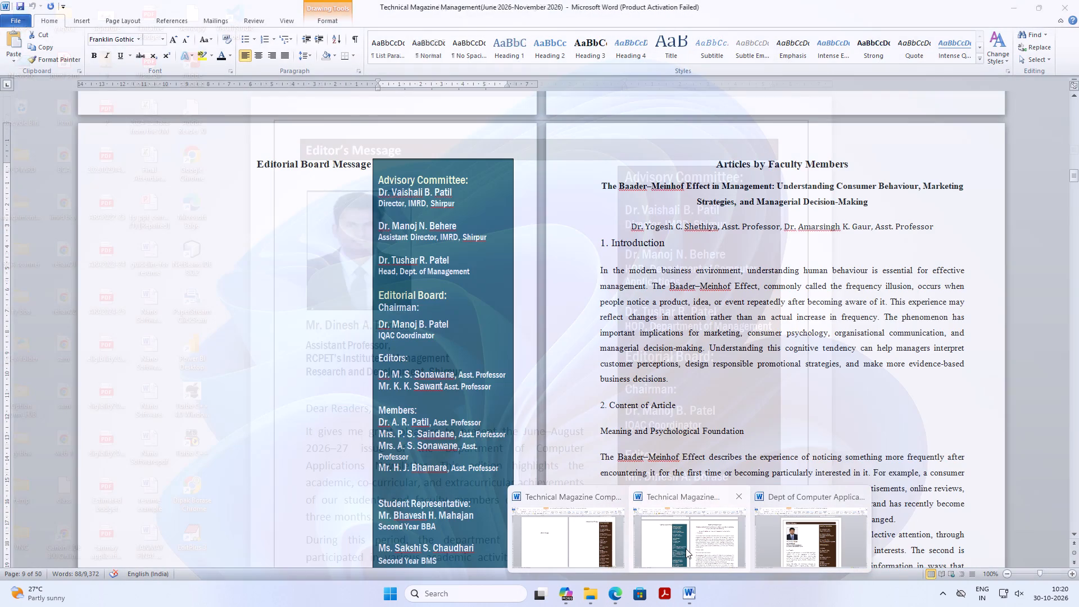
pyautogui.click(686, 549)
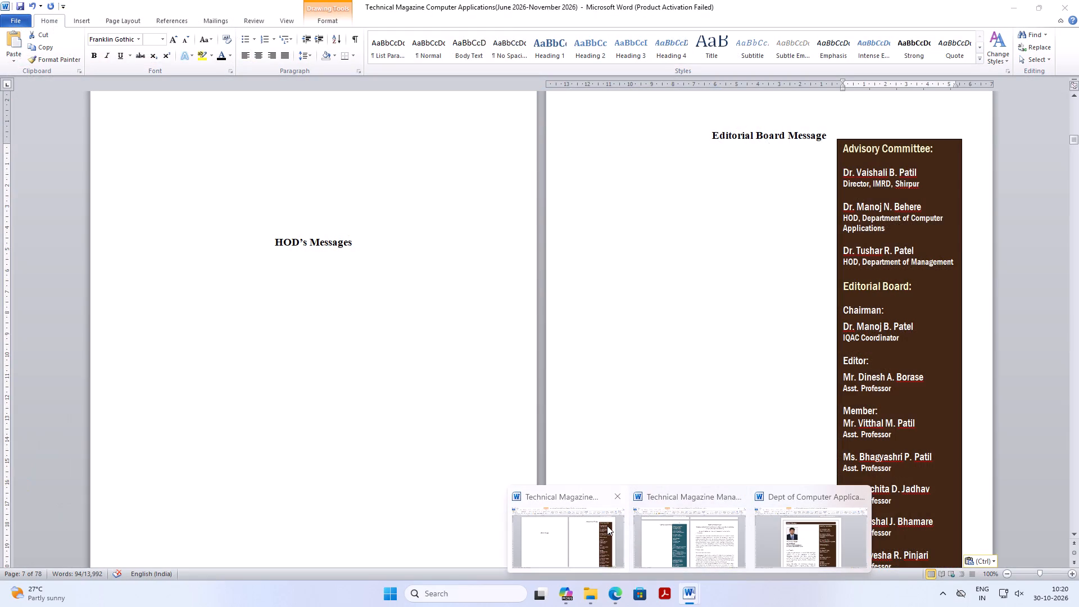
pyautogui.click(607, 526)
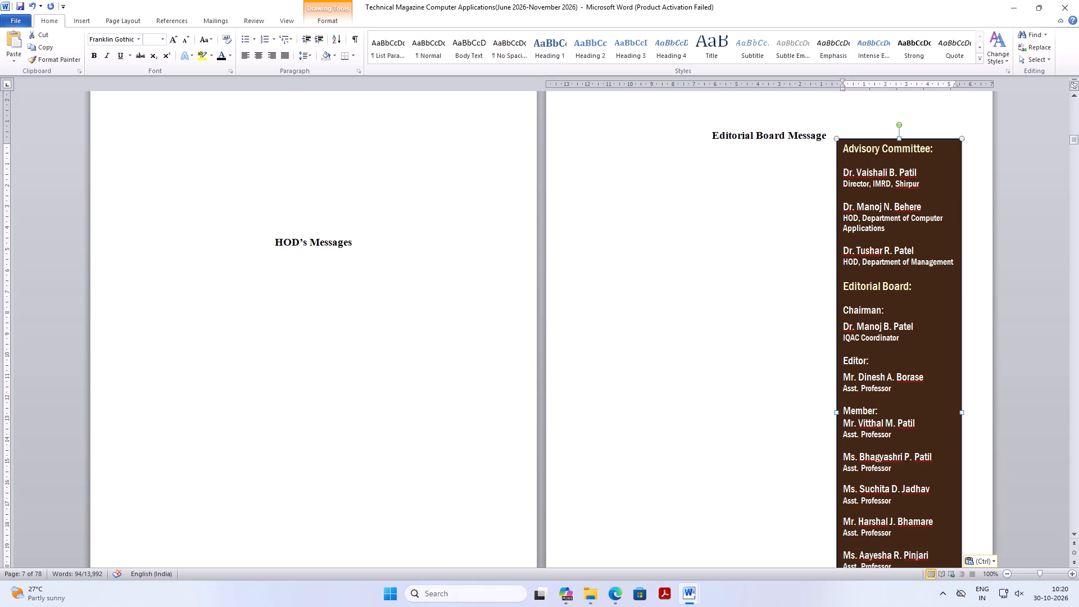
# Insert "Assistant Director & " before "HOD, Department of Computer Applications" under the second advisory committee member in the editorial board text box.
pyautogui.click(857, 375)
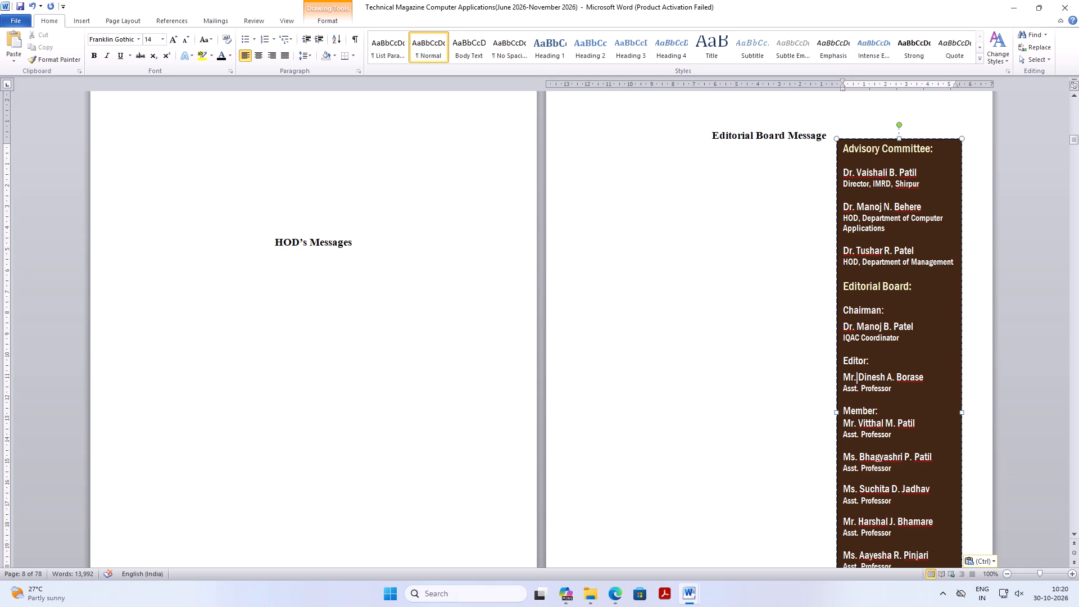
pyautogui.click(846, 219)
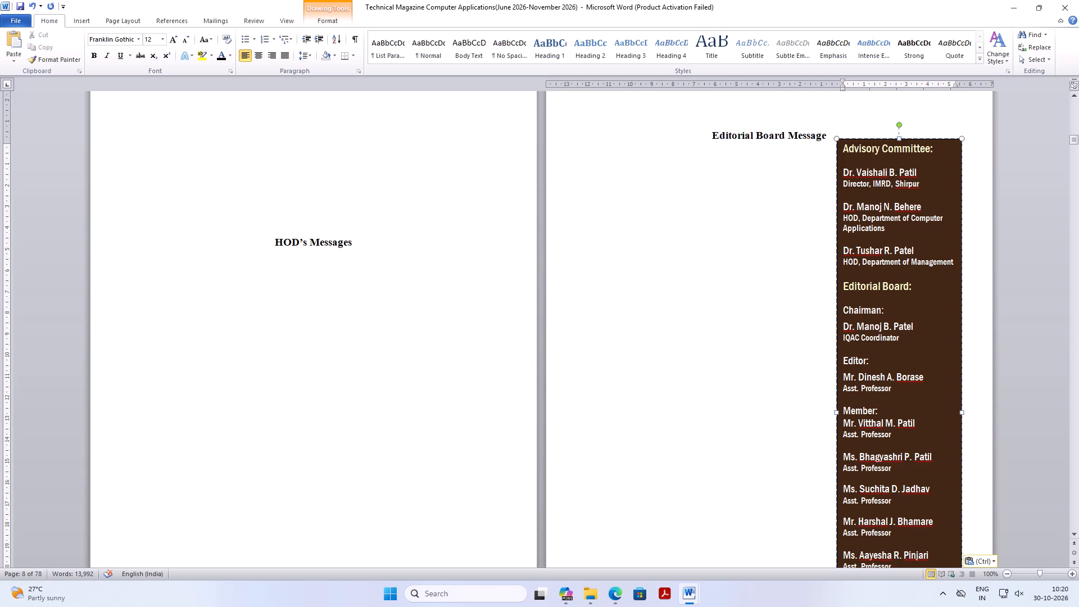
pyautogui.press('Left')
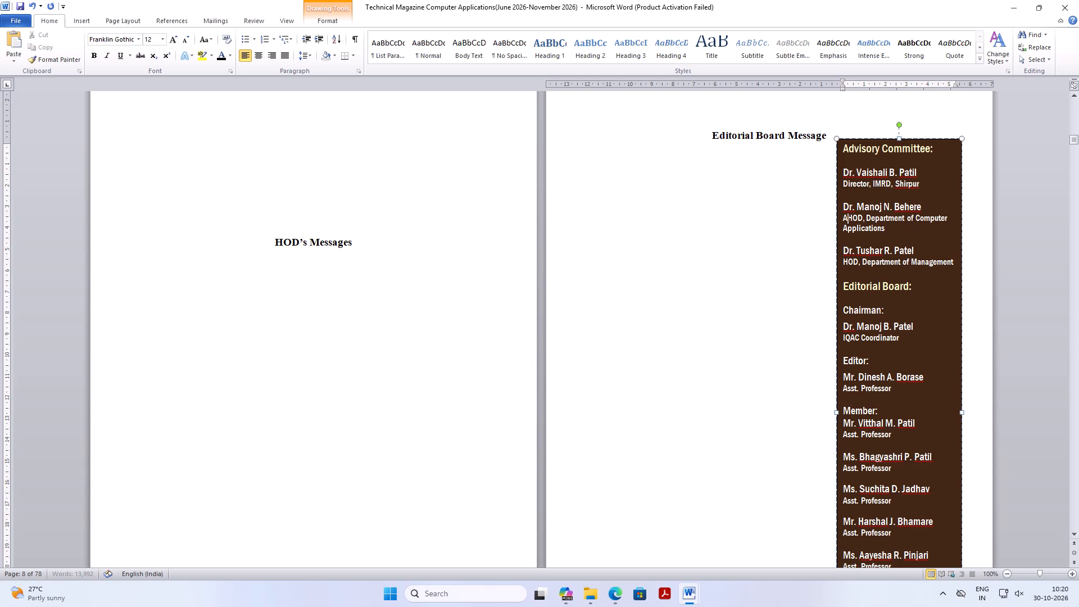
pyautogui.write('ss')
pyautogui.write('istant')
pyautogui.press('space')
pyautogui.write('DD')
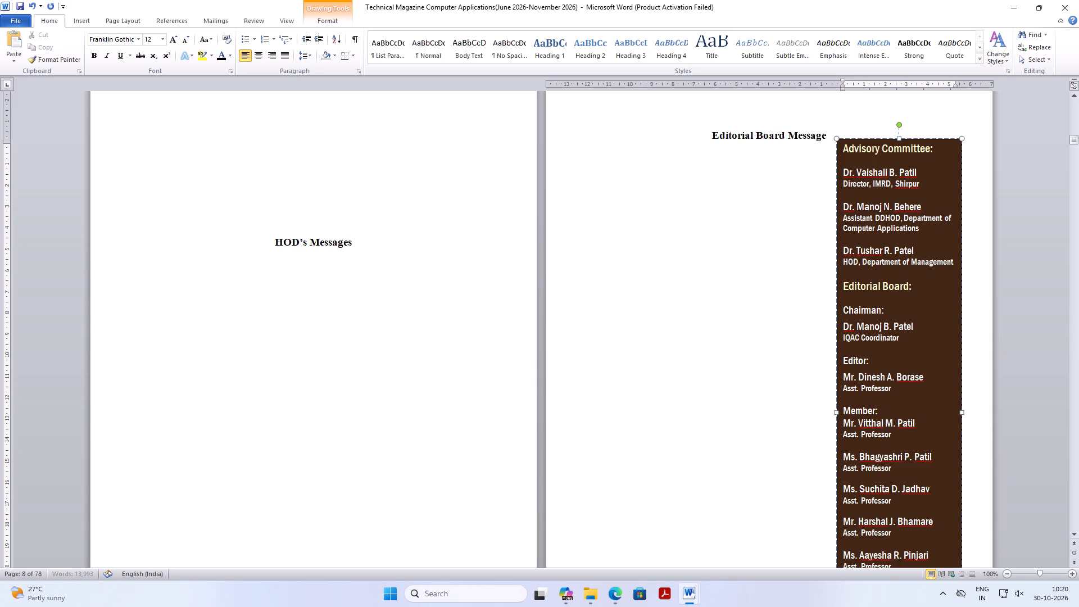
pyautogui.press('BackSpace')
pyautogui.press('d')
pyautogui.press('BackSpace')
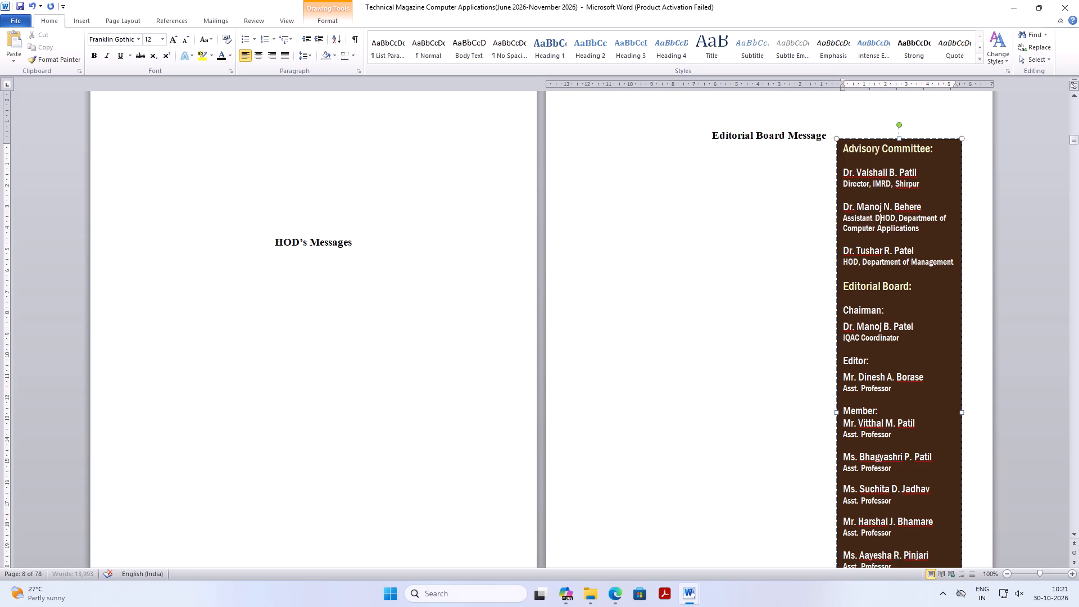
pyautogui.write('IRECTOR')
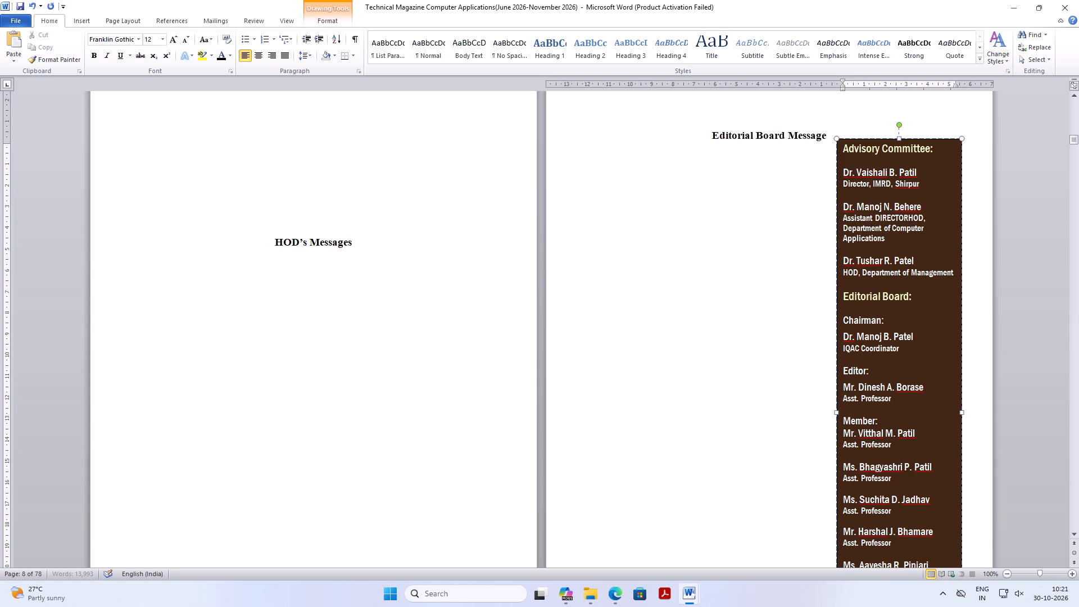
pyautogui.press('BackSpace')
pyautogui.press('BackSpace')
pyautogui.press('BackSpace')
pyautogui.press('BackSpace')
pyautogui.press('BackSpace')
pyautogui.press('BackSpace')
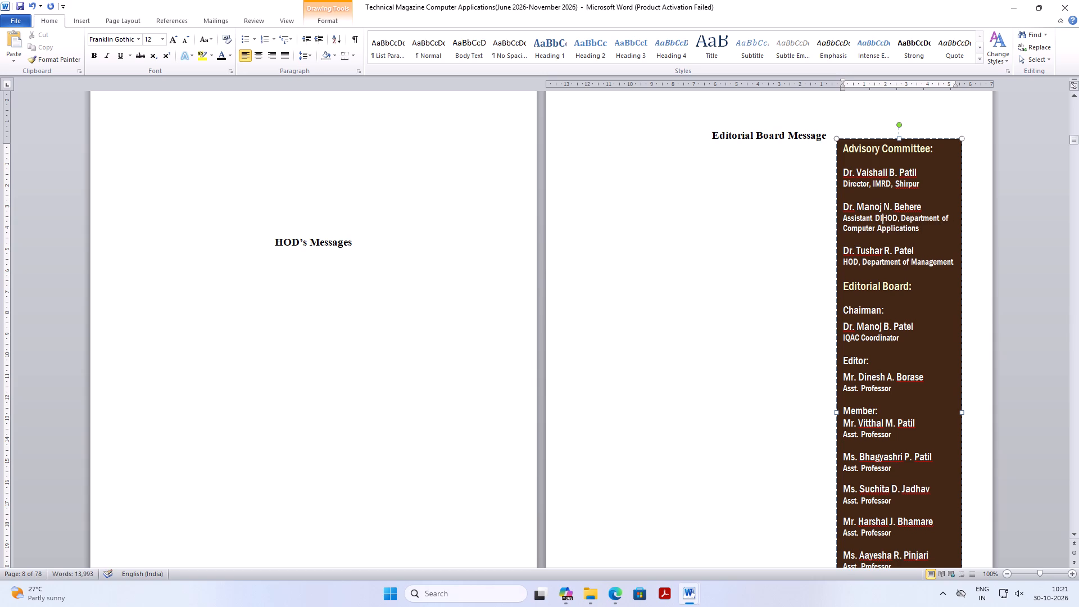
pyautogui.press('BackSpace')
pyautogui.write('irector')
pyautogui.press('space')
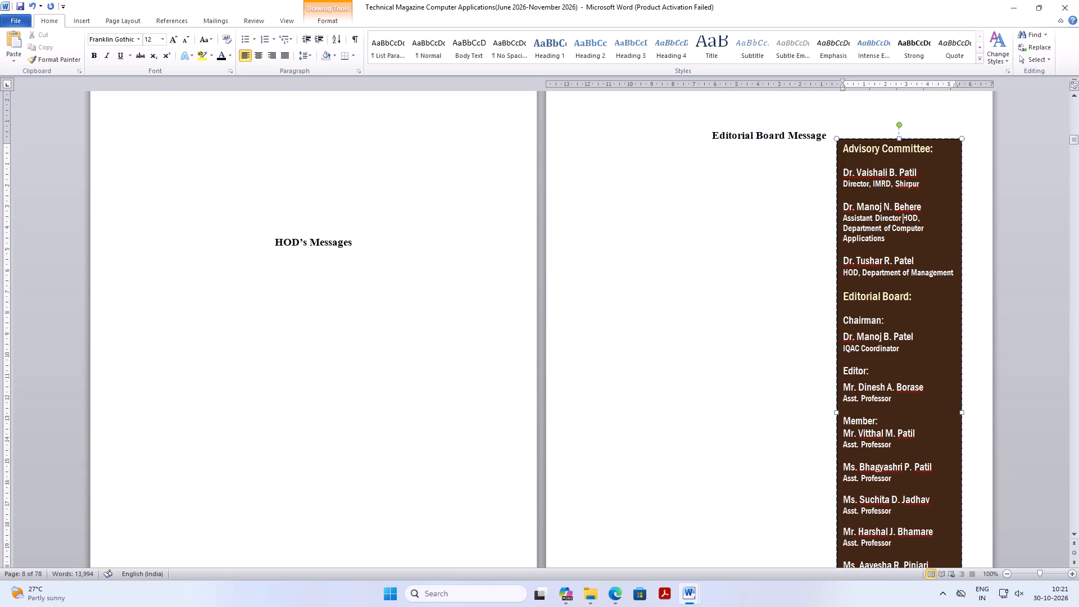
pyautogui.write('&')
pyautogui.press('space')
pyautogui.click(863, 327)
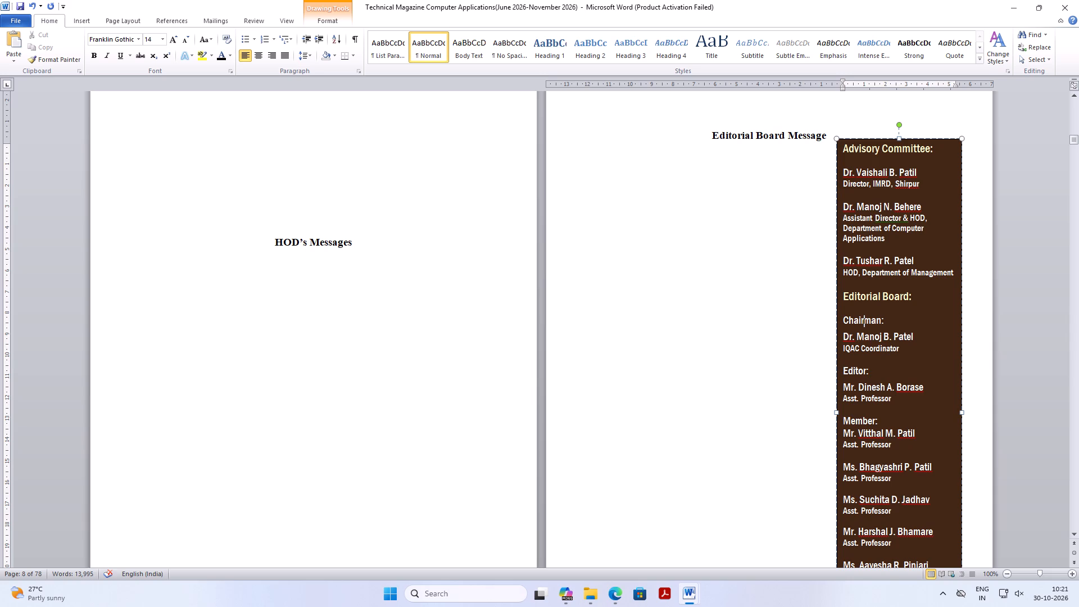
pyautogui.click(843, 234)
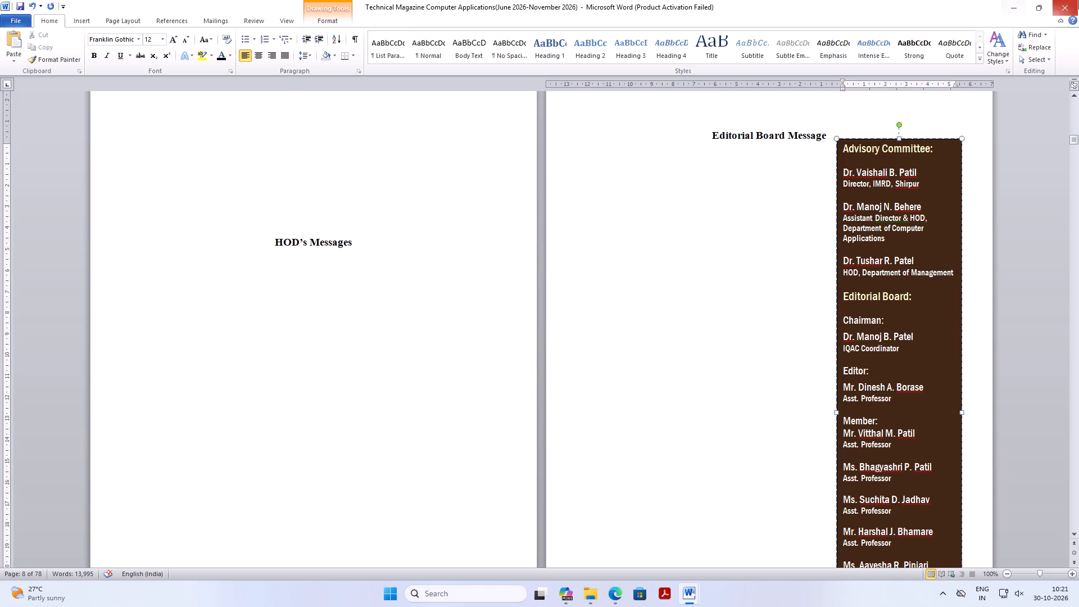
pyautogui.click(927, 214)
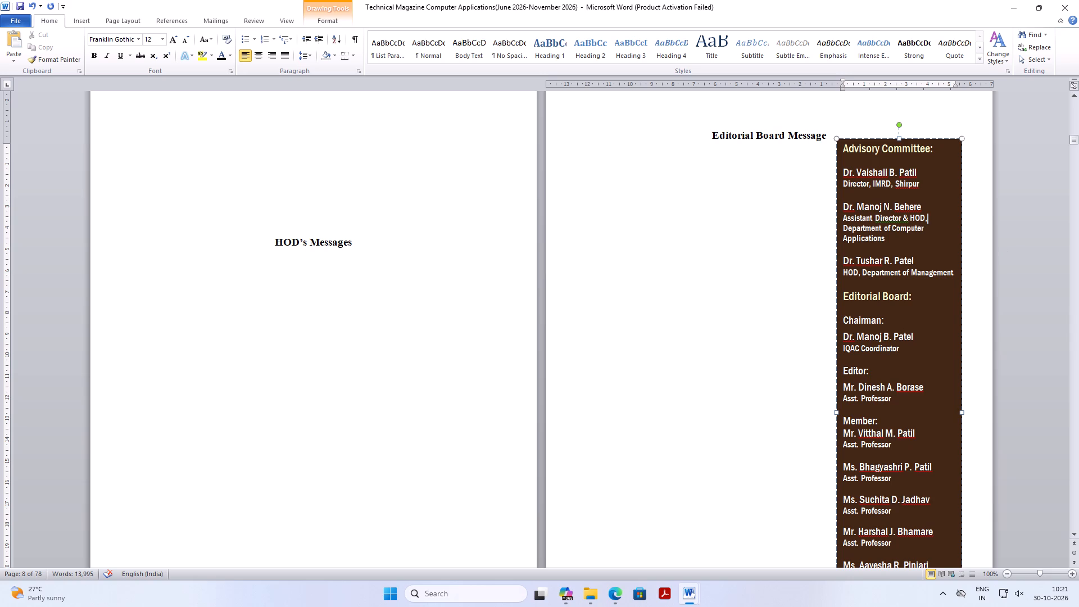
# Reword the second advisory member's designation to "Assistant Director & HOD of Department of Computer Applications".
pyautogui.press('BackSpace')
pyautogui.press('space')
pyautogui.write('of')
# Copy that designation over the second advisory member's designation in the Management magazine, keeping a blank line after it, and save.
pyautogui.moveTo(843, 218); pyautogui.dragTo(893, 234)
pyautogui.hotkey('ctrl', 'c')
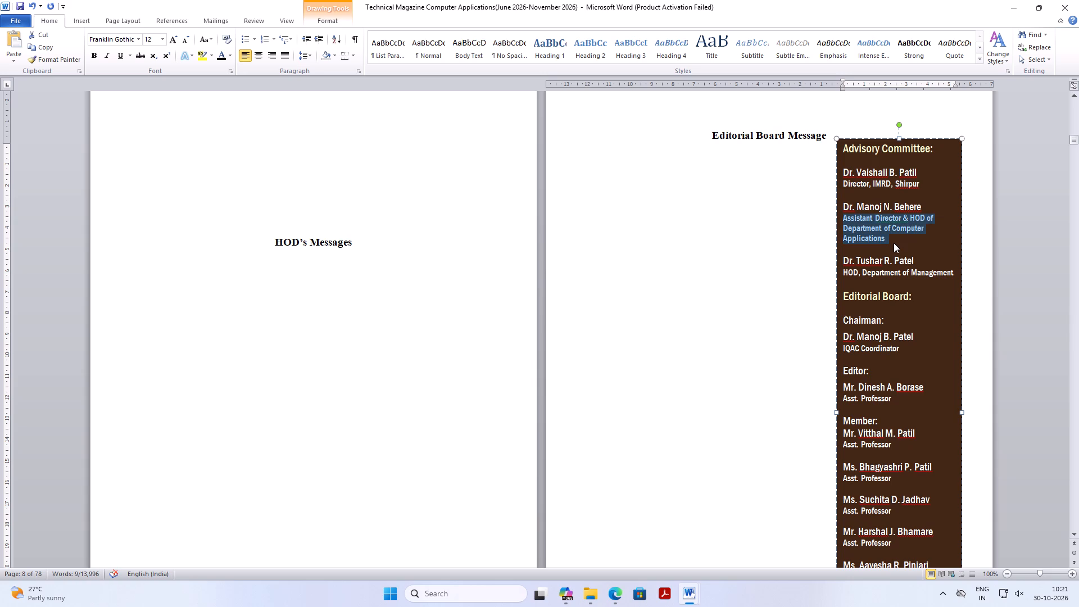
pyautogui.click(695, 597)
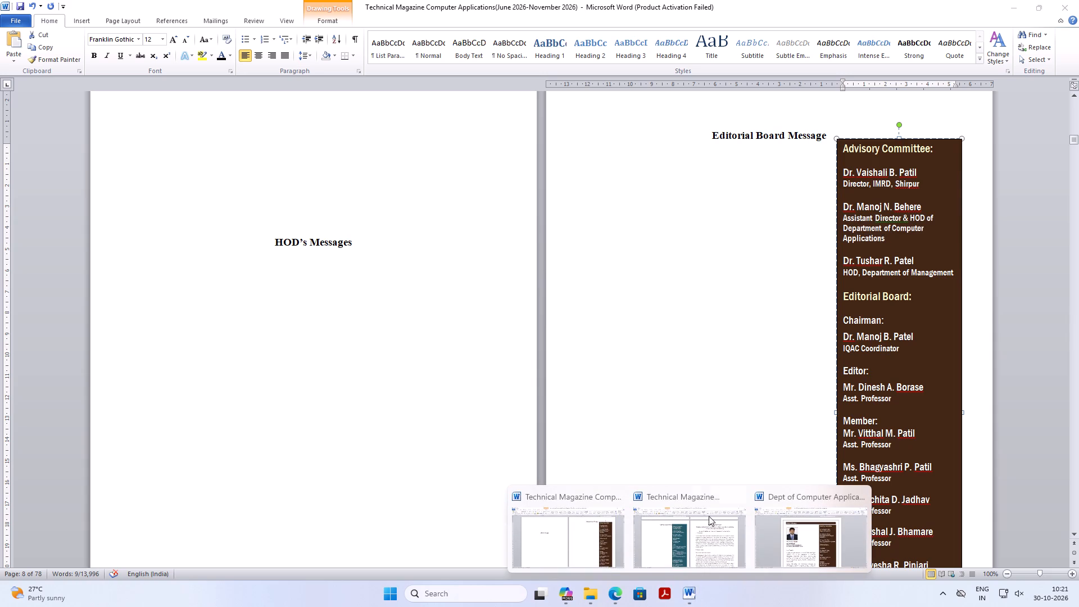
pyautogui.click(768, 409)
pyautogui.click(687, 588)
pyautogui.click(658, 542)
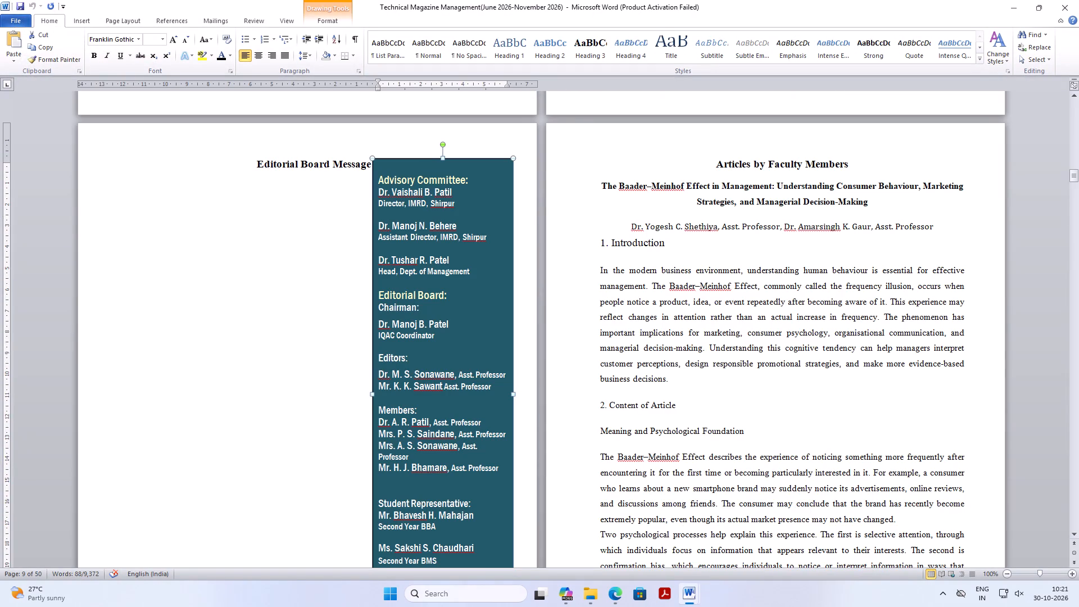
pyautogui.moveTo(378, 242); pyautogui.dragTo(473, 247)
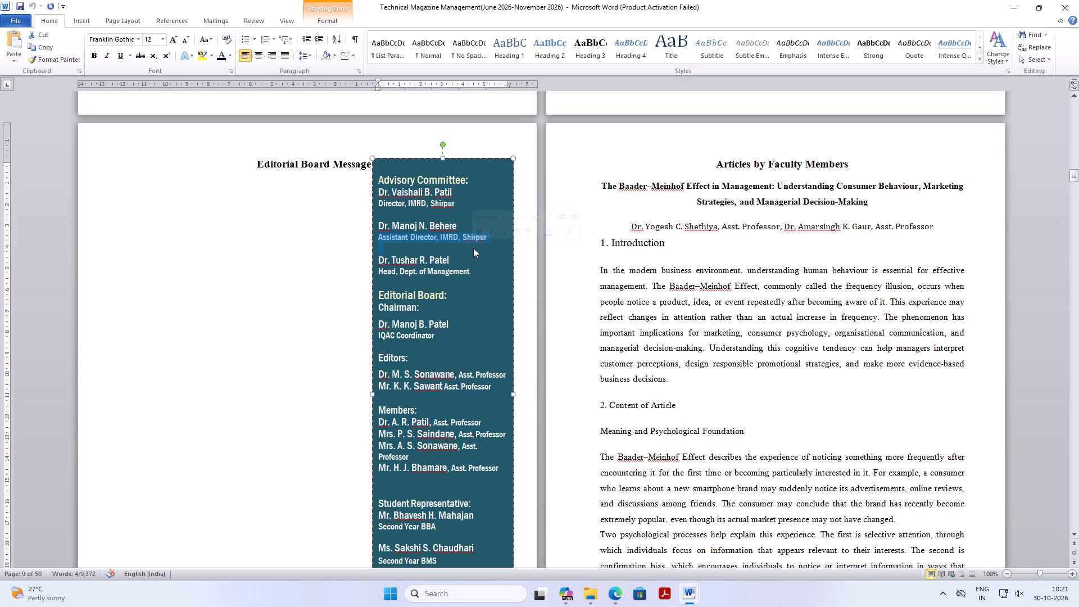
pyautogui.hotkey('ctrl', 'v')
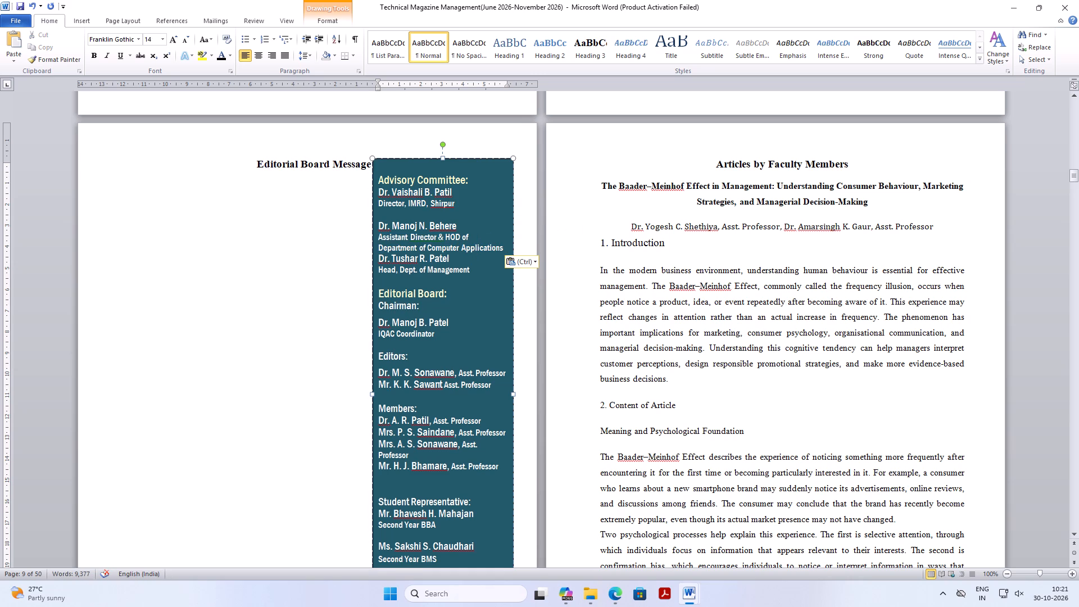
pyautogui.click(502, 253)
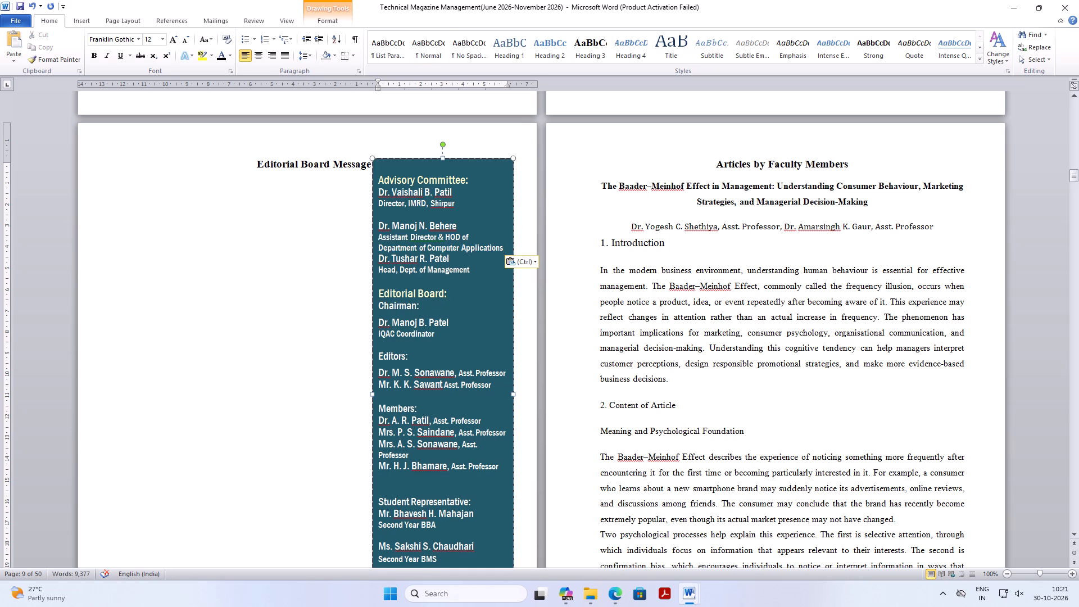
pyautogui.press('Return')
pyautogui.click(480, 321)
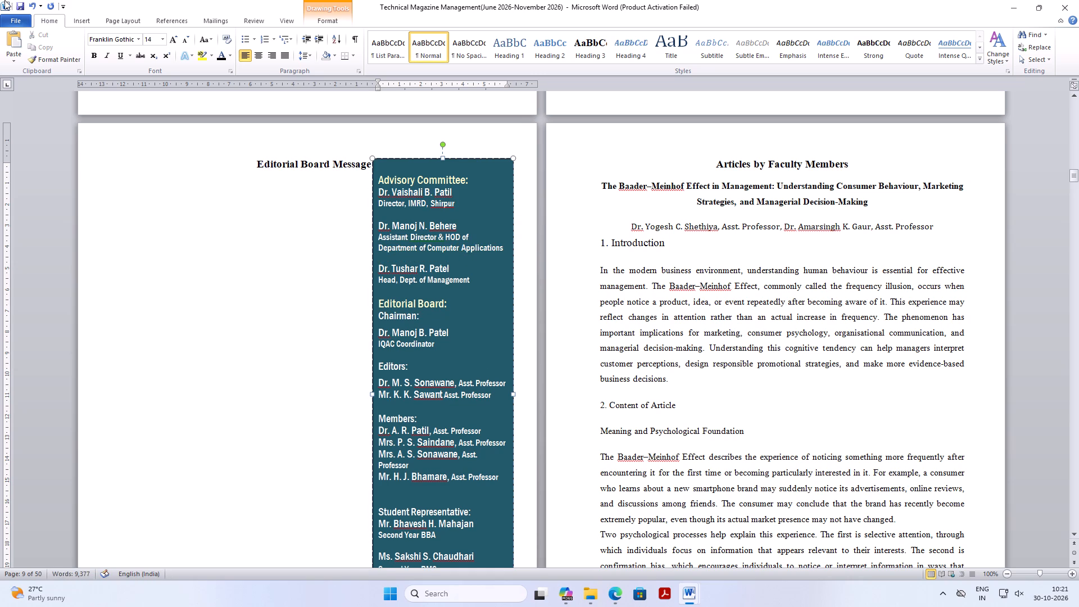
pyautogui.click(19, 2)
# Copy both editors' entries, with their designations, from the Management magazine's editorial board list.
pyautogui.moveTo(377, 381); pyautogui.dragTo(491, 398)
pyautogui.hotkey('ctrl', 'c')
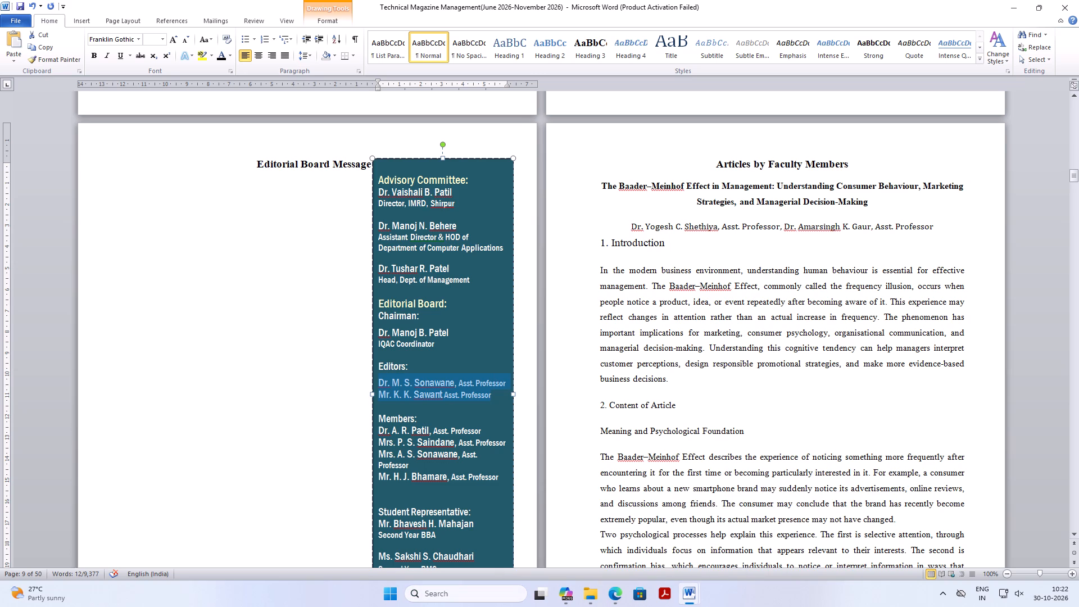
# Switch to the Dept of Computer Applications Newsletter June-Aug 2026-27 document and close it.
pyautogui.click(684, 591)
pyautogui.click(821, 532)
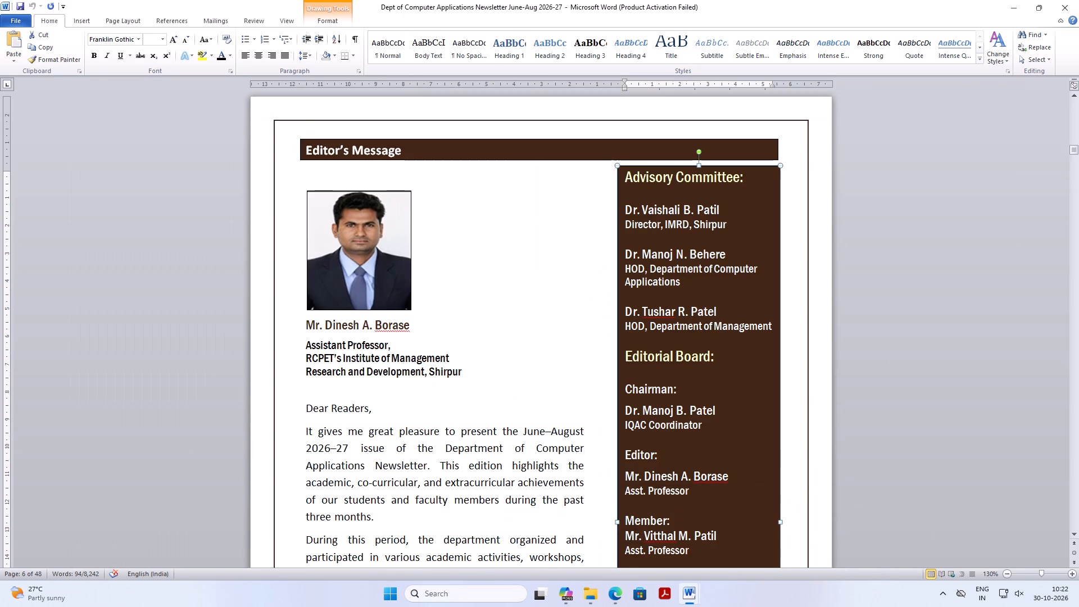
pyautogui.scroll(-2, 627, 414)
pyautogui.moveTo(626, 407); pyautogui.dragTo(718, 428)
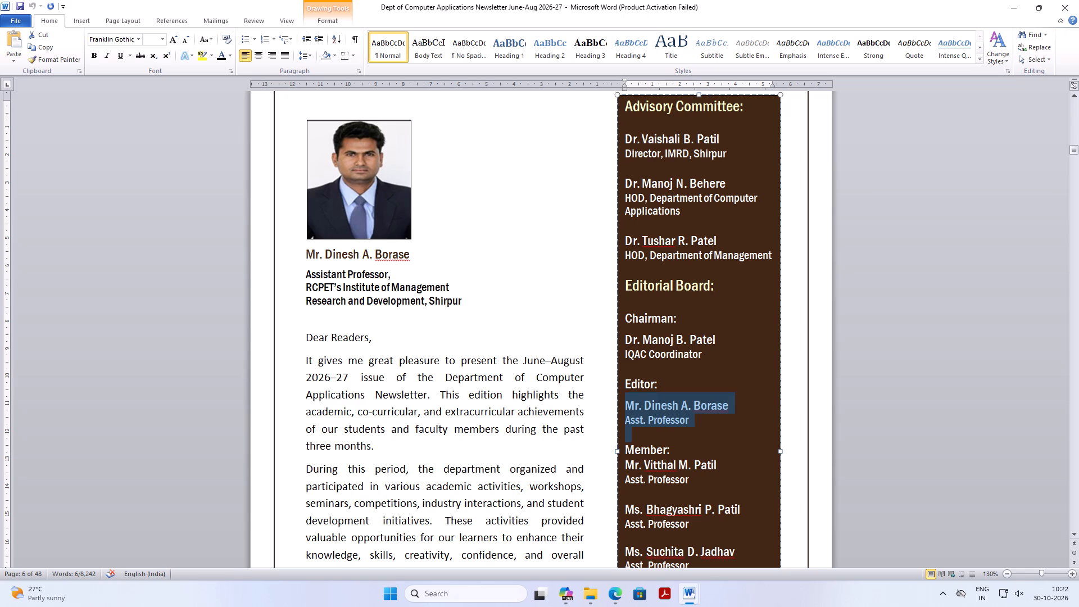
pyautogui.click(516, 196)
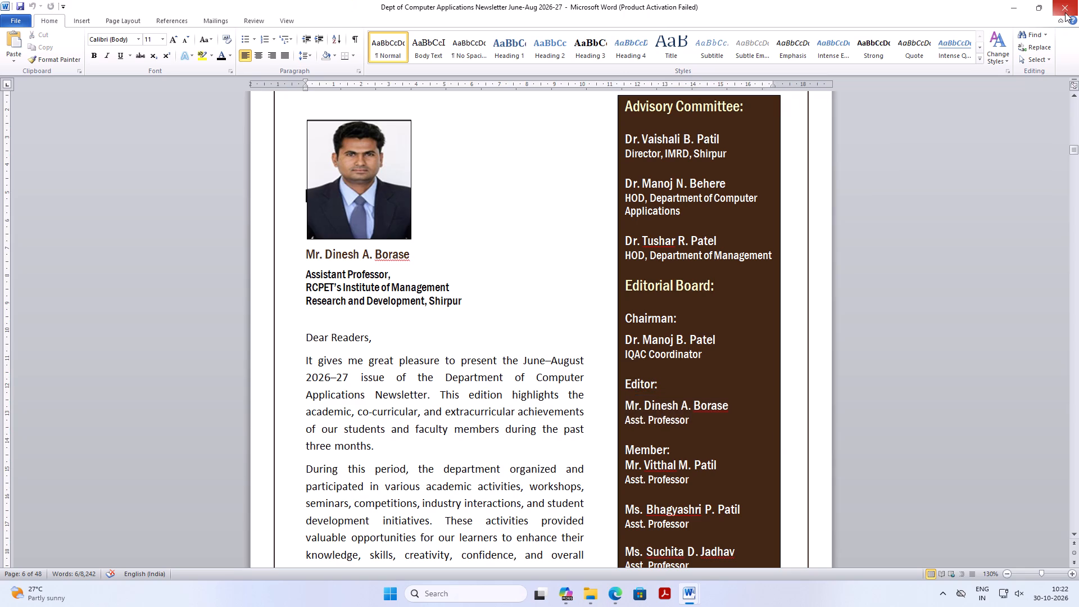
pyautogui.click(1065, 12)
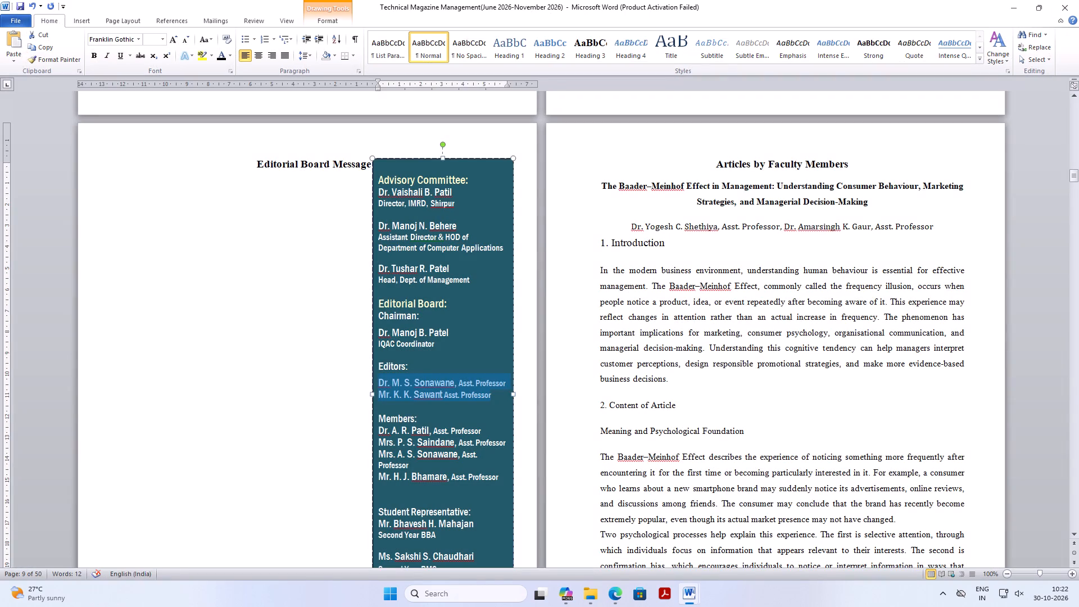
# In the Computer Applications magazine's board list, replace the editor's name and designation with the copied editors' entries, adding two blank lines before "Member:".
pyautogui.click(693, 592)
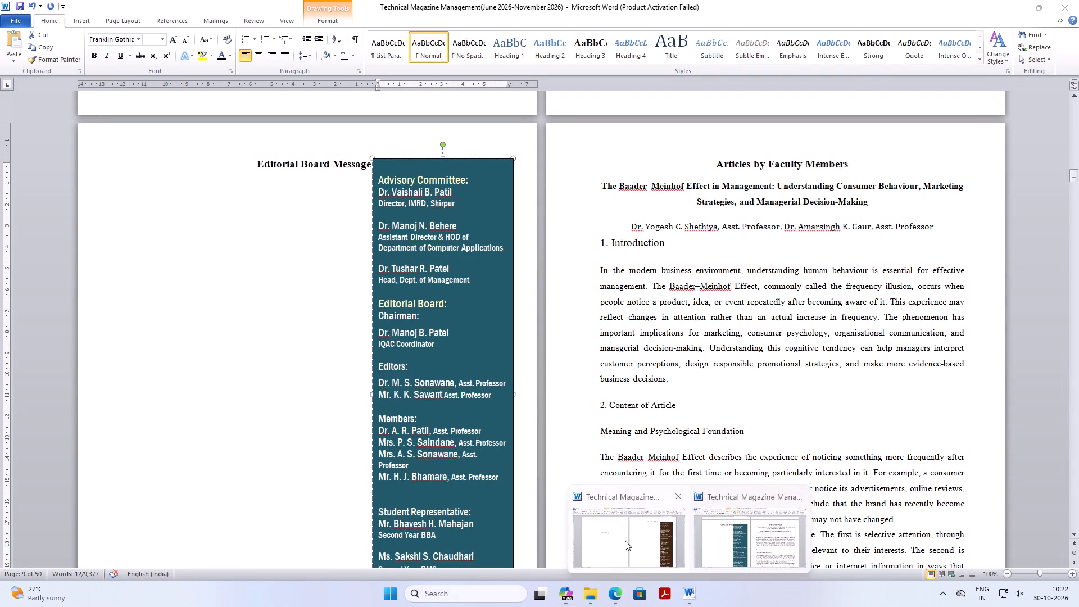
pyautogui.click(625, 541)
pyautogui.moveTo(844, 391); pyautogui.dragTo(864, 391)
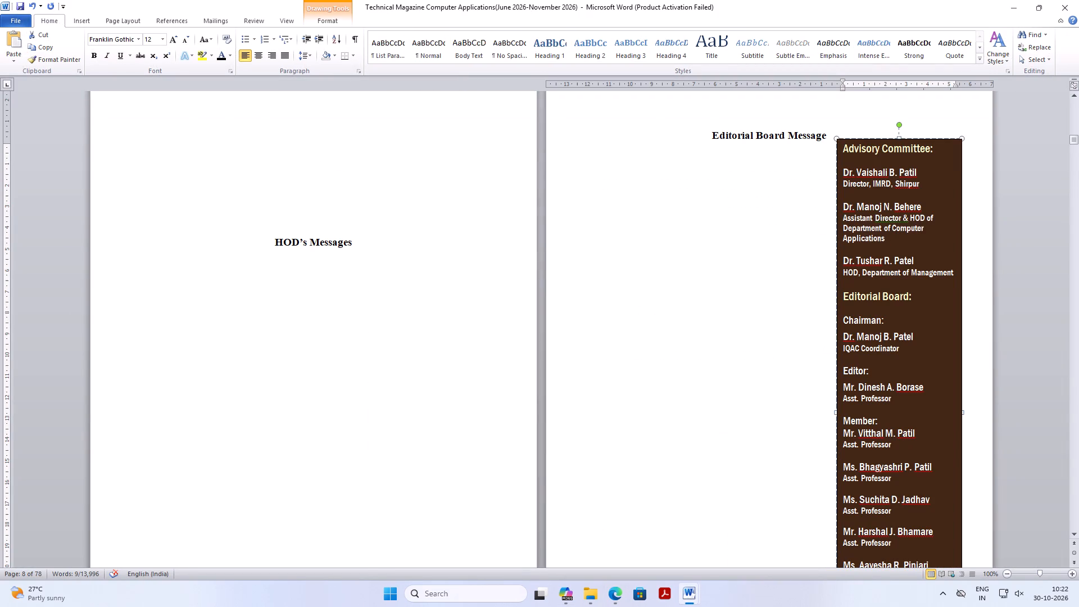
pyautogui.moveTo(864, 391); pyautogui.dragTo(899, 396)
pyautogui.hotkey('ctrl', 'v')
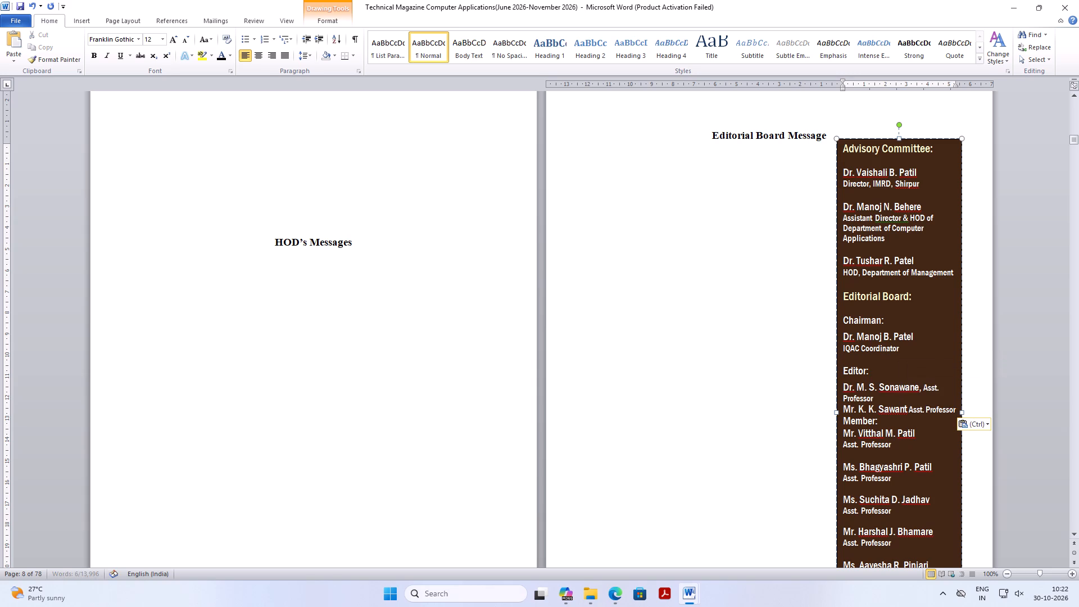
pyautogui.click(908, 424)
pyautogui.click(958, 407)
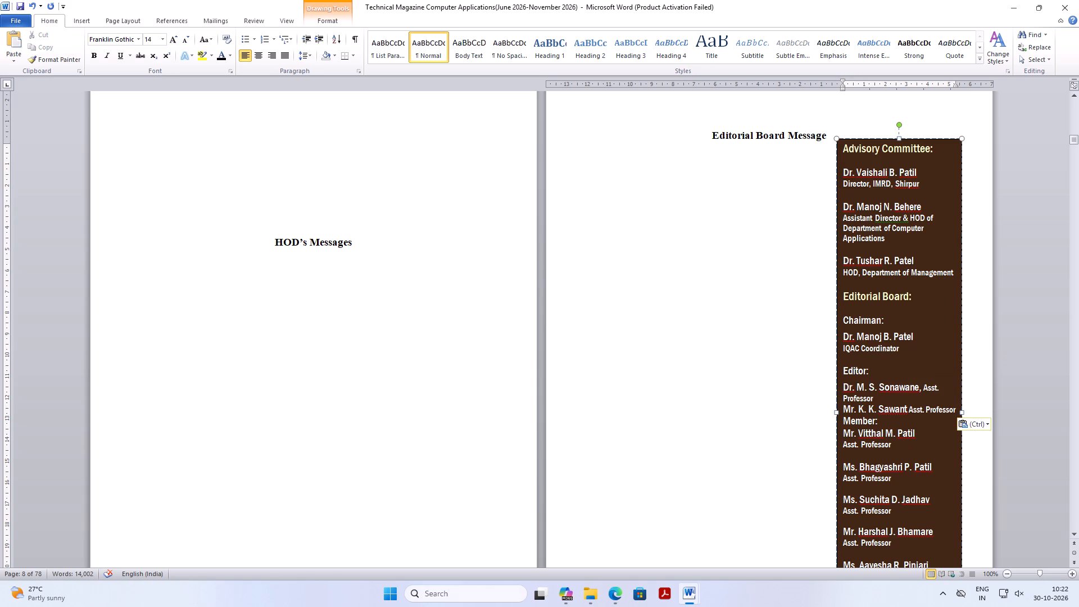
pyautogui.press('Return')
pyautogui.press('Return')
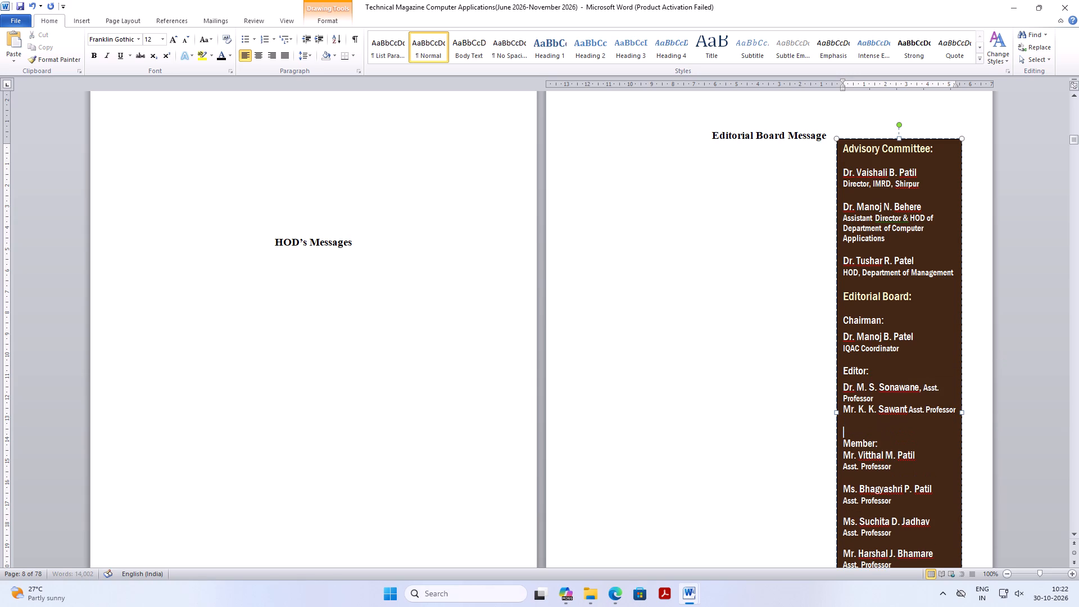
# Switch to File Explorer at the Computer Applications magazine's Technical Activities folder.
pyautogui.scroll(-5, 945, 504)
pyautogui.scroll(-1, 857, 413)
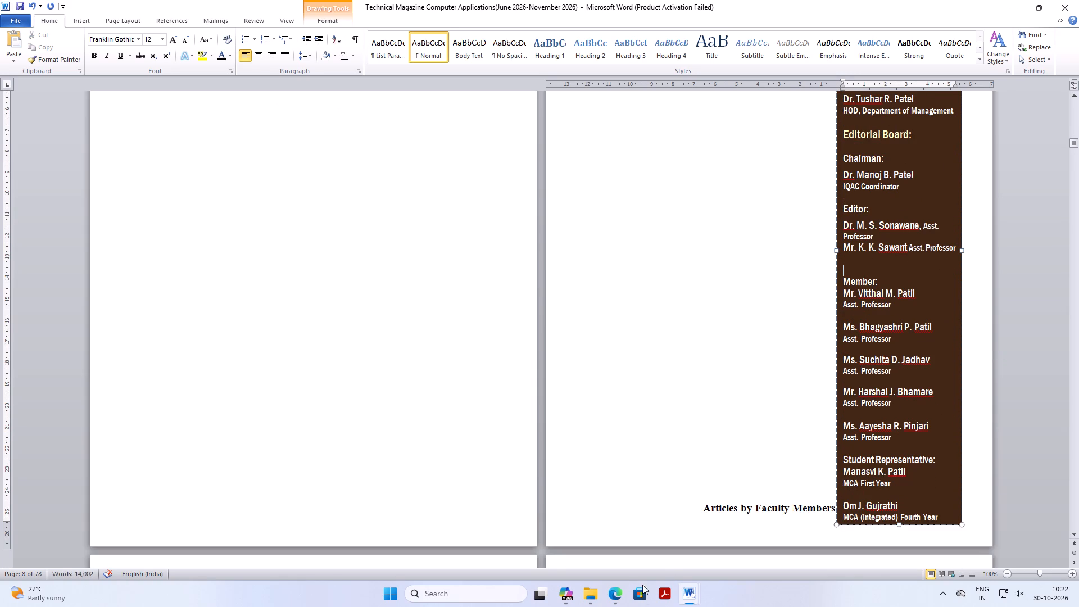
pyautogui.click(597, 603)
pyautogui.click(271, 258)
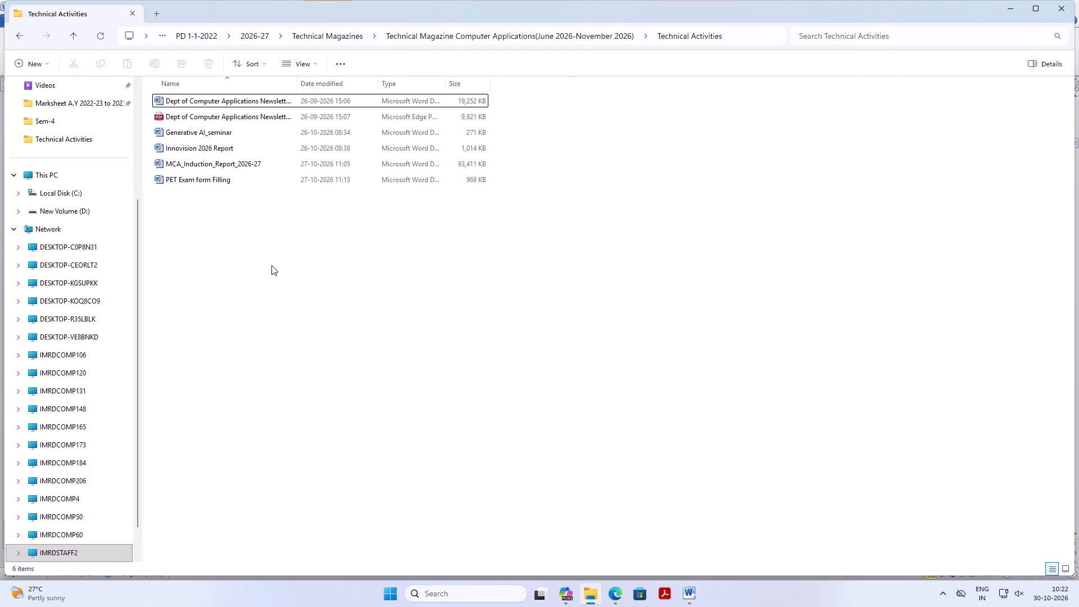
# Open "Technical Mgz Plan Final 22-8-2026 MBP" from the Technical Magazine Plan folder and copy the three Computer Applications names assigned to student articles.
pyautogui.click(13, 33)
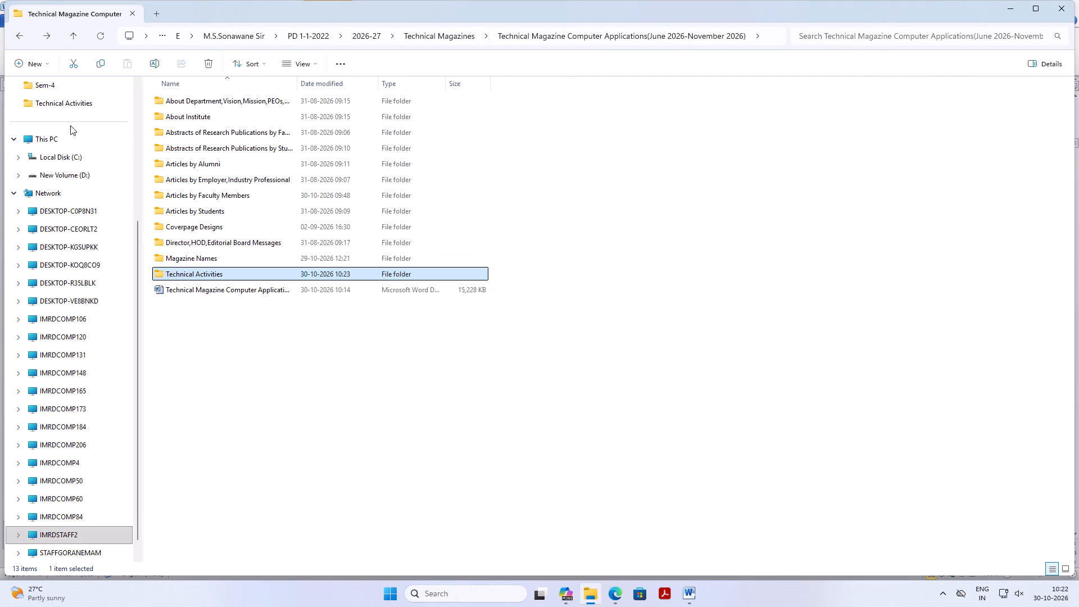
pyautogui.click(19, 38)
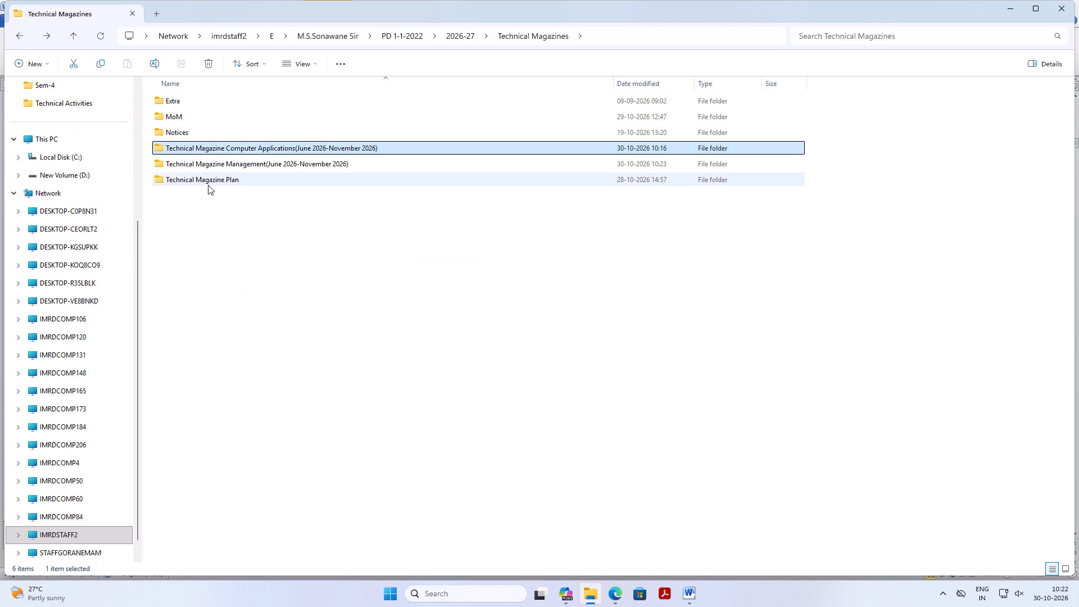
pyautogui.doubleClick(208, 185)
pyautogui.click(235, 242)
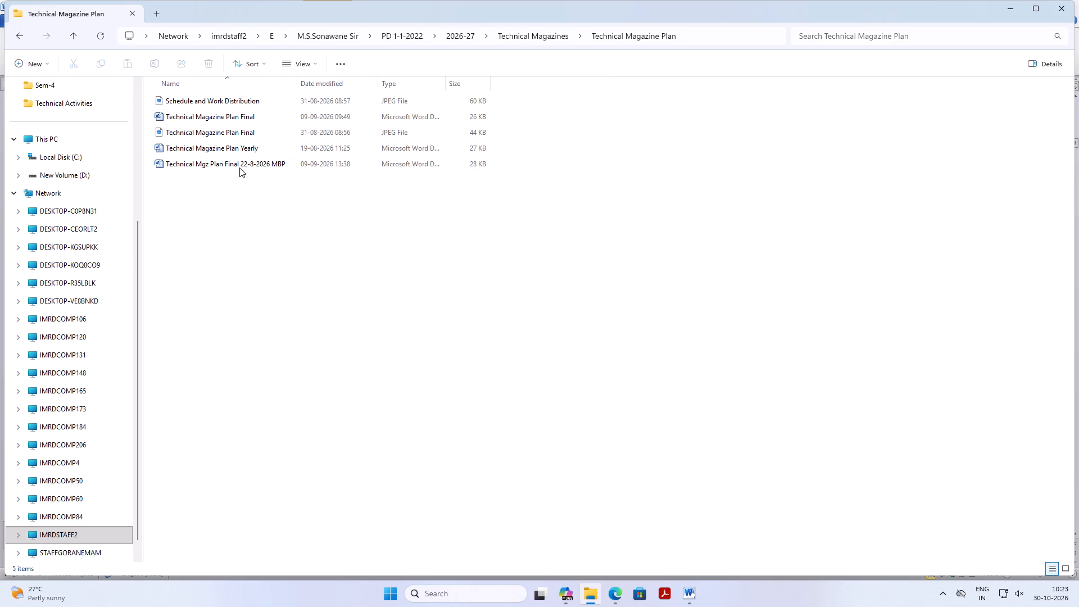
pyautogui.doubleClick(239, 167)
pyautogui.scroll(-3, 634, 431)
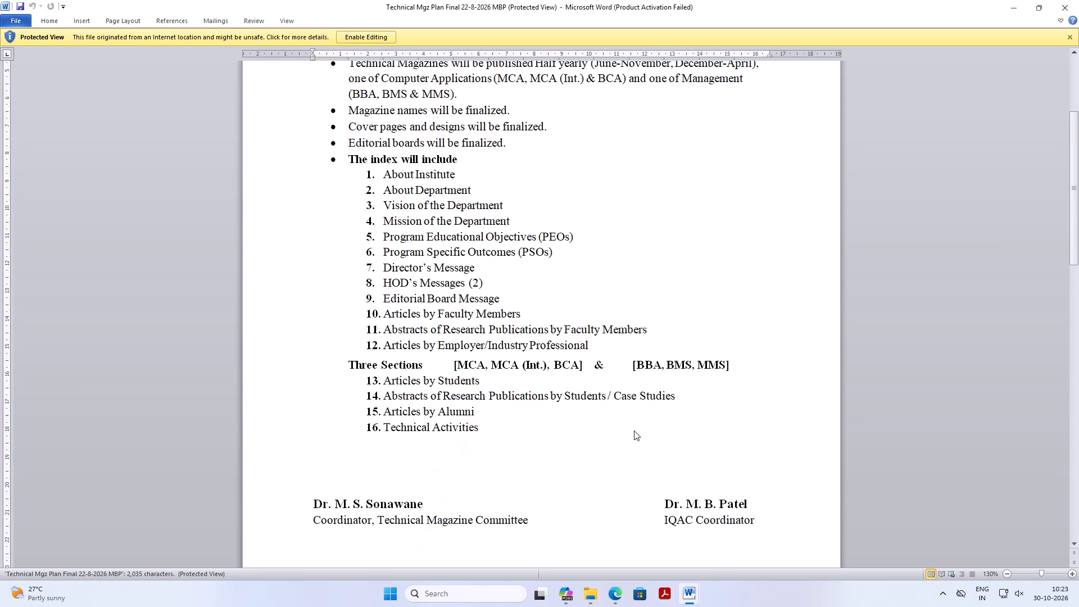
pyautogui.scroll(-2, 634, 431)
pyautogui.scroll(-20, 615, 436)
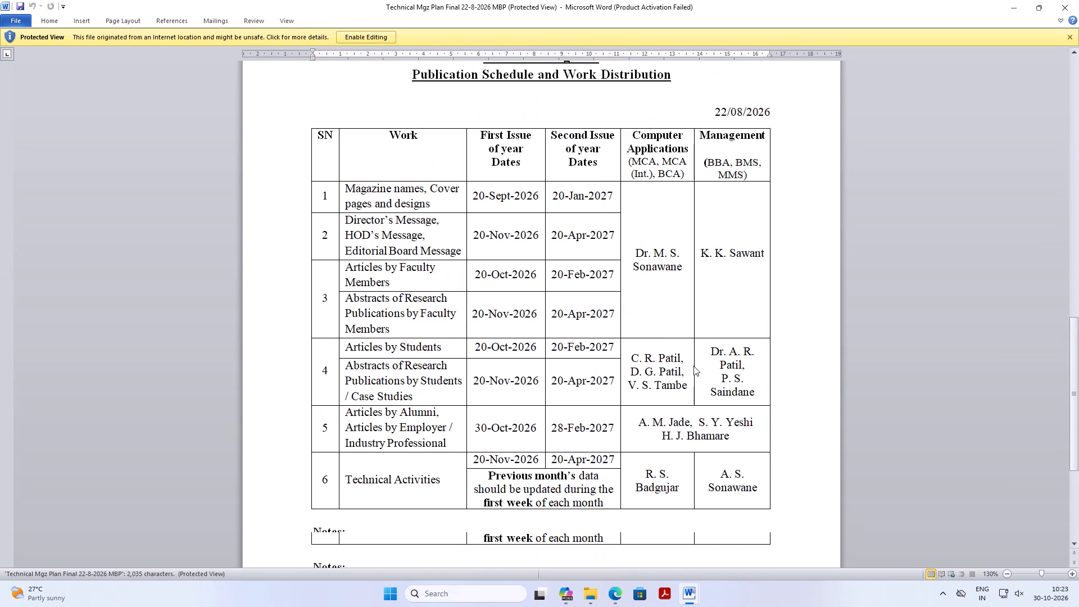
pyautogui.click(635, 358)
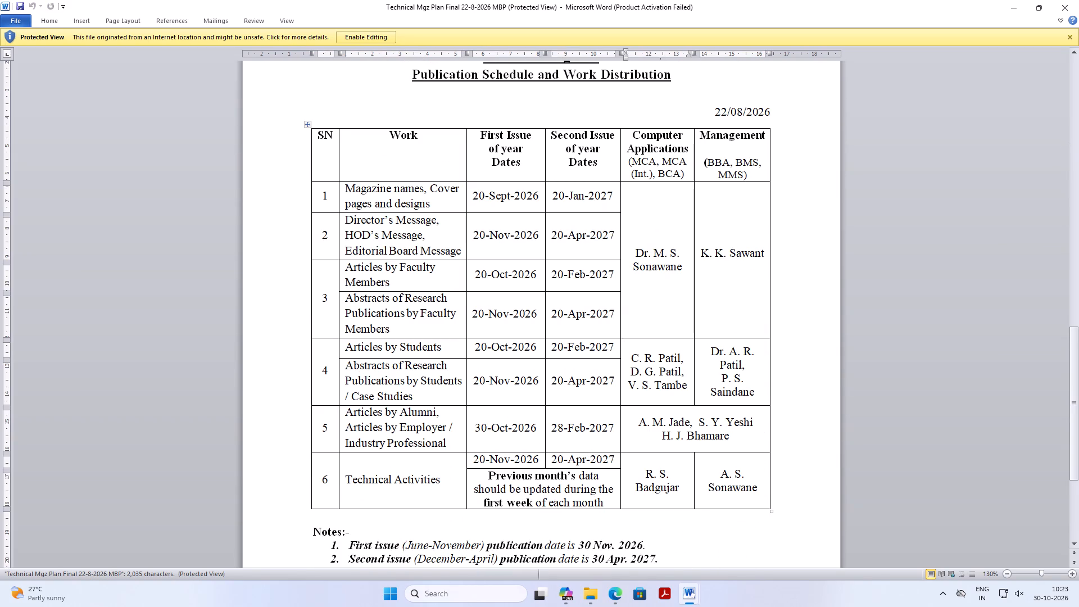
pyautogui.moveTo(631, 360); pyautogui.dragTo(686, 388)
pyautogui.hotkey('ctrl', 'c')
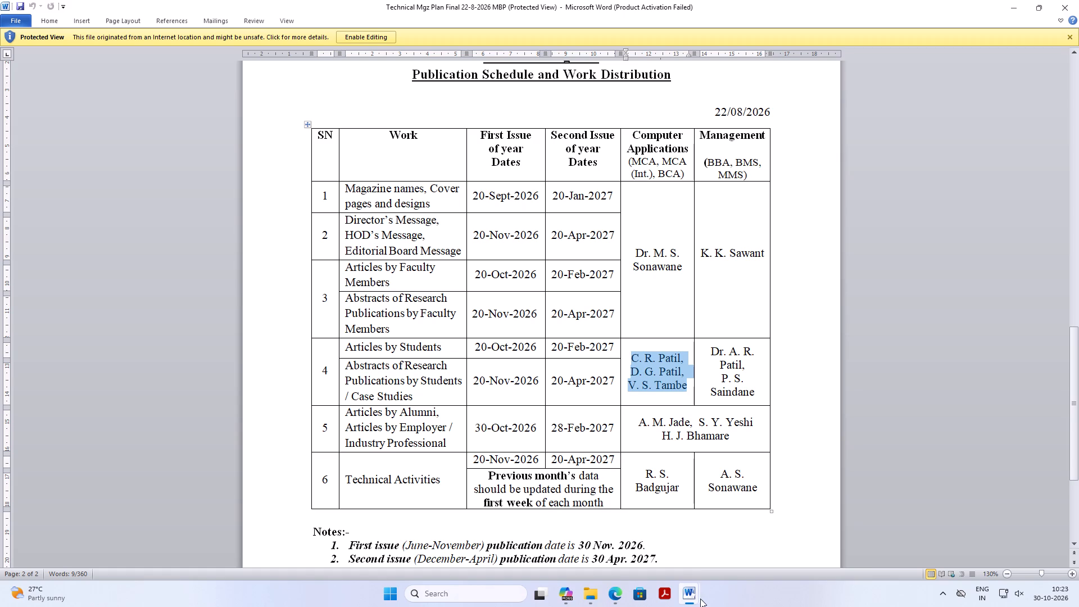
# In the Computer Applications magazine, insert three lines below "Member:" in the board text box and paste the copied names there as text only.
pyautogui.click(693, 598)
pyautogui.click(581, 534)
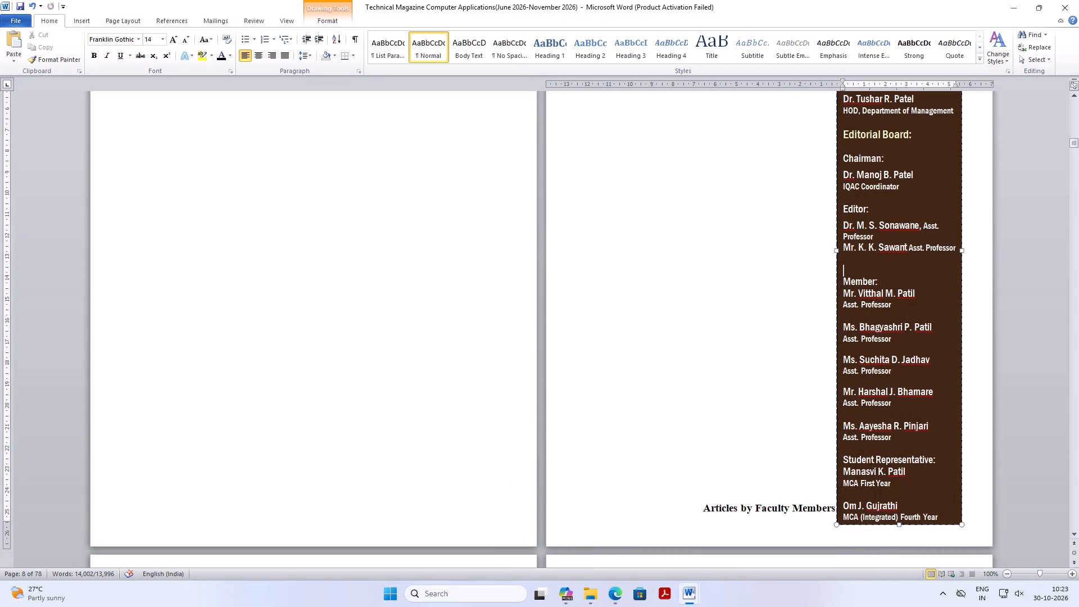
pyautogui.moveTo(842, 292); pyautogui.dragTo(915, 293)
pyautogui.click(887, 280)
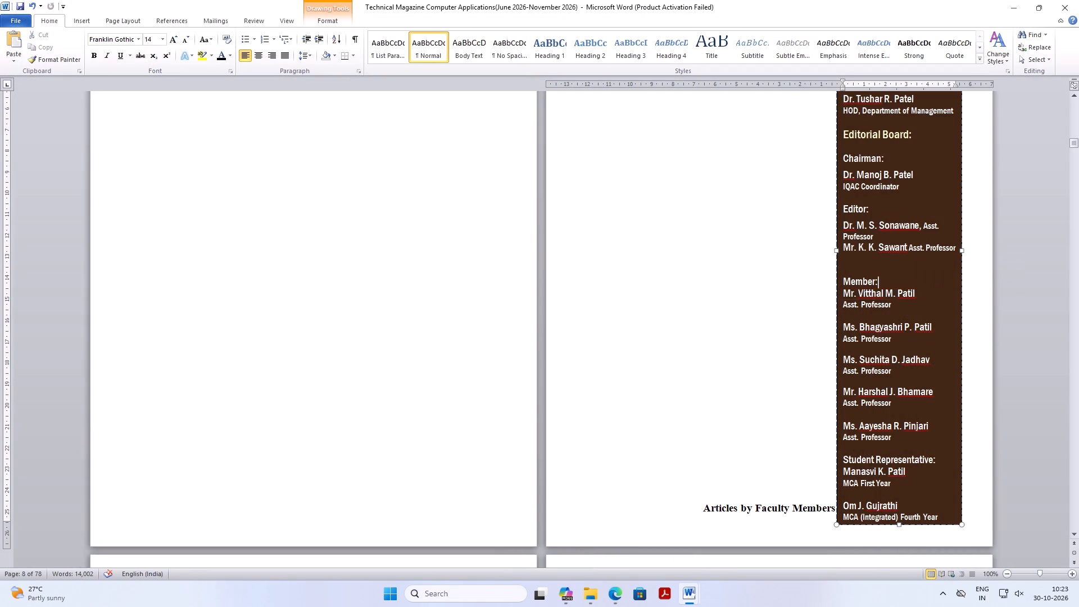
pyautogui.press('Return')
pyautogui.press('Return')
pyautogui.press('Return')
pyautogui.click(886, 298)
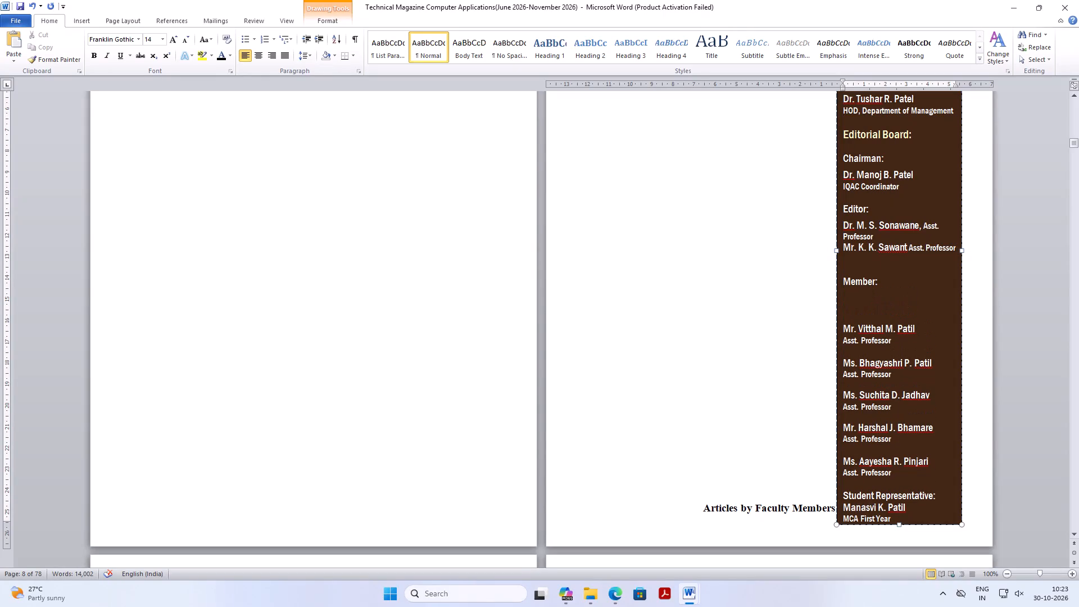
pyautogui.hotkey('ctrl', 'v')
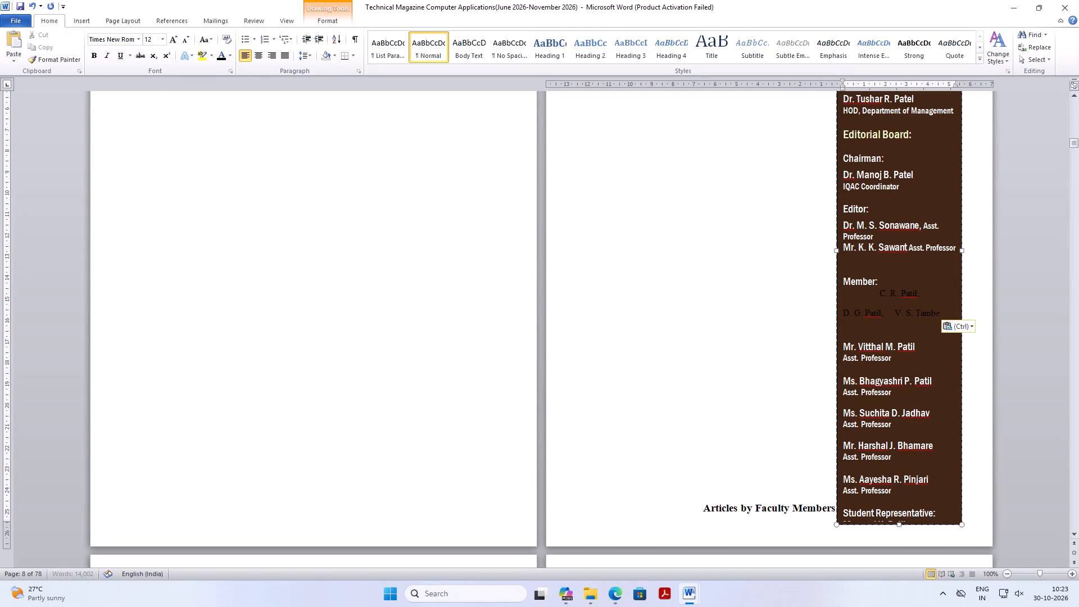
pyautogui.moveTo(919, 335); pyautogui.dragTo(828, 294)
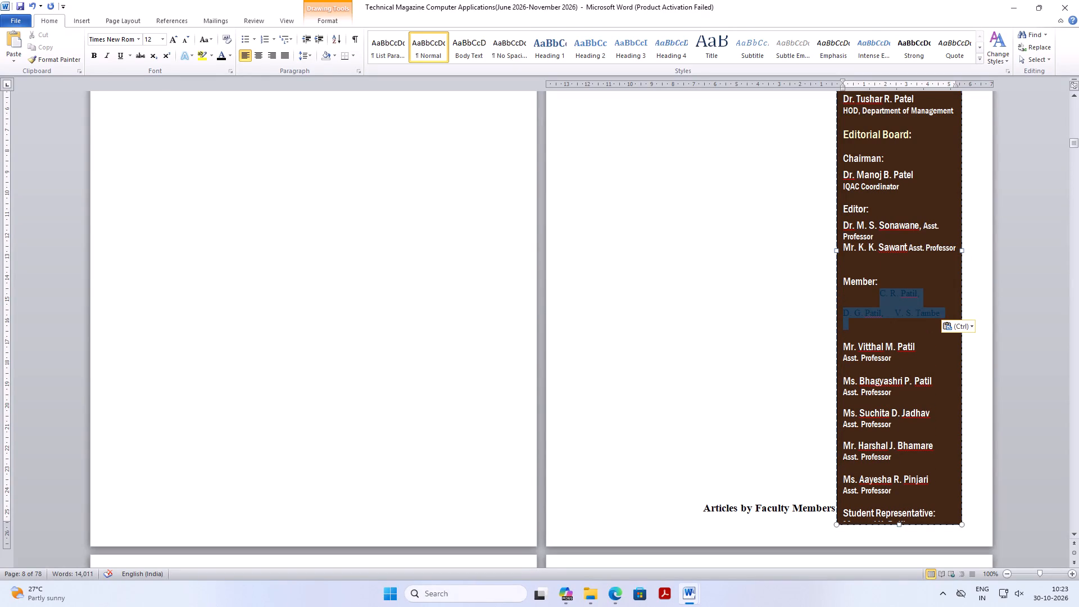
pyautogui.moveTo(828, 294); pyautogui.dragTo(844, 297)
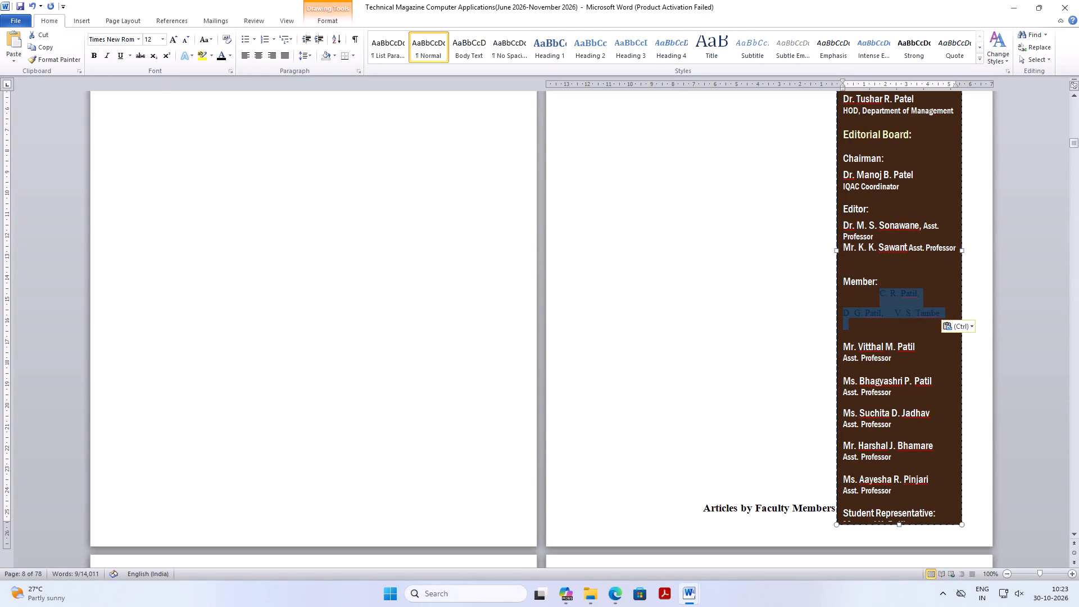
pyautogui.click(967, 324)
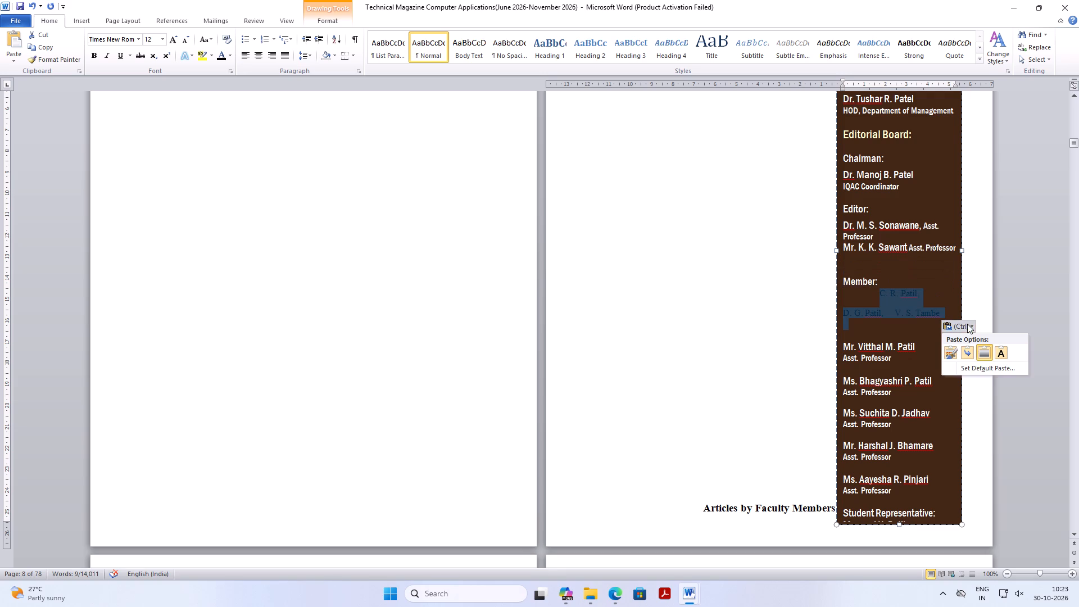
pyautogui.click(1003, 348)
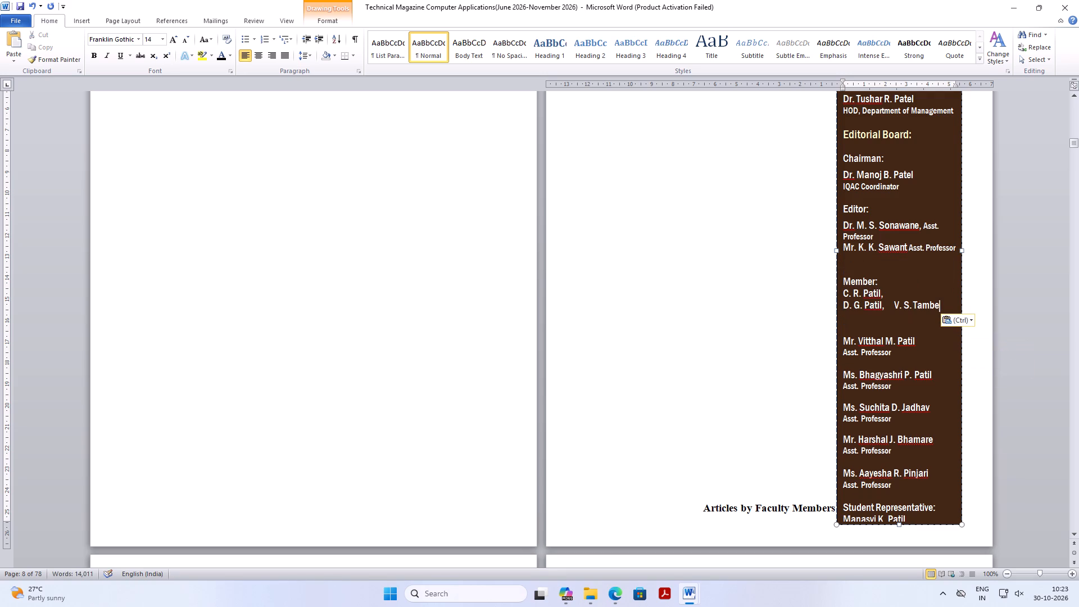
# Complete the first pasted member's entry with the title "Mrs." before the name and the designation "Asst. Professor" copied after it.
pyautogui.click(928, 320)
pyautogui.click(846, 290)
pyautogui.press('Left')
pyautogui.press('m')
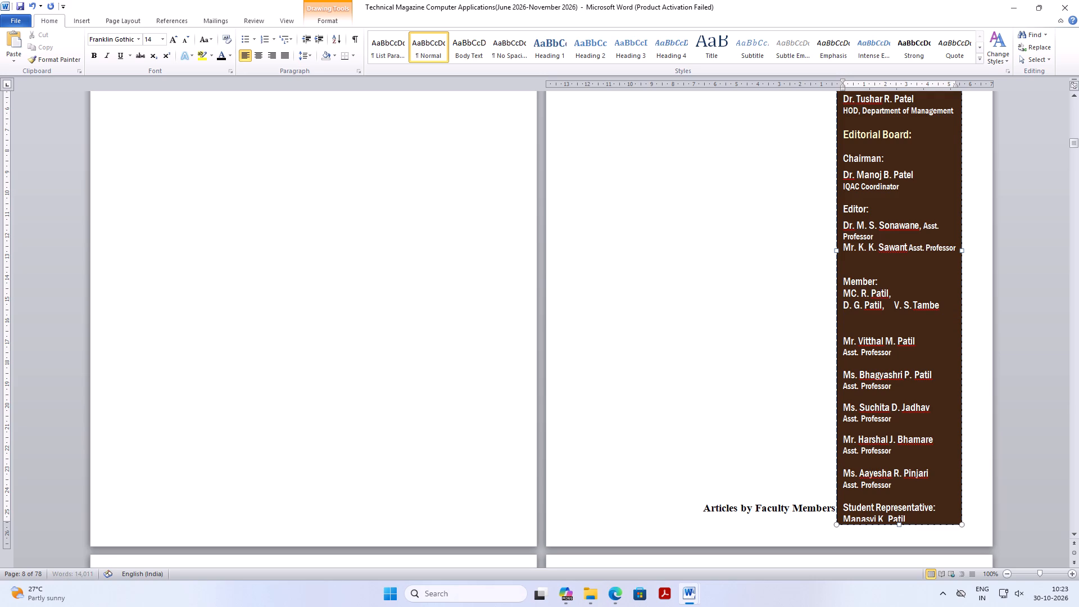
pyautogui.write('.')
pyautogui.press('space')
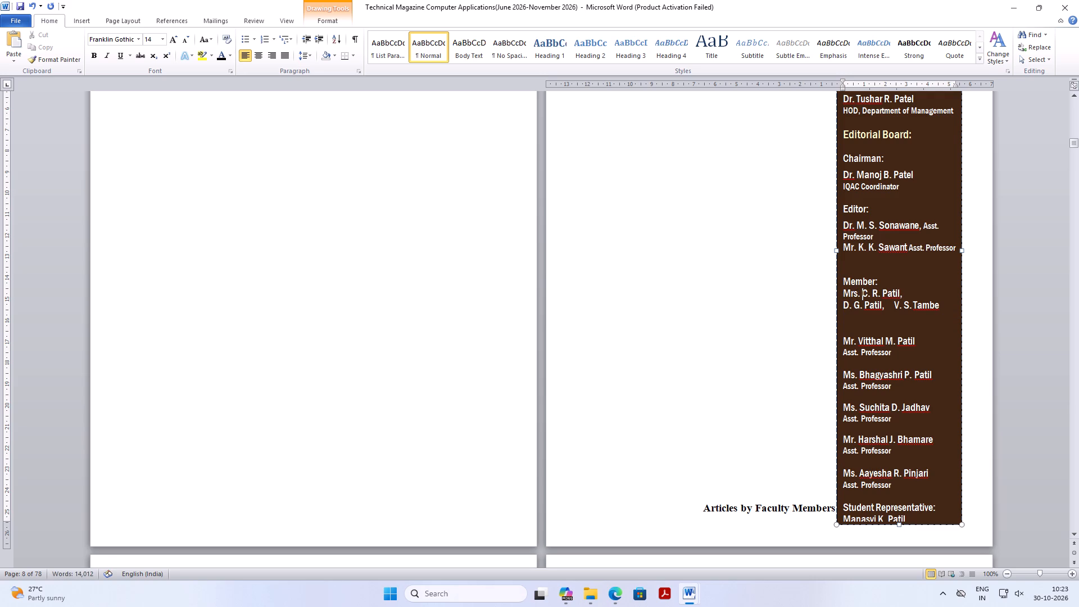
pyautogui.moveTo(895, 353); pyautogui.dragTo(895, 352)
pyautogui.moveTo(895, 352); pyautogui.dragTo(836, 352)
pyautogui.hotkey('ctrl', 'c')
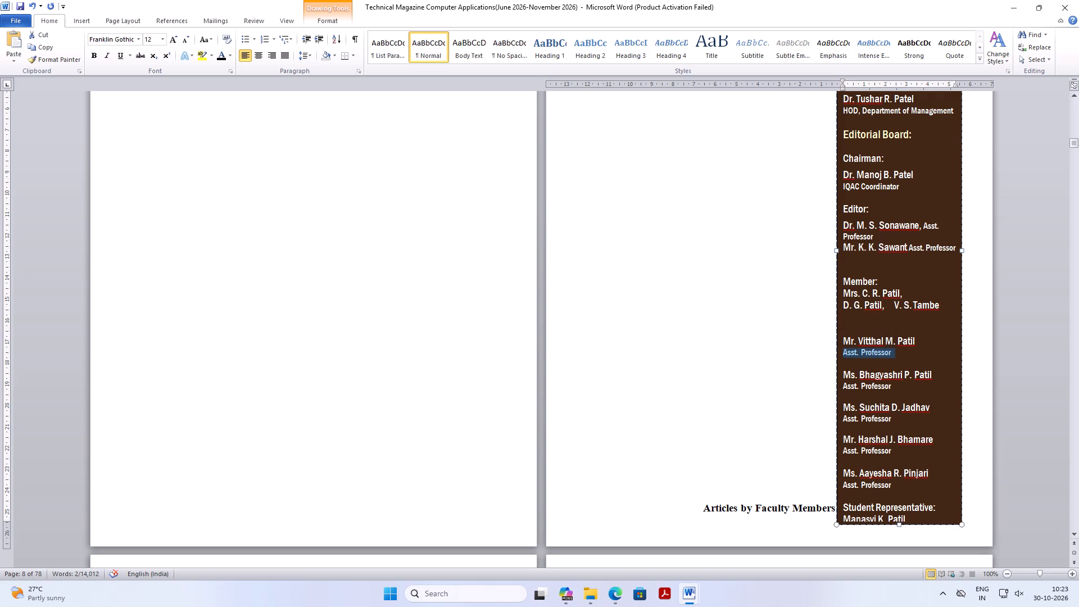
pyautogui.click(935, 289)
pyautogui.press('space')
pyautogui.hotkey('ctrl', 'v')
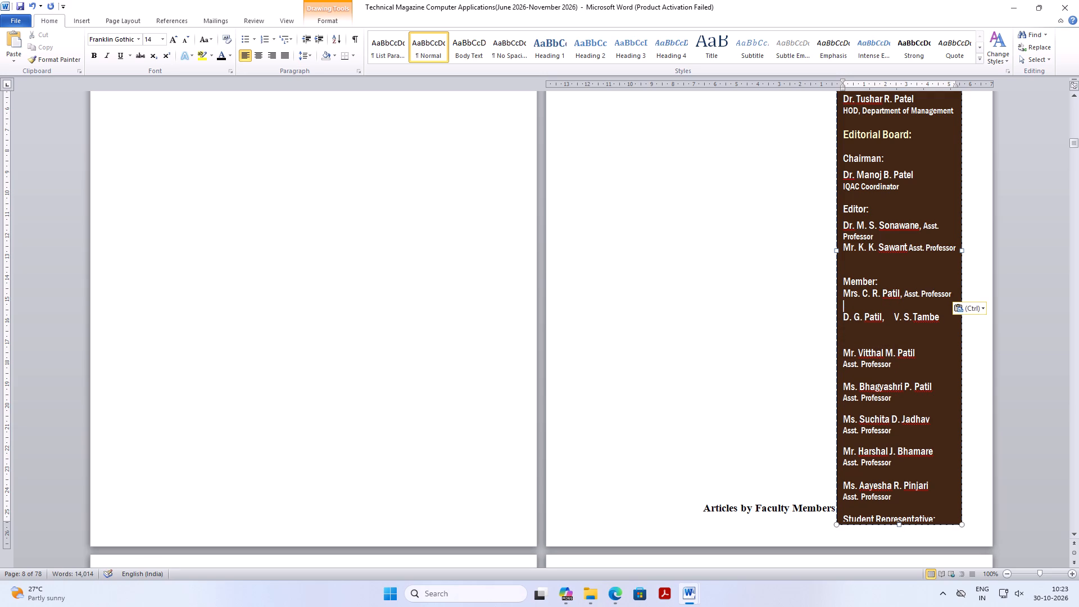
# Move the third pasted member's name onto its own line and remove the trailing spaces after the second member's name.
pyautogui.click(894, 315)
pyautogui.press('Return')
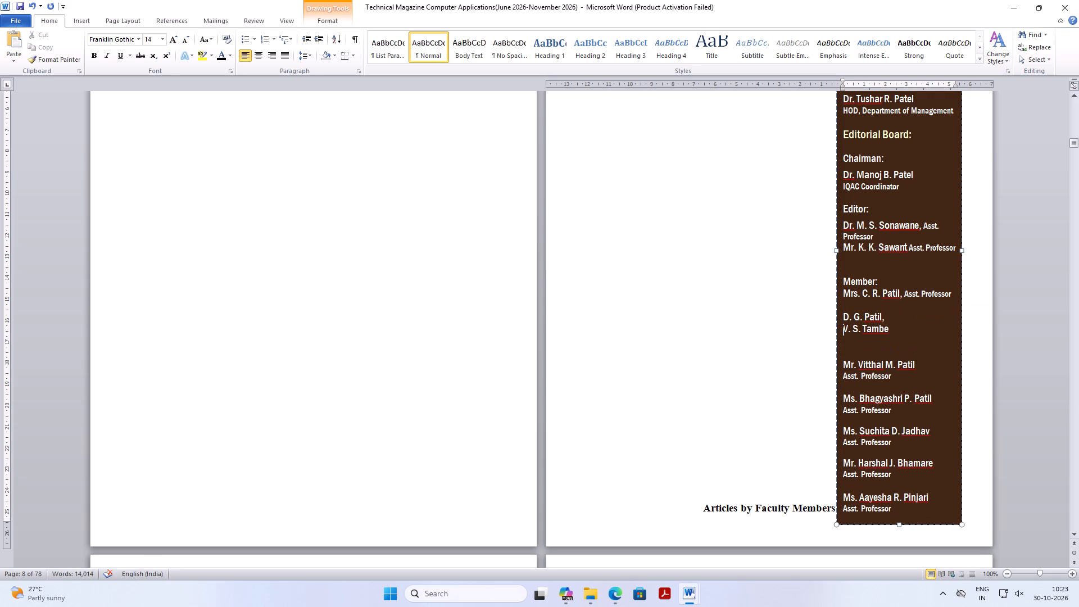
pyautogui.click(915, 324)
pyautogui.click(915, 318)
pyautogui.press('space')
pyautogui.press('BackSpace')
pyautogui.press('BackSpace')
pyautogui.press('BackSpace')
pyautogui.press('BackSpace')
pyautogui.press('BackSpace')
# Add the designation "Asst. Professor" after the second and third pasted members' names, with a comma following the third name.
pyautogui.hotkey('ctrl', 'v')
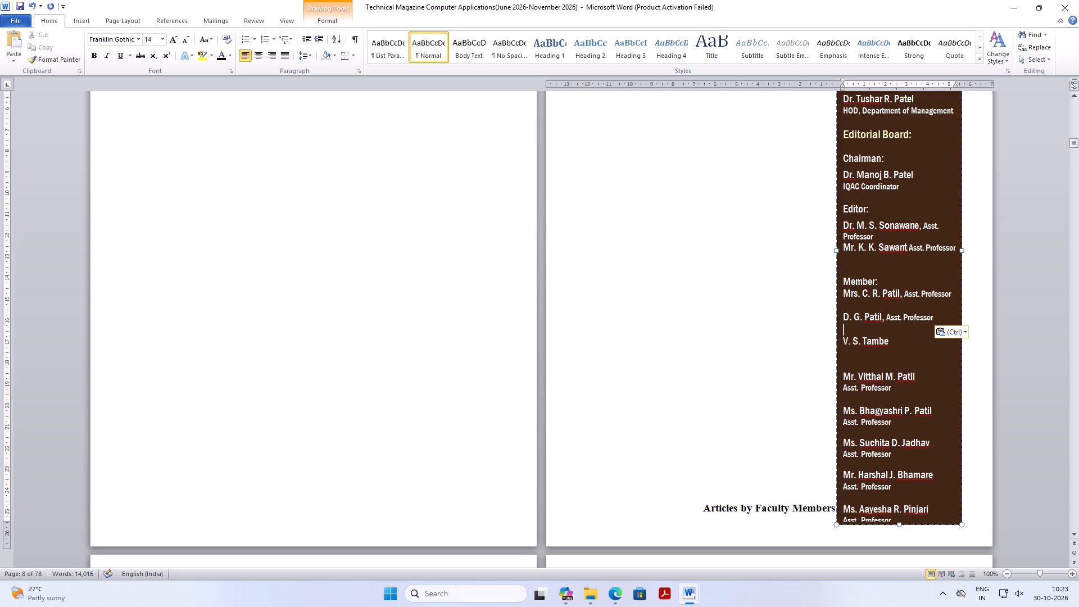
pyautogui.click(909, 346)
pyautogui.write(',')
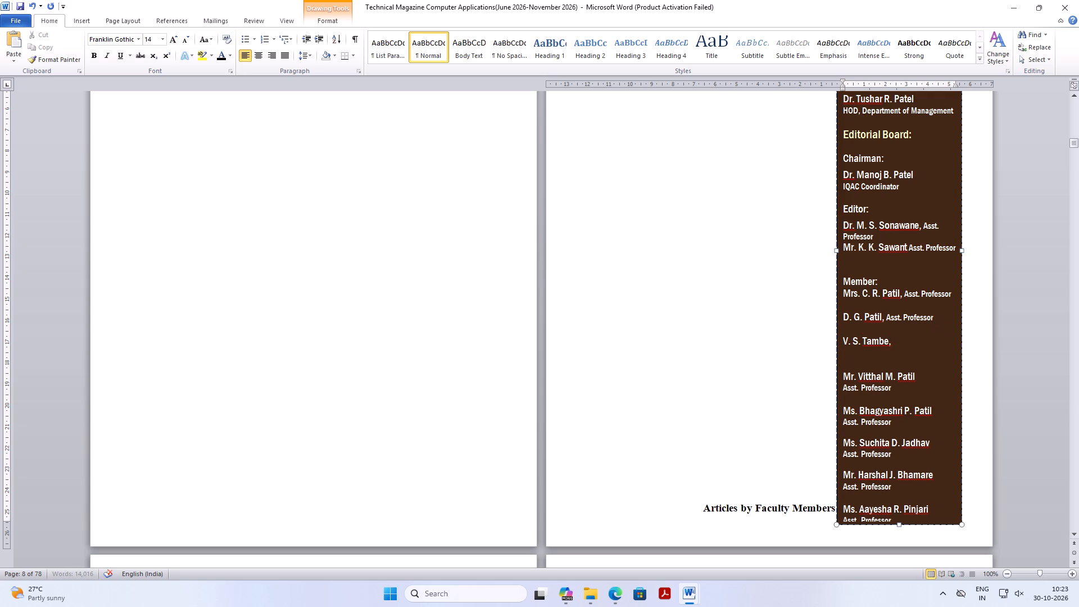
pyautogui.press('space')
pyautogui.hotkey('ctrl', 'v')
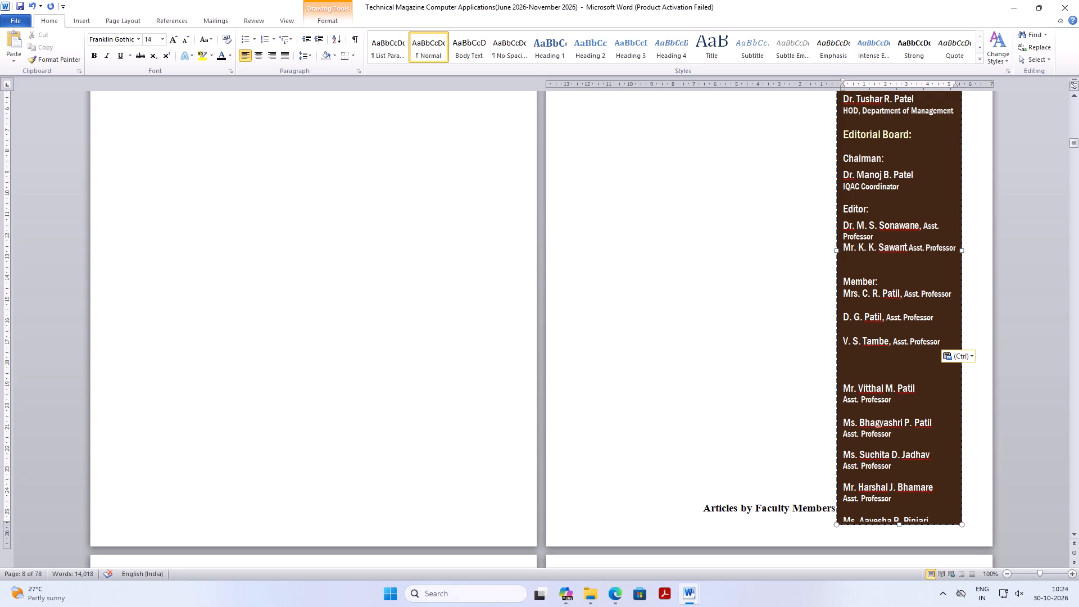
pyautogui.click(846, 373)
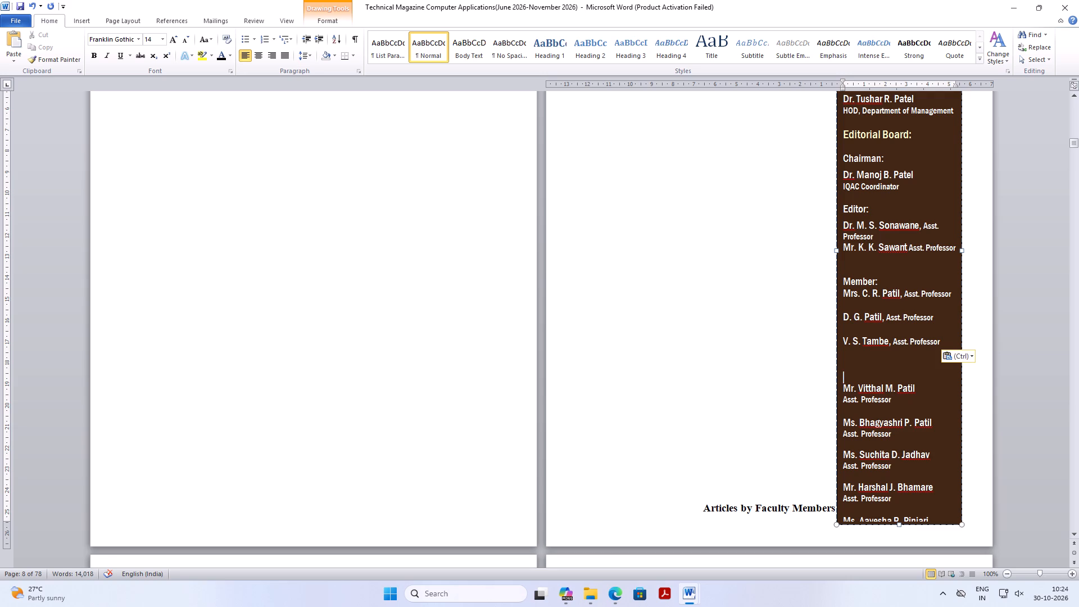
# Put the title "Mrs." before the second and third members' names in the board text box.
pyautogui.click(843, 315)
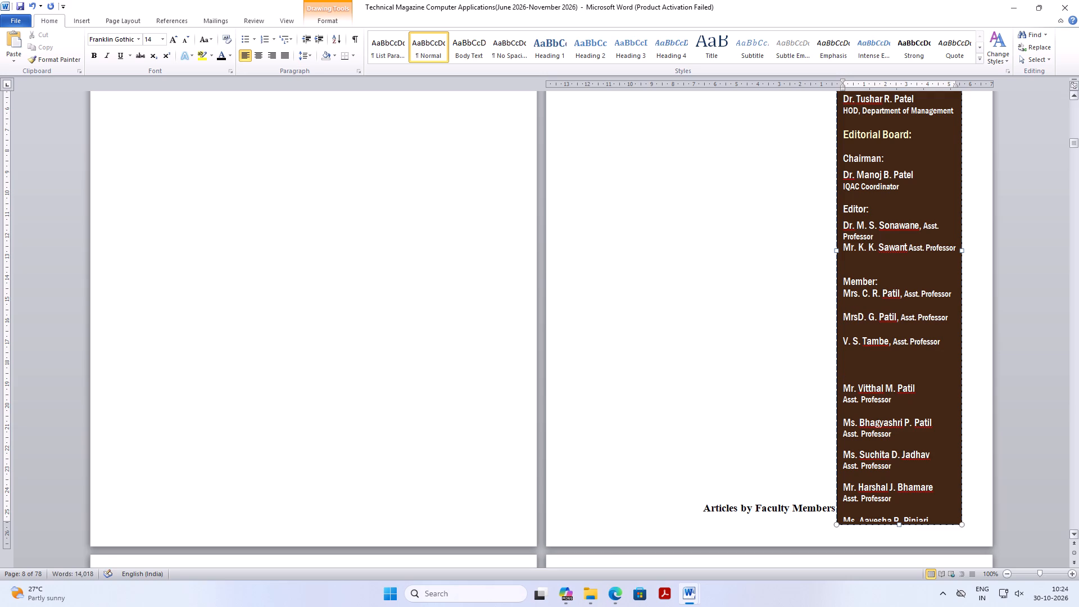
pyautogui.press('Down')
pyautogui.press('Left')
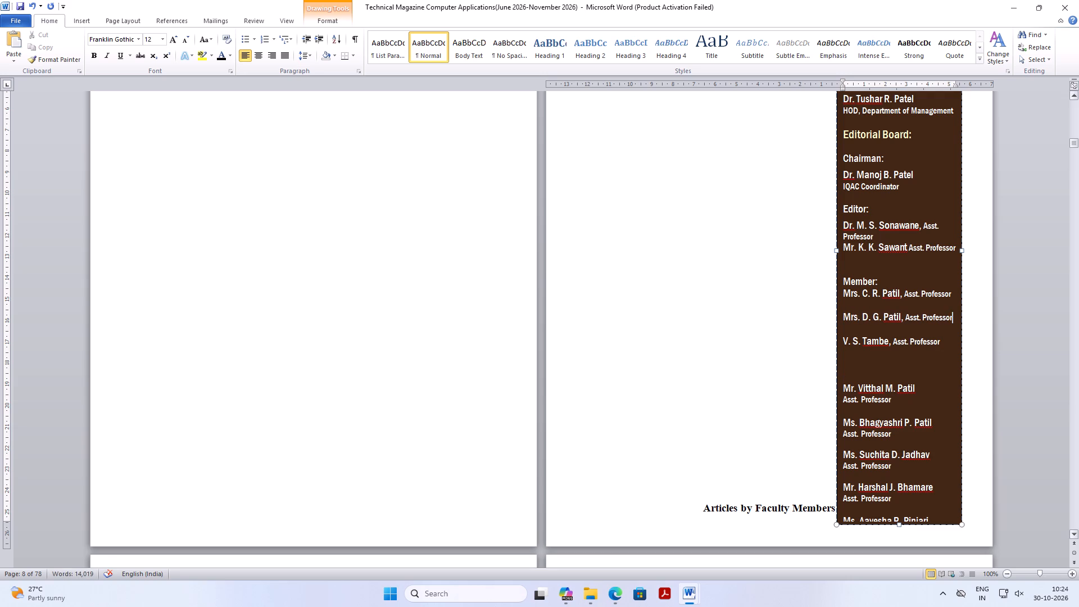
pyautogui.press('Down')
pyautogui.press('Down')
pyautogui.click(844, 340)
pyautogui.write('.')
pyautogui.press('space')
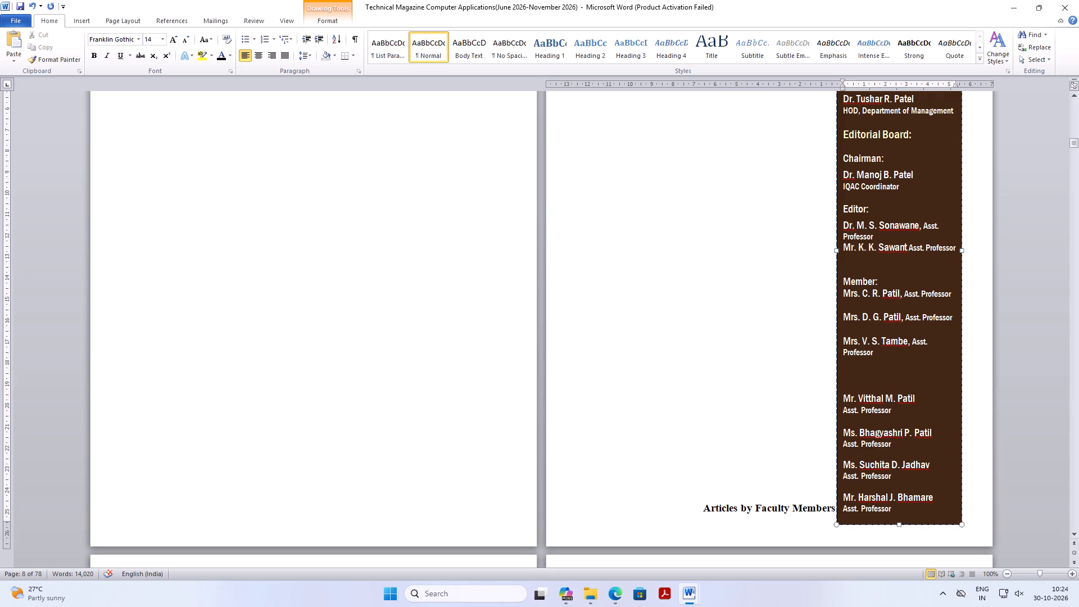
# Widen the board text box slightly by extending its left edge so each member entry fits on one line.
pyautogui.moveTo(837, 250); pyautogui.dragTo(823, 256)
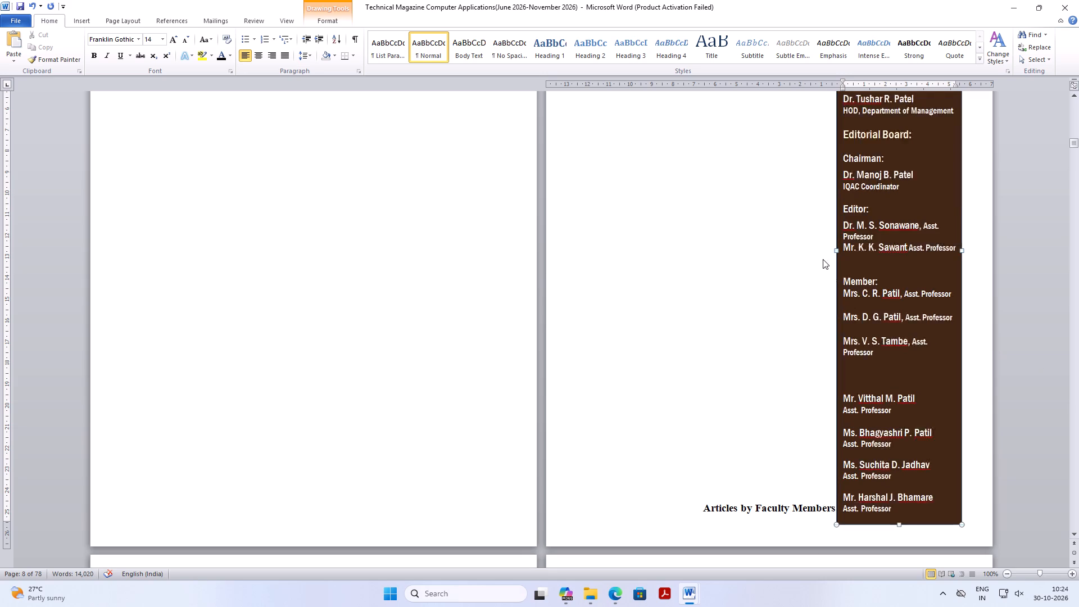
# Delete the five old faculty member entries below the new ones and add a blank line above "Student Representative:".
pyautogui.click(926, 365)
pyautogui.moveTo(842, 353); pyautogui.dragTo(890, 474)
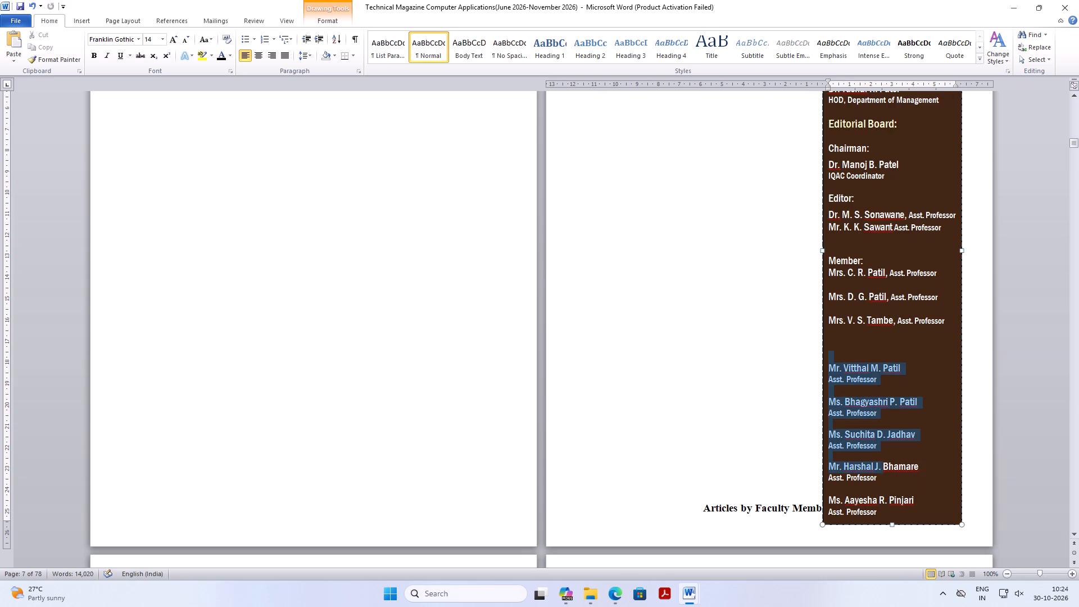
pyautogui.moveTo(890, 474); pyautogui.dragTo(905, 518)
pyautogui.press('Delete')
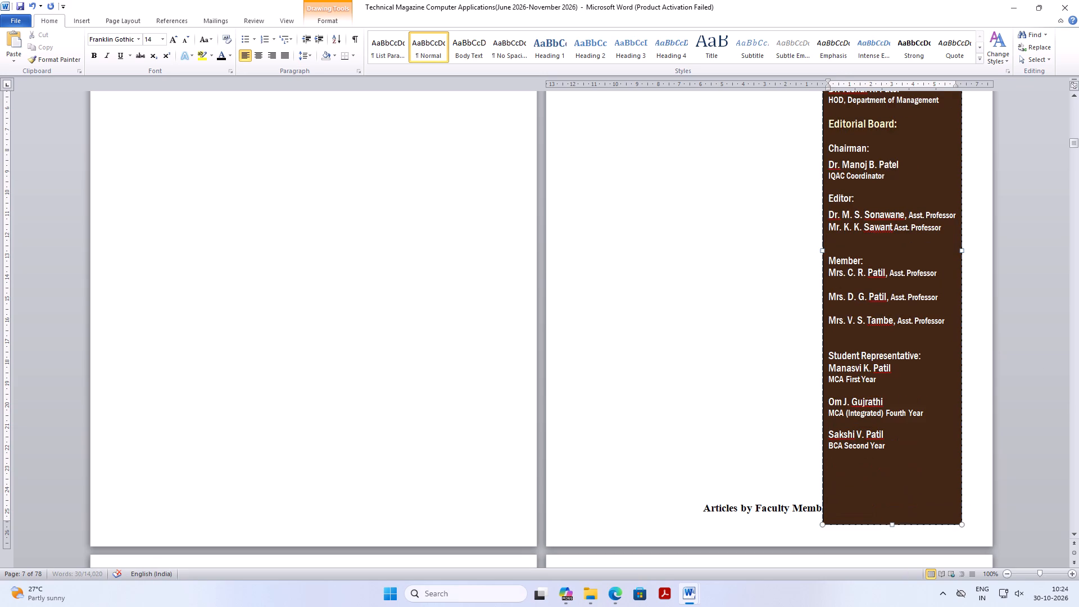
pyautogui.click(895, 343)
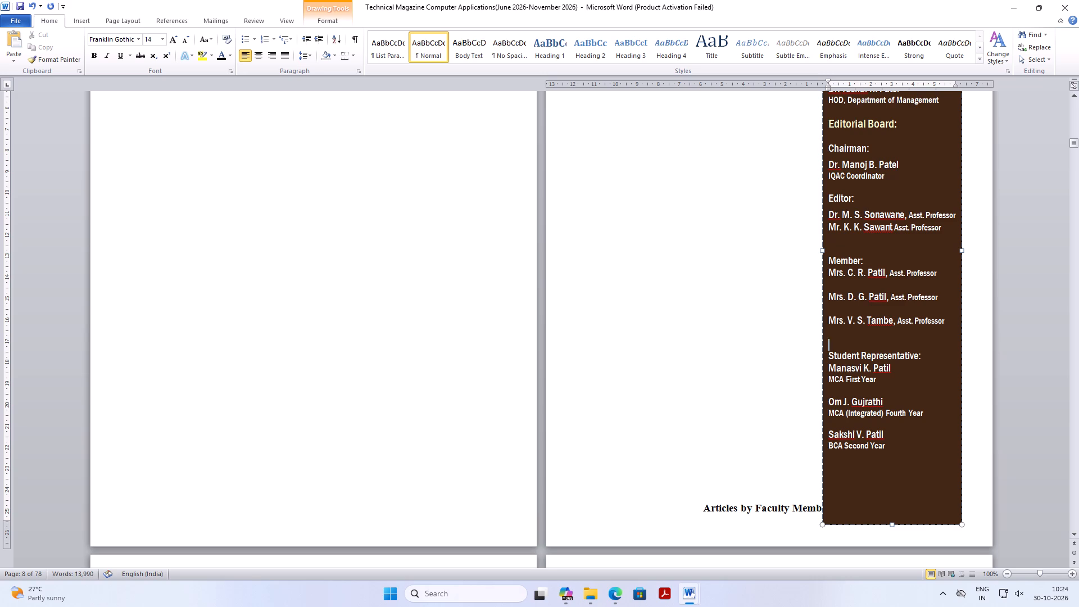
pyautogui.press('Return')
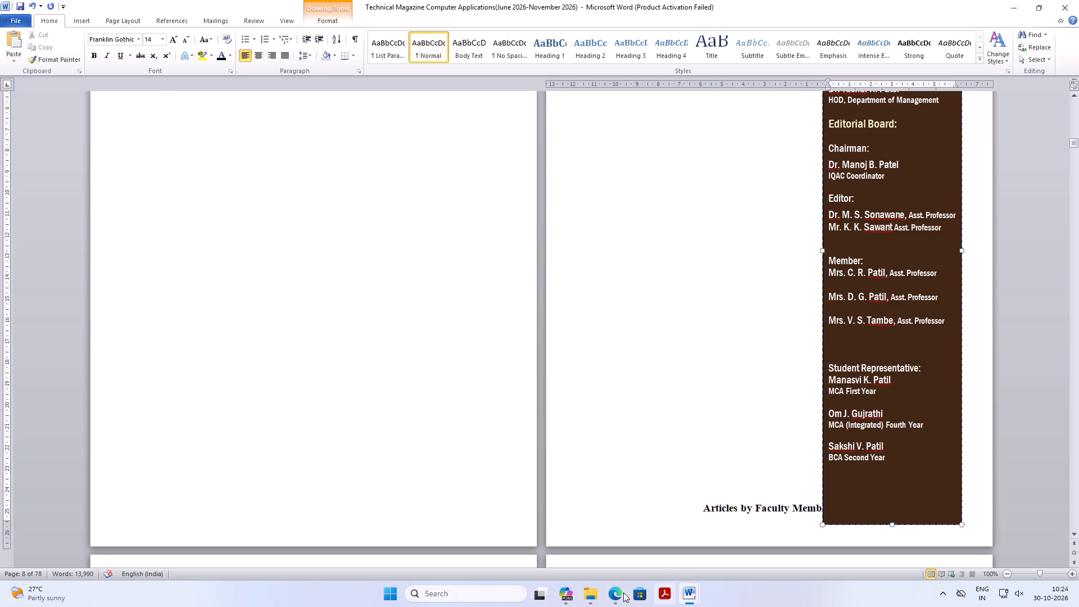
# Copy the first name assigned to alumni articles in the magazine plan and paste it as text only below the third member.
pyautogui.click(682, 592)
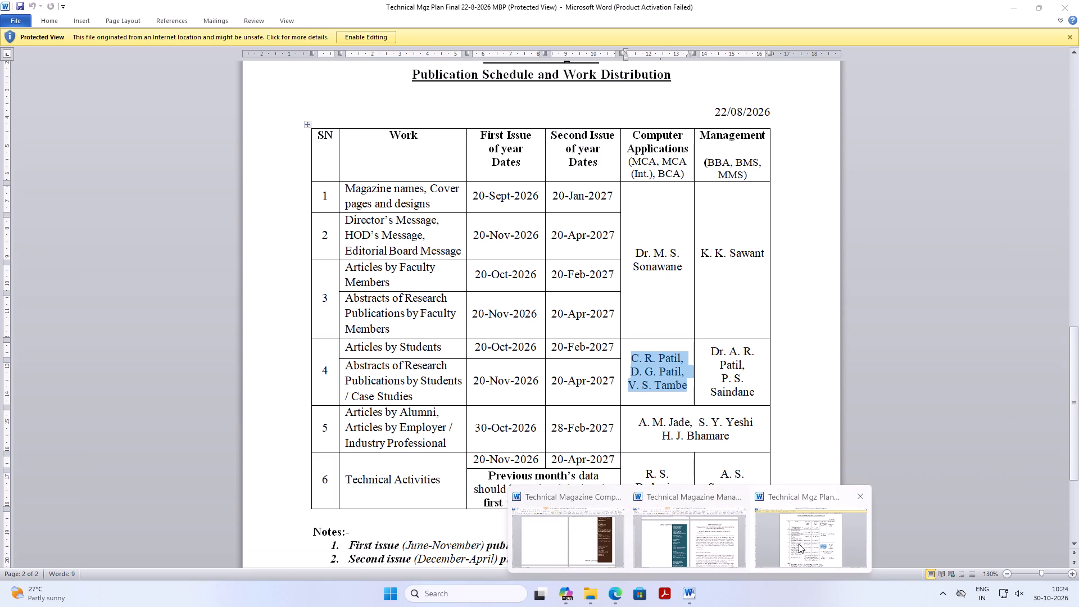
pyautogui.click(799, 543)
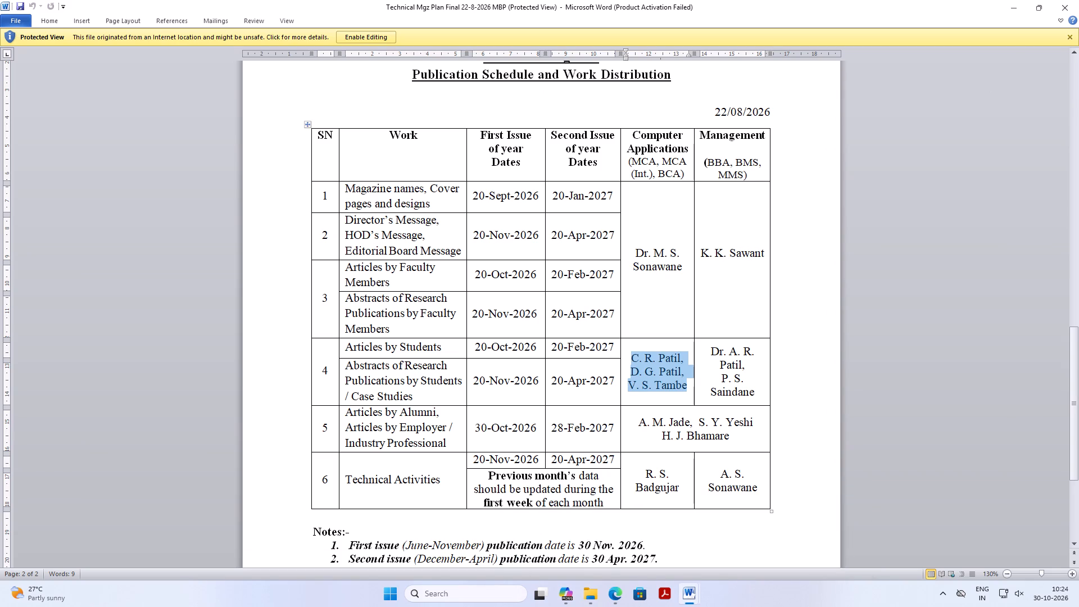
pyautogui.click(639, 424)
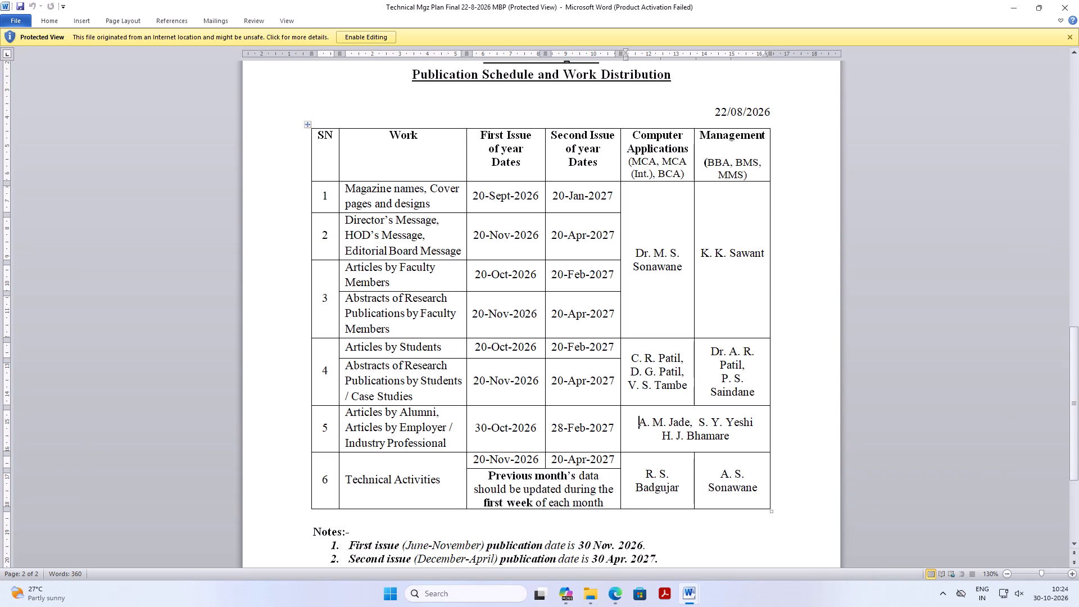
pyautogui.moveTo(638, 426); pyautogui.dragTo(682, 426)
pyautogui.hotkey('ctrl', 'c')
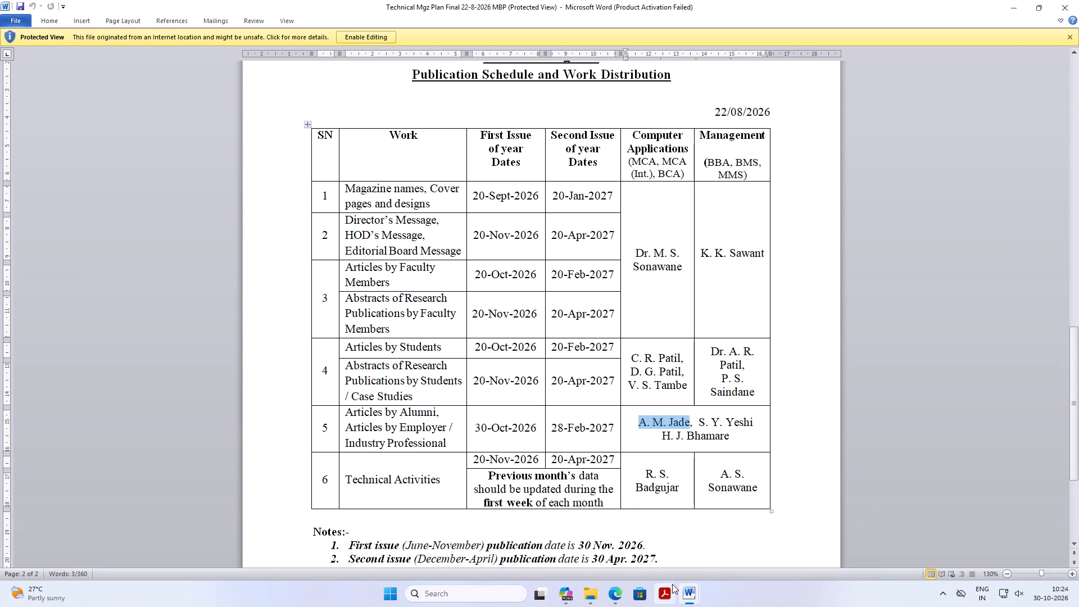
pyautogui.click(690, 592)
pyautogui.click(616, 547)
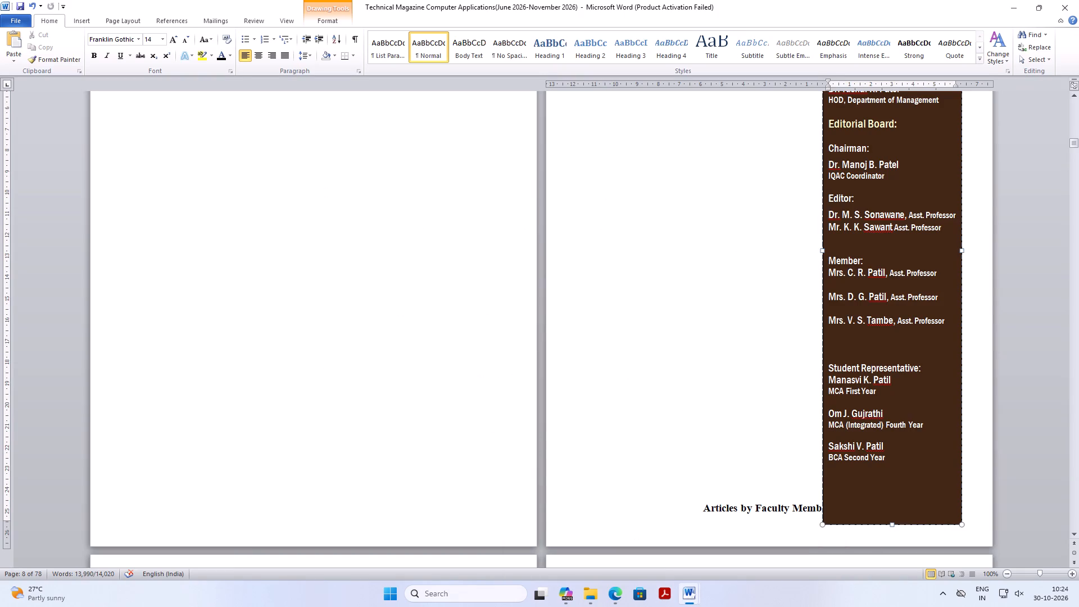
pyautogui.click(898, 328)
pyautogui.press('Return')
pyautogui.hotkey('ctrl', 'v')
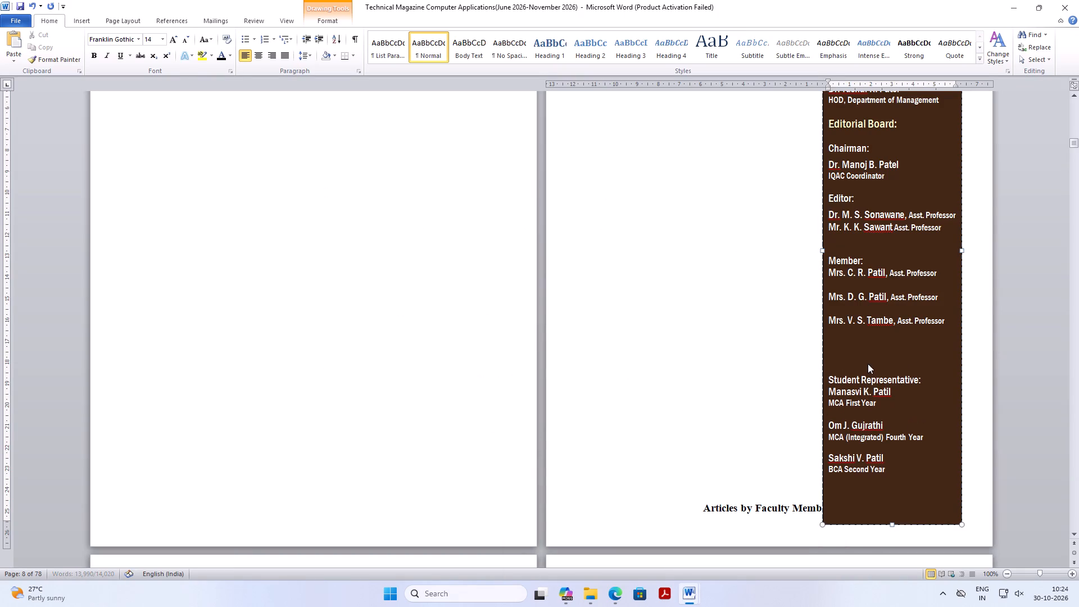
pyautogui.click(894, 354)
pyautogui.click(935, 380)
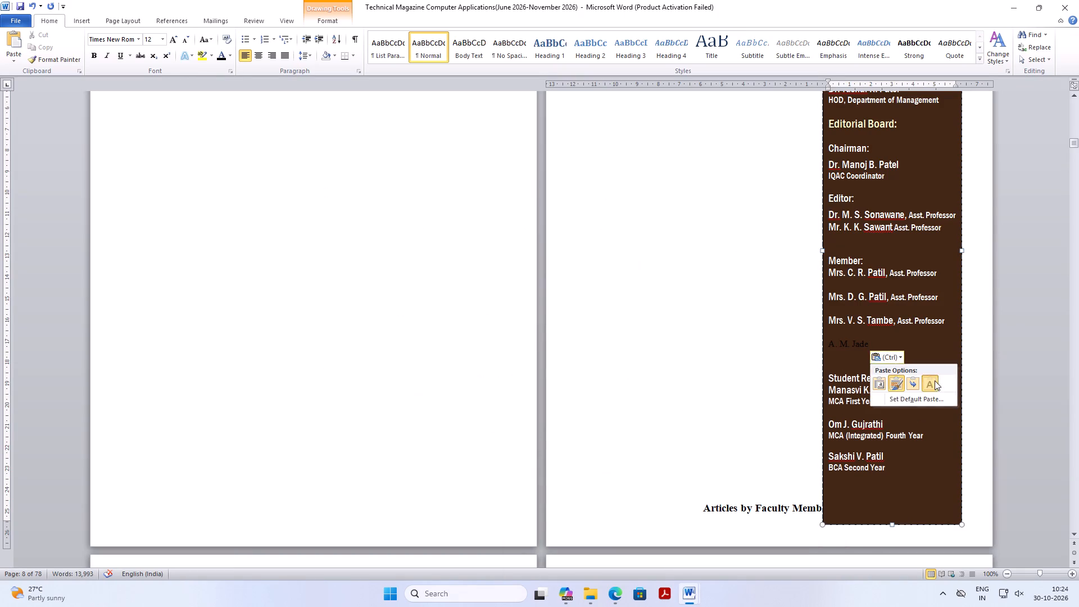
# Check the Management magazine's board members, and copy the Computer Applications name assigned to Technical Activities from the magazine plan.
pyautogui.click(691, 590)
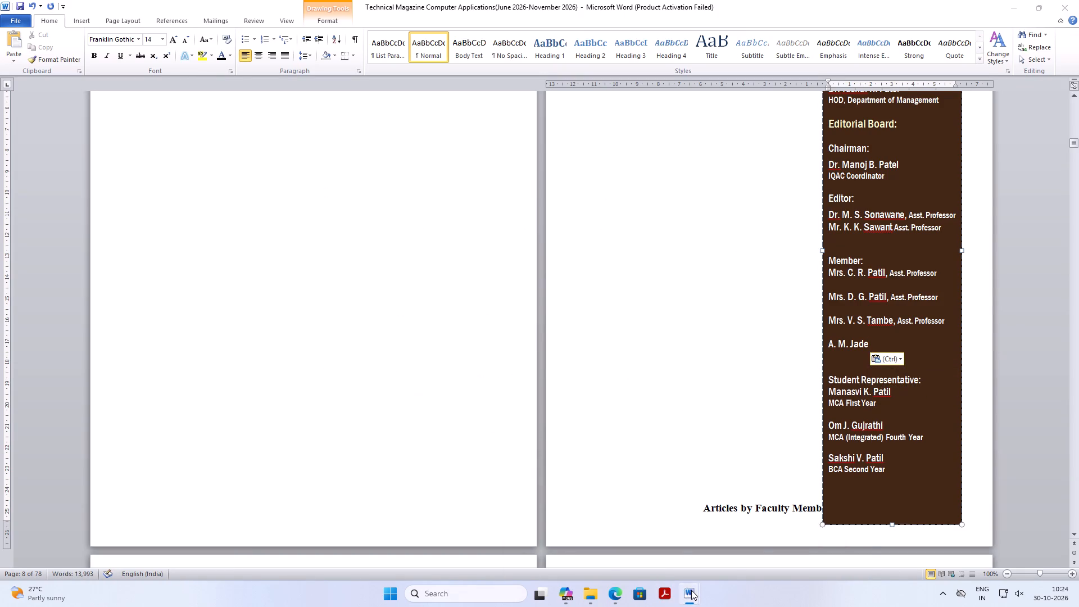
pyautogui.click(806, 541)
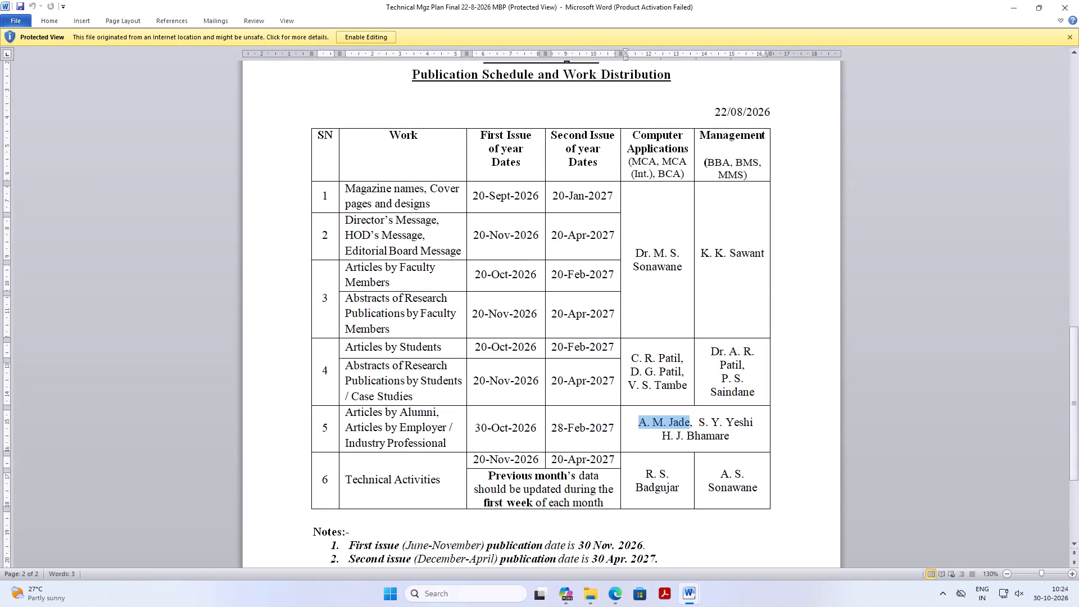
pyautogui.click(688, 591)
pyautogui.click(688, 532)
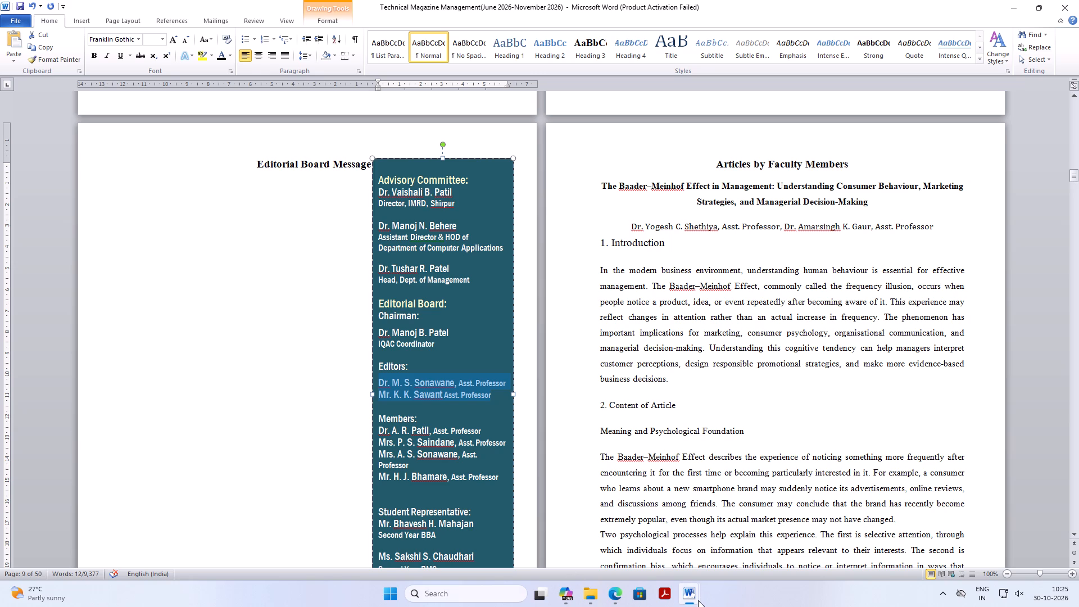
pyautogui.click(787, 531)
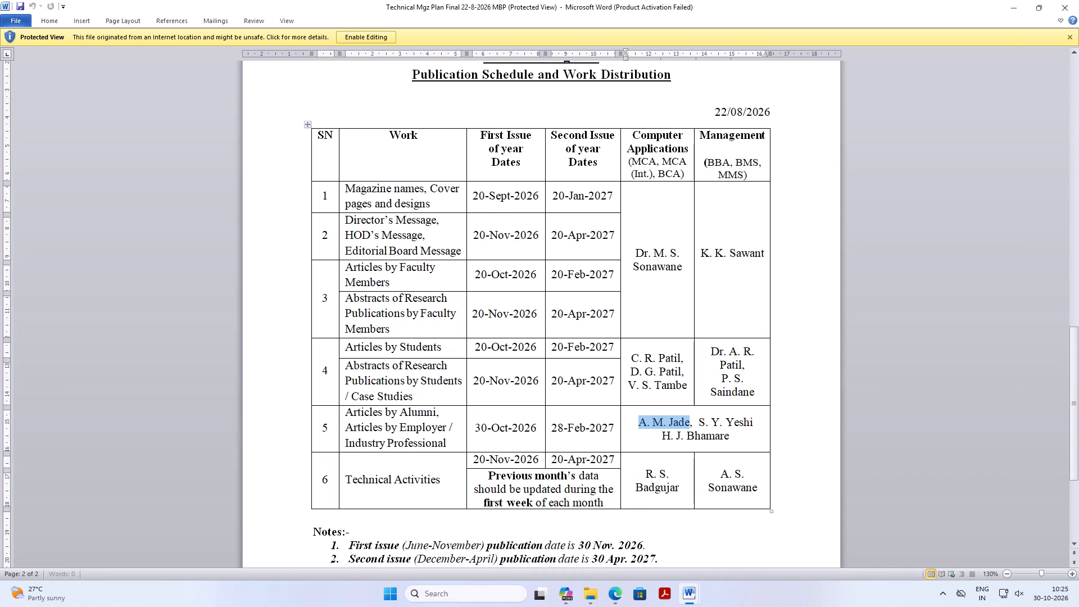
pyautogui.moveTo(645, 473); pyautogui.dragTo(689, 498)
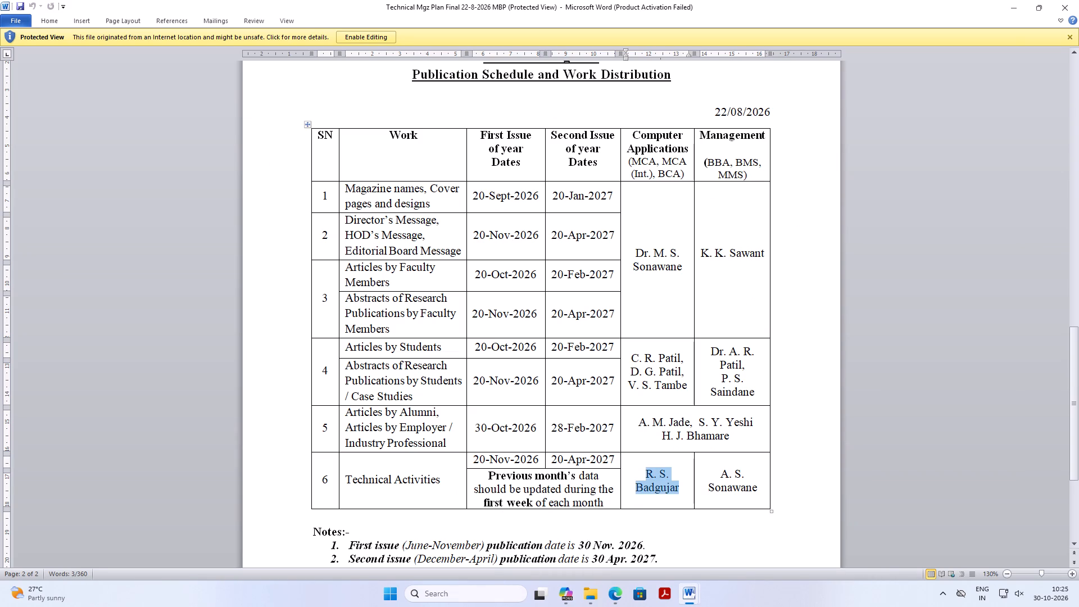
pyautogui.hotkey('ctrl', 'c')
# In the Computer Applications magazine, paste the copied name as text only below the fourth member, leaving a blank line between and undoing automatic lettering.
pyautogui.click(681, 595)
pyautogui.click(590, 562)
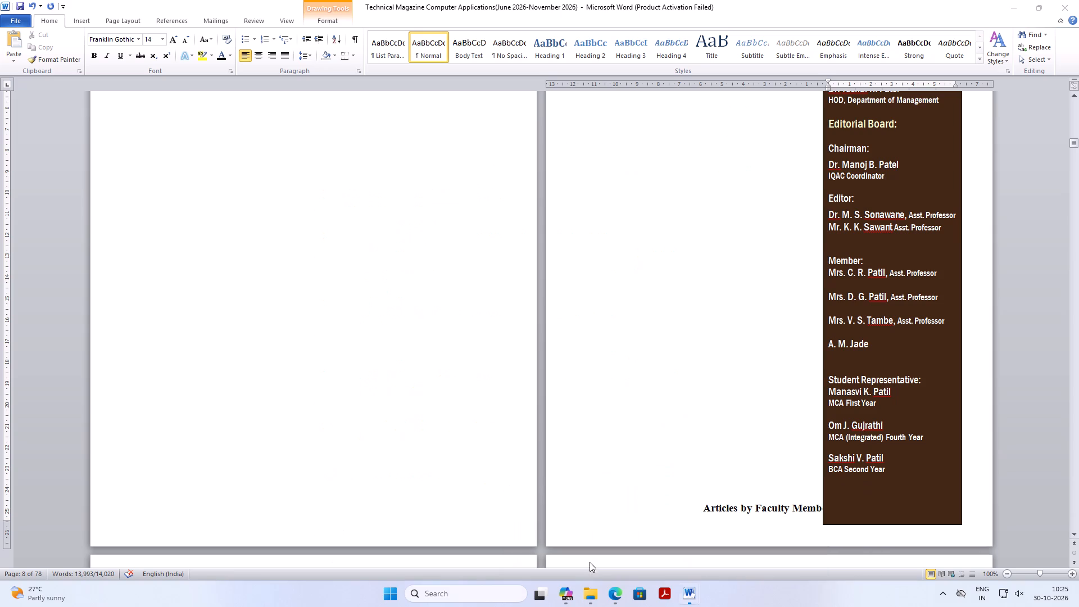
pyautogui.press('Return')
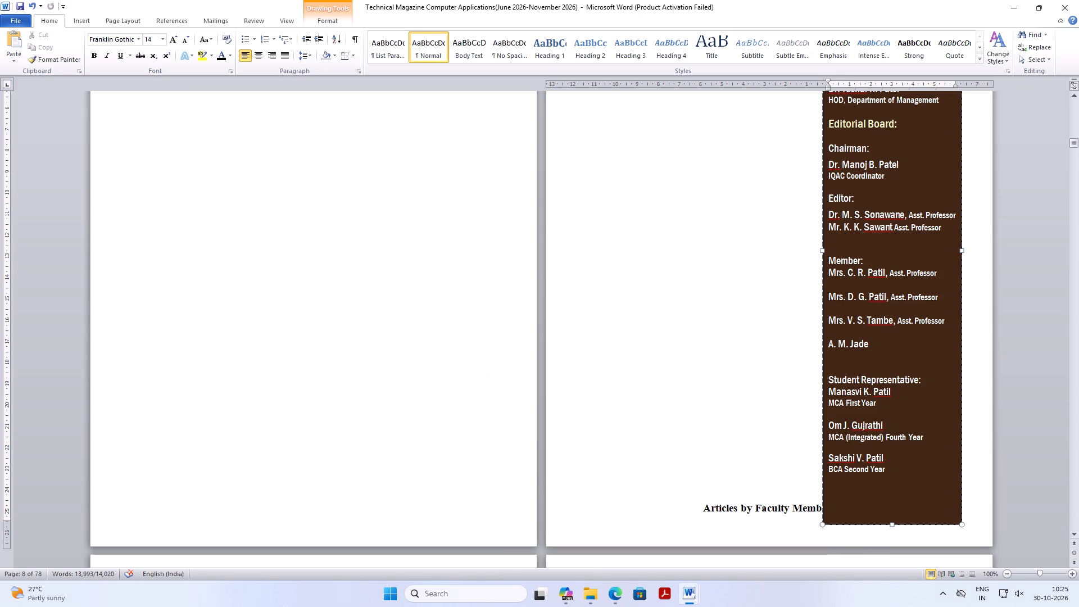
pyautogui.press('BackSpace')
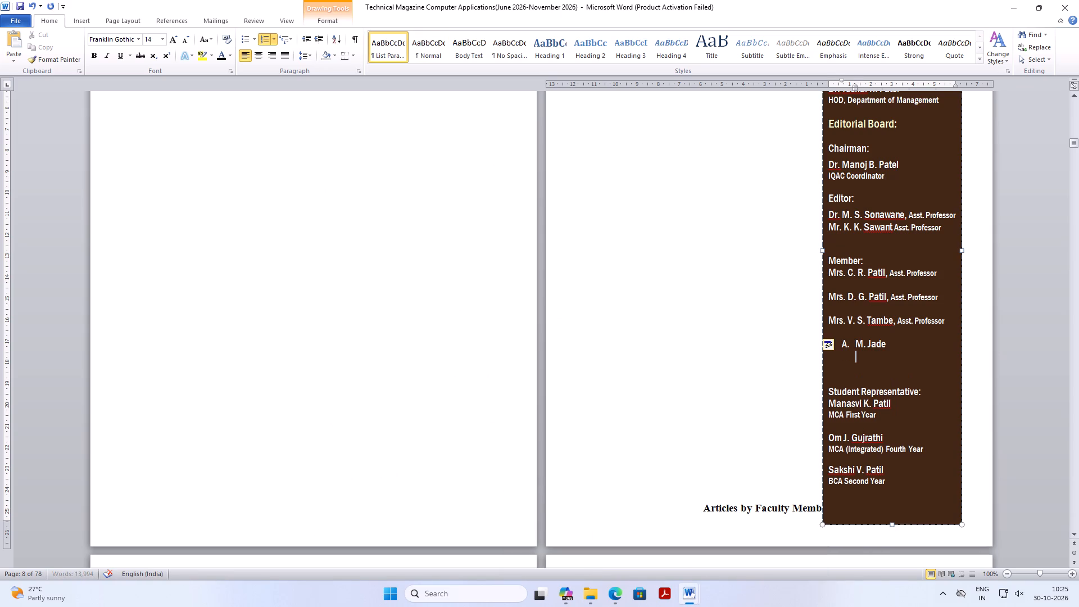
pyautogui.hotkey('ctrl', 'z')
pyautogui.hotkey('ctrl', 'z')
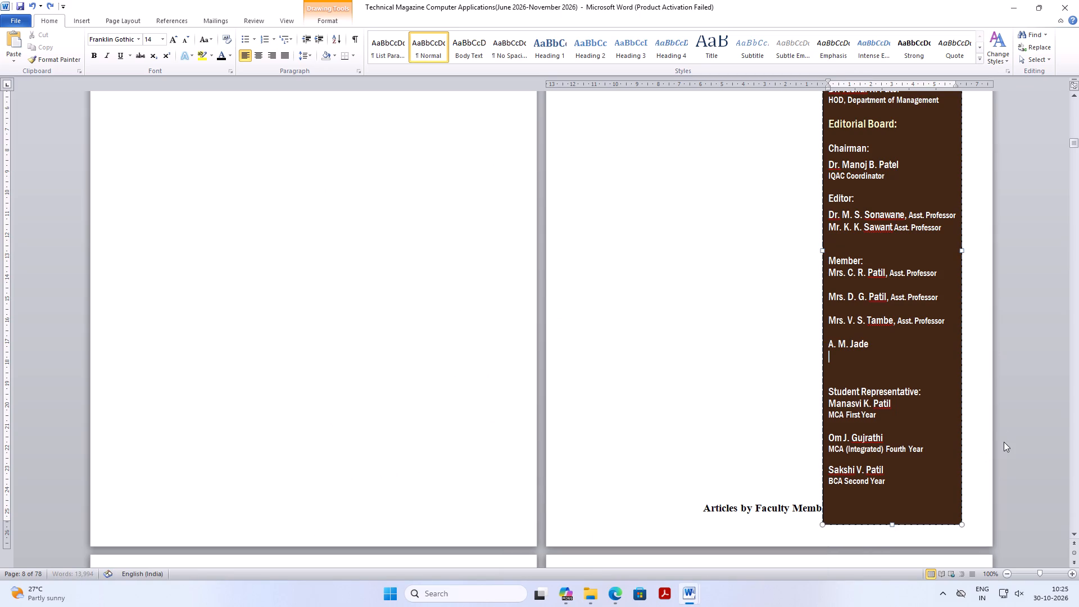
pyautogui.press('Return')
pyautogui.hotkey('ctrl', 'v')
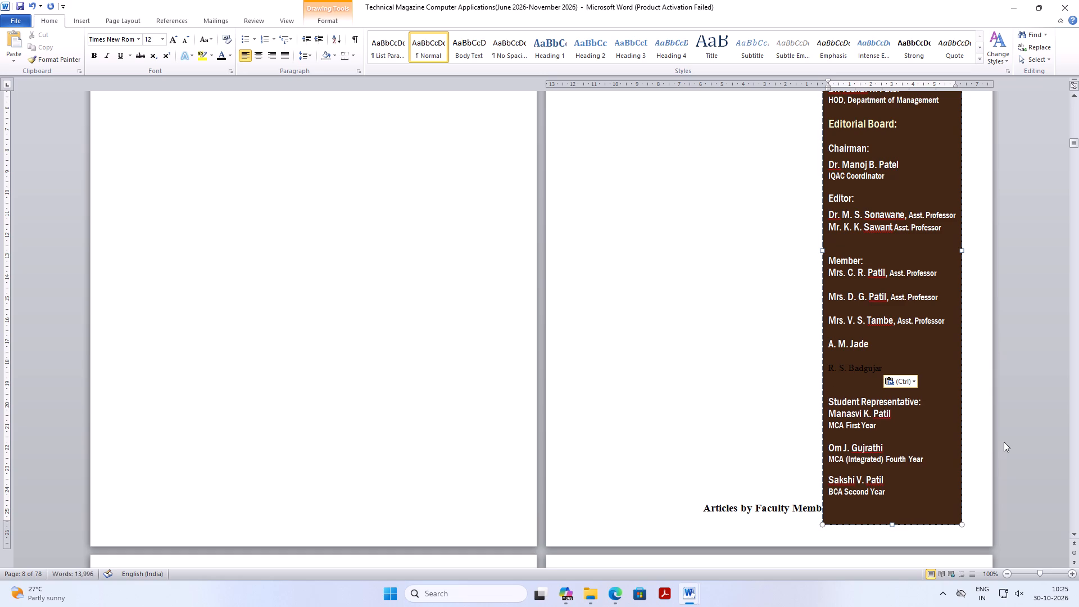
pyautogui.click(911, 386)
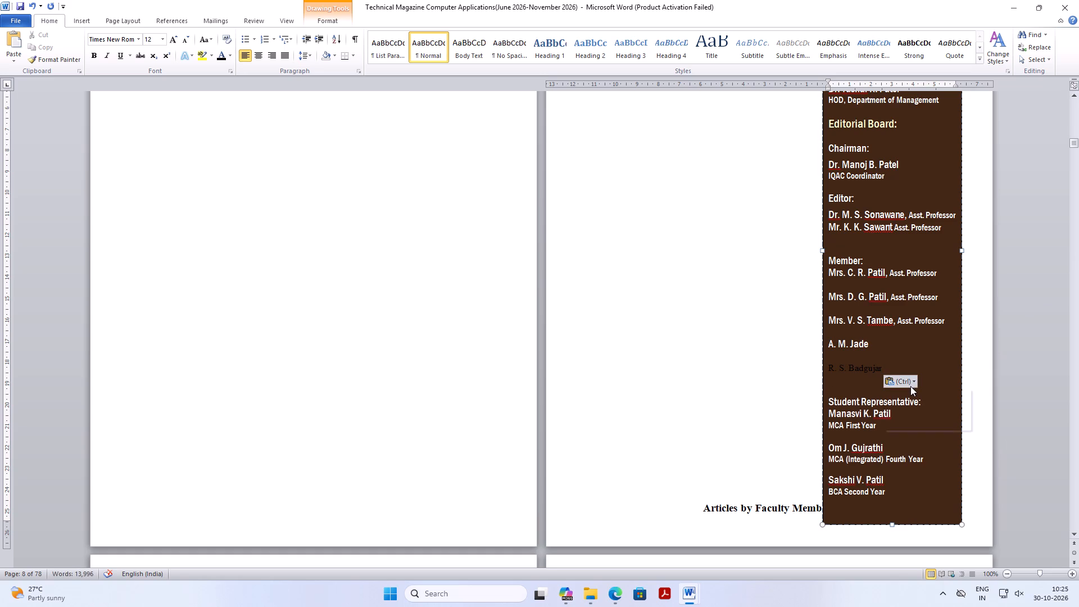
pyautogui.click(942, 405)
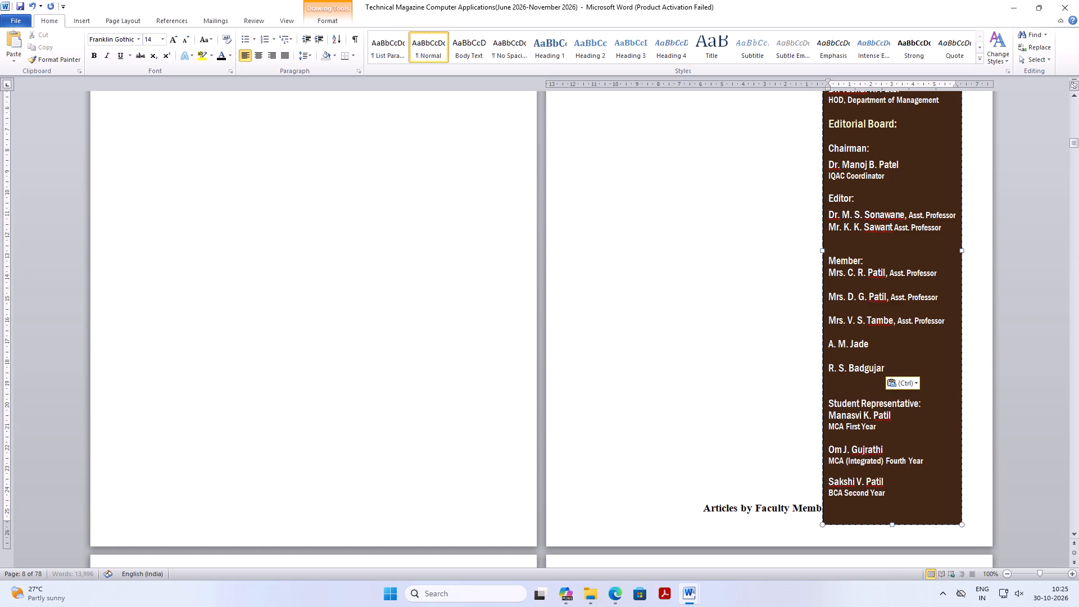
# Add the title "Mrs." before the fourth member's name and "Mr." before the fifth member's name.
pyautogui.click(828, 344)
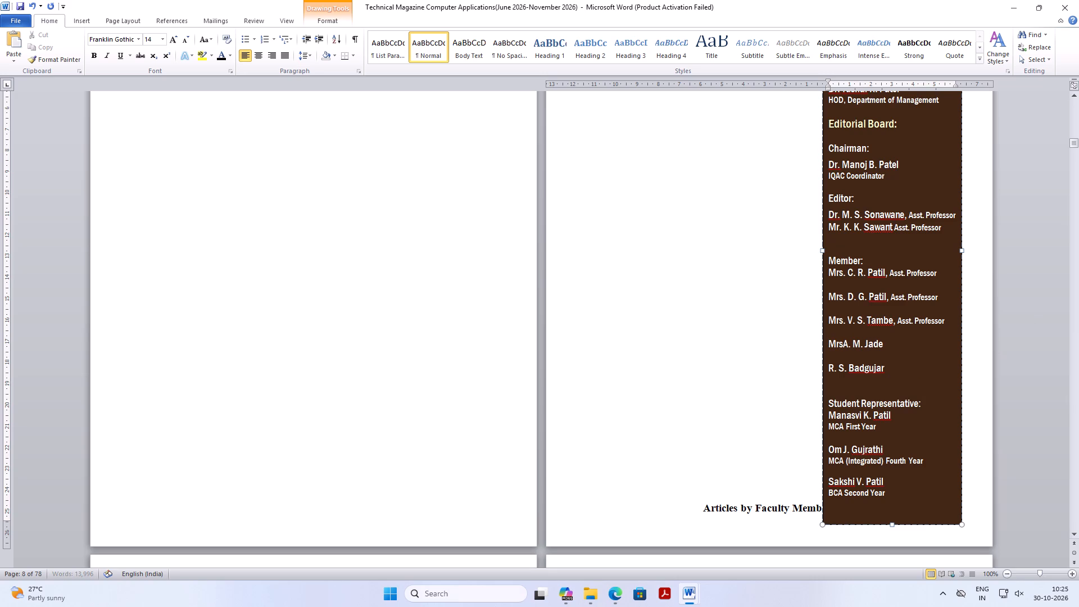
pyautogui.write('.')
pyautogui.press('space')
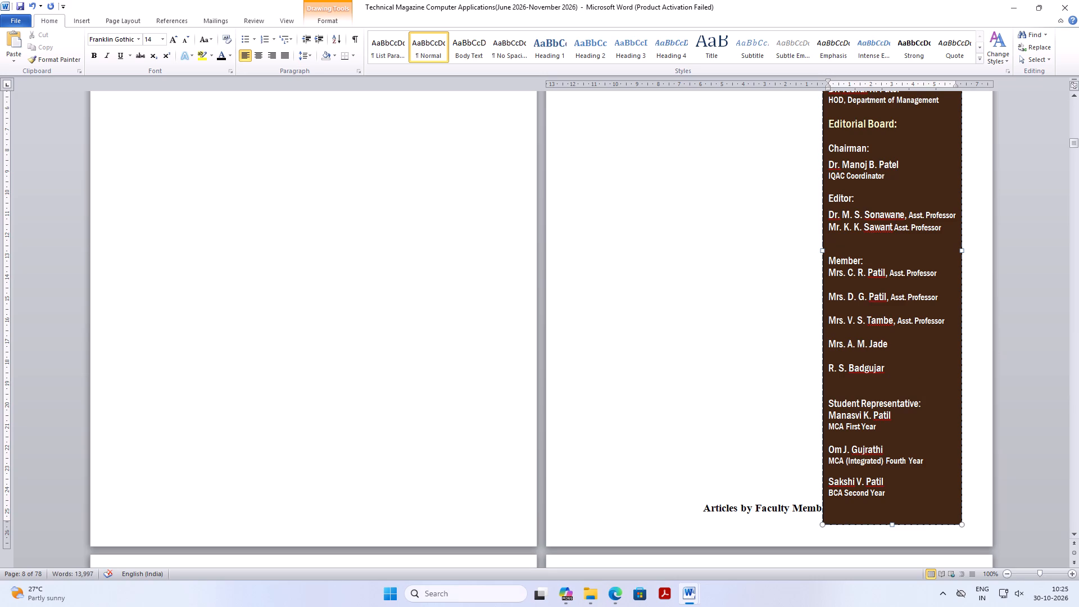
pyautogui.click(827, 368)
# Copy ", Asst. Professor" from the third member's entry and append it to the fourth and fifth members' names.
pyautogui.moveTo(950, 321); pyautogui.dragTo(894, 325)
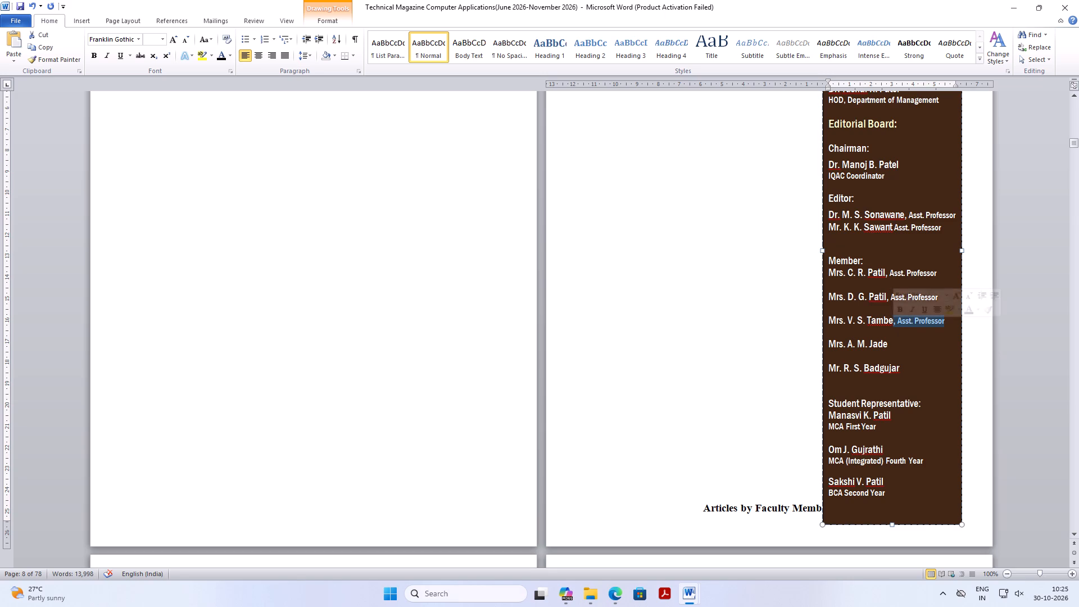
pyautogui.hotkey('ctrl', 'c')
pyautogui.click(900, 348)
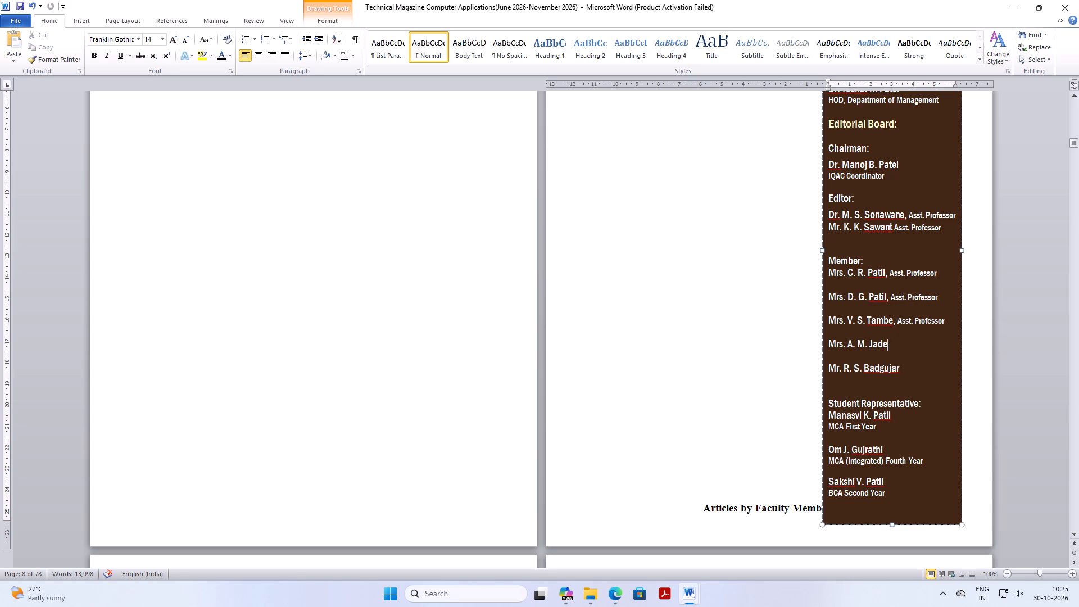
pyautogui.hotkey('ctrl', 'v')
pyautogui.click(921, 374)
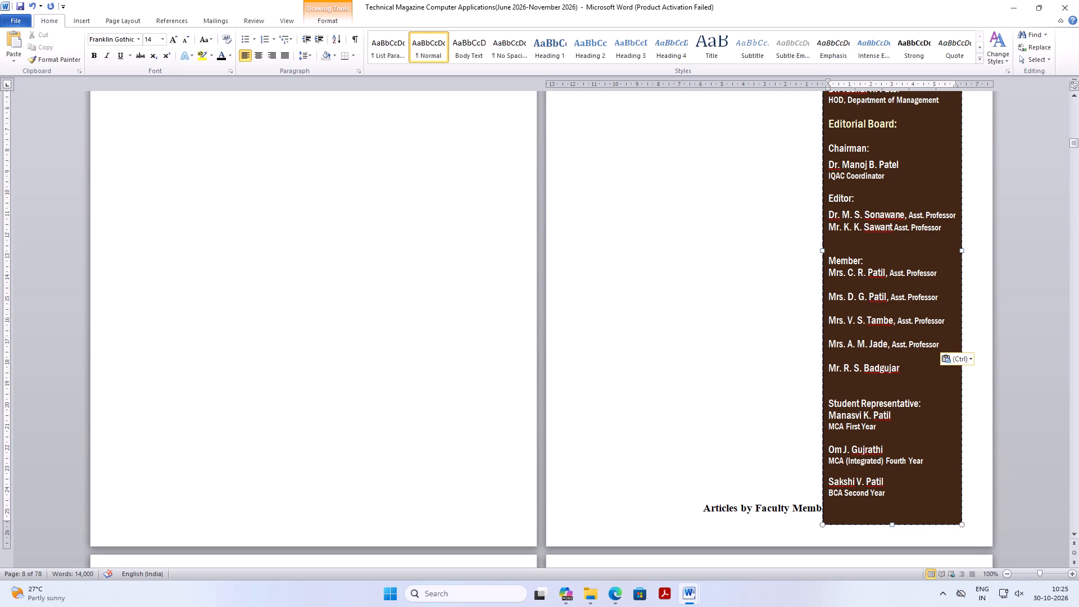
pyautogui.hotkey('ctrl', 'v')
pyautogui.click(869, 396)
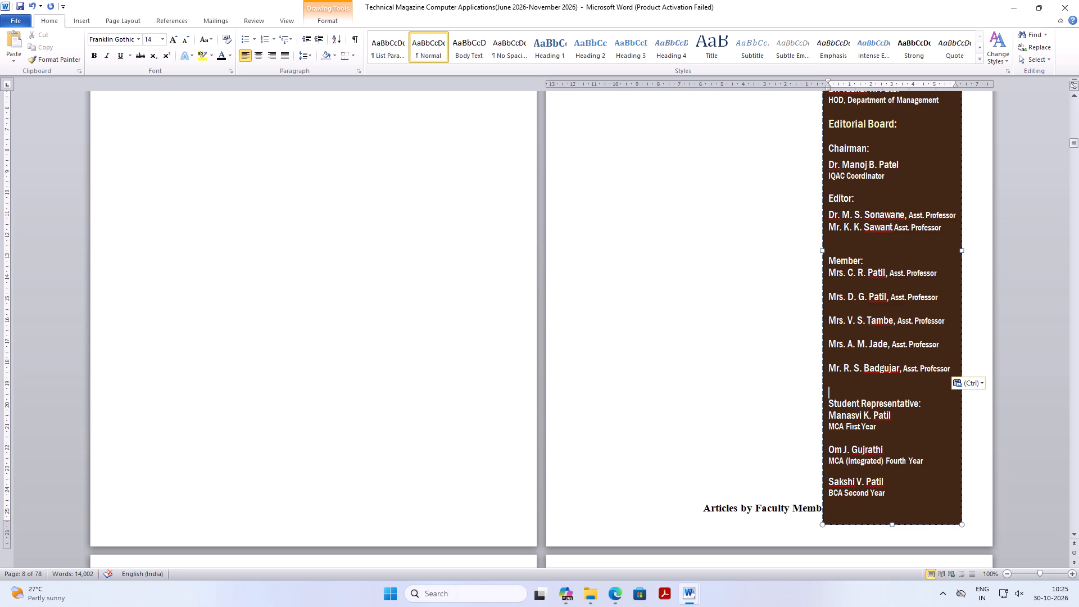
# Add the titles "Ms.", "Mr." and "Ms." before the first, second and third student representatives' names respectively.
pyautogui.click(829, 414)
pyautogui.write('.')
pyautogui.press('space')
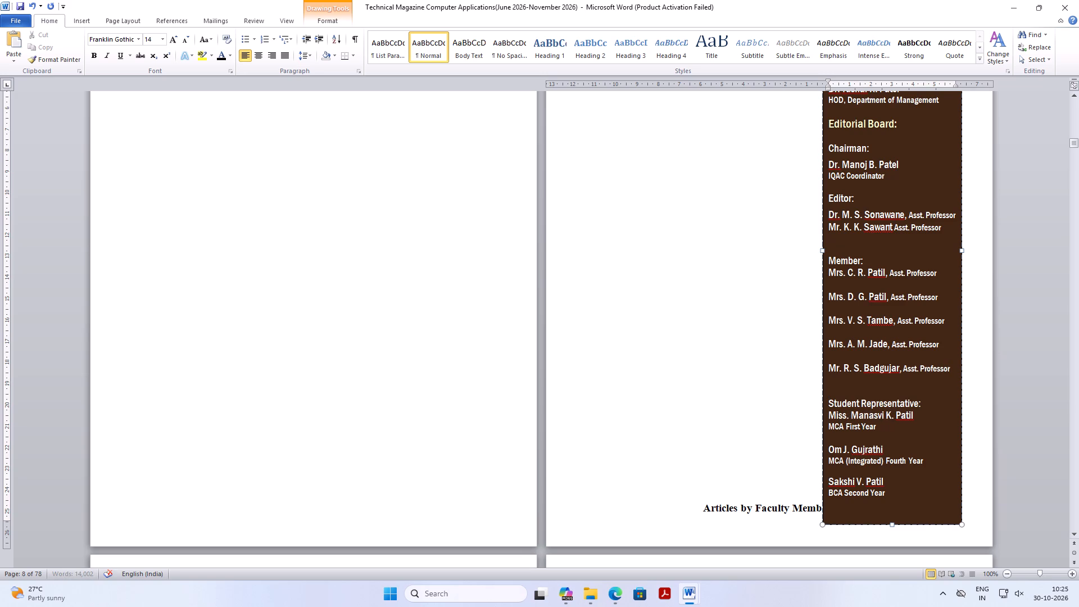
pyautogui.press('BackSpace')
pyautogui.press('BackSpace')
pyautogui.press('BackSpace')
pyautogui.press('BackSpace')
pyautogui.press('BackSpace')
pyautogui.press('s')
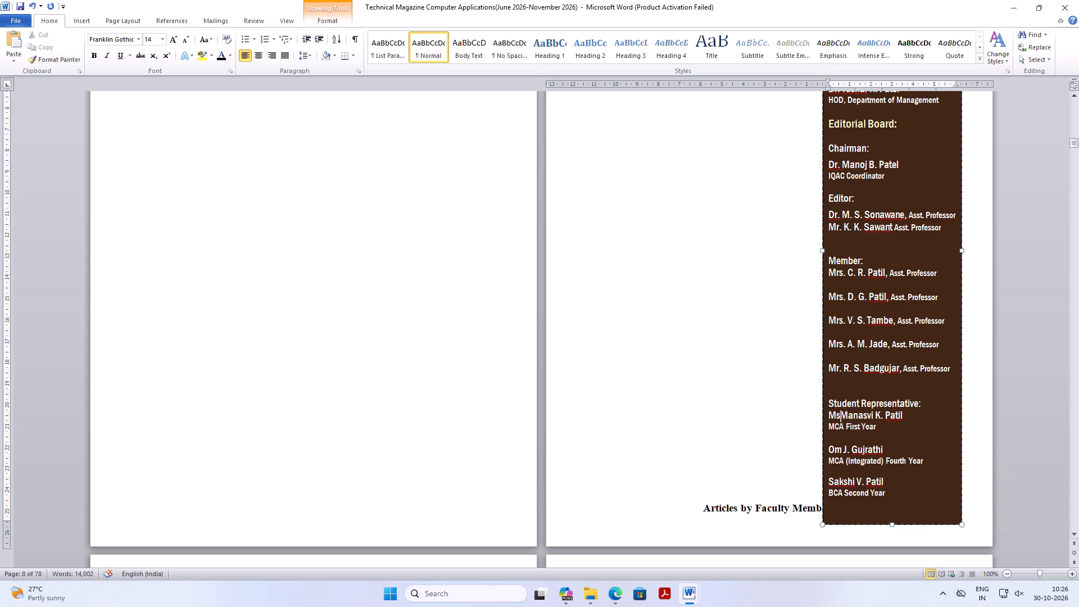
pyautogui.write('.')
pyautogui.press('space')
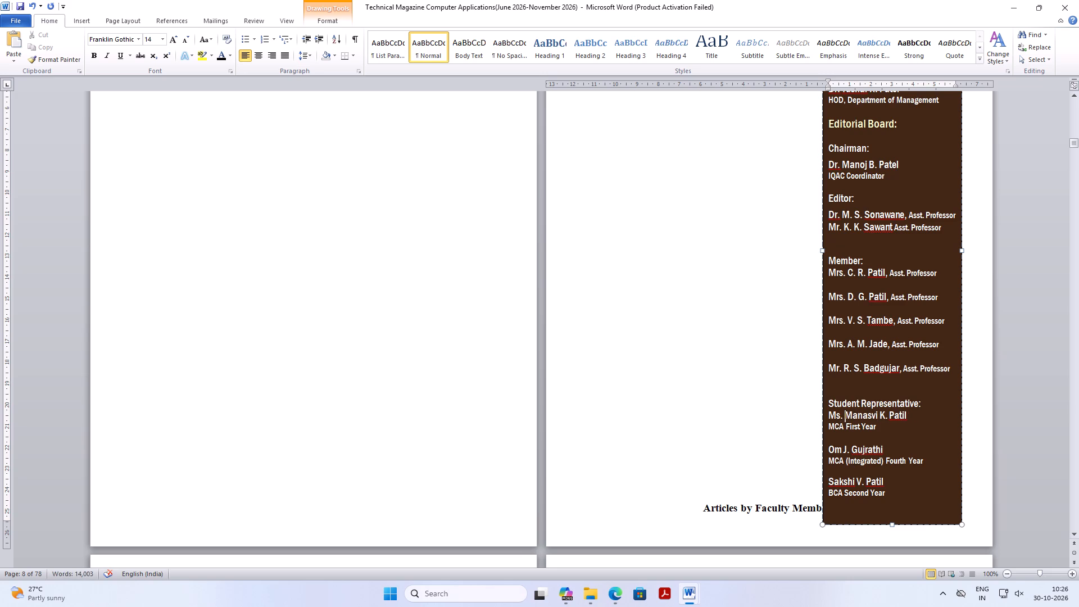
pyautogui.click(825, 450)
pyautogui.click(828, 449)
pyautogui.write('.')
pyautogui.press('space')
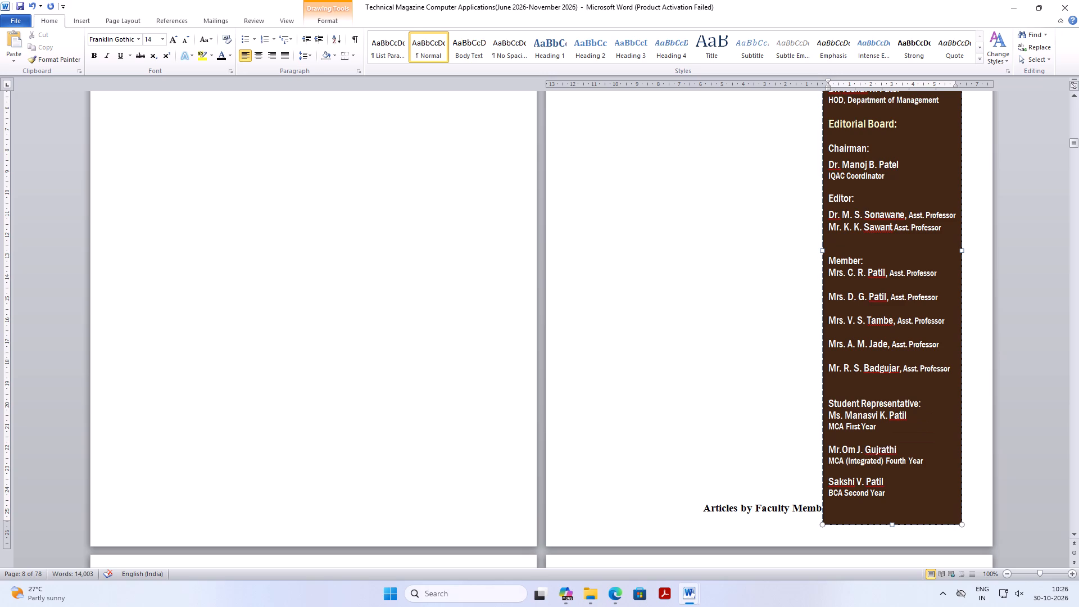
pyautogui.click(829, 487)
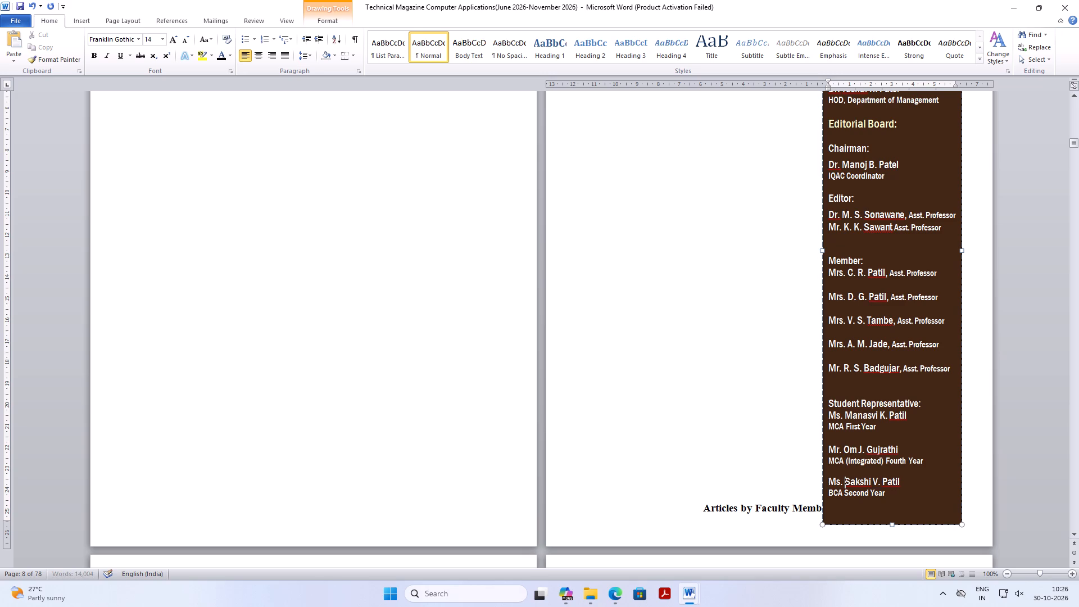
# Insert two line breaks before the "Articles by Faculty Members" heading to push it onto the following page.
pyautogui.click(692, 513)
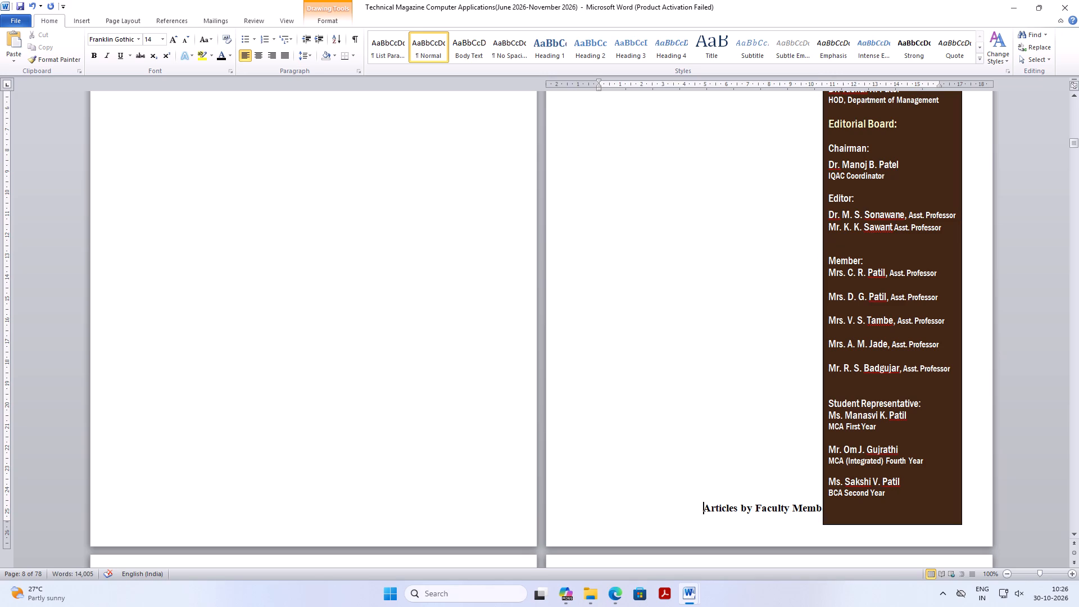
pyautogui.press('Return')
pyautogui.press('Return')
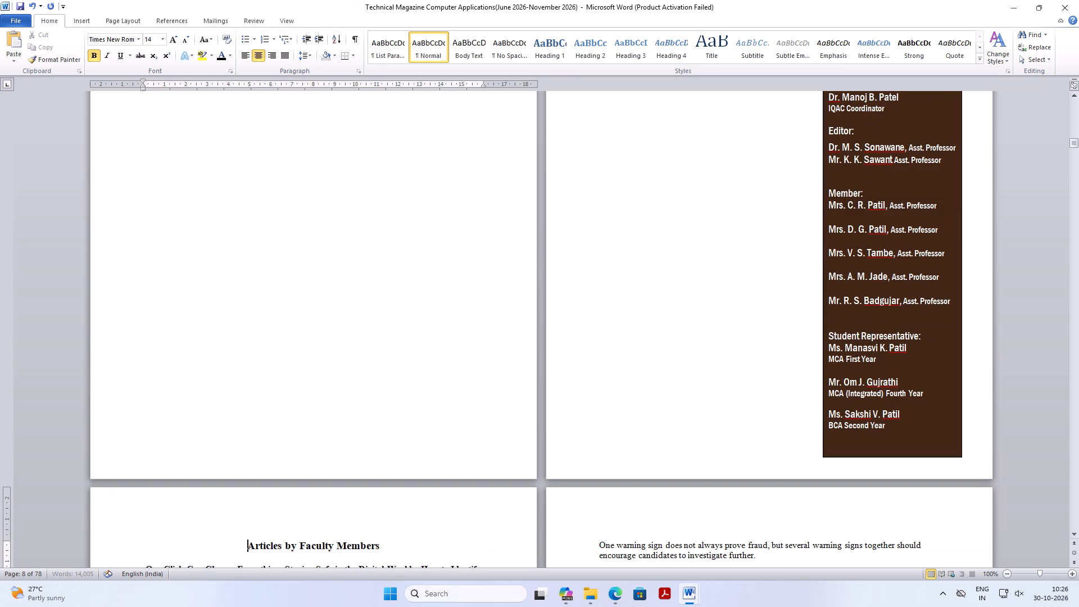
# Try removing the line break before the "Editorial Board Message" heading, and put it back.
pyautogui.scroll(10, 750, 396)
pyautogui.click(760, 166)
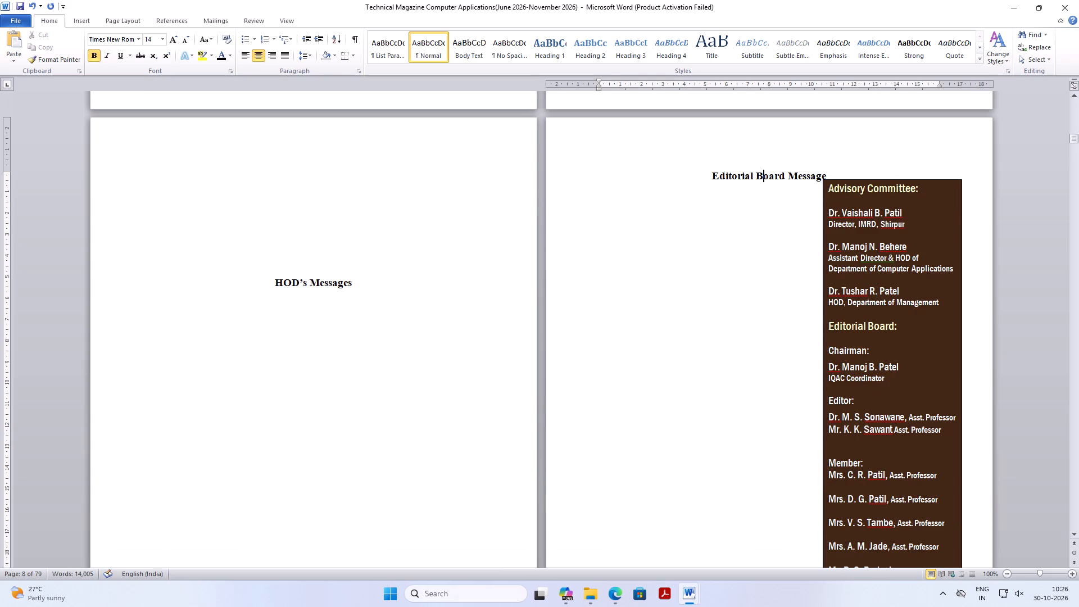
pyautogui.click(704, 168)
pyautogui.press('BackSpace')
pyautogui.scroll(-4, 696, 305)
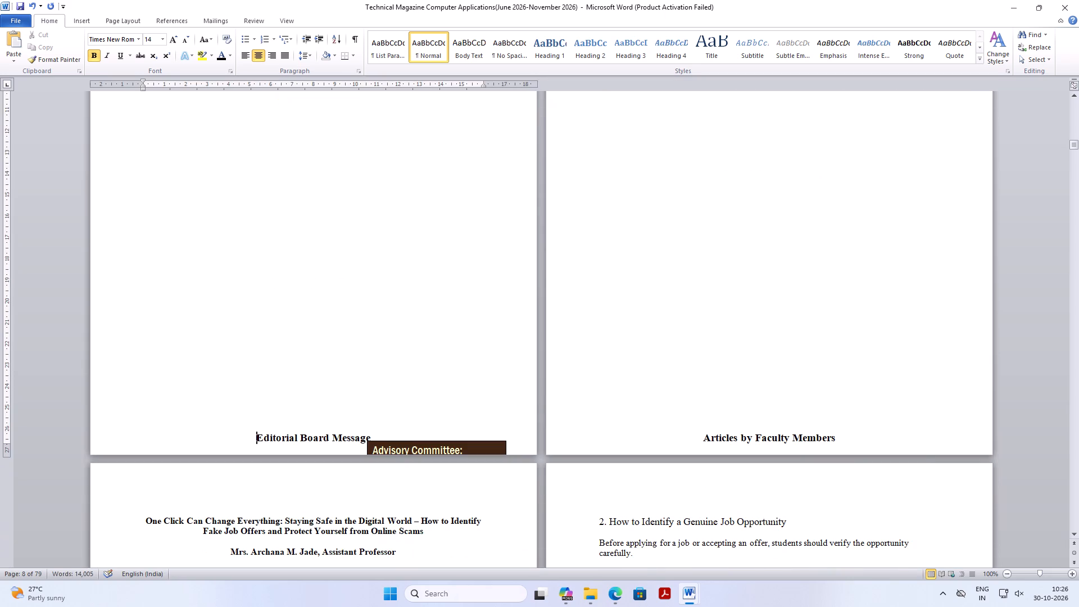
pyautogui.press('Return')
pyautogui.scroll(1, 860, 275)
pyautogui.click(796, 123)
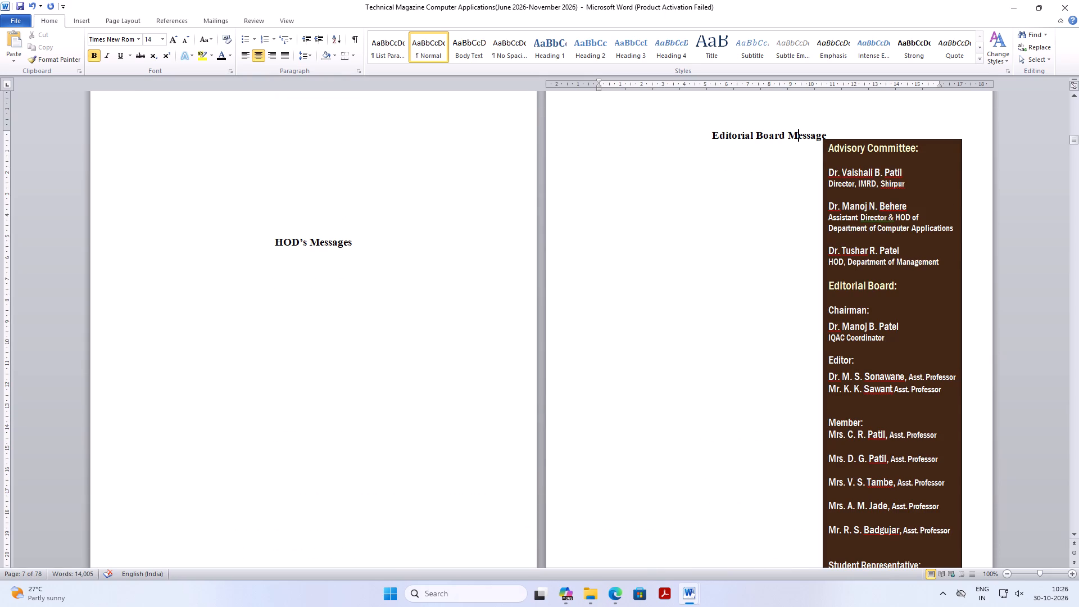
# Move the editorial board text box toward the page's right edge, clear of the "Editorial Board Message" heading.
pyautogui.click(948, 143)
pyautogui.moveTo(950, 138); pyautogui.dragTo(974, 144)
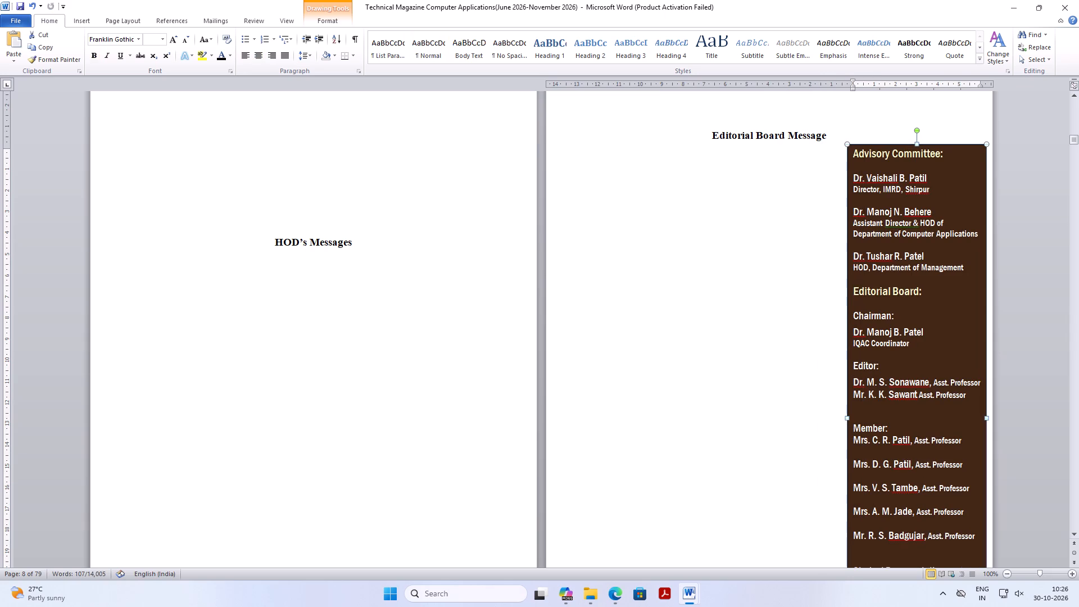
pyautogui.scroll(-6, 1028, 212)
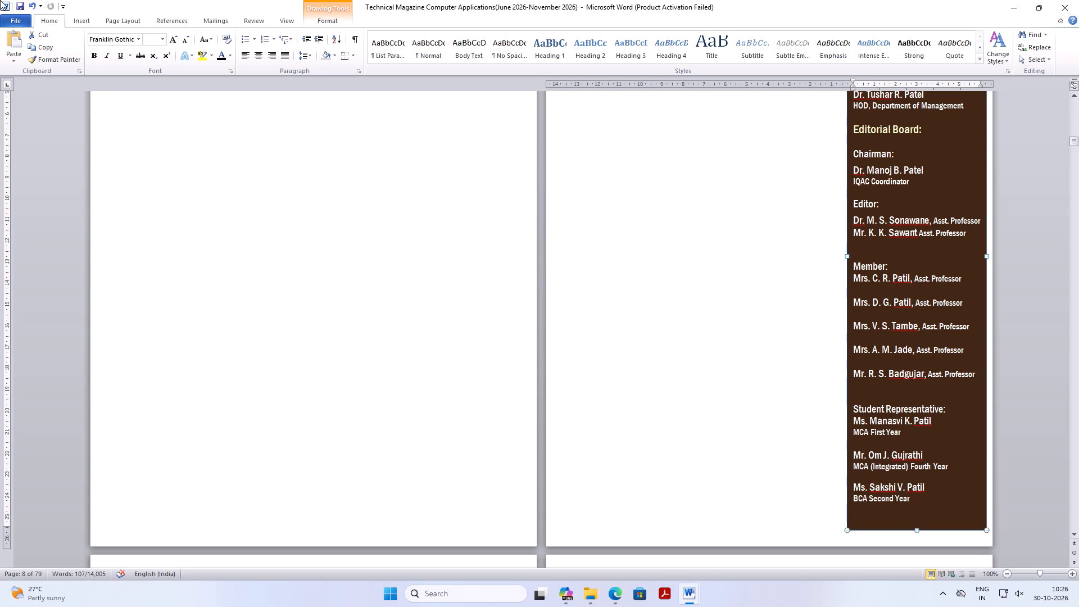
# Save and close the Computer Applications magazine, and close the magazine plan document.
pyautogui.click(24, 2)
pyautogui.scroll(1, 958, 576)
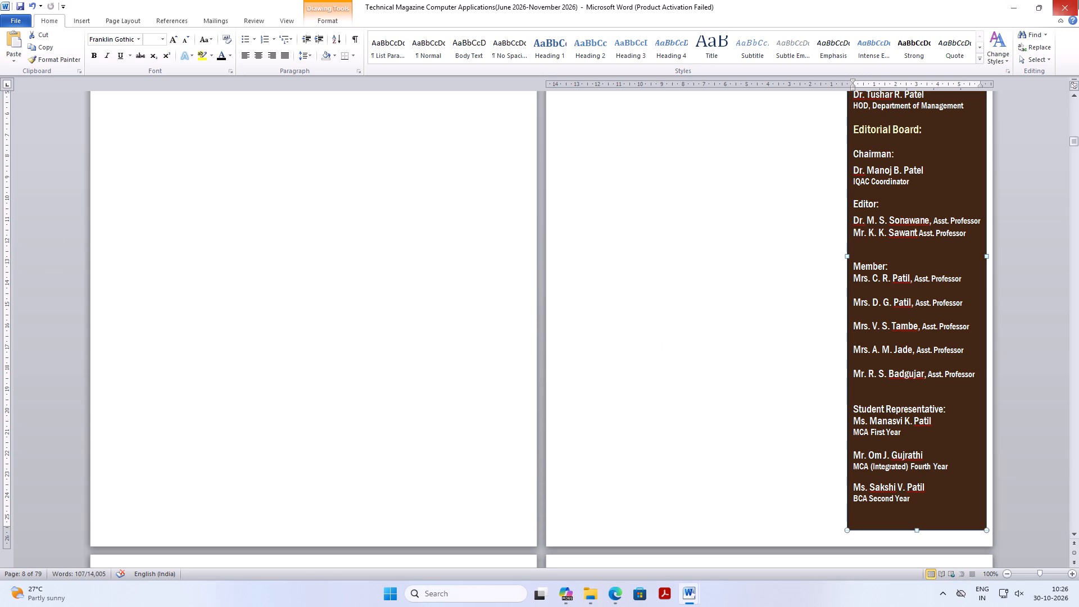
pyautogui.click(1078, 0)
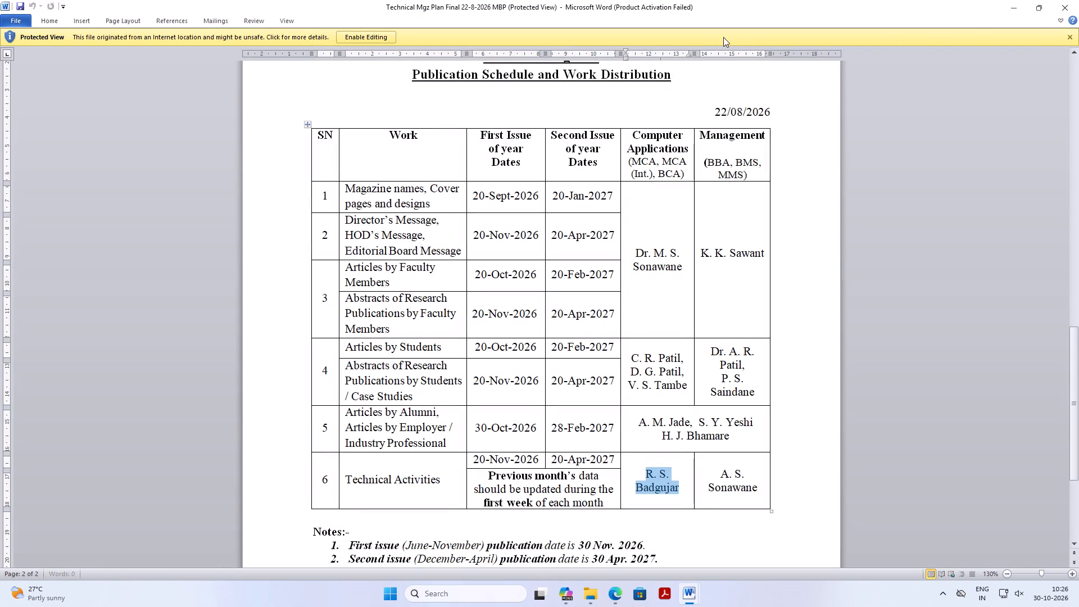
pyautogui.click(1071, 8)
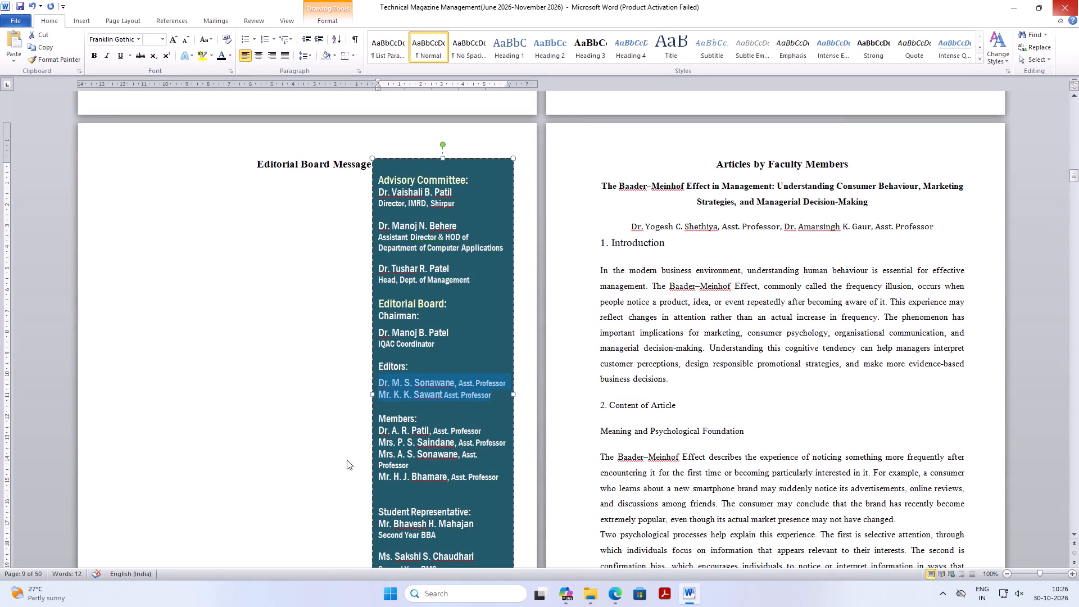
pyautogui.click(284, 355)
# In the Management magazine, set the author's class in the "Trading Addiction Among Gen Z and Youngsters" byline to TYBBA, without a space.
pyautogui.scroll(1, 284, 355)
pyautogui.scroll(-4, 745, 606)
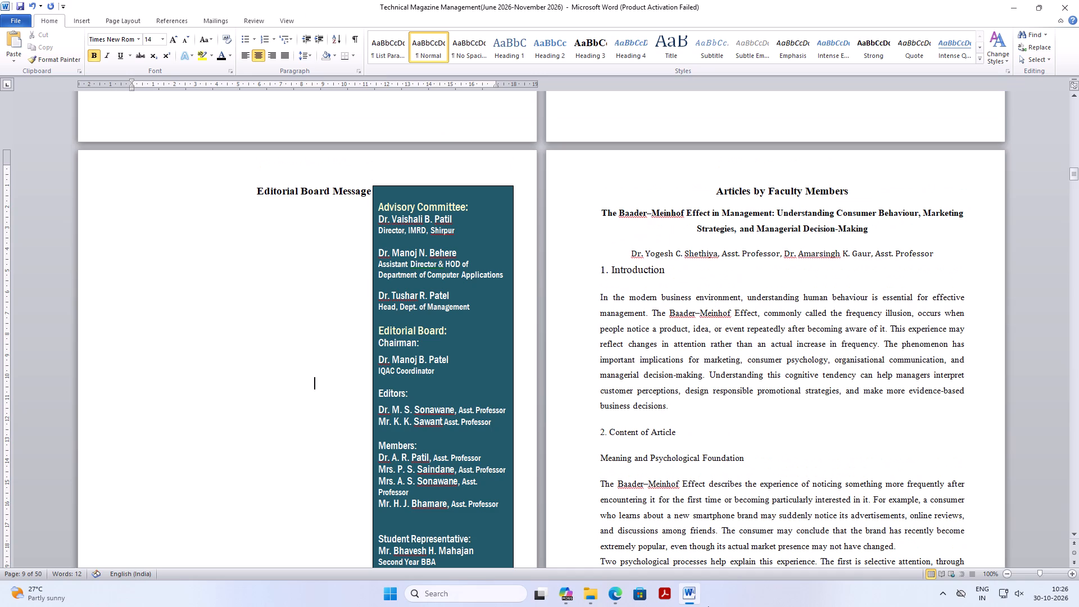
pyautogui.scroll(-2, 708, 606)
pyautogui.scroll(-20, 877, 388)
pyautogui.scroll(-3, 877, 388)
pyautogui.scroll(-7, 693, 311)
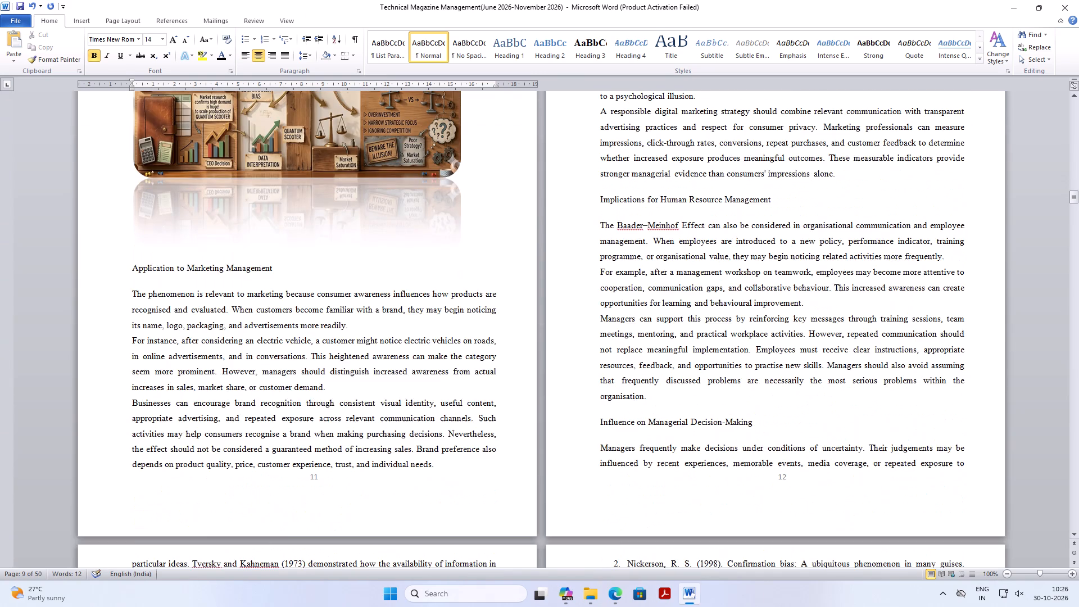
pyautogui.scroll(-14, 679, 294)
pyautogui.scroll(-20, 679, 294)
pyautogui.scroll(-3, 679, 294)
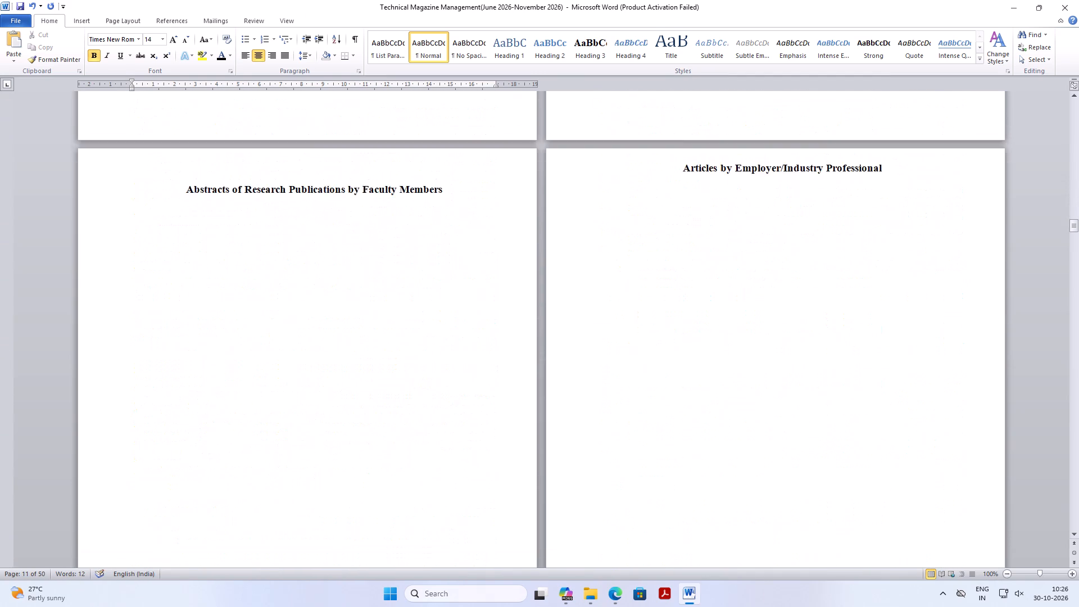
pyautogui.scroll(-20, 679, 294)
pyautogui.scroll(-2, 679, 294)
pyautogui.scroll(1, 679, 294)
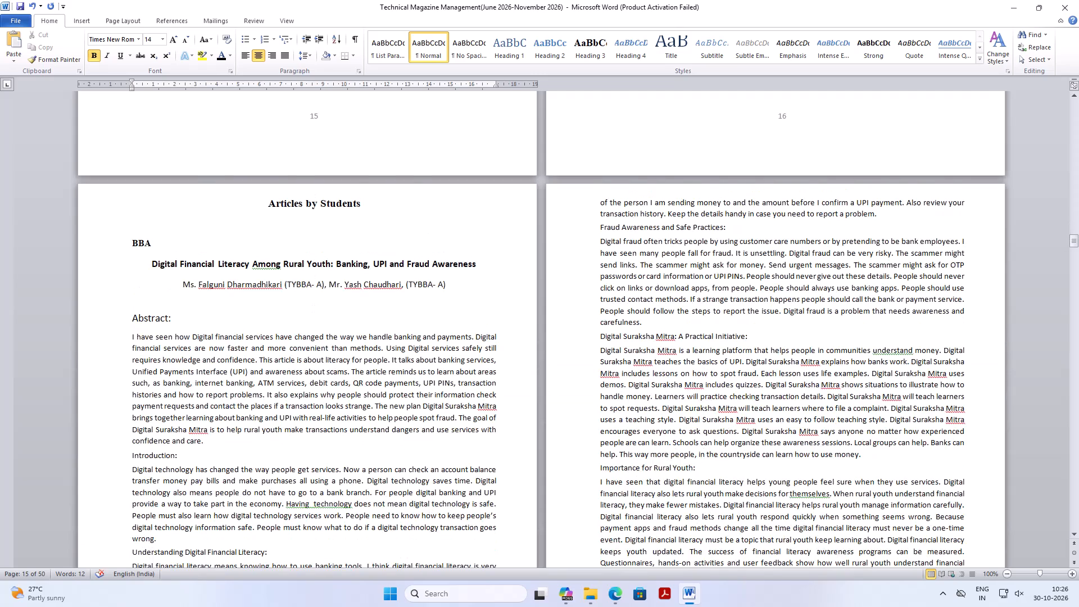
pyautogui.scroll(-17, 679, 294)
pyautogui.scroll(-14, 735, 343)
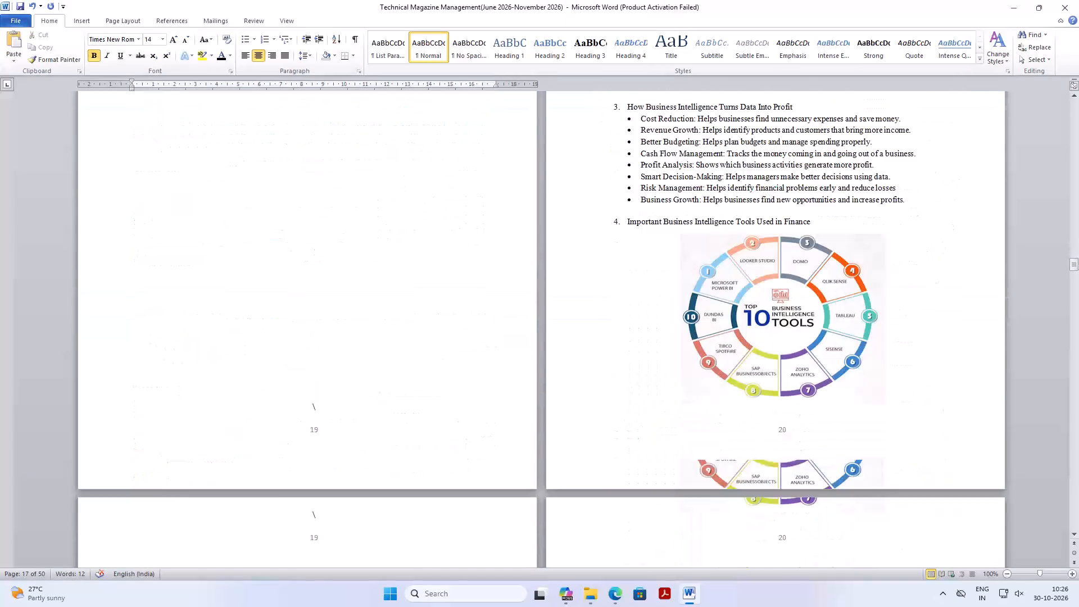
pyautogui.scroll(-9, 736, 375)
pyautogui.scroll(-20, 736, 375)
pyautogui.scroll(-2, 736, 375)
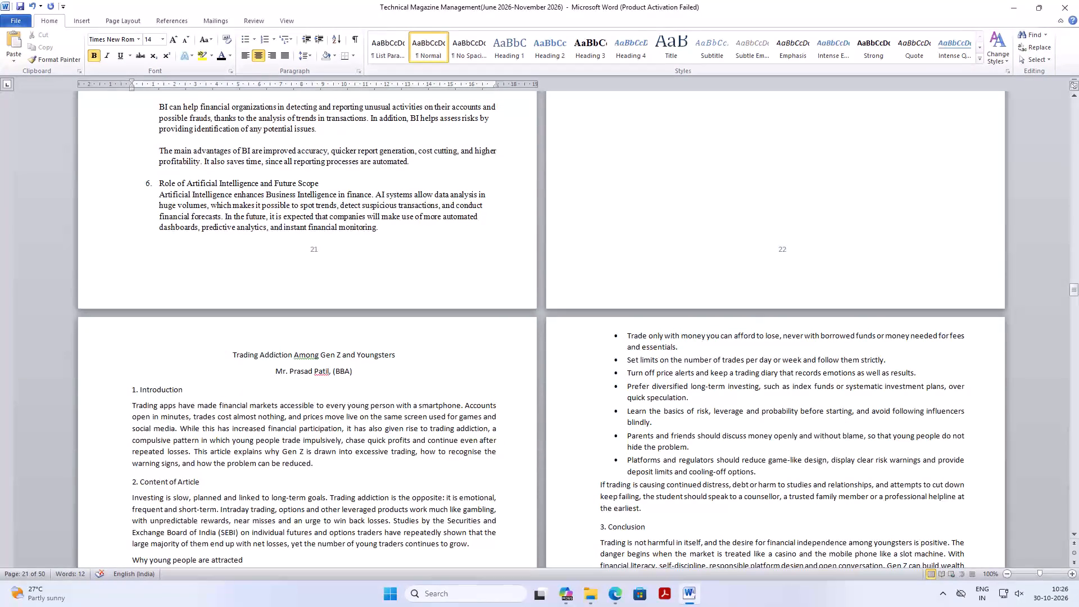
pyautogui.click(337, 368)
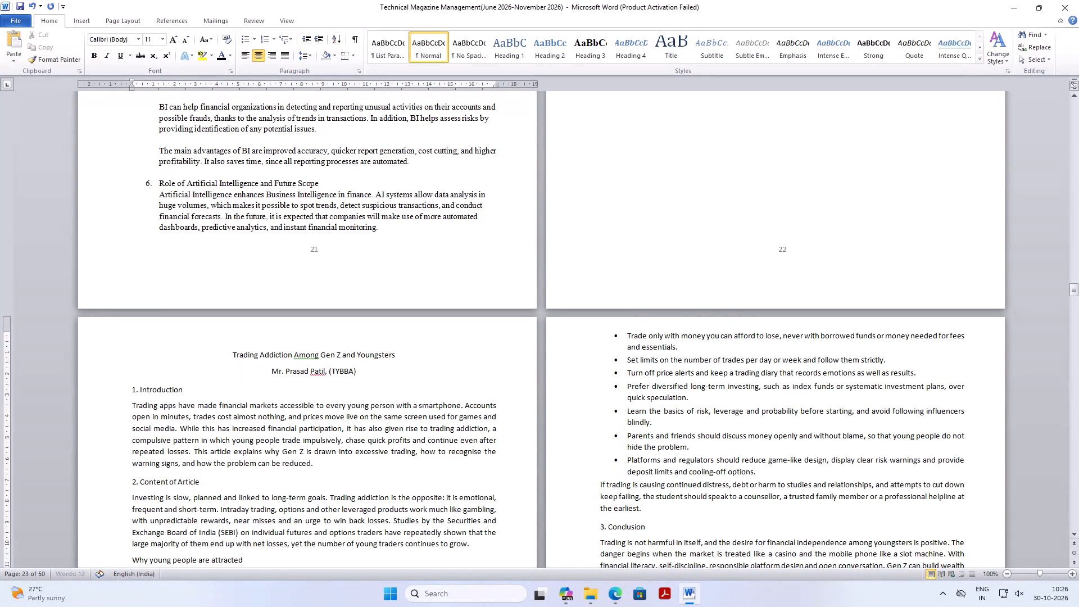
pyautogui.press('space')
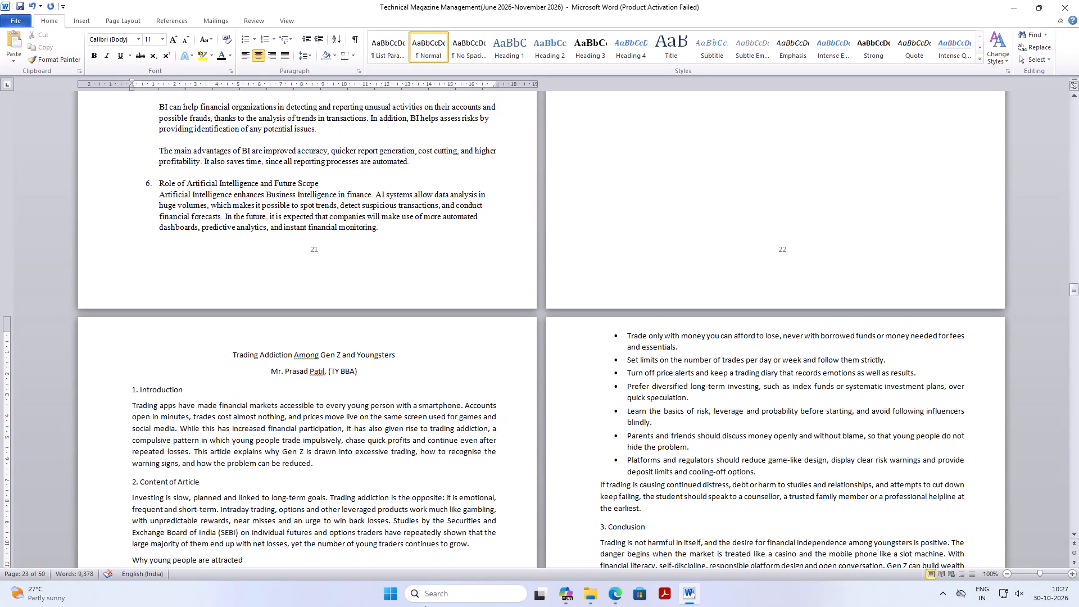
pyautogui.click(21, 10)
pyautogui.press('BackSpace')
# Save the Management magazine and close it.
pyautogui.scroll(-5, 750, 527)
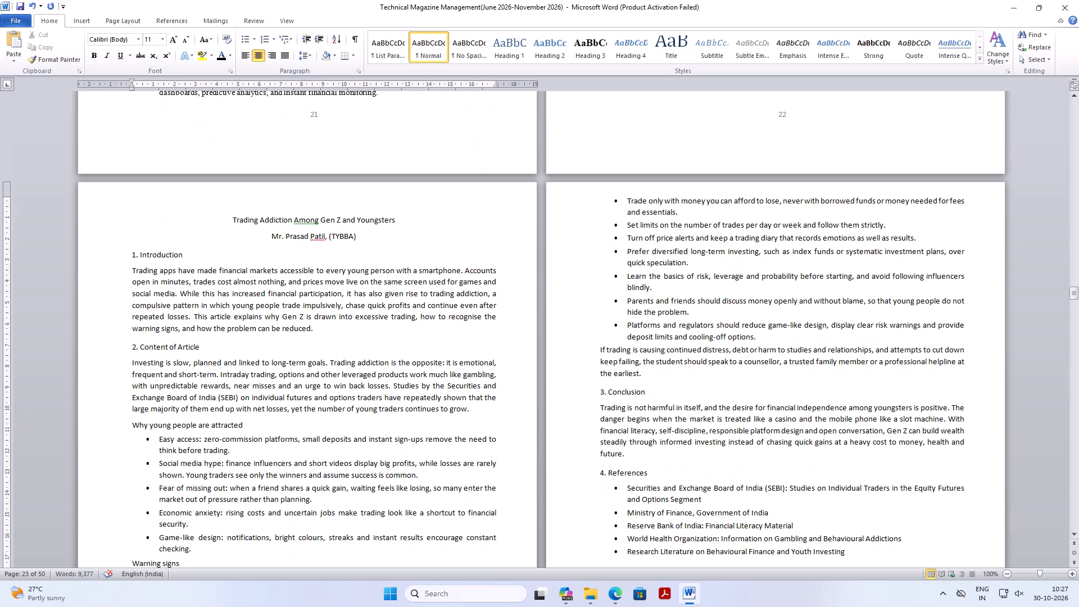
pyautogui.click(20, 6)
pyautogui.click(1076, 11)
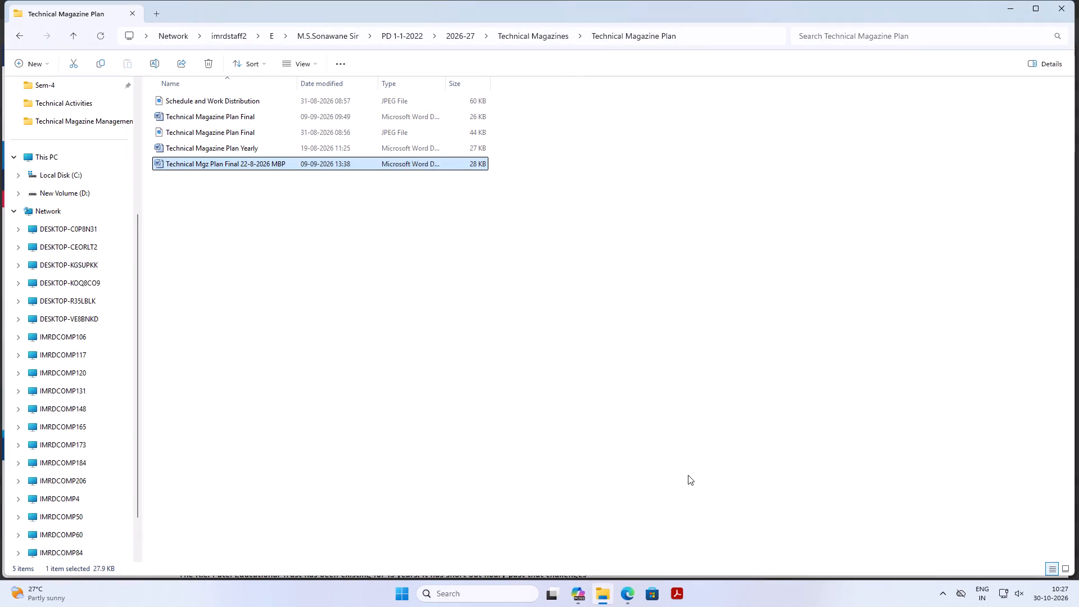
# Close the file window showing the Technical Magazine Plan folder.
pyautogui.click(688, 475)
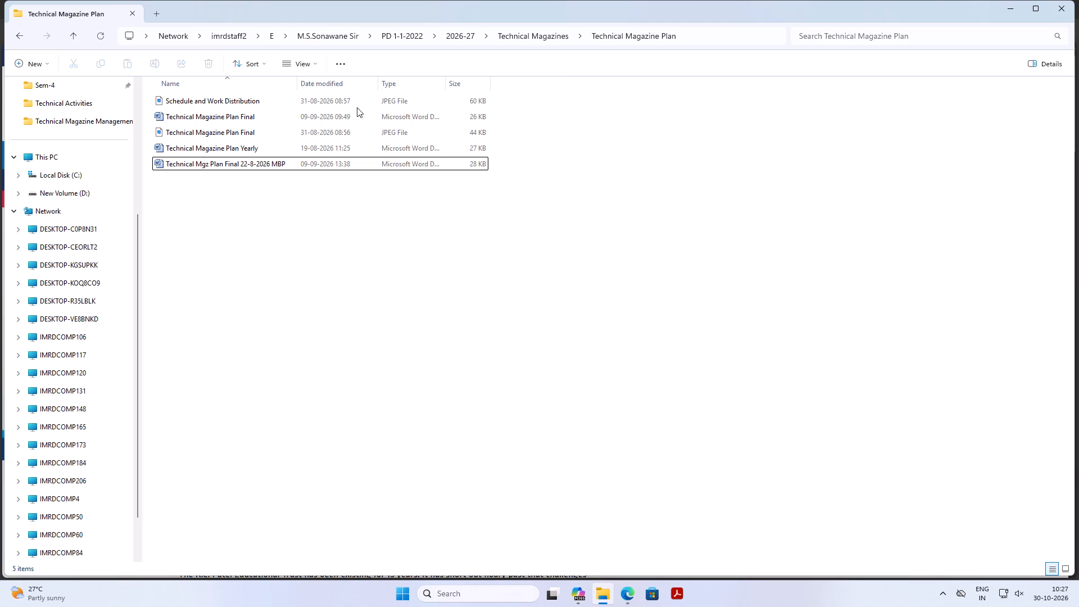
pyautogui.click(1057, 8)
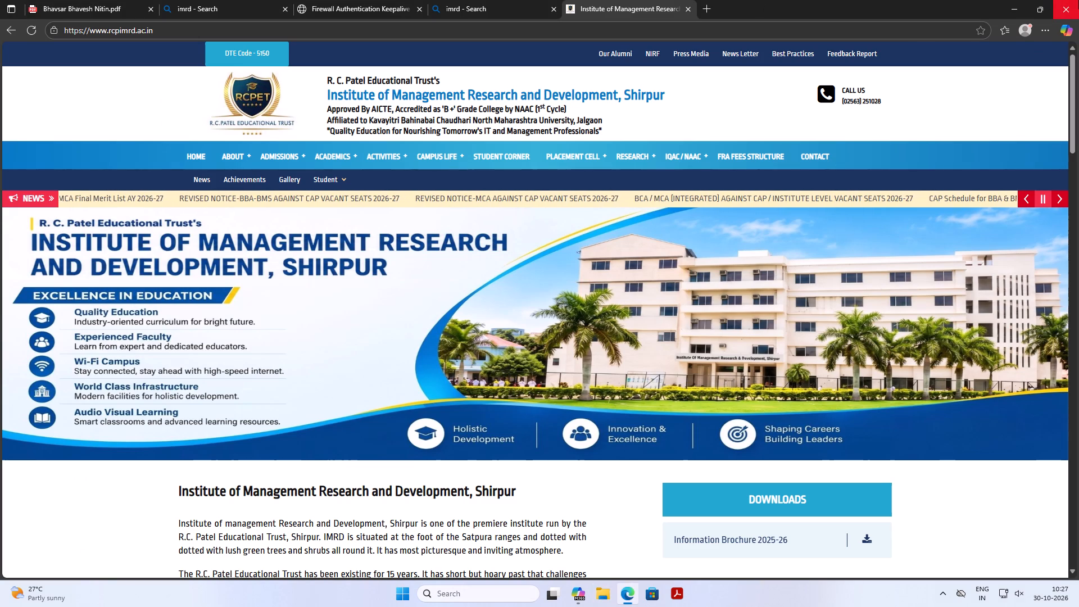